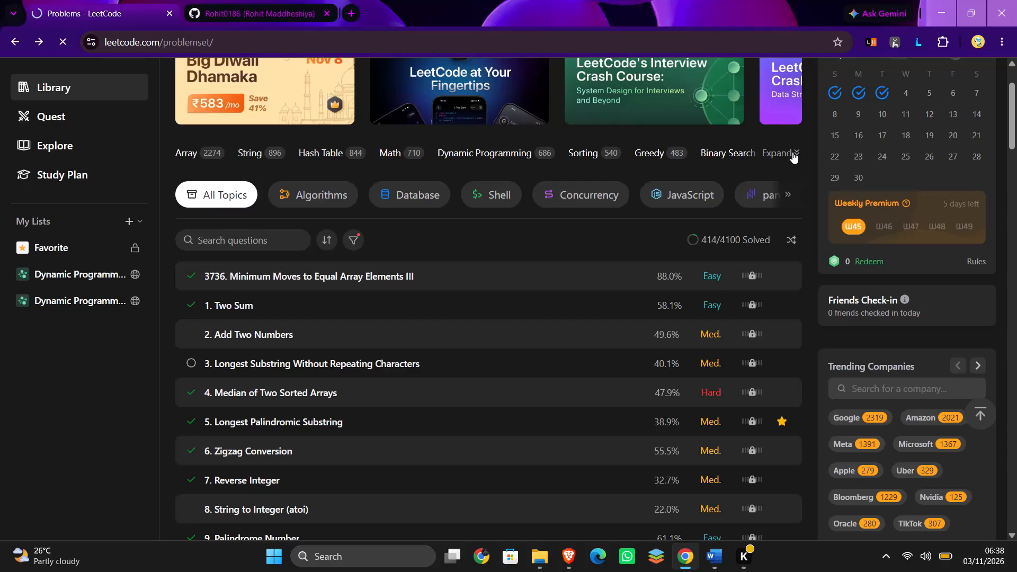
# Expand the LeetCode topic list and try to open the String topic, reloading its page several times.
pyautogui.click(792, 152)
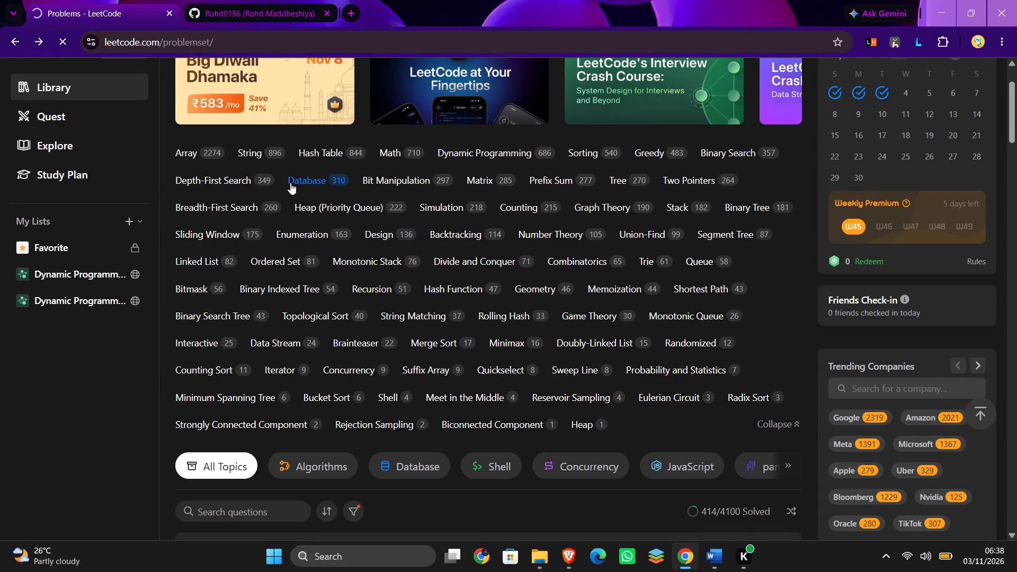
pyautogui.click(256, 159)
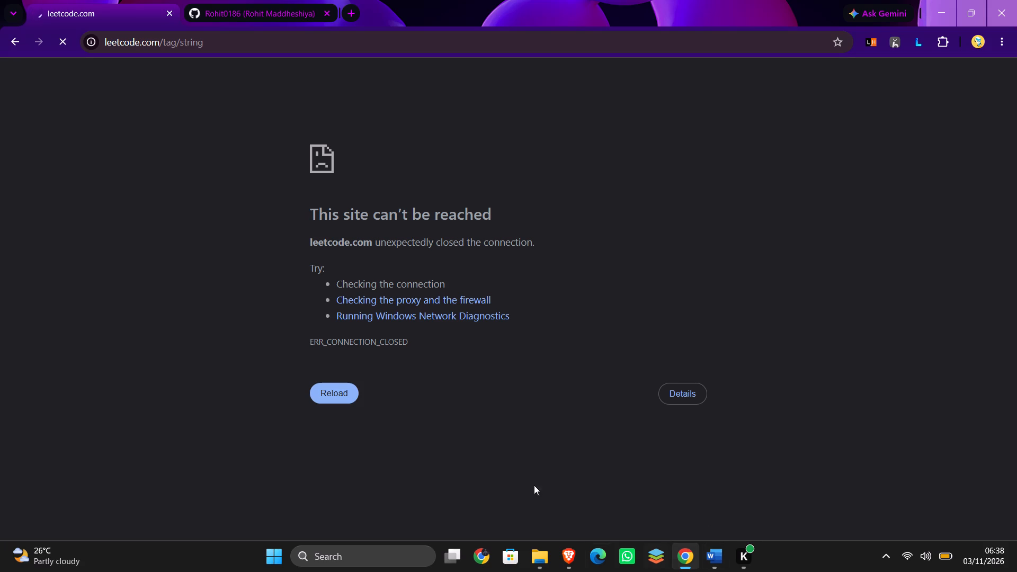
pyautogui.click(332, 382)
pyautogui.click(336, 401)
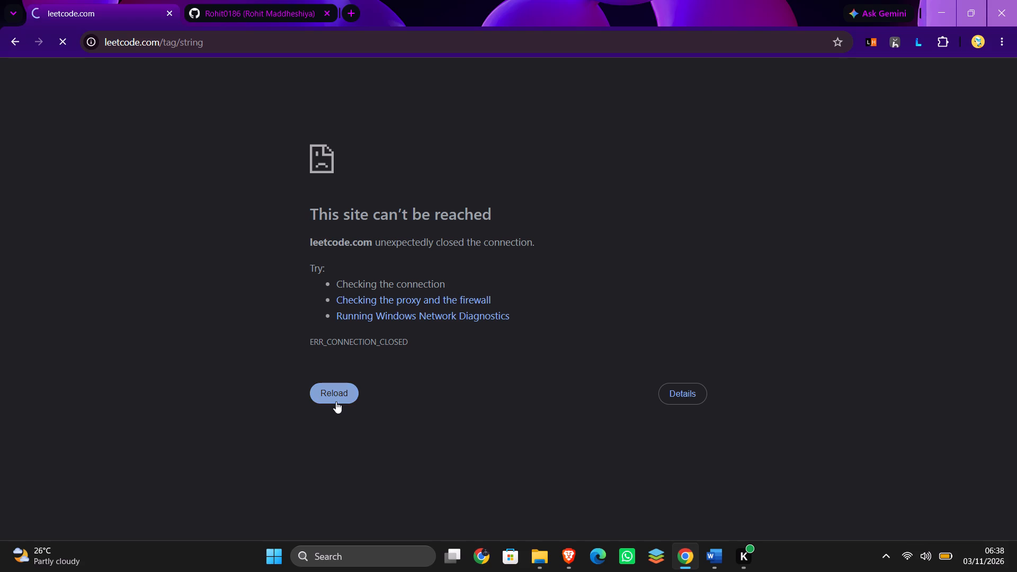
pyautogui.click(330, 391)
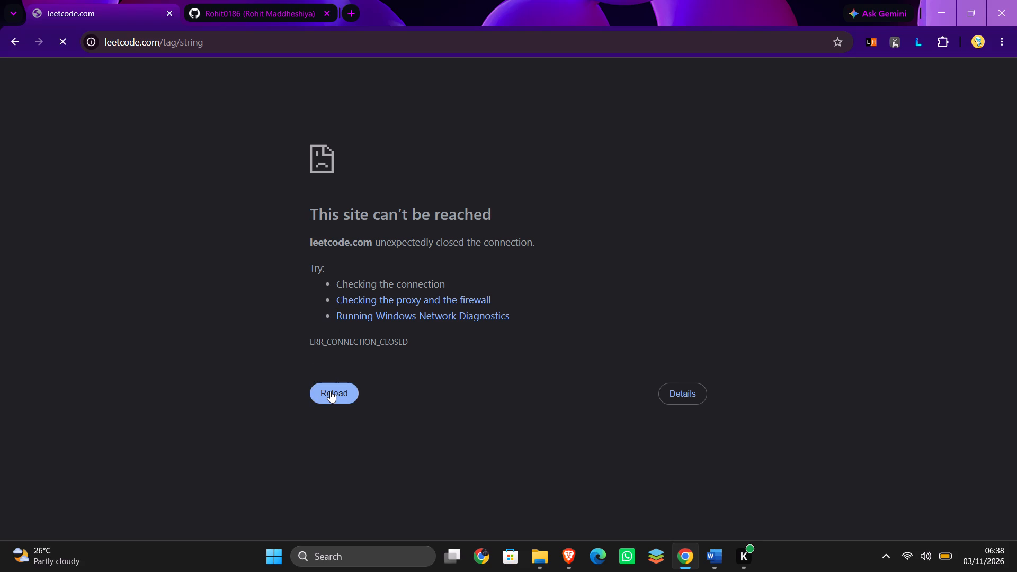
pyautogui.click(237, 8)
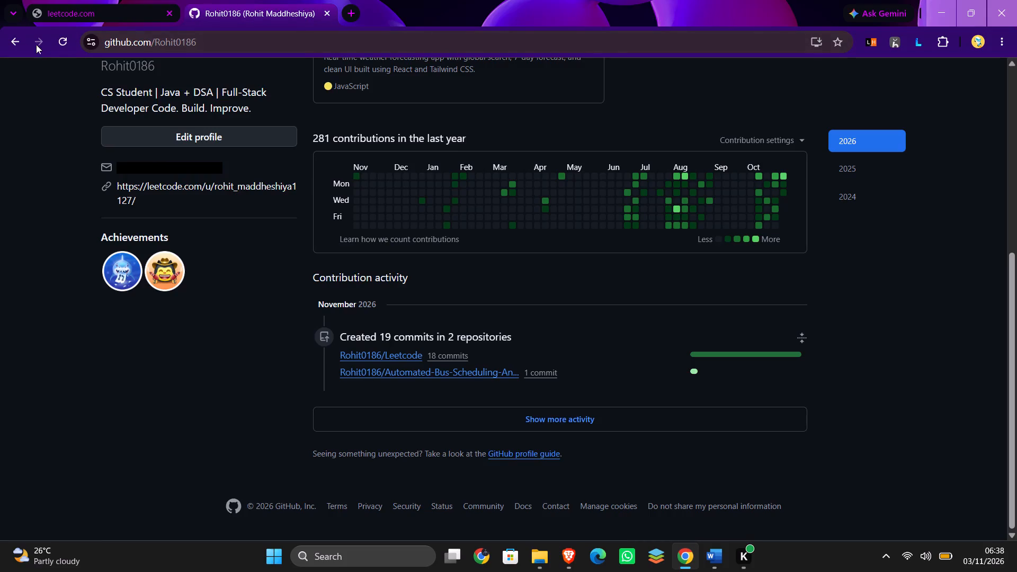
pyautogui.click(73, 6)
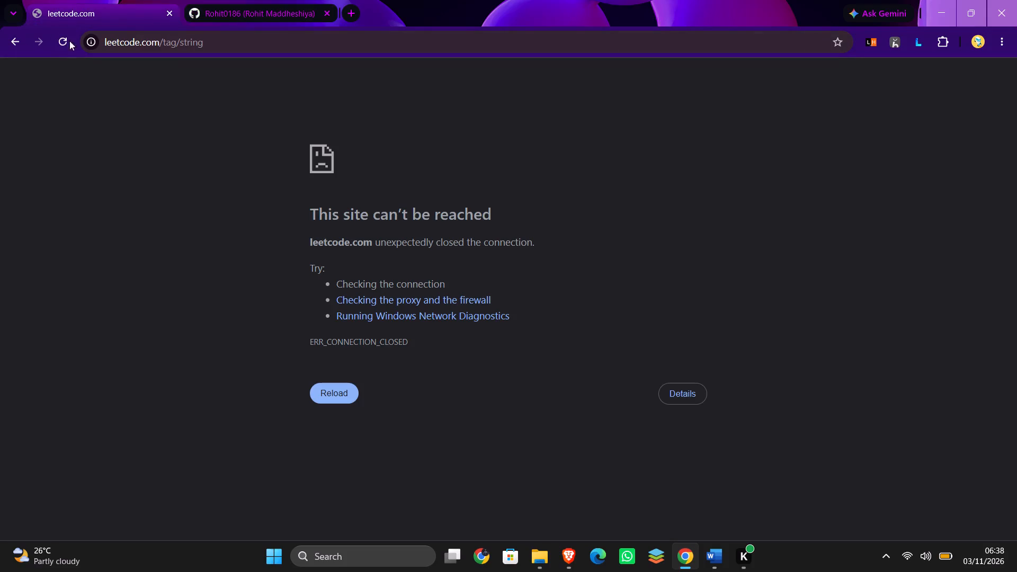
pyautogui.click(65, 47)
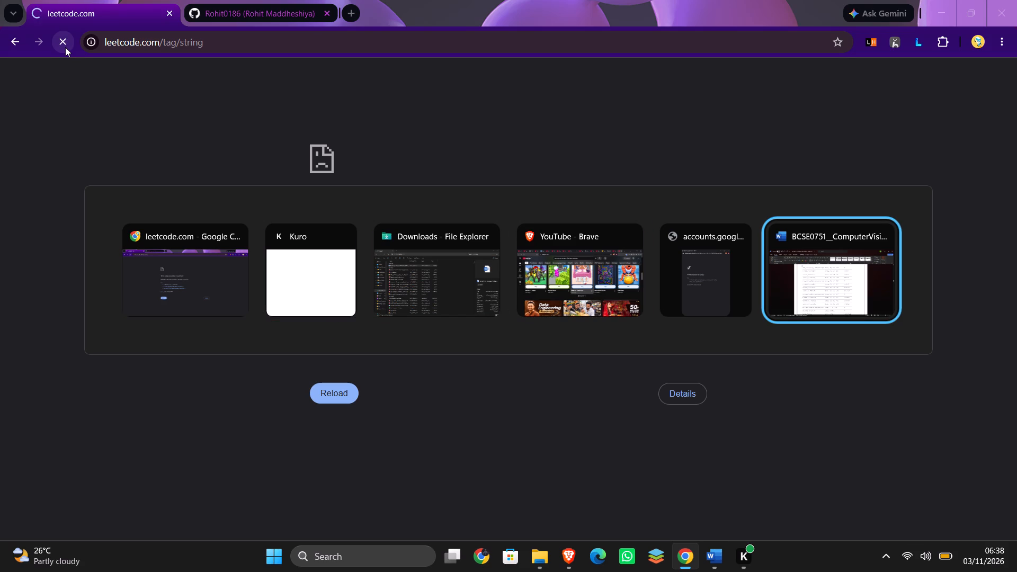
# Switch to Word and look through the Computer Vision lab manual from the cover page to Program 1.
pyautogui.scroll(11, 471, 356)
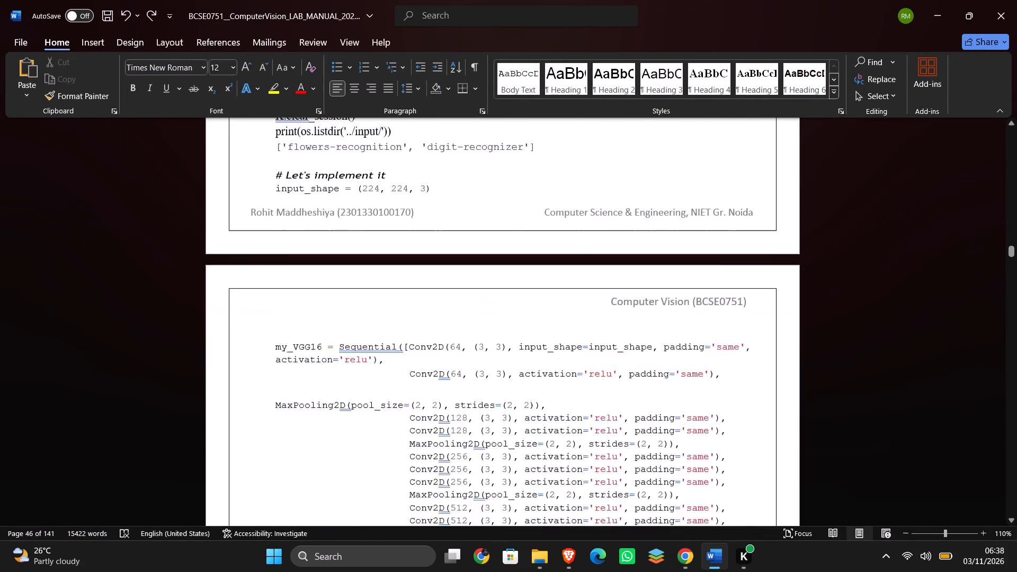
pyautogui.scroll(9, 471, 356)
pyautogui.scroll(20, 471, 356)
pyautogui.scroll(20, 471, 356)
pyautogui.scroll(20, 471, 356)
pyautogui.scroll(-2, 471, 356)
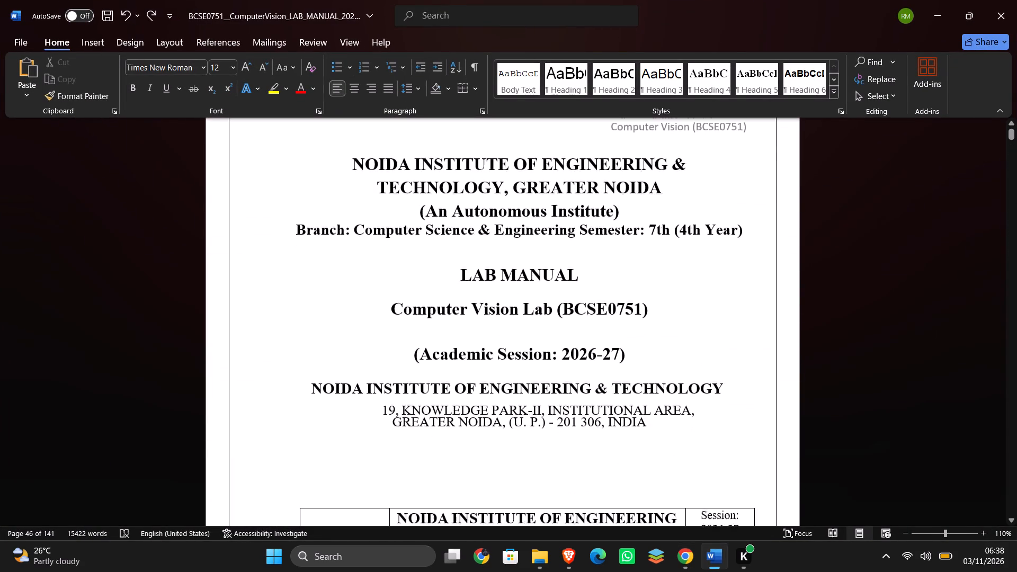
pyautogui.scroll(-5, 471, 356)
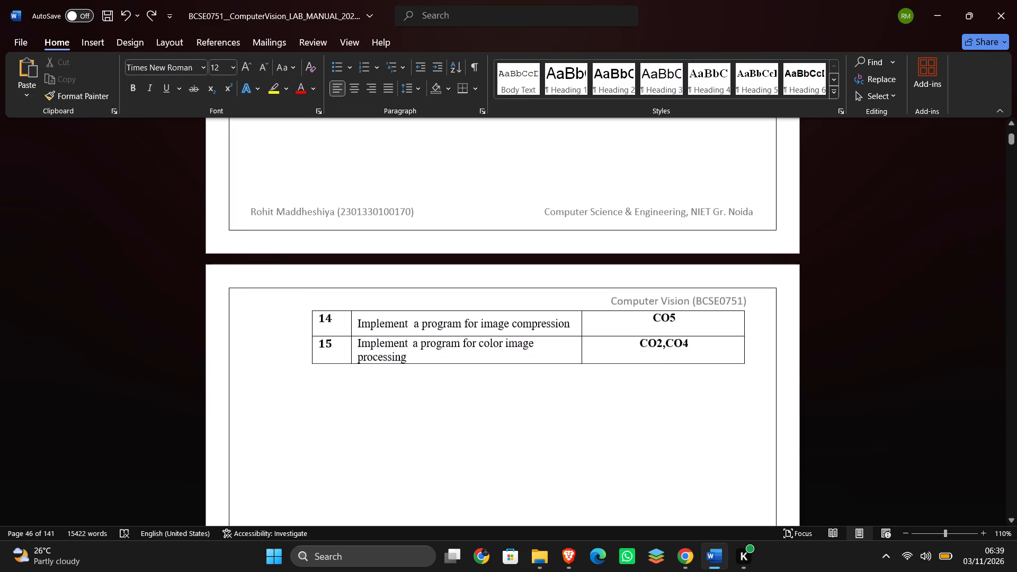
pyautogui.scroll(-5, 471, 356)
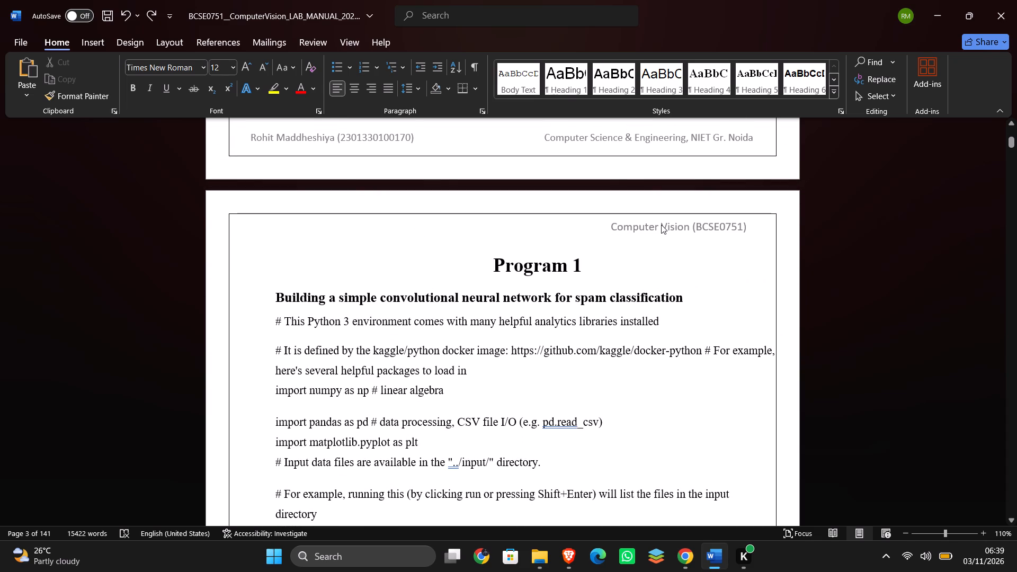
# Open the Program 1 page's header, slightly shrink the "Computer Vision (BCSE0751)" text box, and undo the last two edits.
pyautogui.doubleClick(661, 225)
pyautogui.click(661, 225)
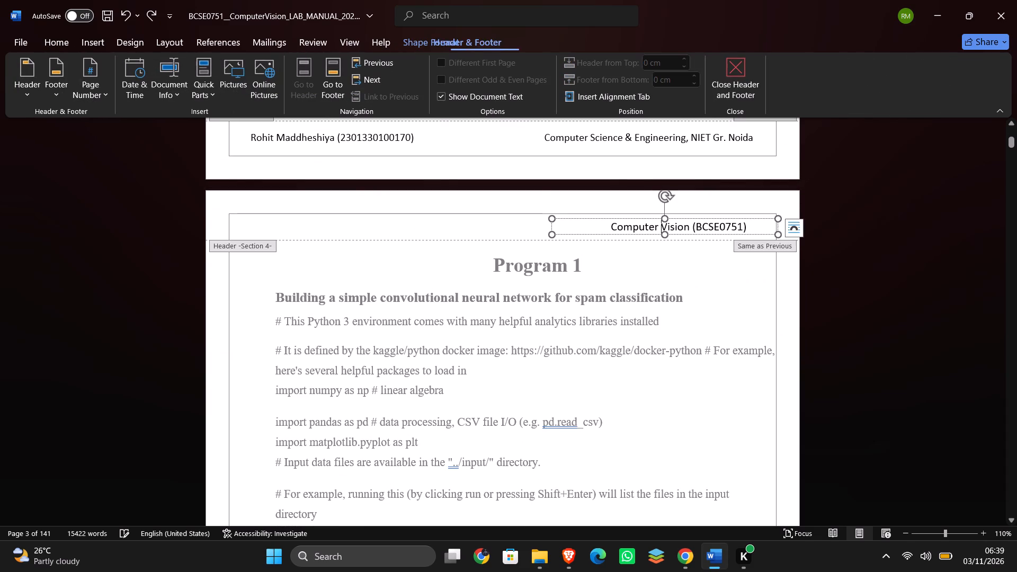
pyautogui.click(554, 219)
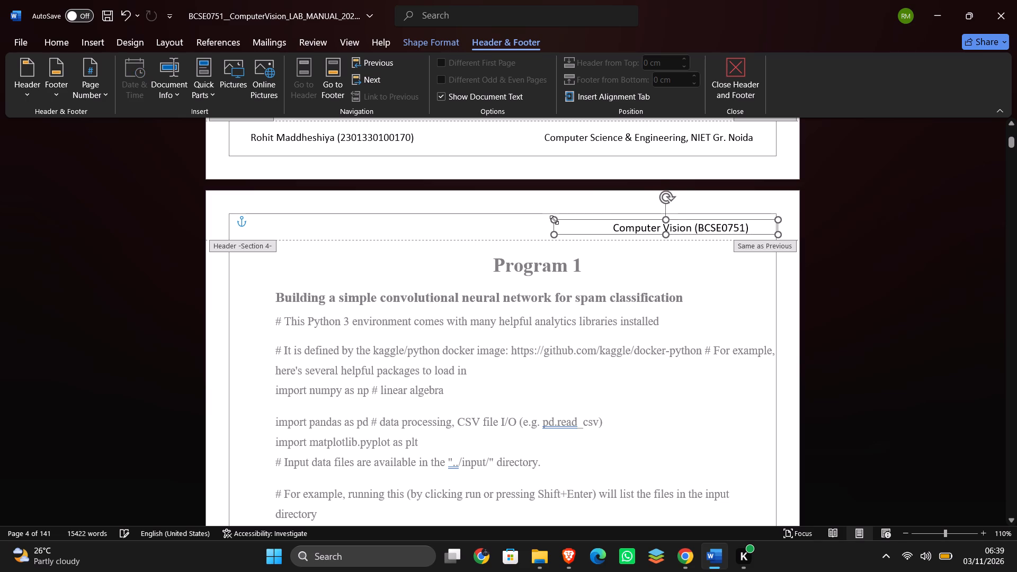
pyautogui.hotkey('ctrl', 'z')
pyautogui.hotkey('ctrl', 'z')
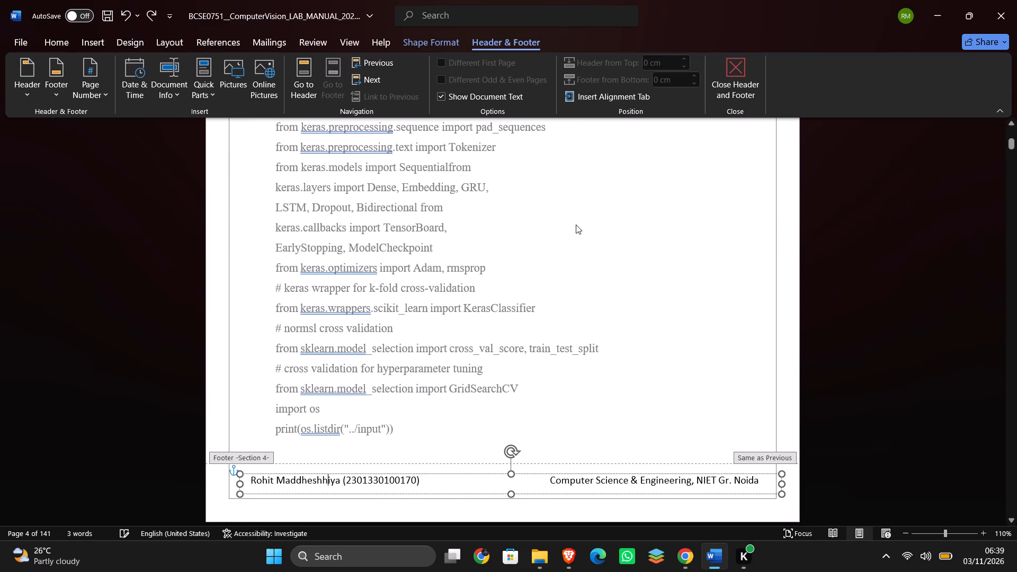
# Copy the entire footer line containing the student's name and the department, on the first page of Program 1.
pyautogui.doubleClick(602, 481)
pyautogui.tripleClick(602, 481)
pyautogui.tripleClick(602, 481)
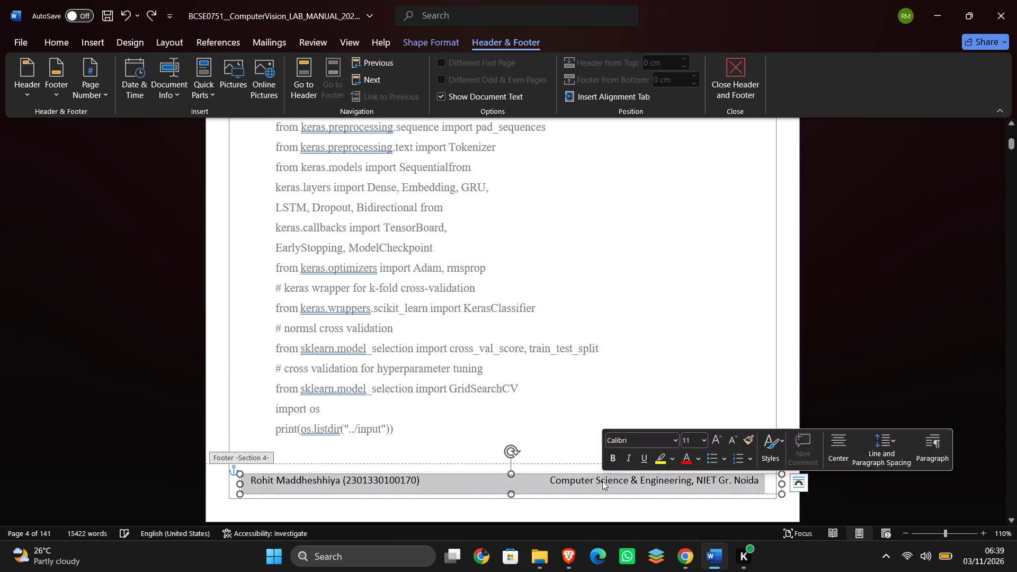
pyautogui.tripleClick(602, 481)
pyautogui.click(602, 481)
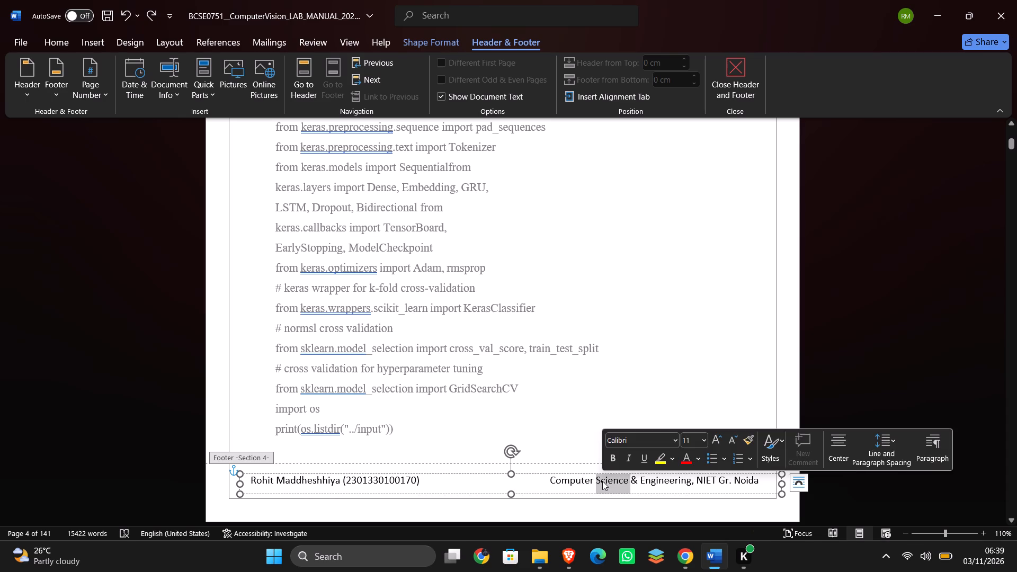
pyautogui.doubleClick(602, 481)
pyautogui.doubleClick(602, 481)
pyautogui.tripleClick(602, 481)
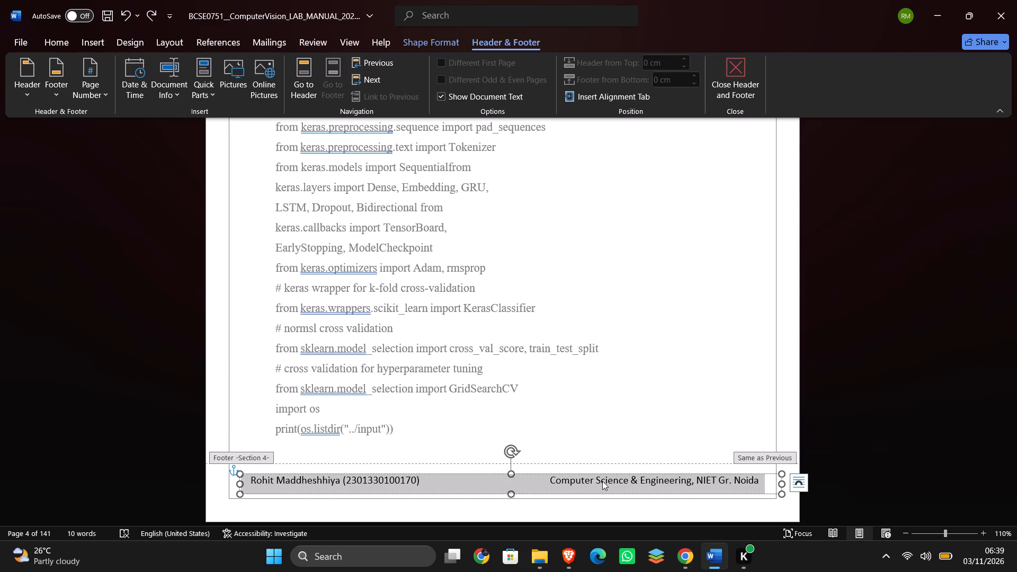
pyautogui.hotkey('ctrl', 'c')
pyautogui.click(876, 375)
pyautogui.click(694, 376)
# Check the headers and footers on every page from Program 1 through to the start of Program 6.
pyautogui.scroll(-3, 694, 376)
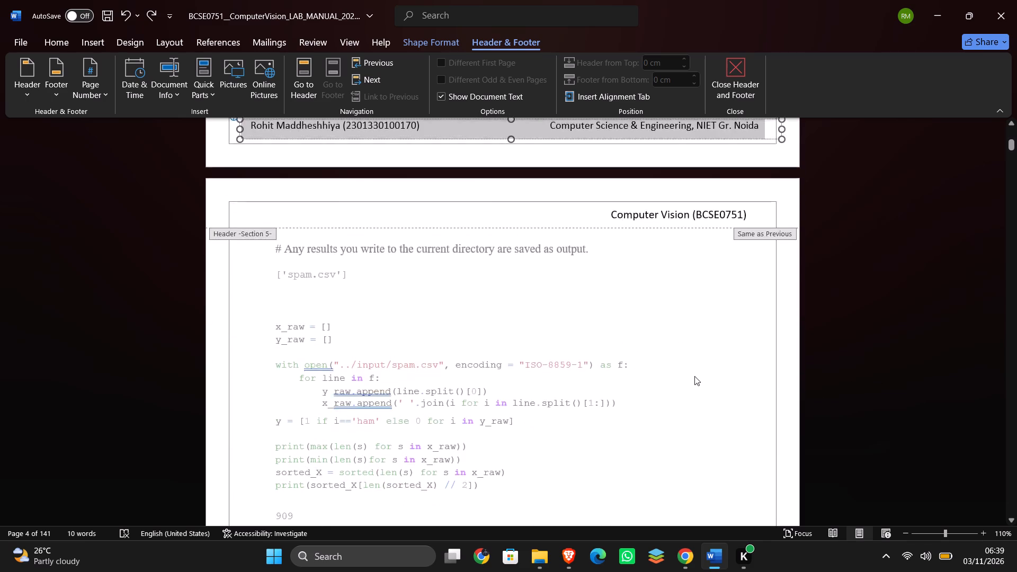
pyautogui.scroll(-2, 694, 376)
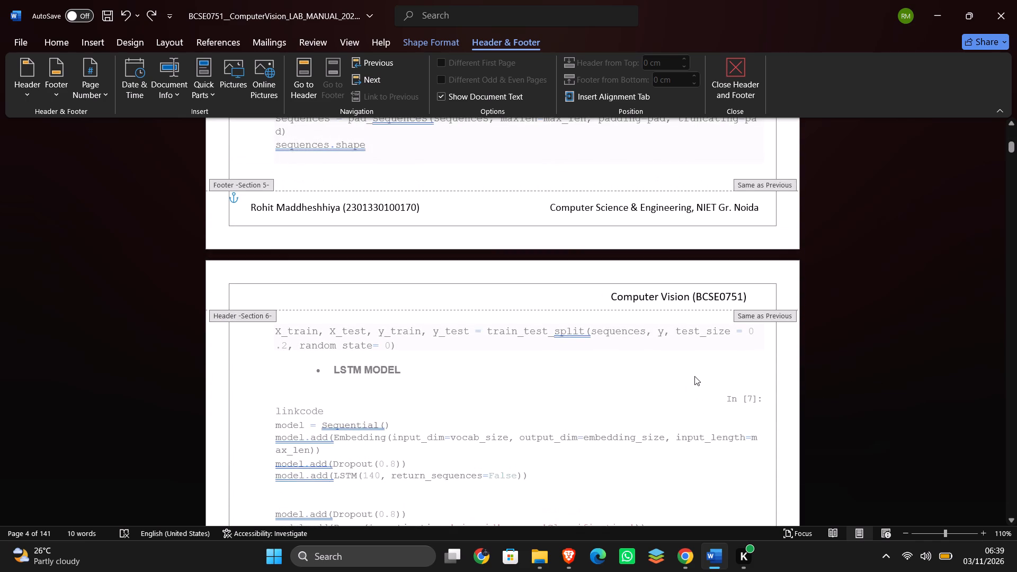
pyautogui.scroll(-3, 694, 376)
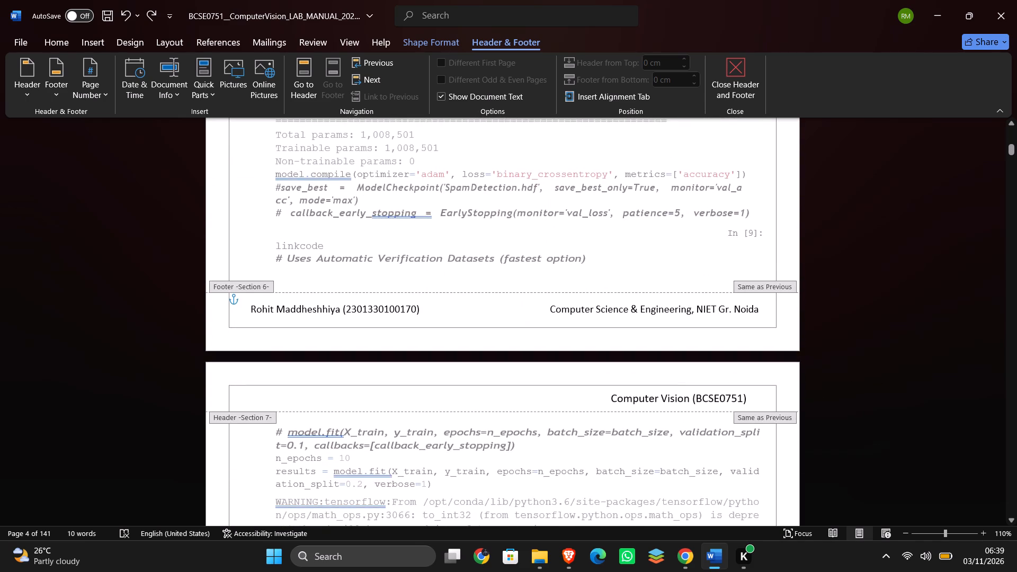
pyautogui.scroll(-5, 694, 376)
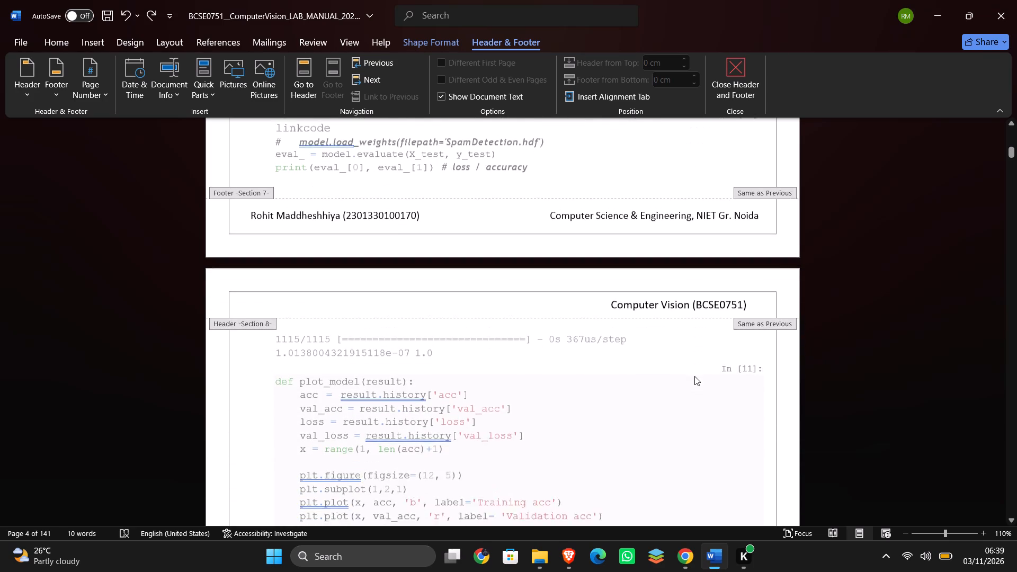
pyautogui.scroll(-5, 694, 376)
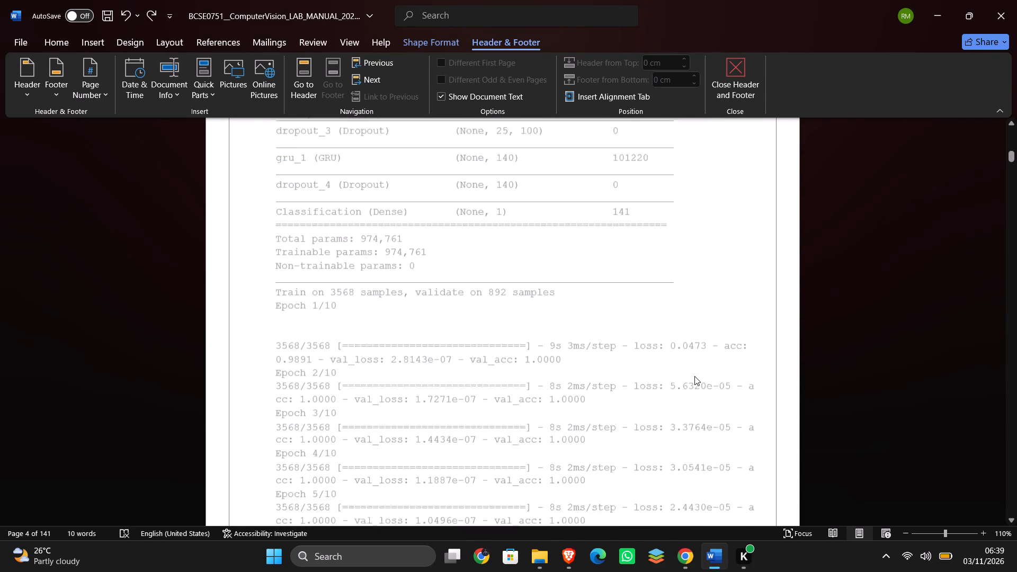
pyautogui.scroll(-5, 694, 376)
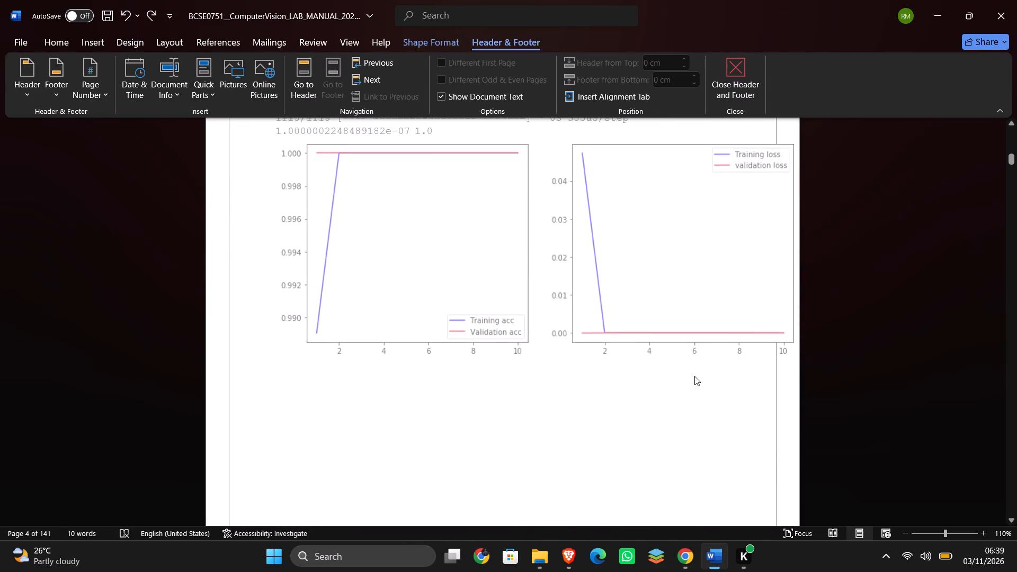
pyautogui.scroll(-5, 694, 376)
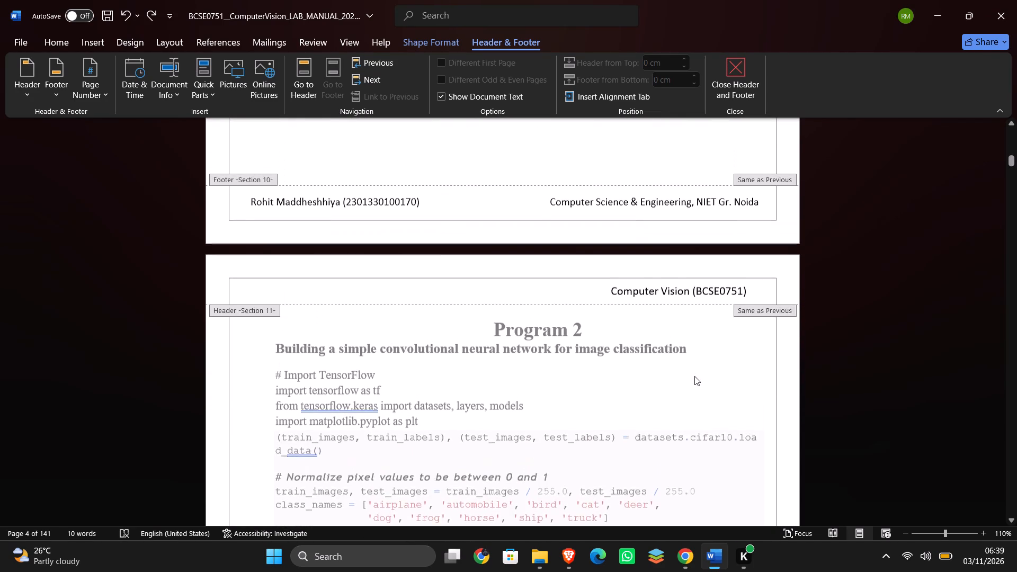
pyautogui.scroll(-5, 694, 376)
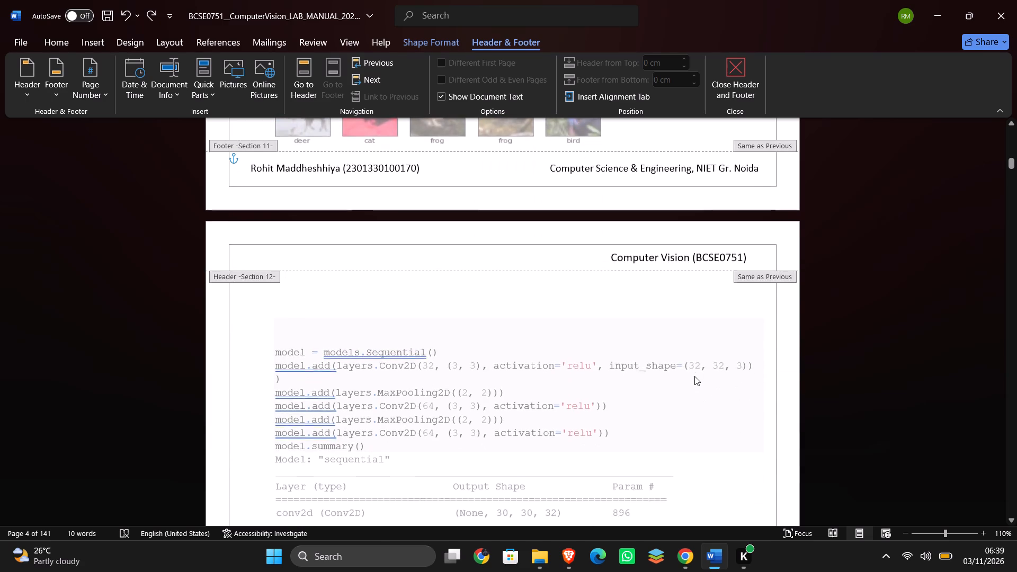
pyautogui.scroll(-5, 694, 376)
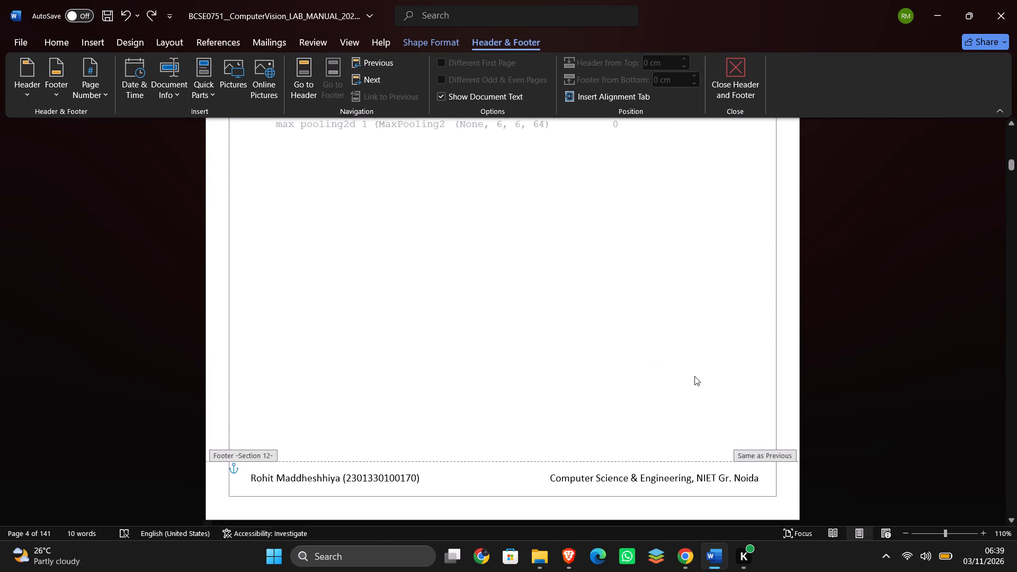
pyautogui.scroll(-2, 694, 376)
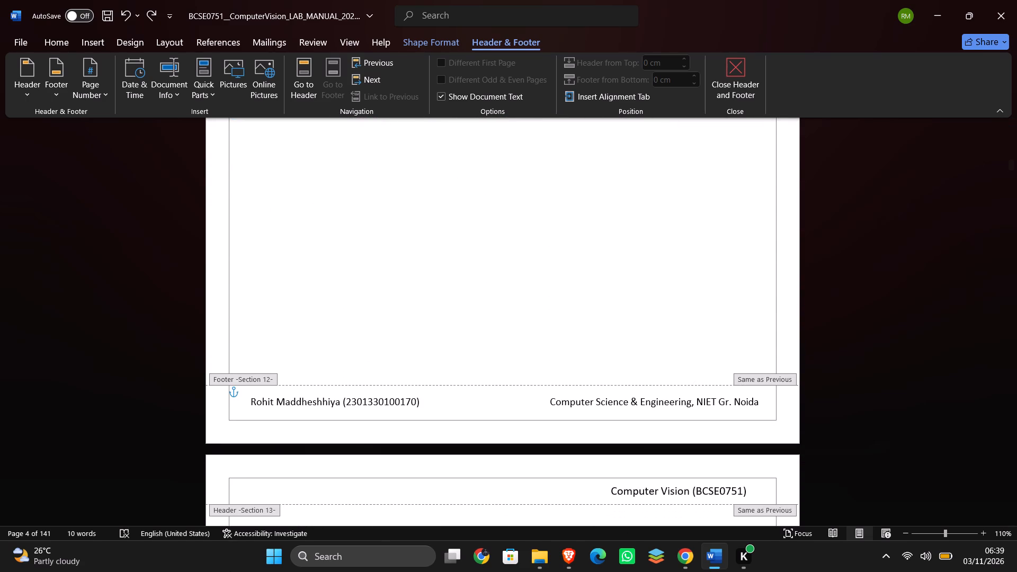
pyautogui.scroll(-4, 230, 571)
pyautogui.scroll(-4, 404, 411)
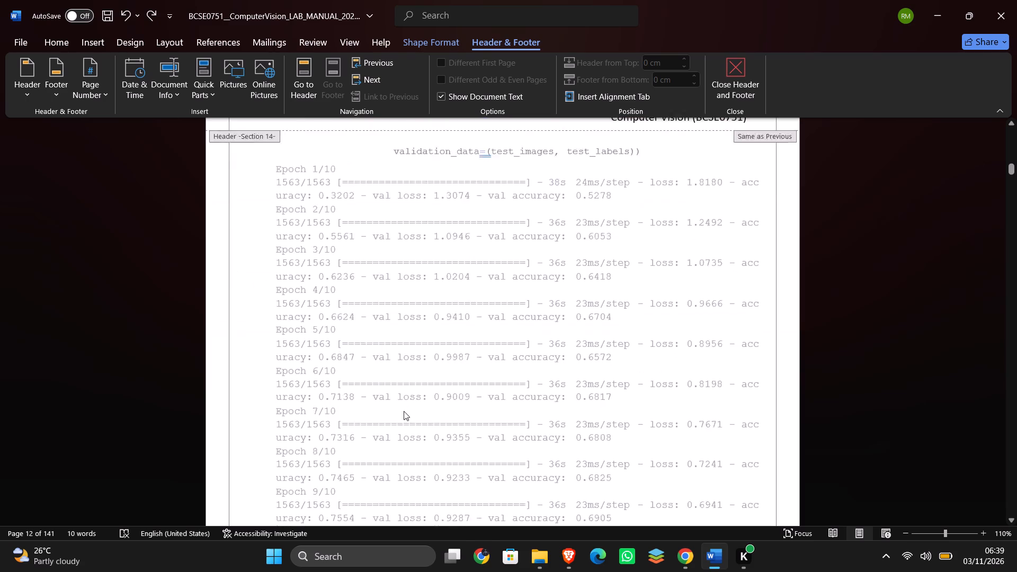
pyautogui.scroll(-3, 404, 411)
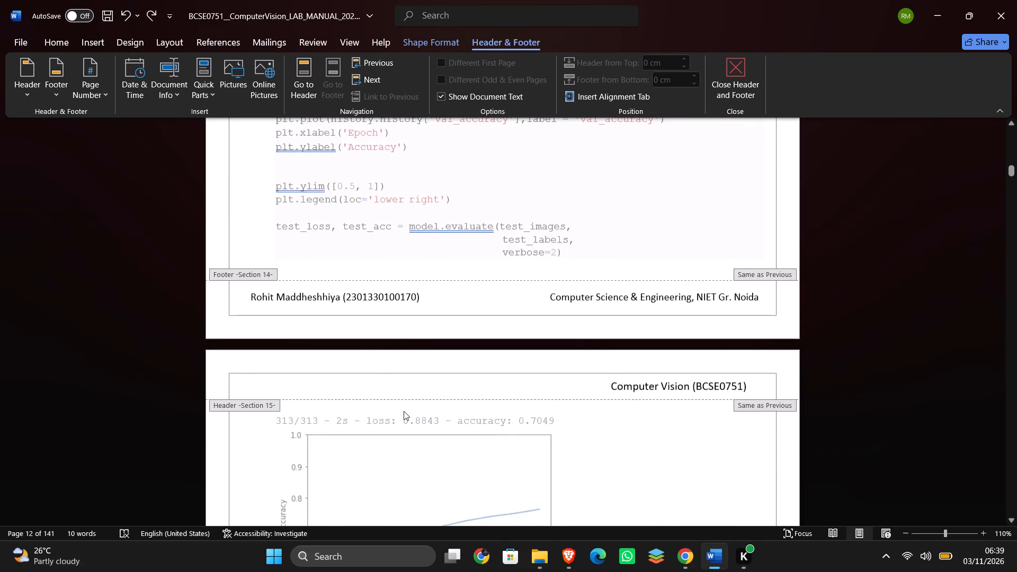
pyautogui.scroll(-5, 404, 411)
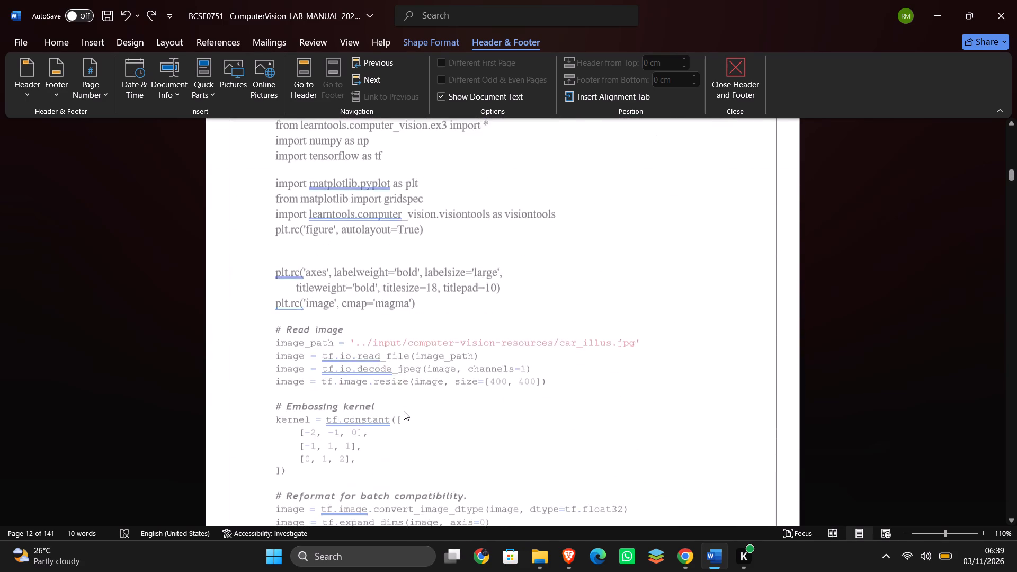
pyautogui.scroll(-5, 404, 411)
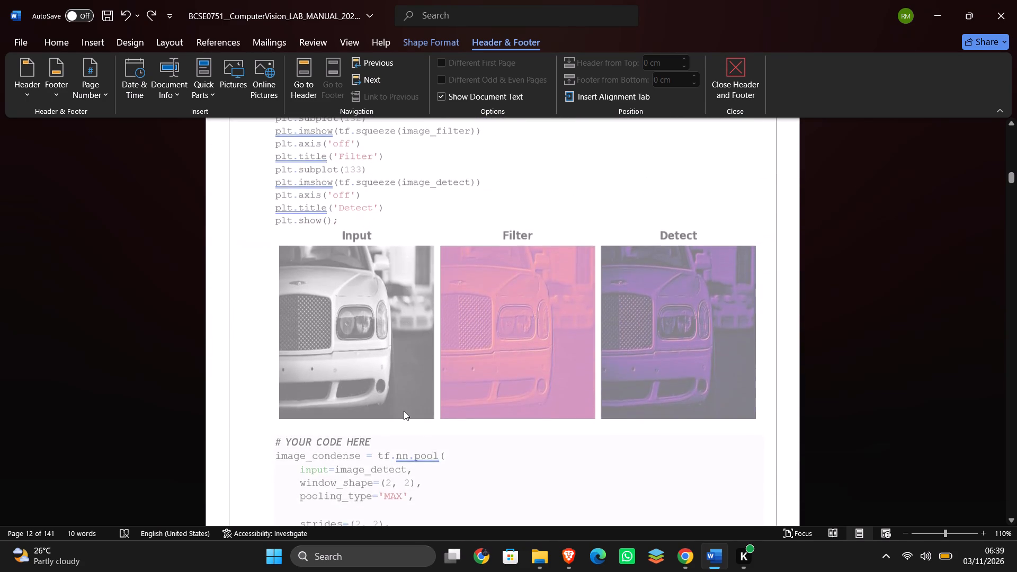
pyautogui.scroll(-5, 404, 411)
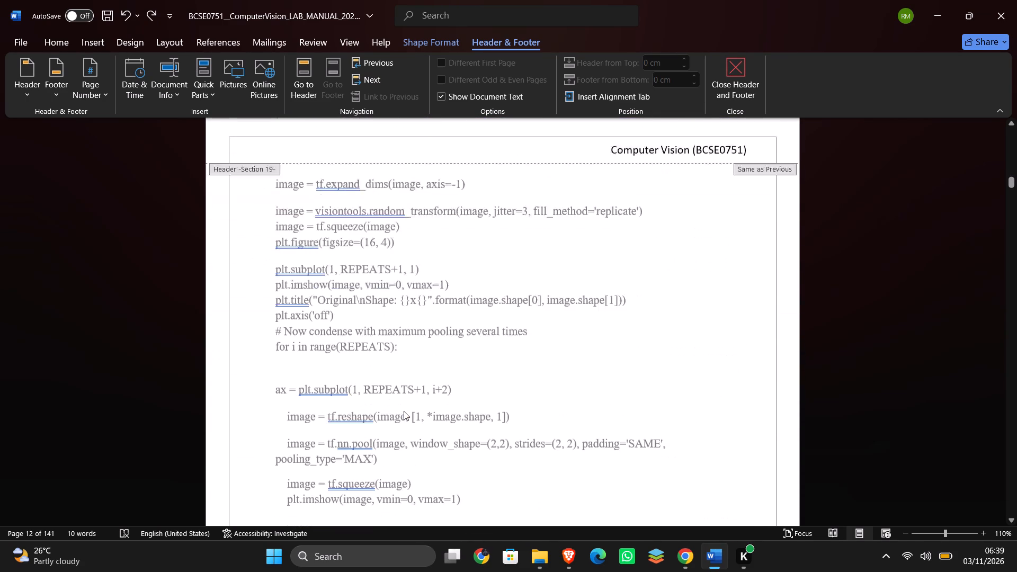
pyautogui.scroll(-1, 404, 411)
pyautogui.scroll(2, 404, 411)
pyautogui.scroll(-2, 404, 411)
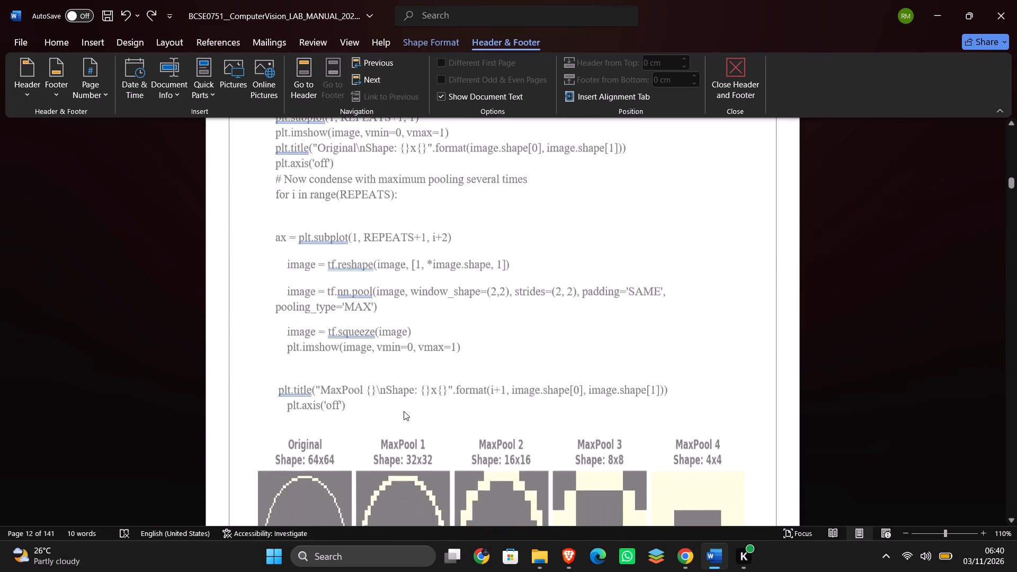
pyautogui.scroll(-4, 404, 411)
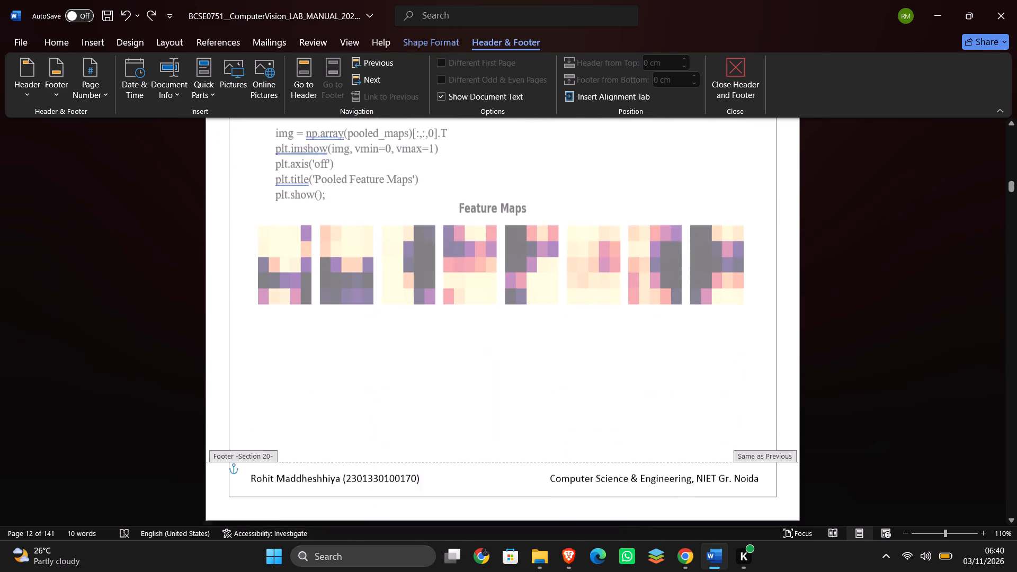
pyautogui.scroll(-4, 404, 411)
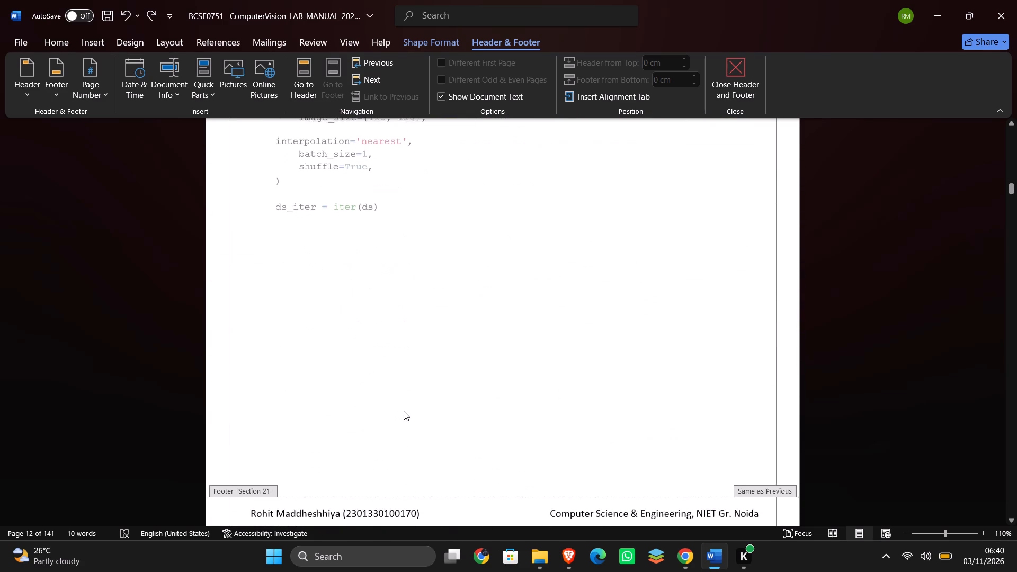
pyautogui.scroll(-4, 404, 411)
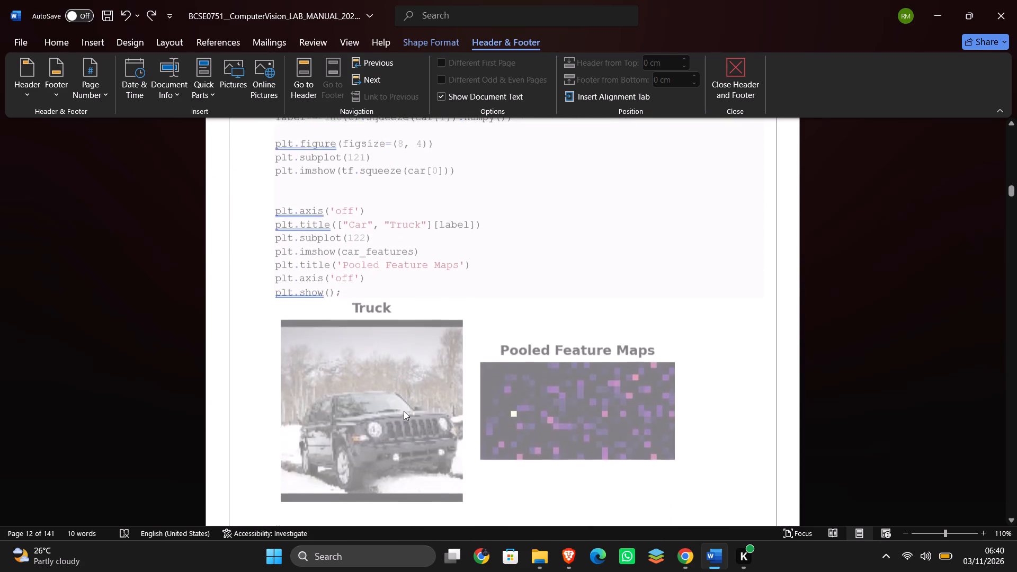
pyautogui.scroll(-4, 404, 411)
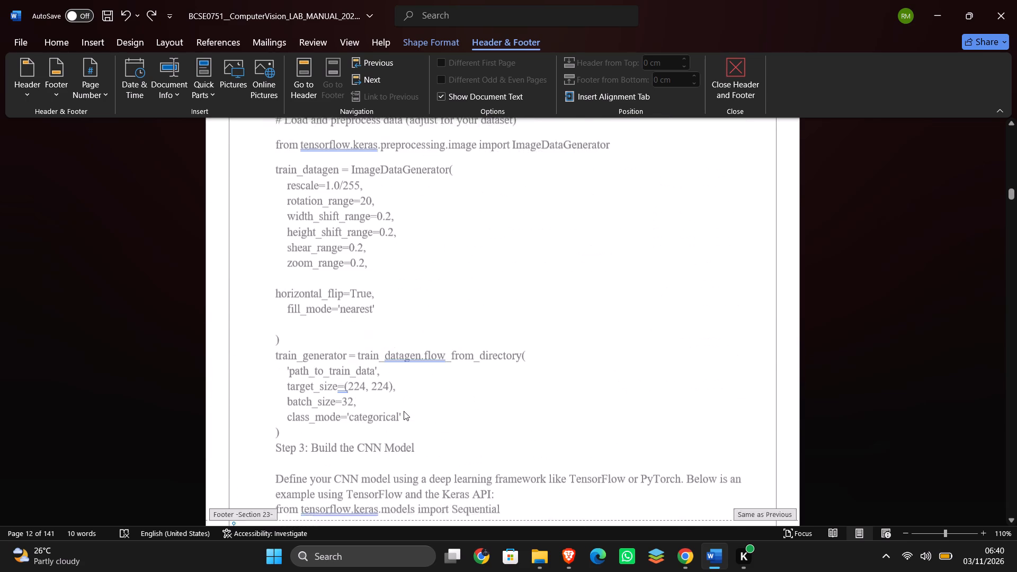
pyautogui.scroll(-4, 404, 411)
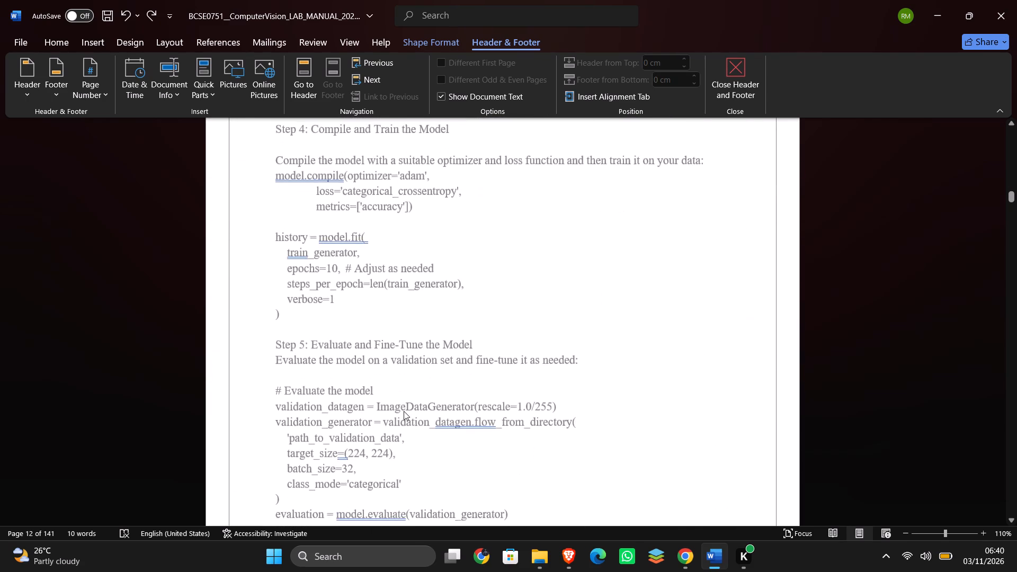
pyautogui.scroll(-4, 404, 411)
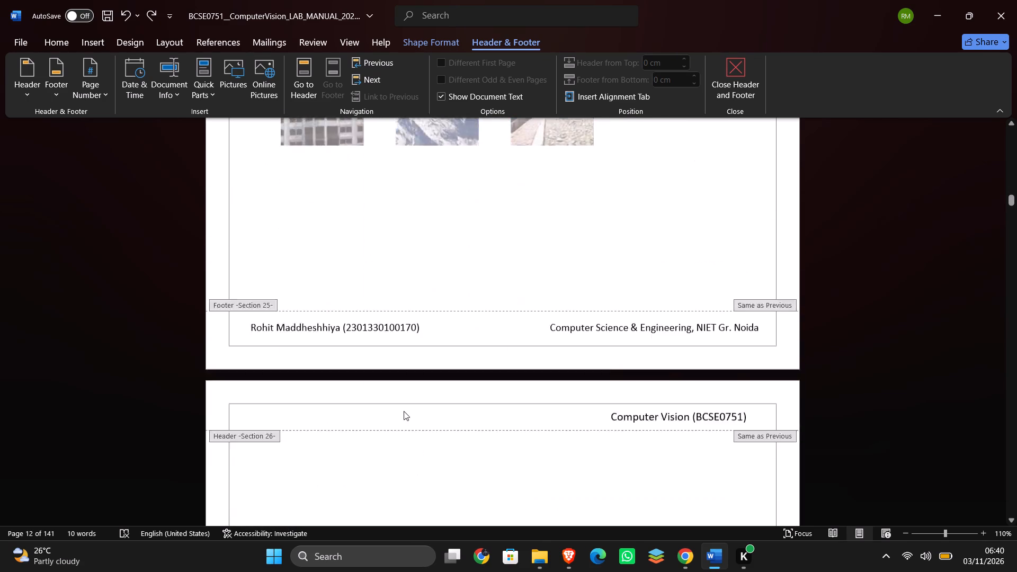
pyautogui.scroll(-4, 404, 411)
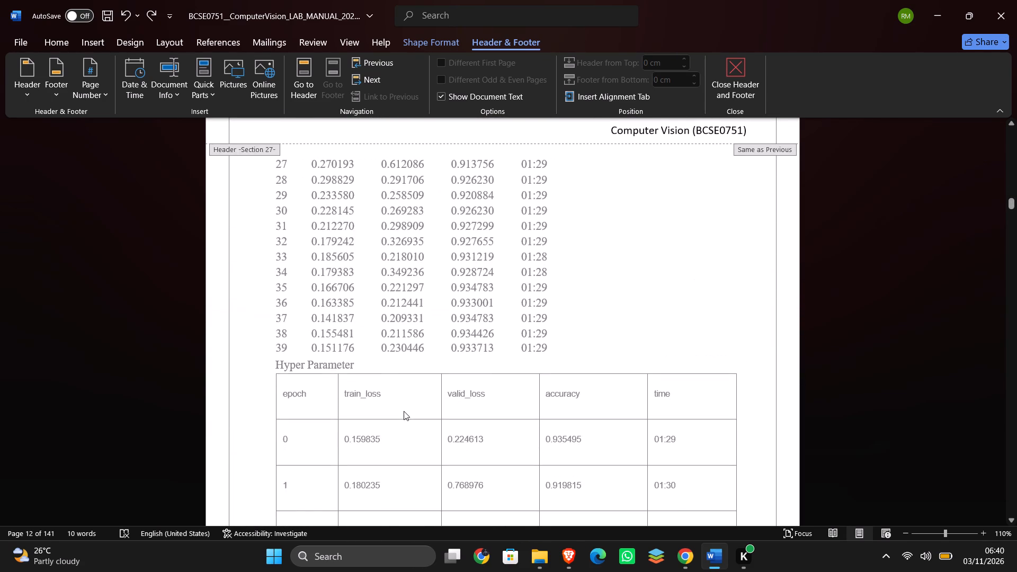
pyautogui.scroll(-5, 404, 411)
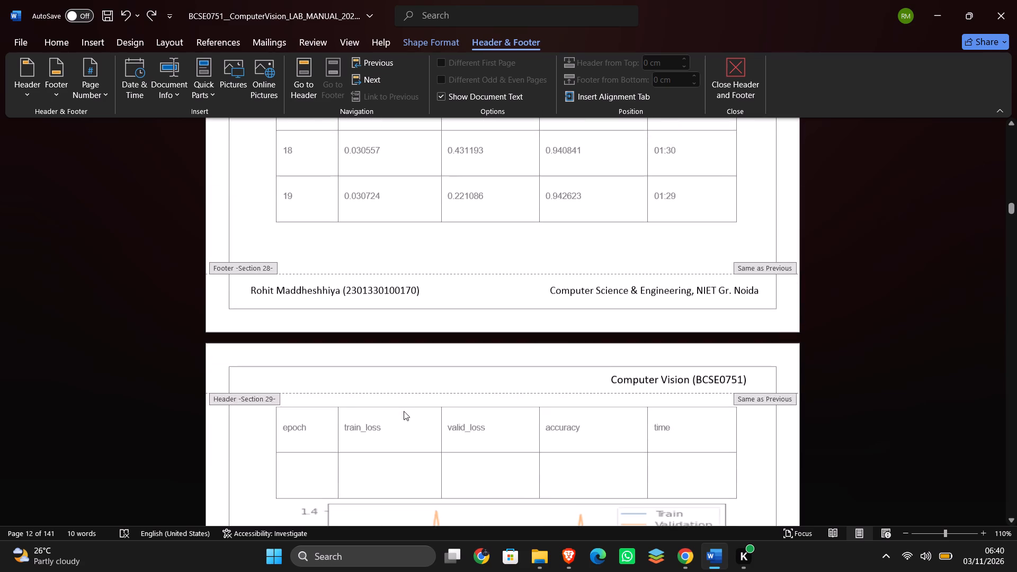
pyautogui.scroll(-5, 404, 411)
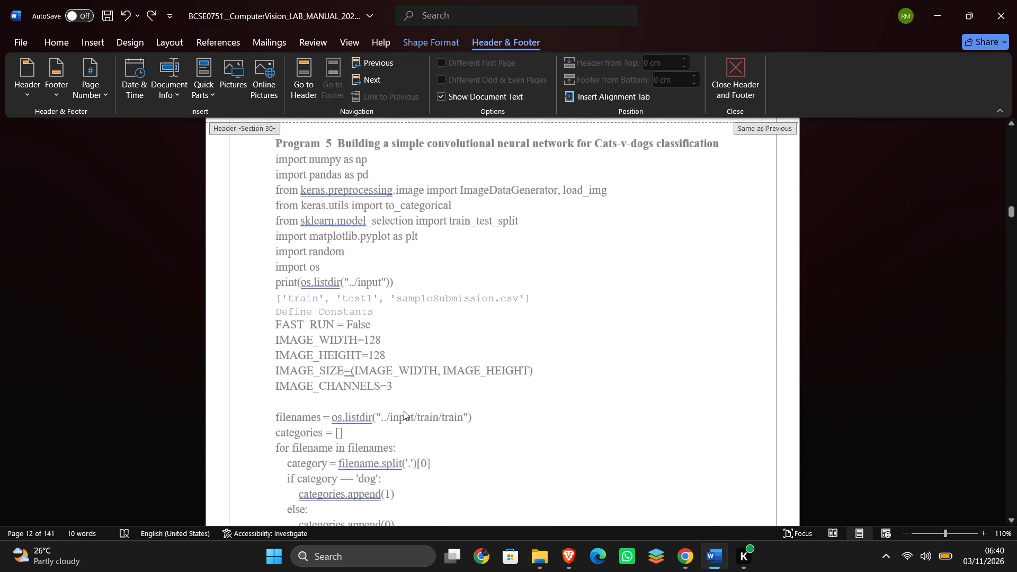
pyautogui.scroll(-5, 404, 411)
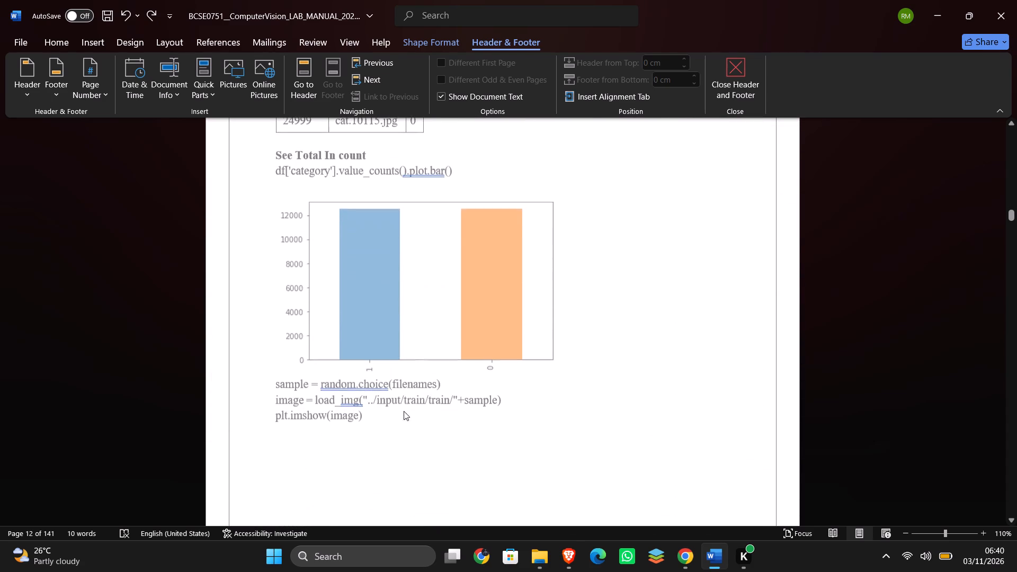
pyautogui.scroll(-5, 404, 411)
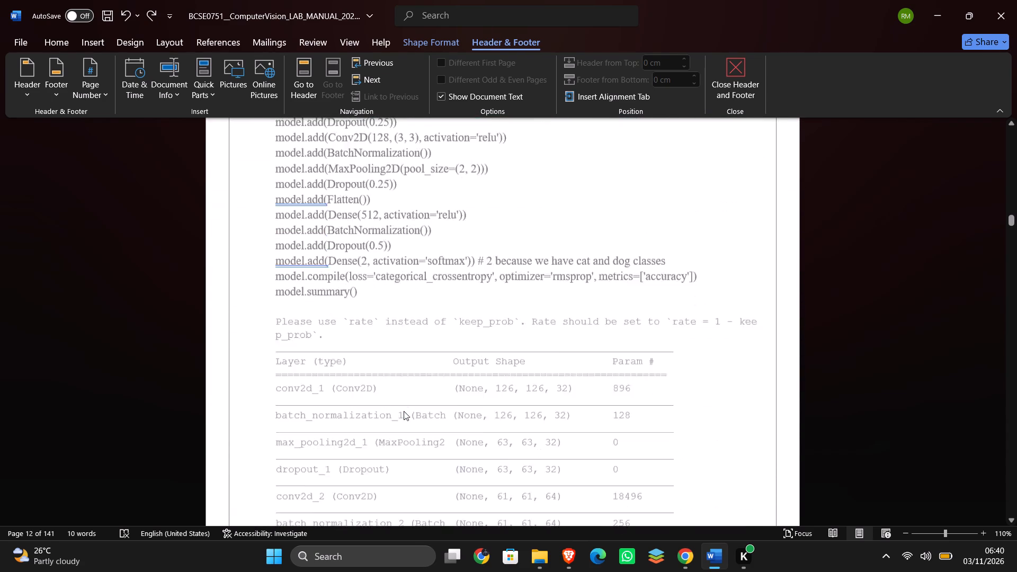
pyautogui.scroll(-5, 404, 411)
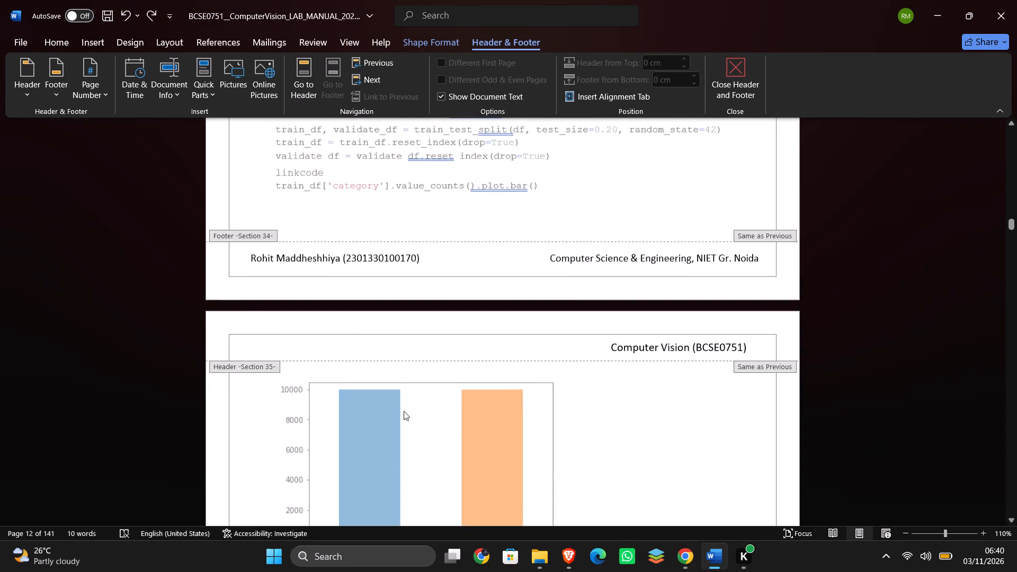
pyautogui.scroll(-5, 404, 411)
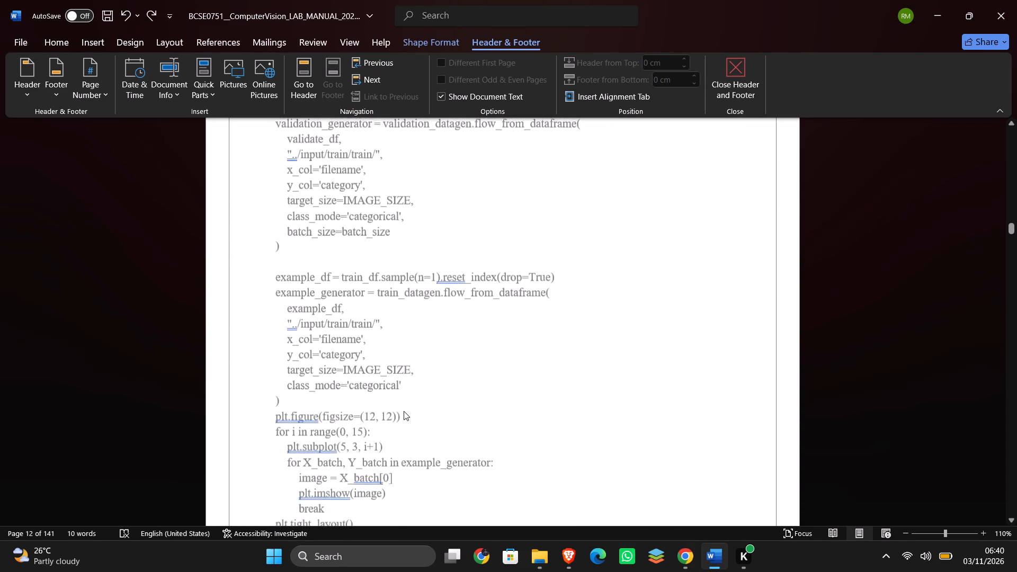
pyautogui.scroll(-5, 404, 411)
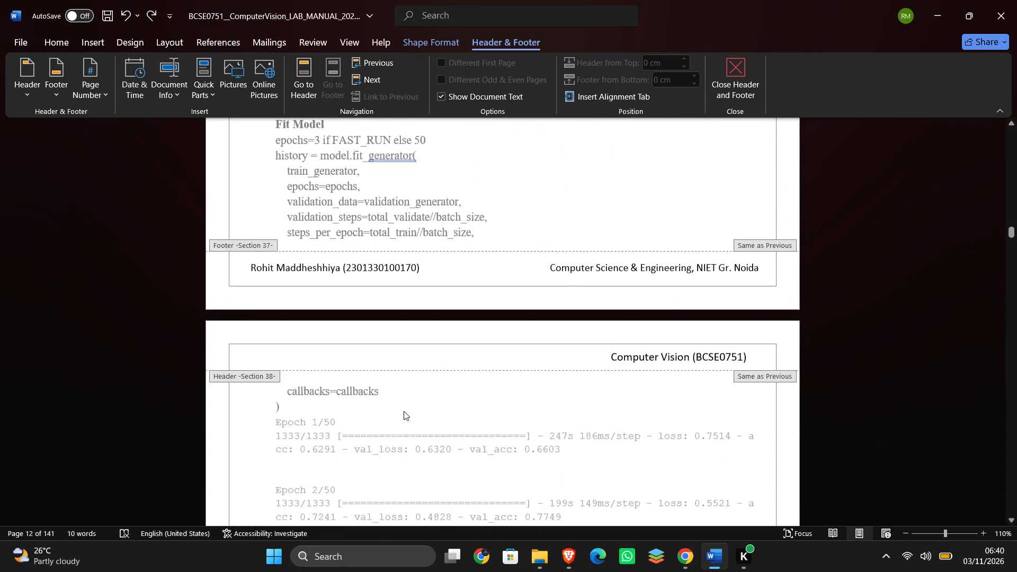
pyautogui.scroll(-5, 404, 411)
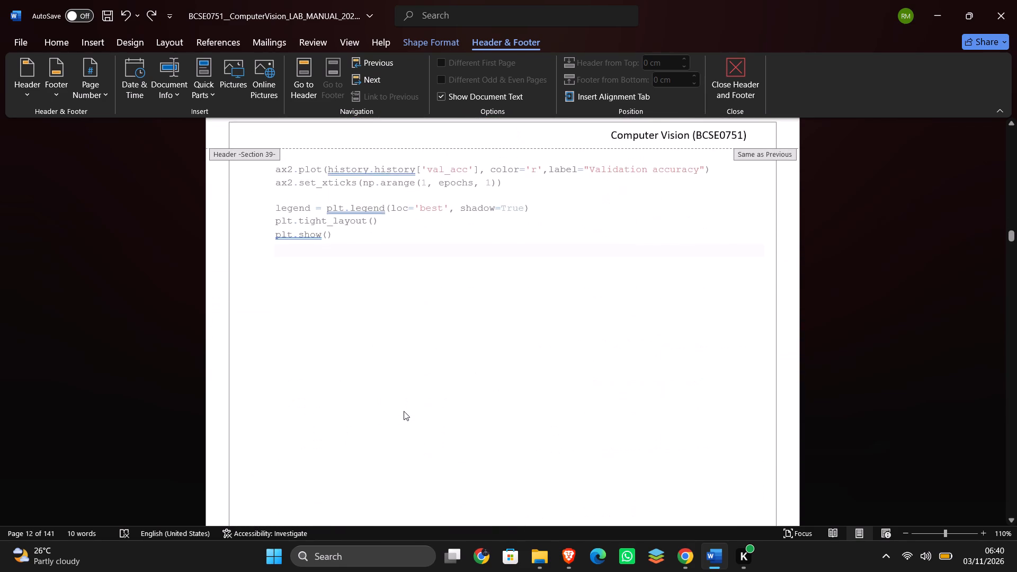
pyautogui.scroll(-5, 404, 411)
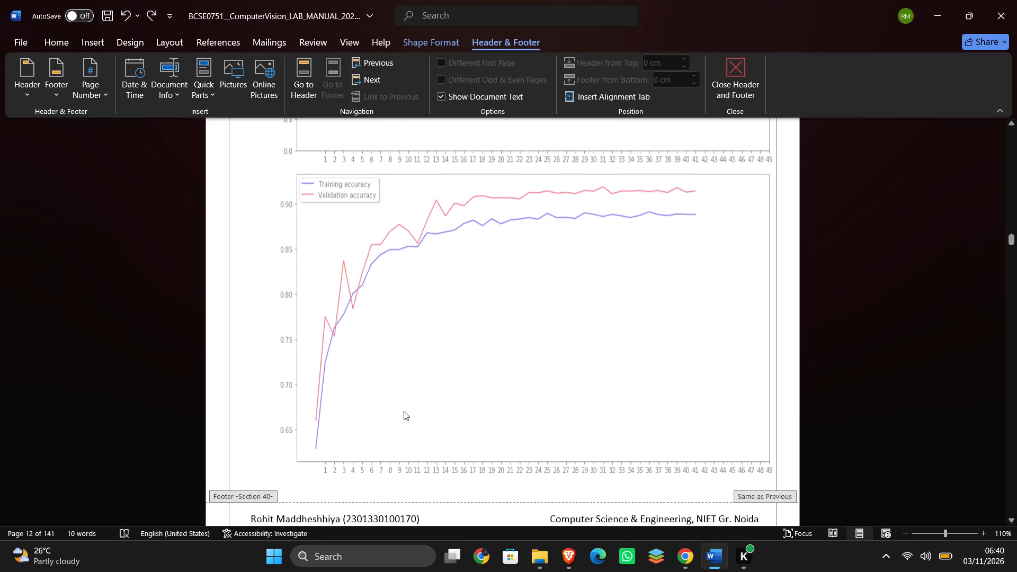
pyautogui.scroll(-5, 404, 411)
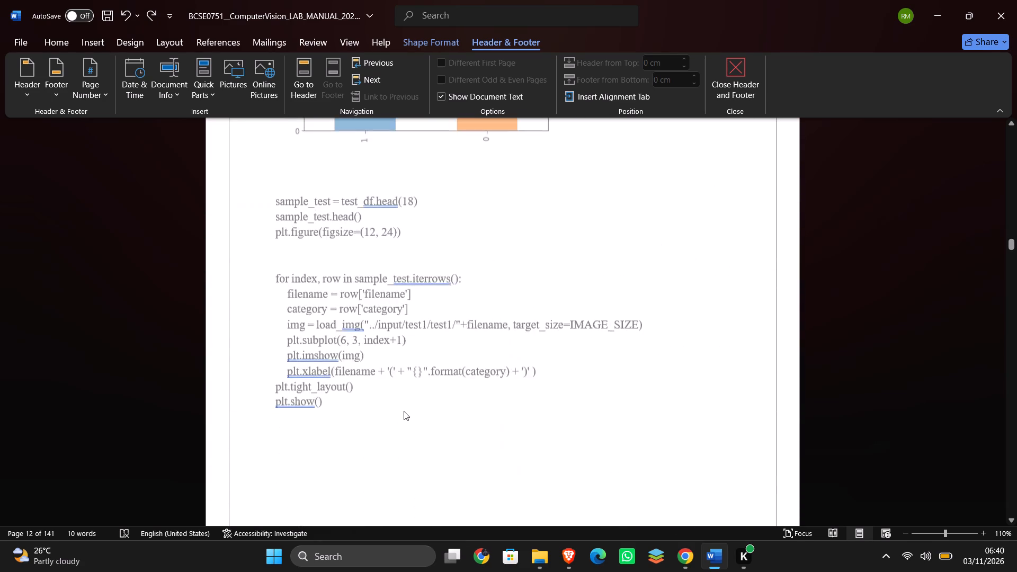
pyautogui.scroll(-5, 404, 411)
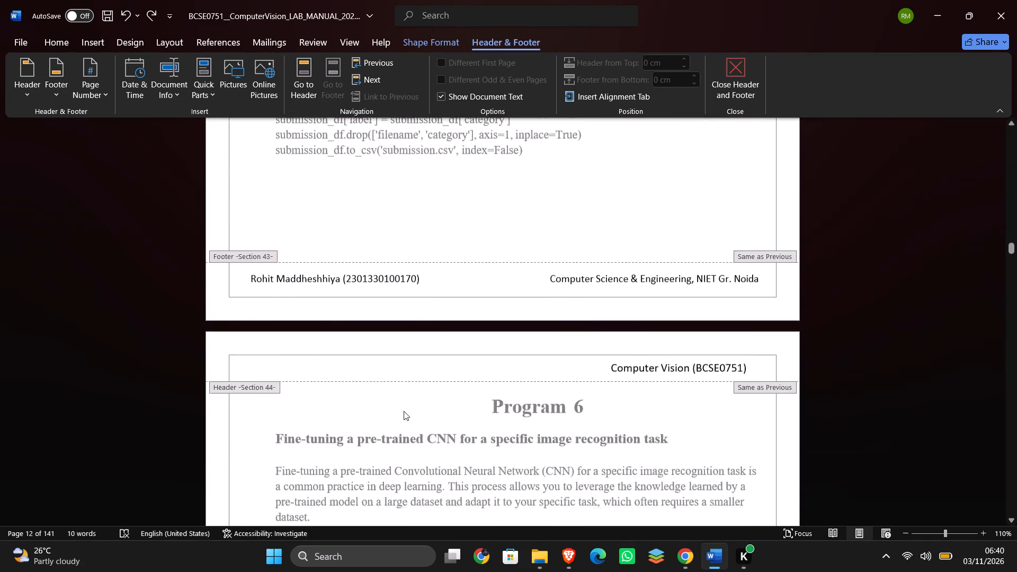
# Check the headers and footers on the Program 6 pages, from its first page through to Section 68.
pyautogui.scroll(-5, 404, 411)
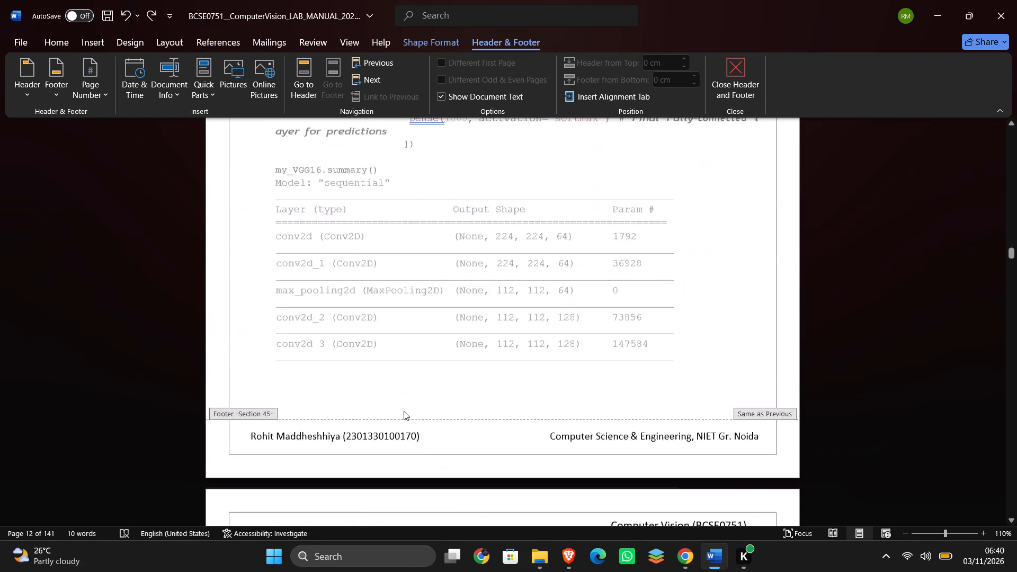
pyautogui.scroll(-5, 404, 411)
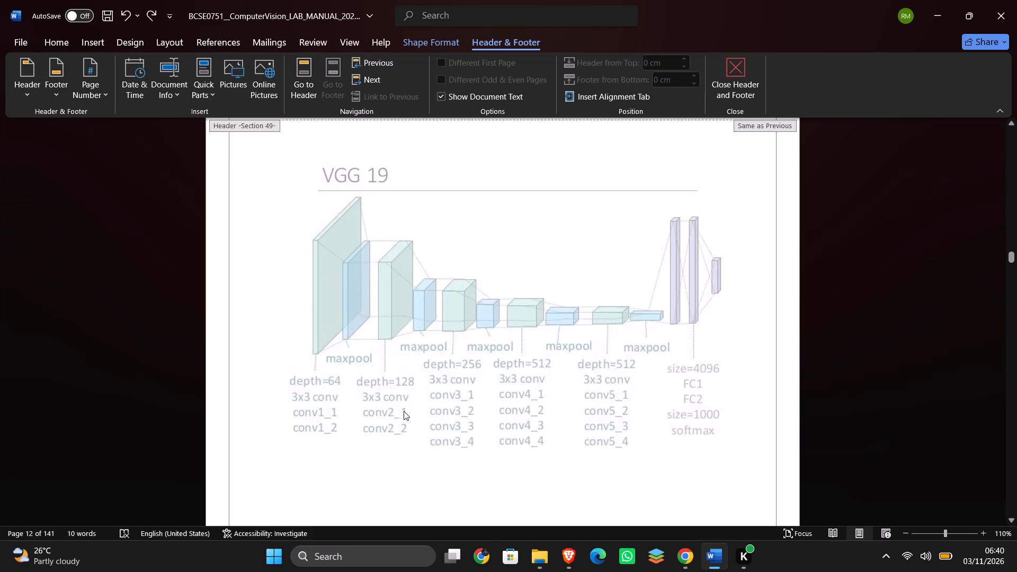
pyautogui.scroll(-5, 404, 411)
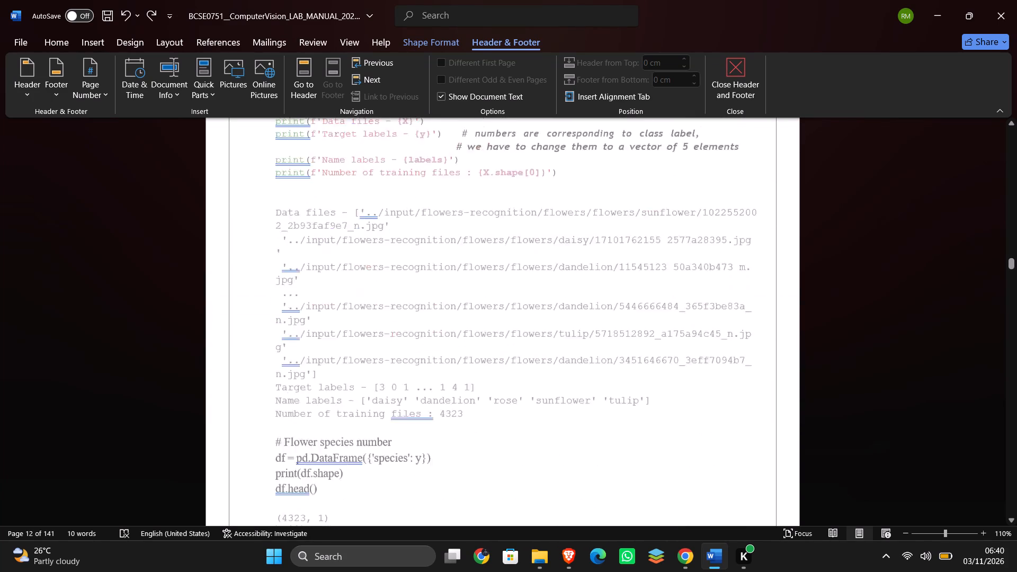
pyautogui.scroll(-5, 404, 411)
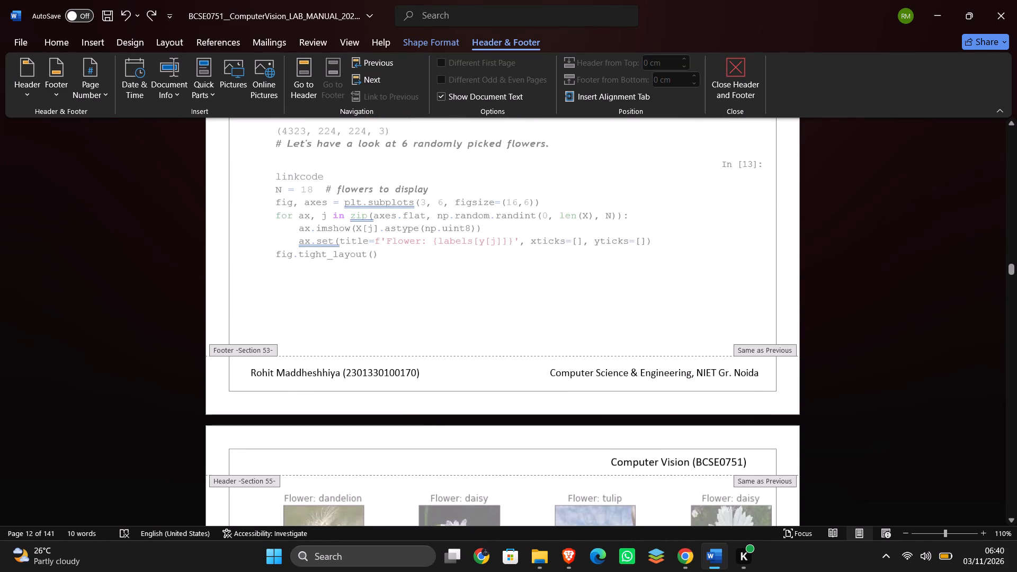
pyautogui.scroll(-5, 404, 411)
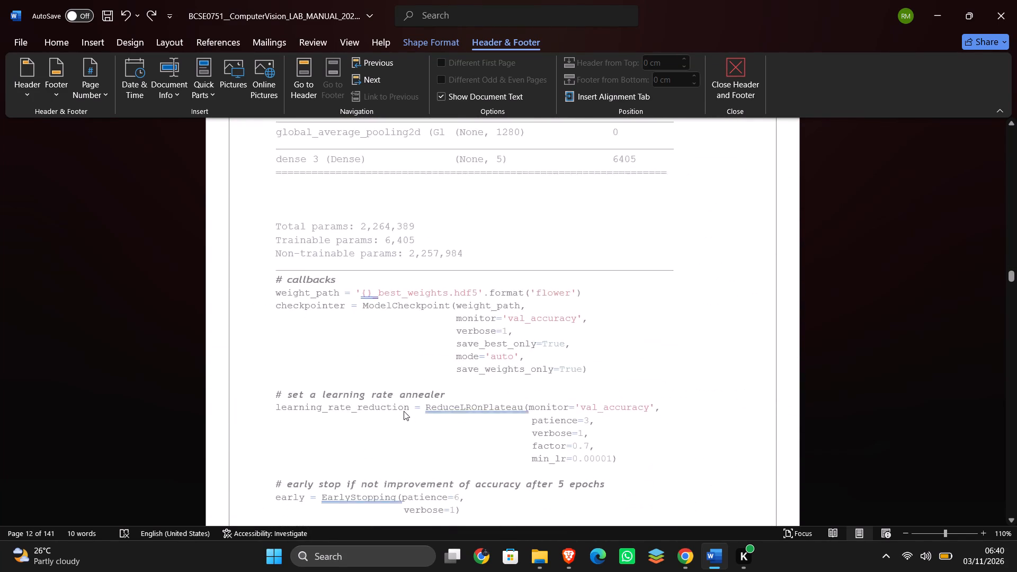
pyautogui.scroll(-5, 404, 411)
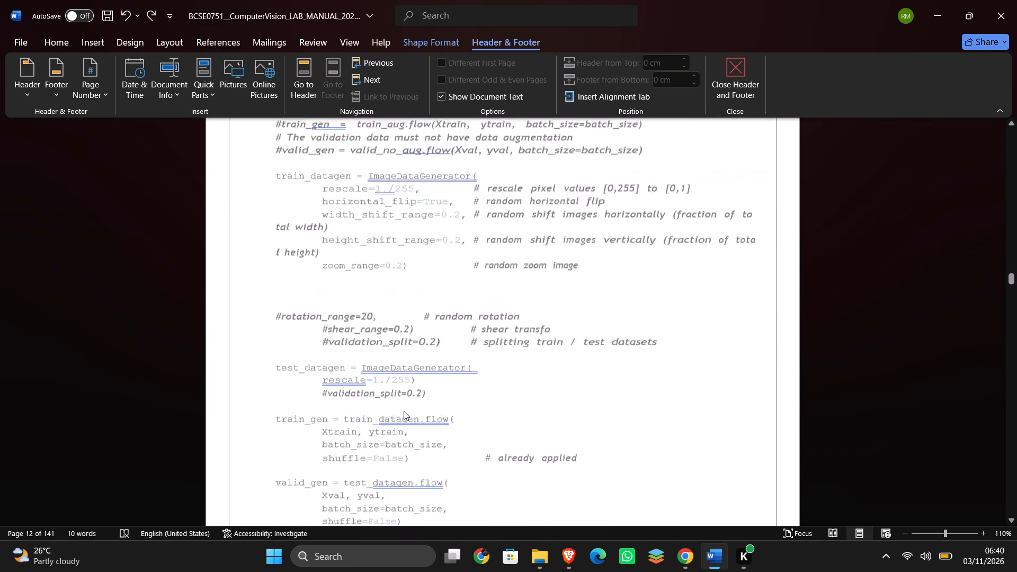
pyautogui.scroll(-6, 404, 411)
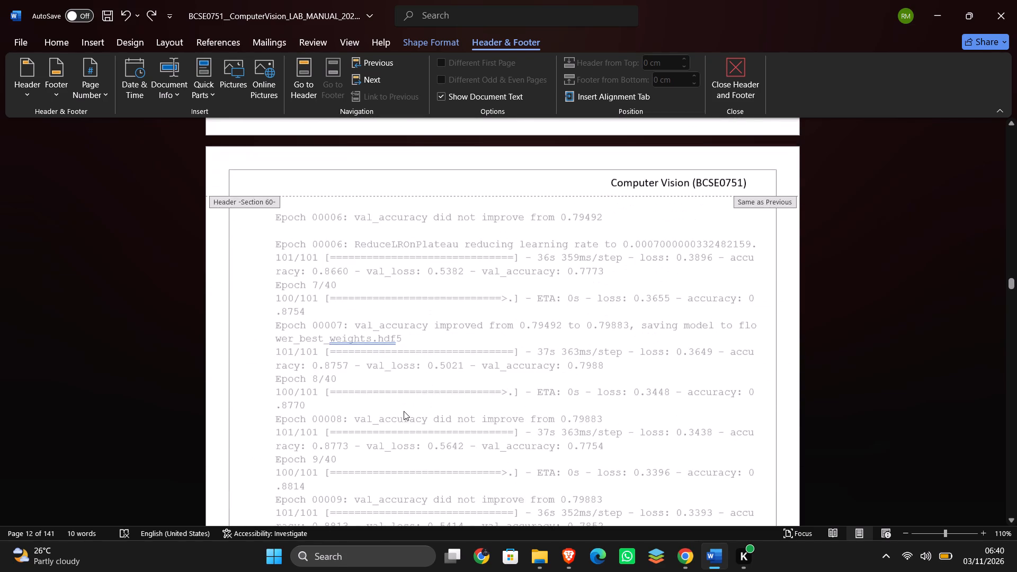
pyautogui.scroll(-6, 404, 411)
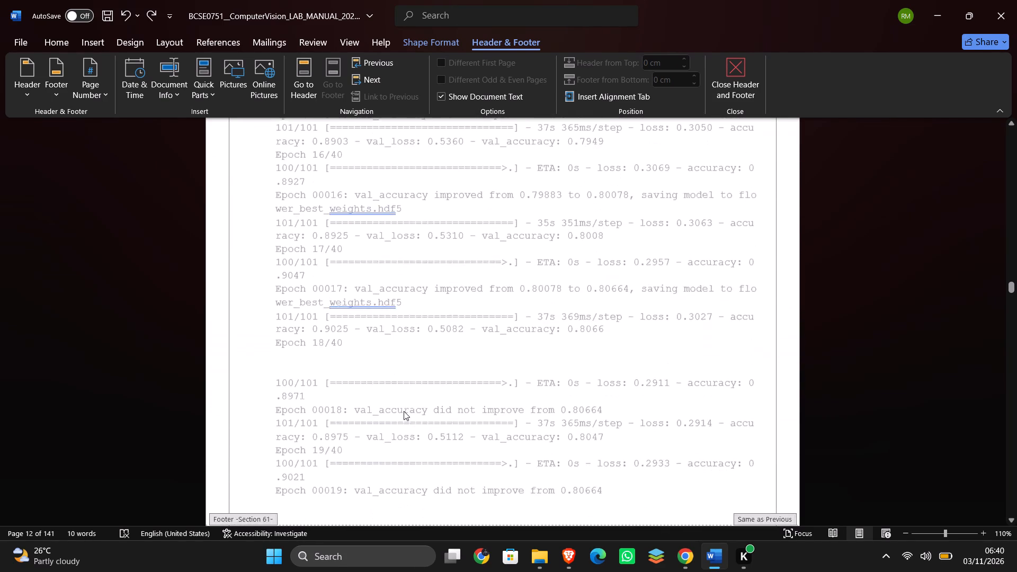
pyautogui.scroll(-6, 404, 411)
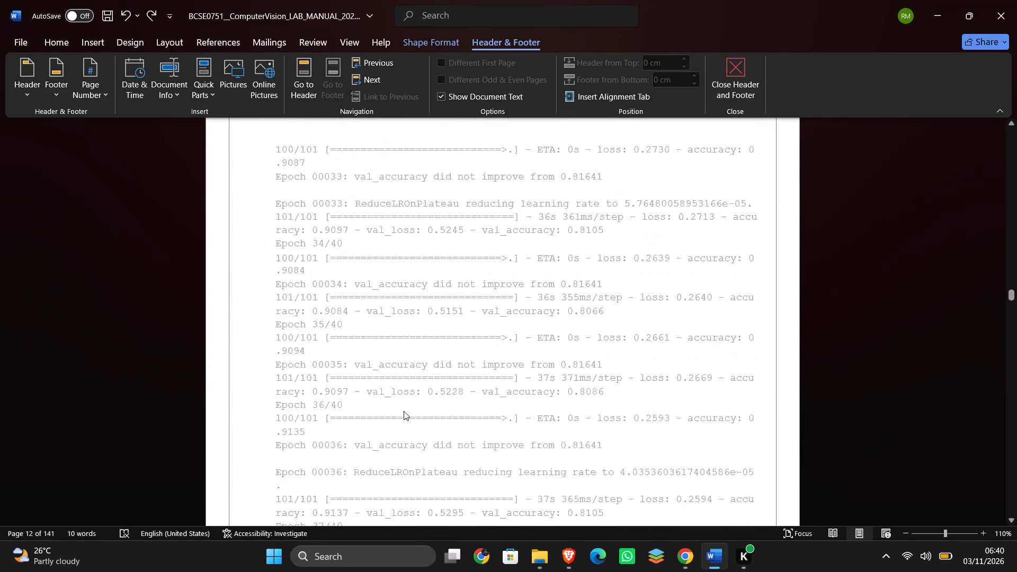
pyautogui.scroll(-5, 404, 411)
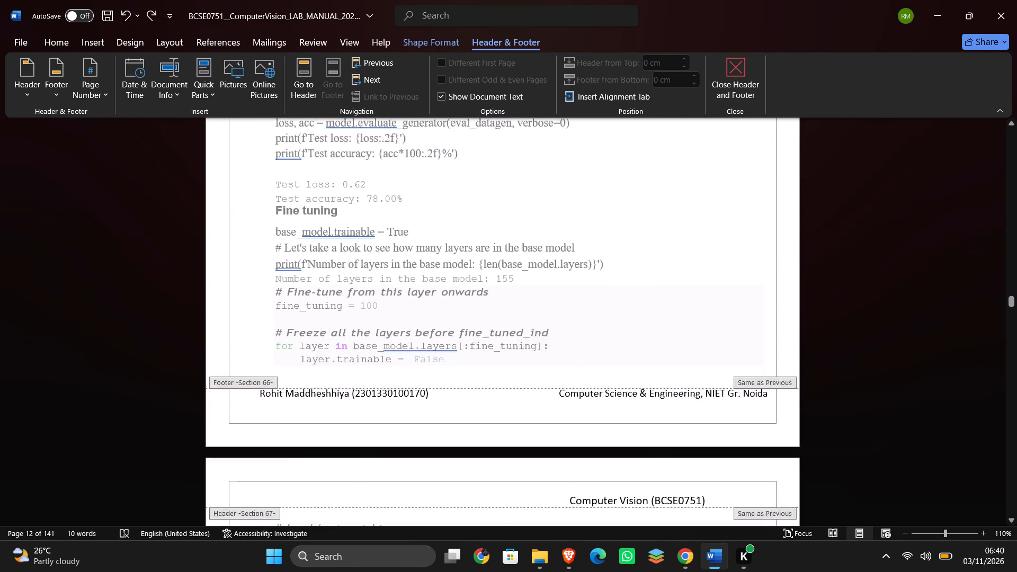
pyautogui.scroll(-5, 404, 411)
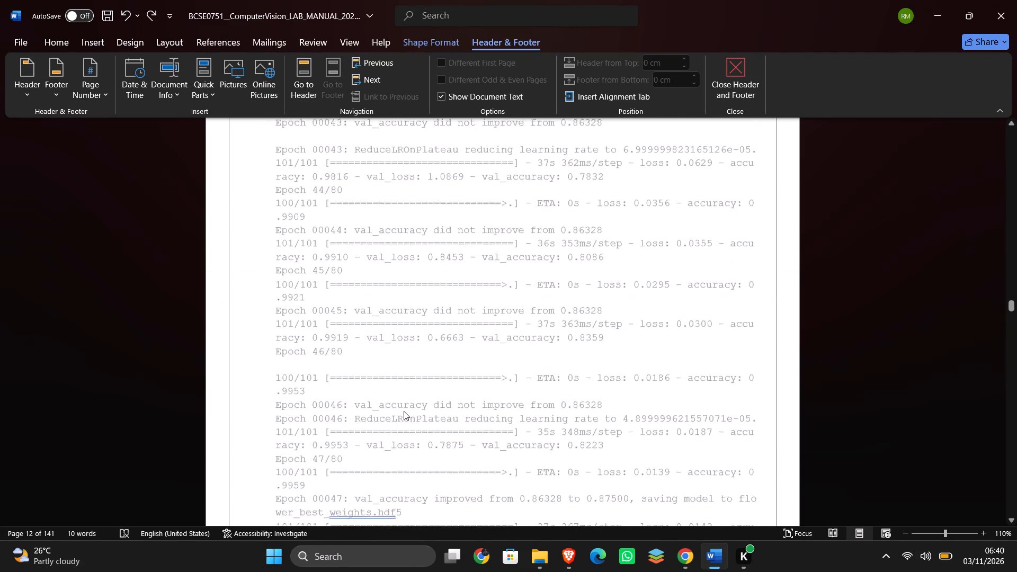
pyautogui.scroll(-2, 404, 411)
pyautogui.scroll(3, 404, 411)
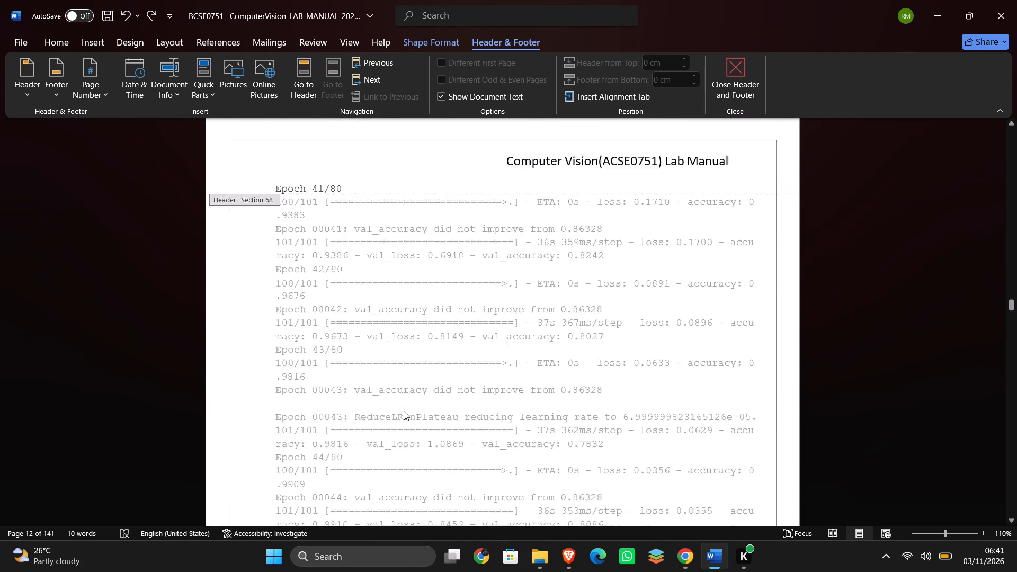
pyautogui.scroll(1, 404, 411)
pyautogui.scroll(-2, 404, 411)
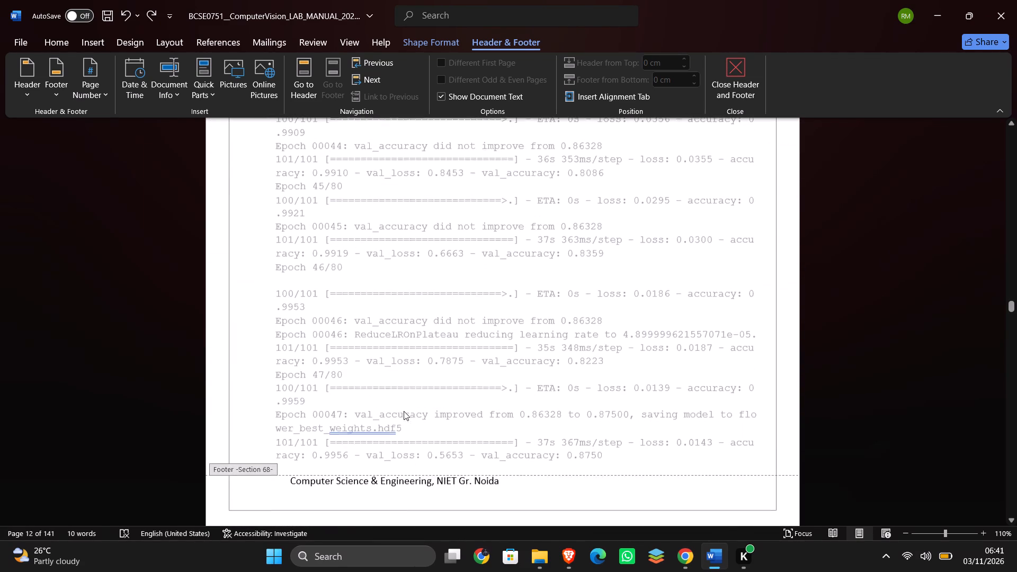
# Replace the "Computer Science & Engineering, NIET Gr. Noida" footer text in Section 68 with the copied name-and-department line.
pyautogui.scroll(-1, 404, 411)
pyautogui.tripleClick(402, 325)
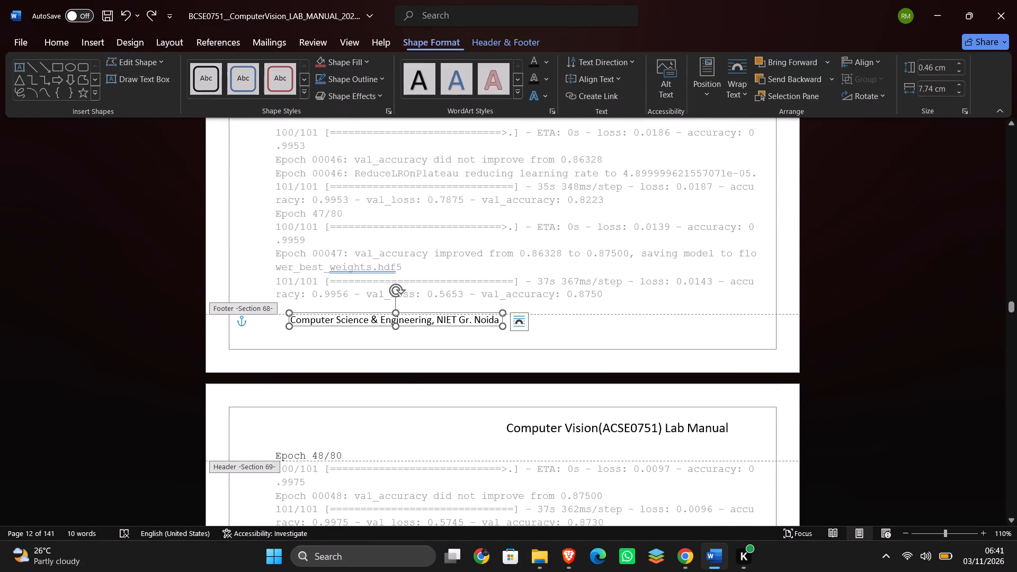
pyautogui.tripleClick(399, 321)
pyautogui.doubleClick(399, 321)
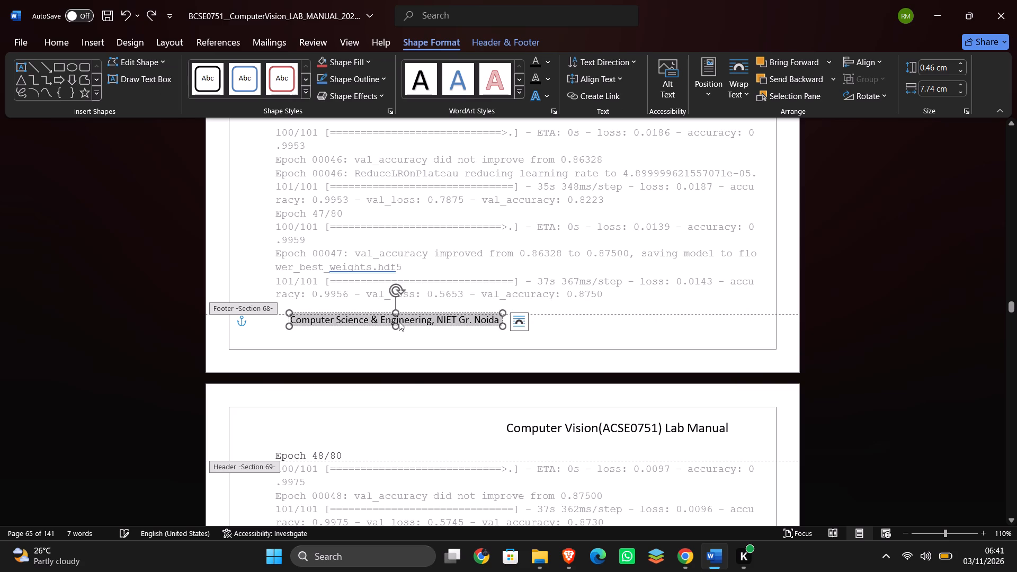
pyautogui.tripleClick(399, 321)
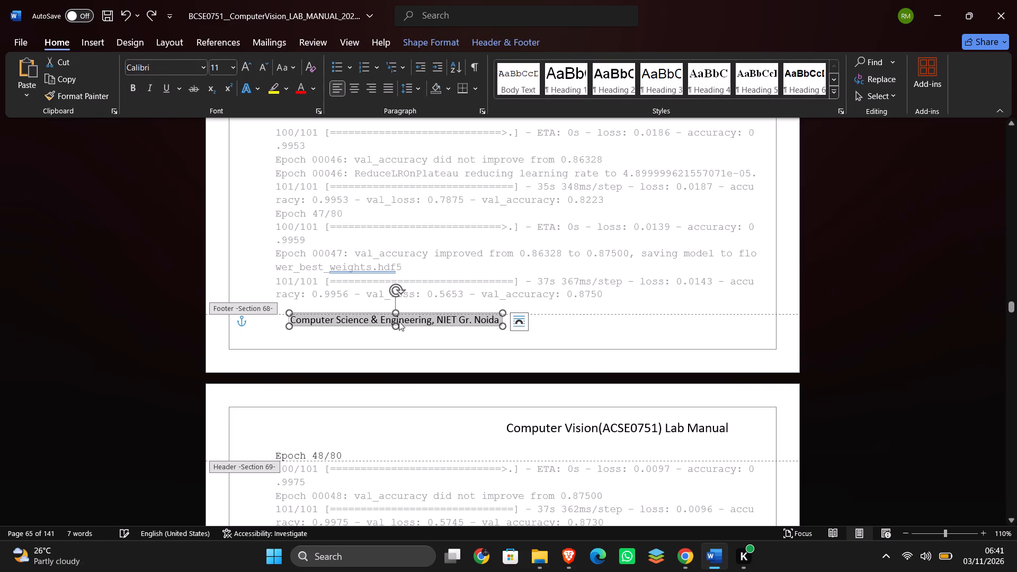
pyautogui.hotkey('ctrl', 'v')
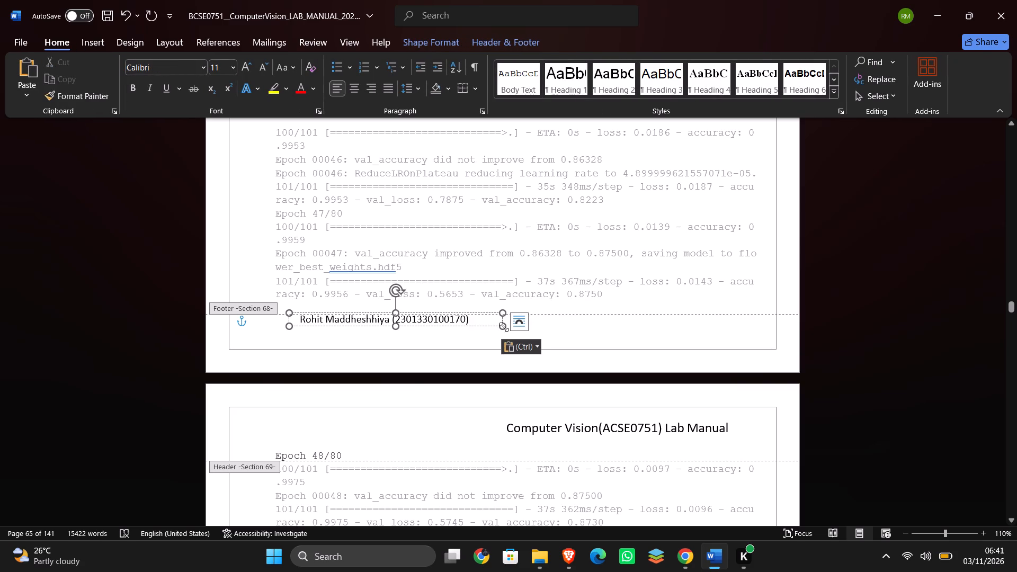
# Widen the Section 68 footer text box across the page and move it down and left, inside the page border.
pyautogui.moveTo(504, 327); pyautogui.dragTo(683, 330)
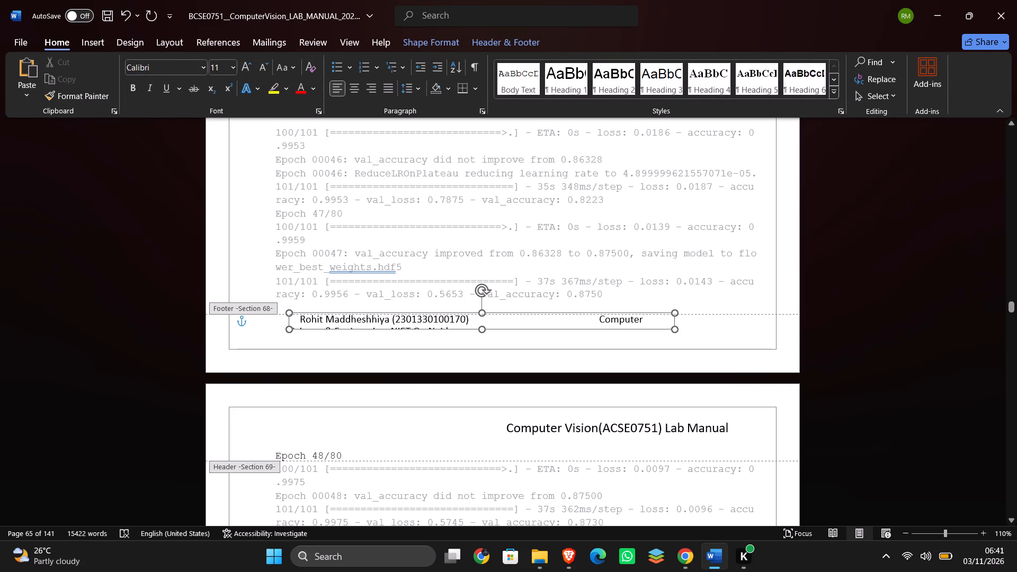
pyautogui.moveTo(683, 330); pyautogui.dragTo(753, 326)
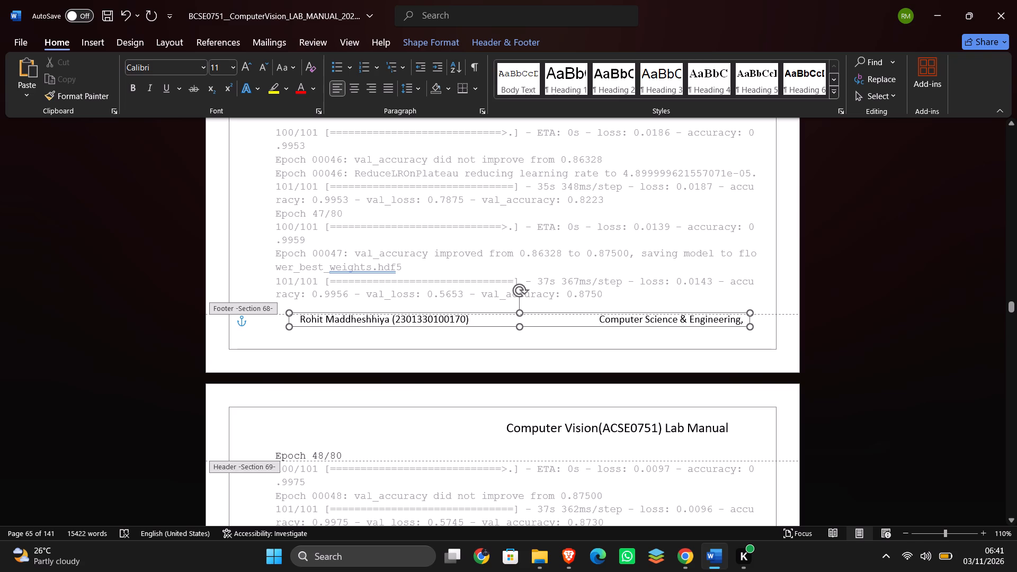
pyautogui.moveTo(753, 326); pyautogui.dragTo(776, 325)
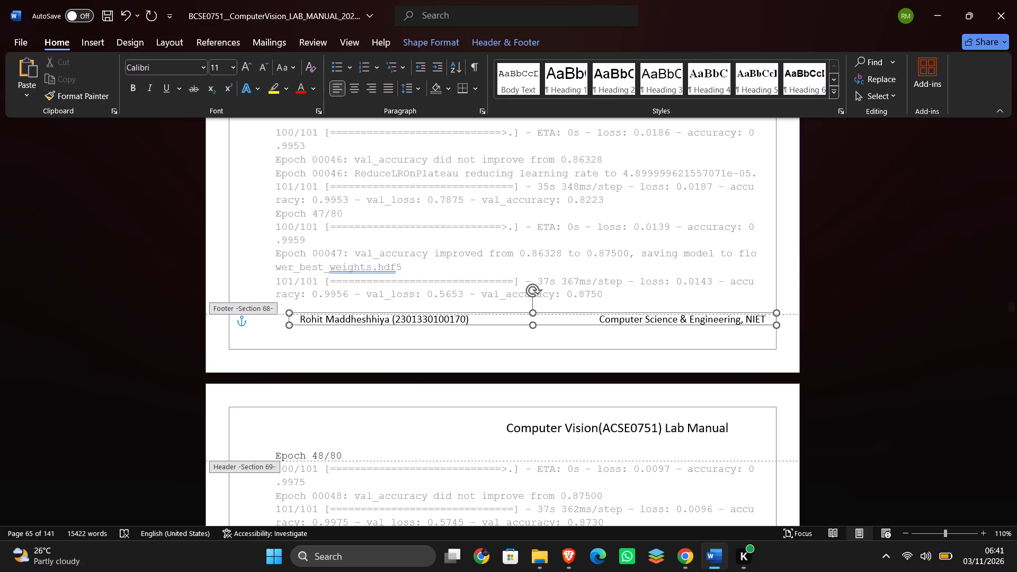
pyautogui.moveTo(540, 315); pyautogui.dragTo(521, 329)
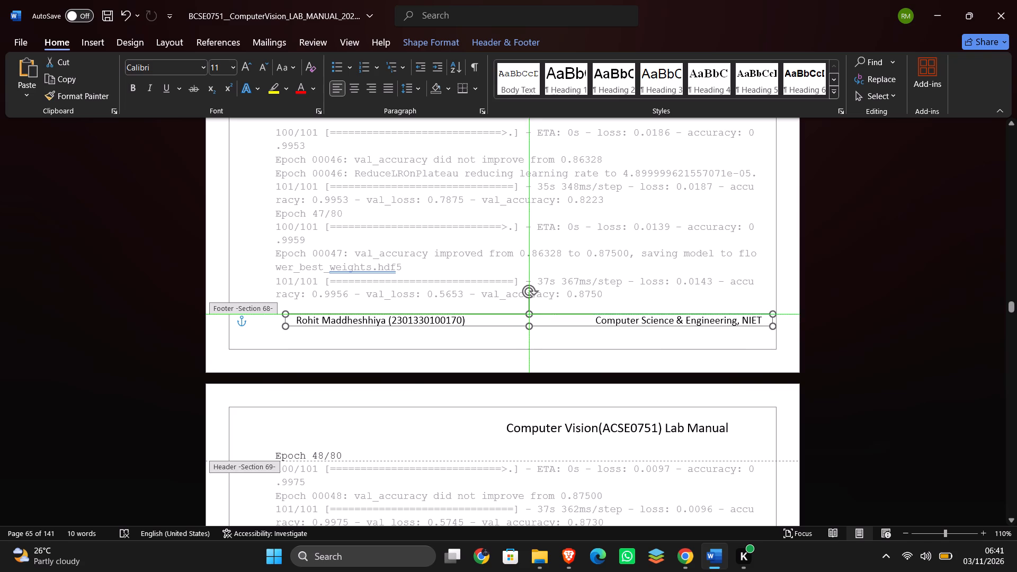
pyautogui.moveTo(521, 329); pyautogui.dragTo(514, 329)
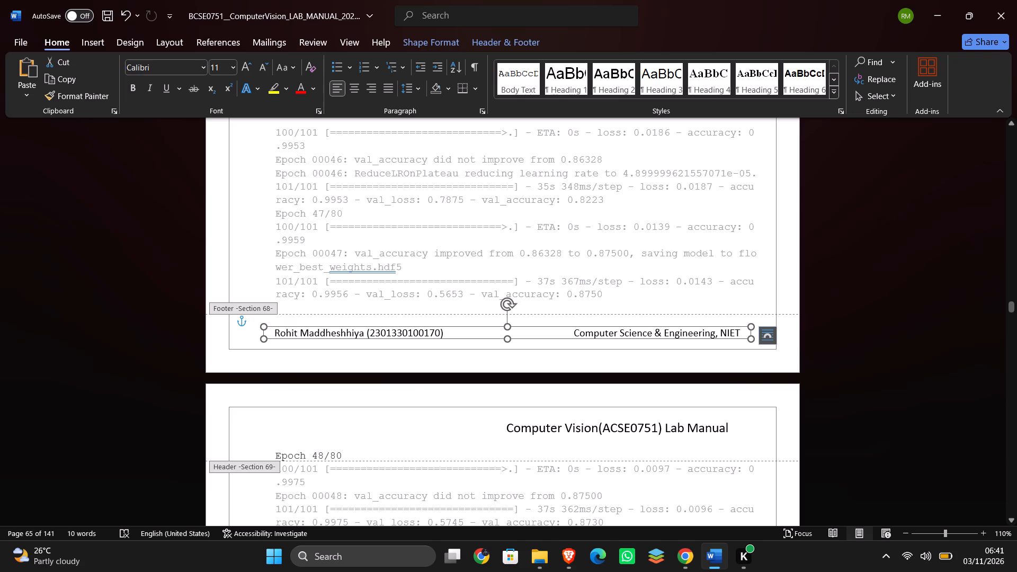
pyautogui.moveTo(753, 325); pyautogui.dragTo(768, 325)
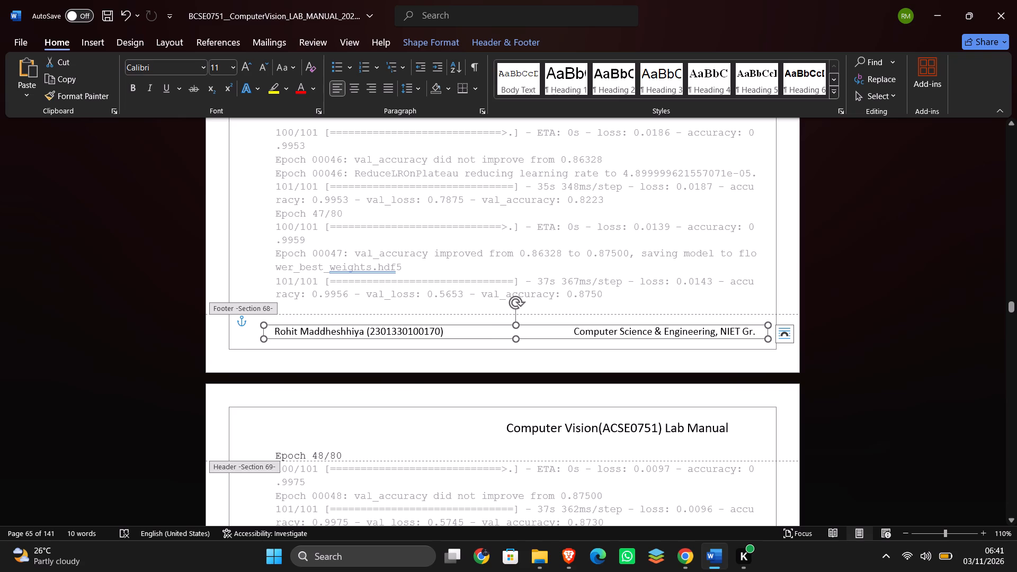
# Replace the department-only footer text in Section 69 with the copied name-and-department line.
pyautogui.scroll(-4, 655, 408)
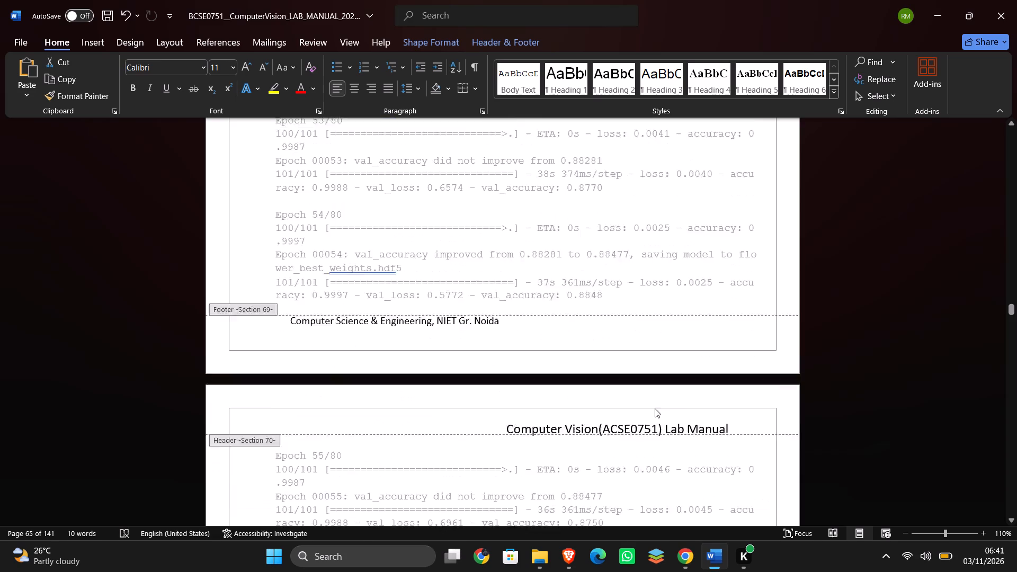
pyautogui.scroll(-1, 655, 408)
pyautogui.doubleClick(462, 284)
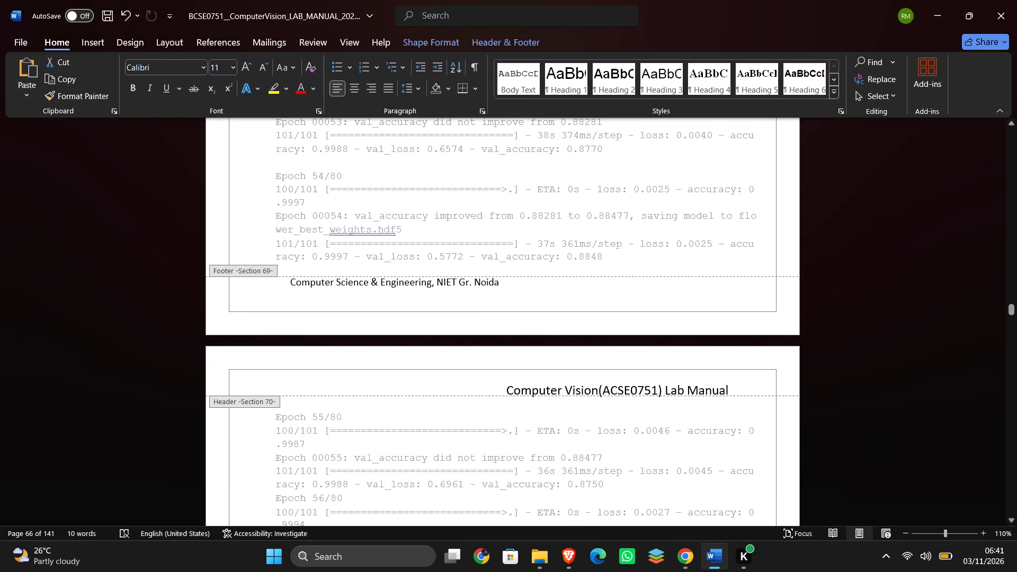
pyautogui.tripleClick(462, 284)
pyautogui.click(462, 284)
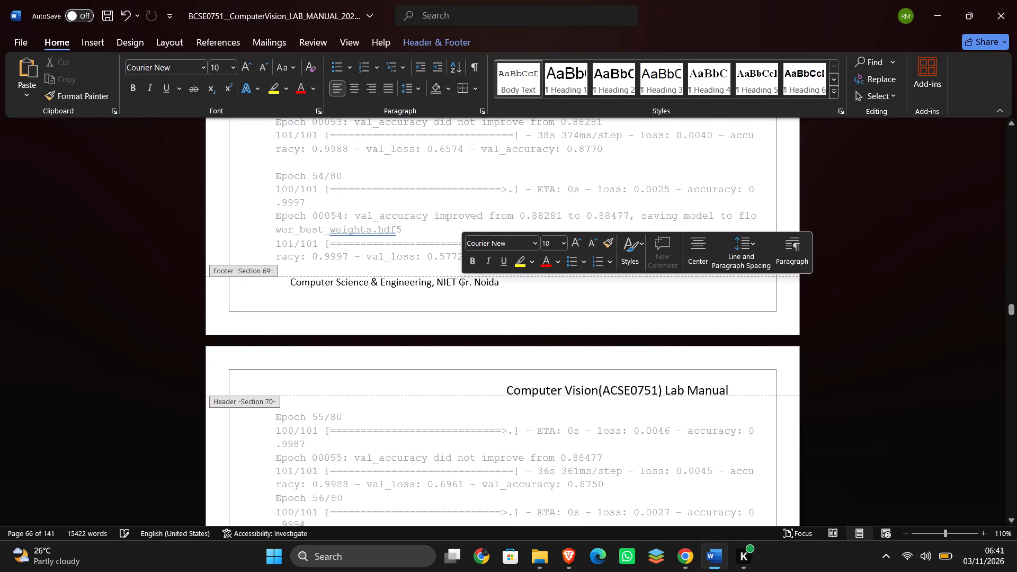
pyautogui.doubleClick(462, 284)
pyautogui.tripleClick(462, 284)
pyautogui.click(462, 284)
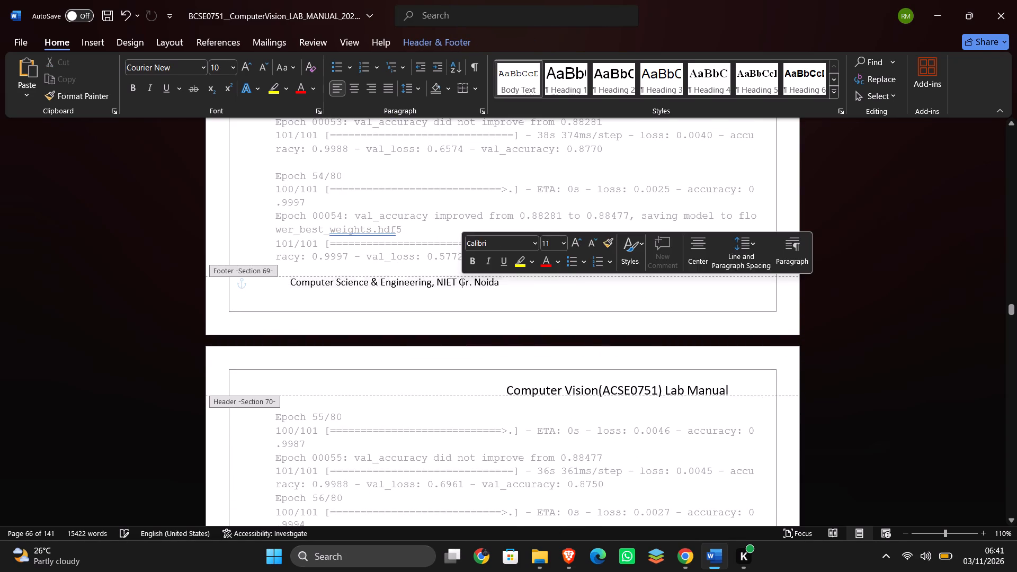
pyautogui.tripleClick(462, 284)
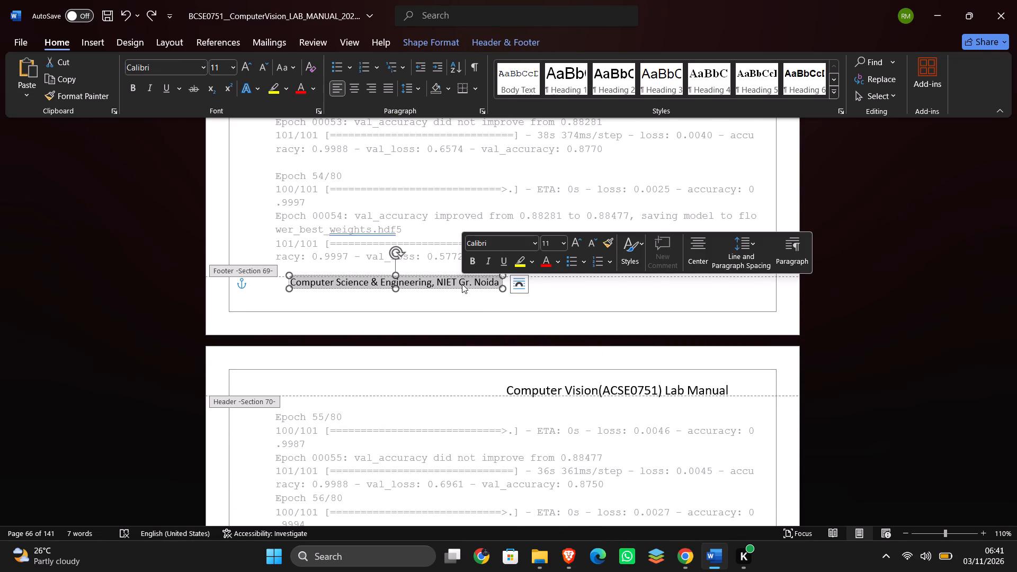
pyautogui.click(452, 279)
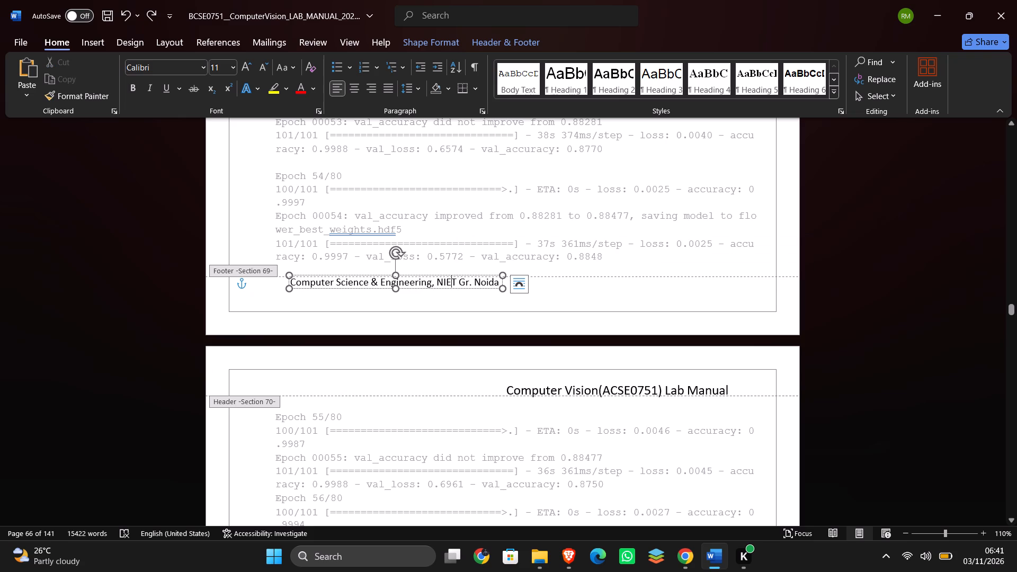
pyautogui.hotkey('ctrl', 'a')
pyautogui.hotkey('ctrl', 'v')
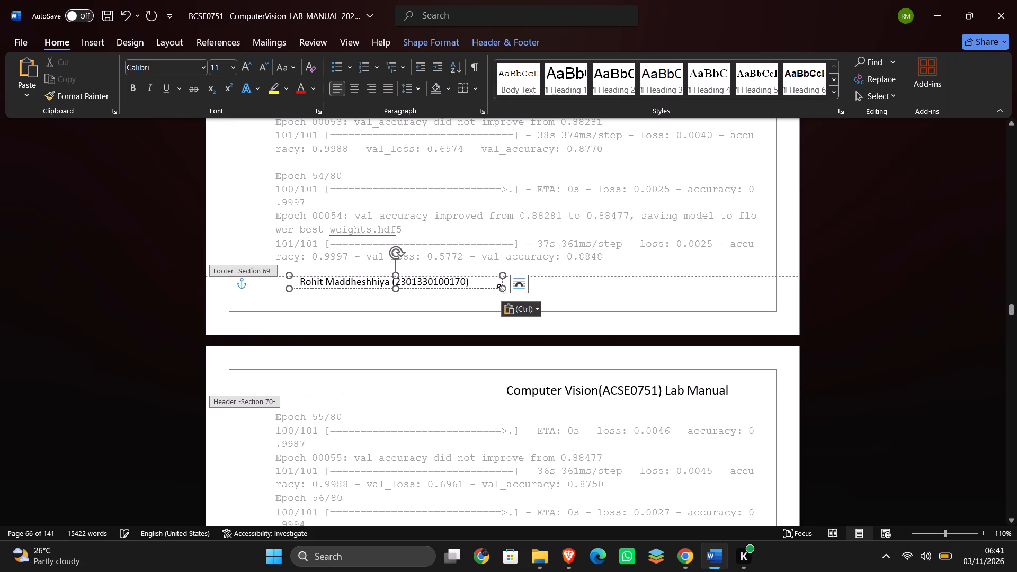
# Widen the Section 69 footer text box until the whole name-and-department line fits, and move it down and left, inside the page border.
pyautogui.moveTo(435, 277); pyautogui.dragTo(423, 288)
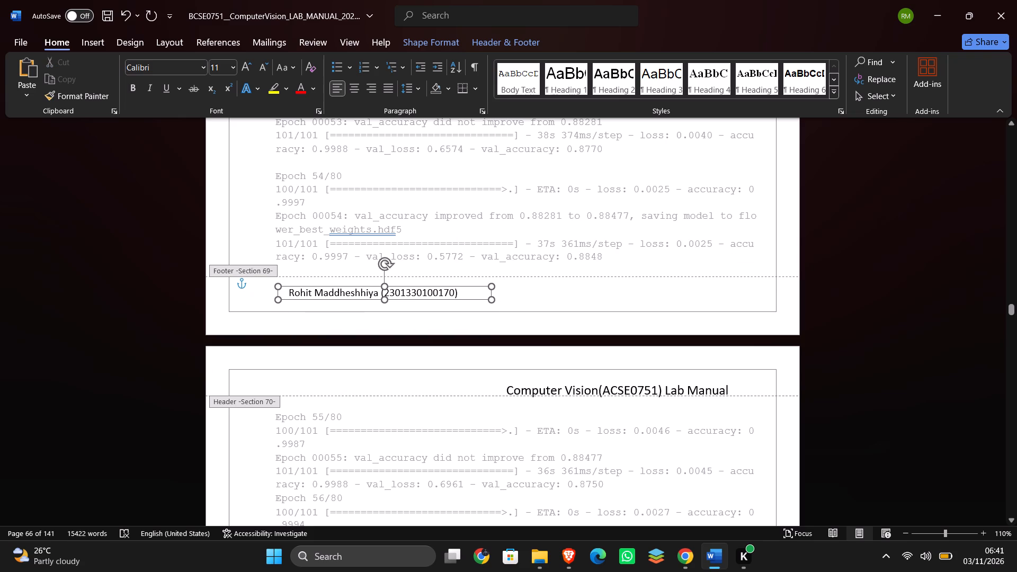
pyautogui.moveTo(423, 288); pyautogui.dragTo(423, 288)
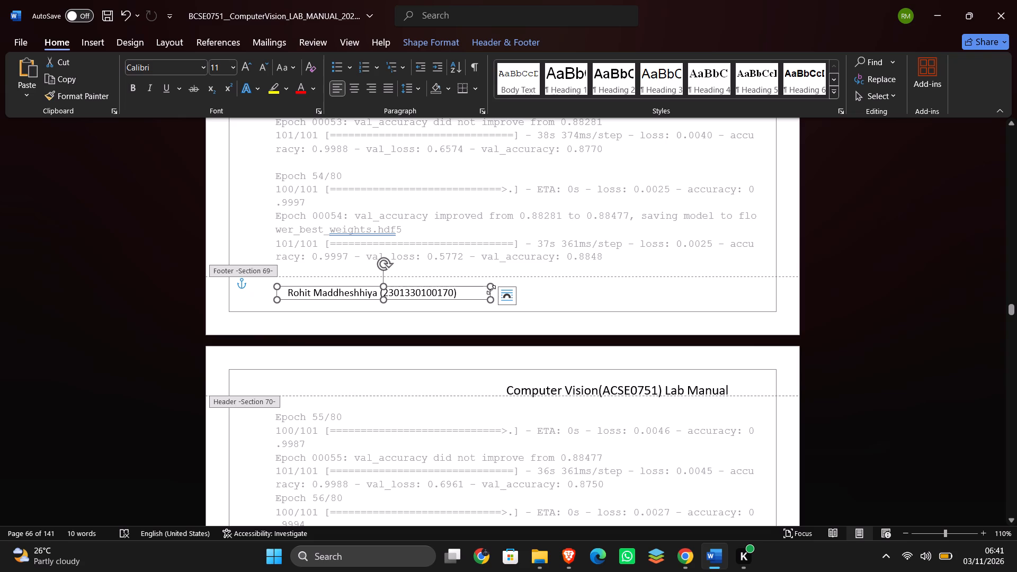
pyautogui.moveTo(492, 288); pyautogui.dragTo(633, 285)
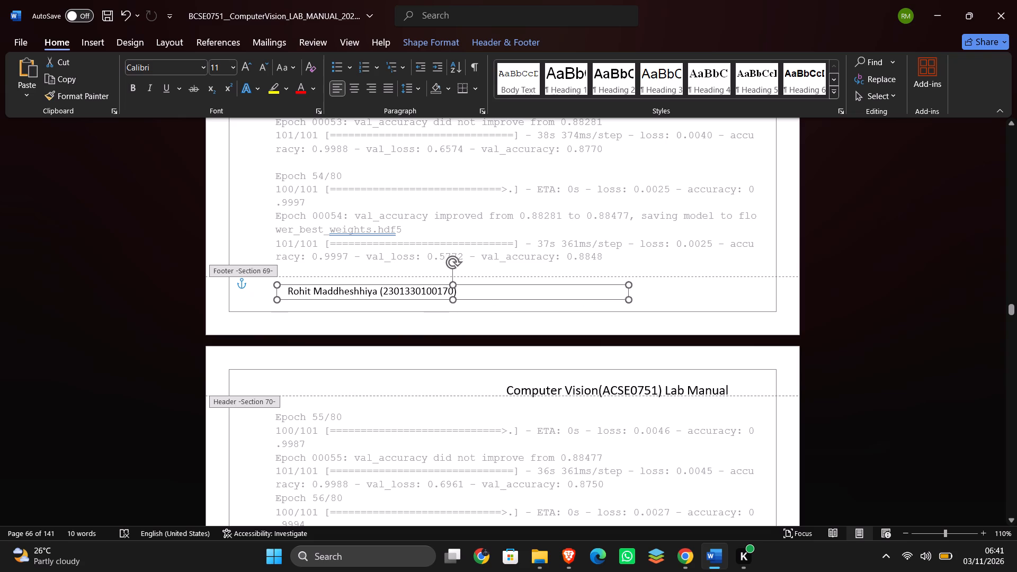
pyautogui.moveTo(633, 285); pyautogui.dragTo(741, 283)
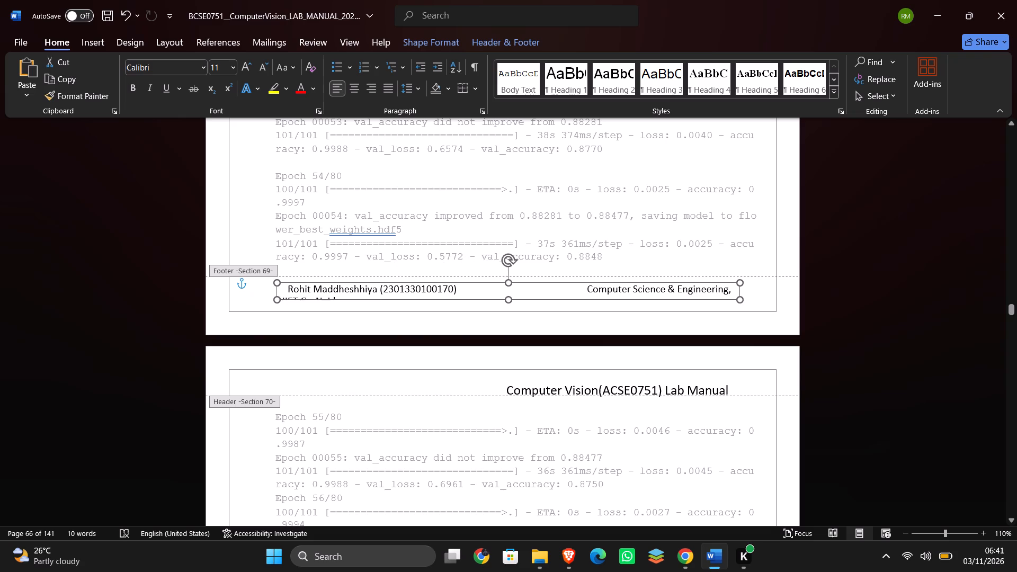
pyautogui.moveTo(741, 283); pyautogui.dragTo(807, 285)
pyautogui.moveTo(627, 288); pyautogui.dragTo(611, 289)
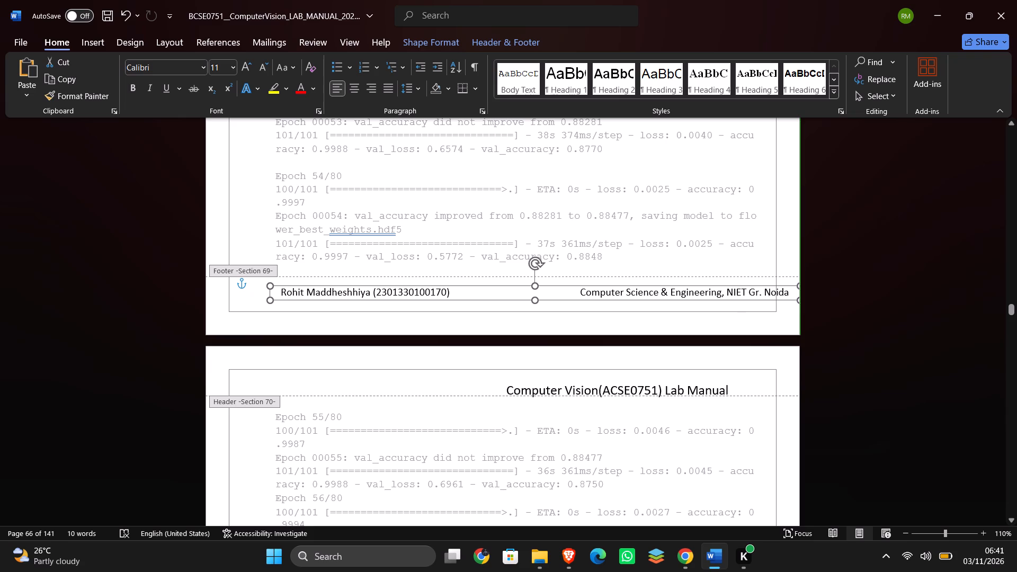
pyautogui.moveTo(611, 289); pyautogui.dragTo(592, 291)
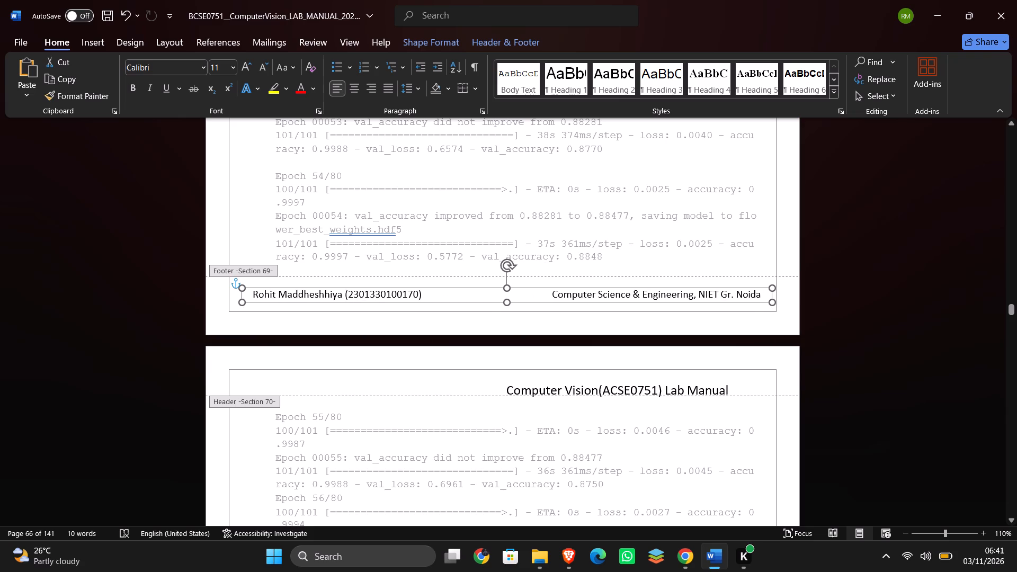
pyautogui.moveTo(592, 291); pyautogui.dragTo(593, 291)
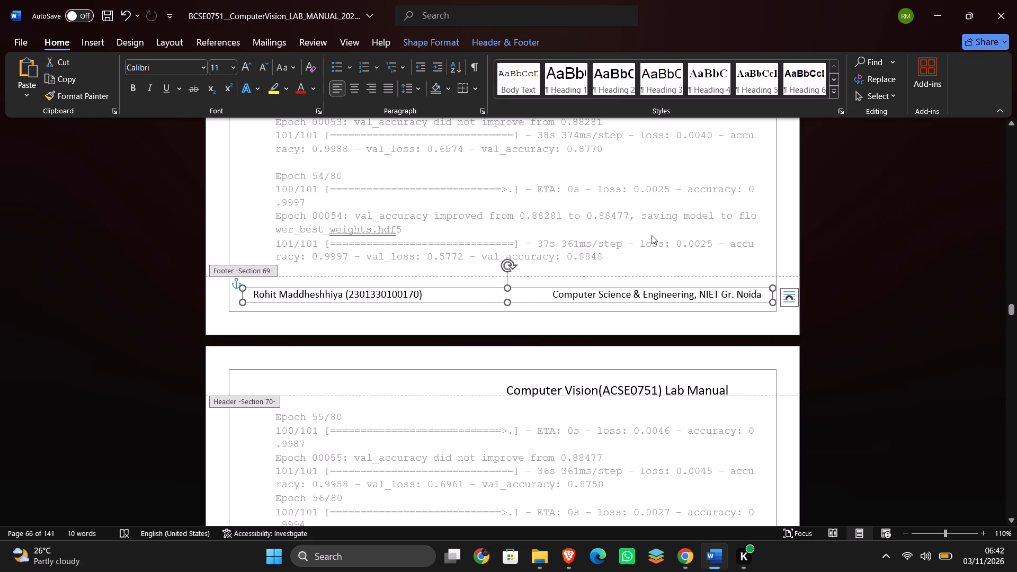
# Widen the Section 68 footer text box to fit "NIET Gr. Noida" and shift it left, inside the page border.
pyautogui.scroll(4, 652, 235)
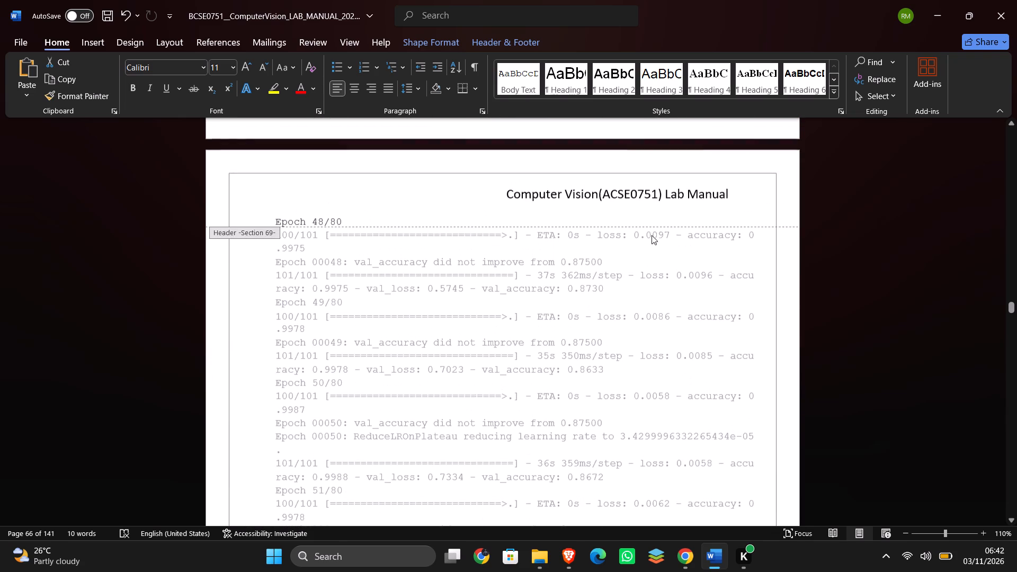
pyautogui.scroll(1, 652, 235)
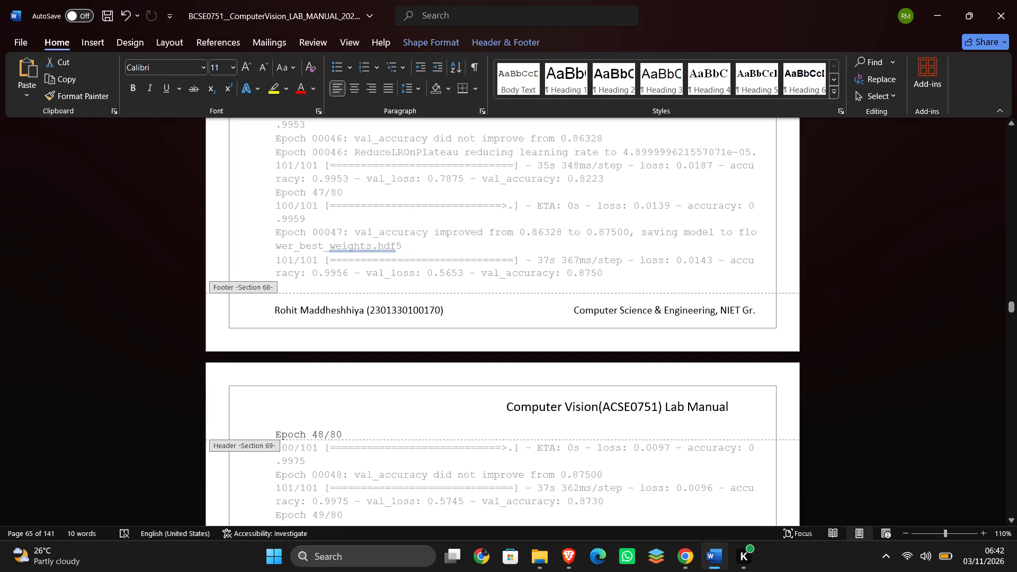
pyautogui.doubleClick(619, 309)
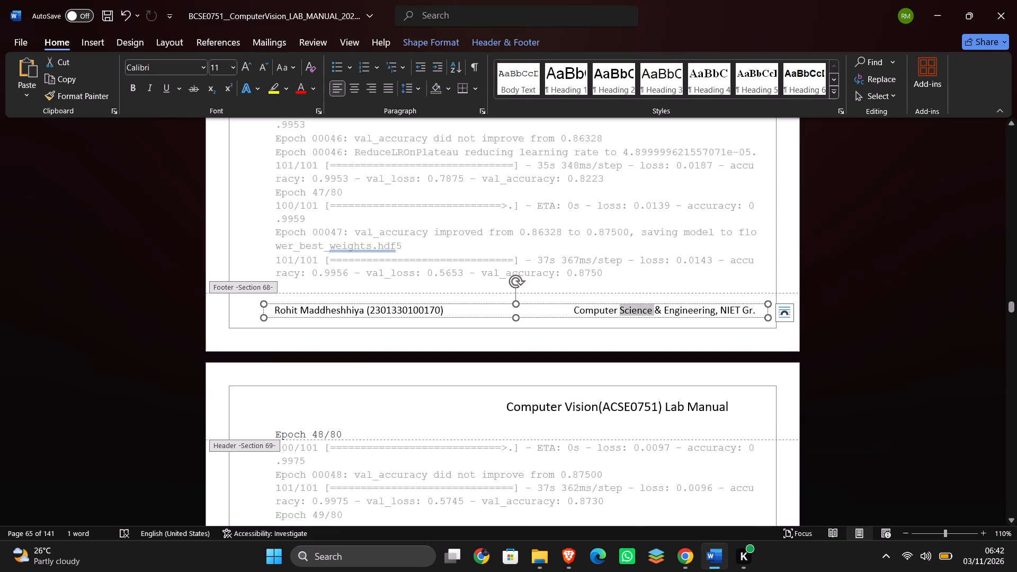
pyautogui.moveTo(521, 303); pyautogui.dragTo(511, 303)
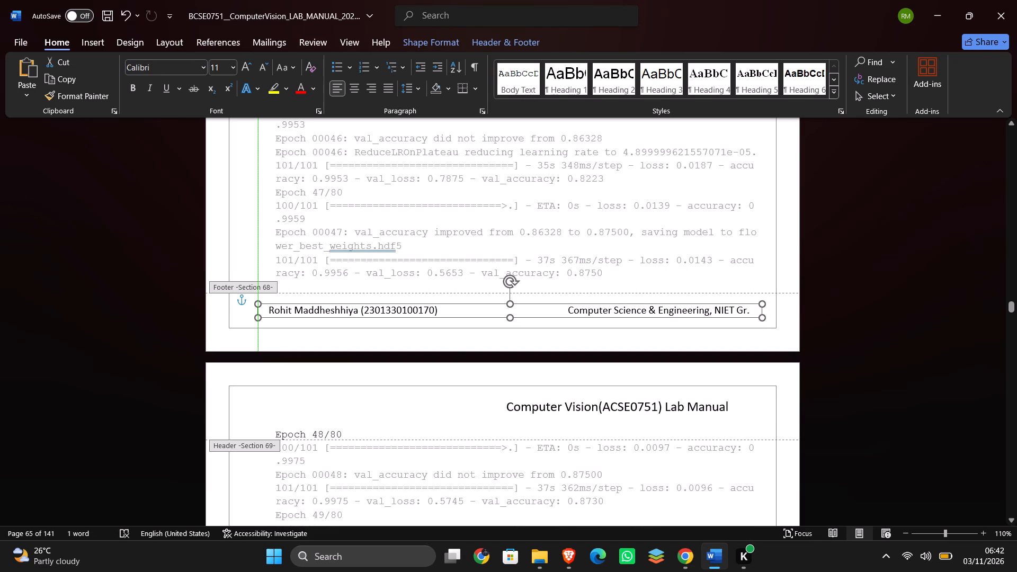
pyautogui.moveTo(511, 303); pyautogui.dragTo(512, 304)
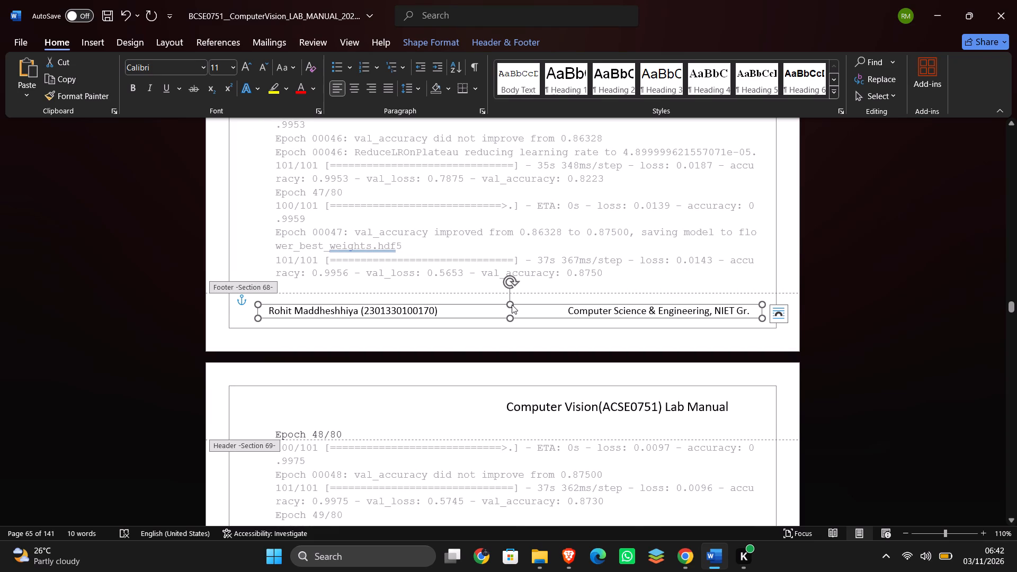
pyautogui.moveTo(520, 305); pyautogui.dragTo(518, 305)
pyautogui.moveTo(518, 305); pyautogui.dragTo(513, 304)
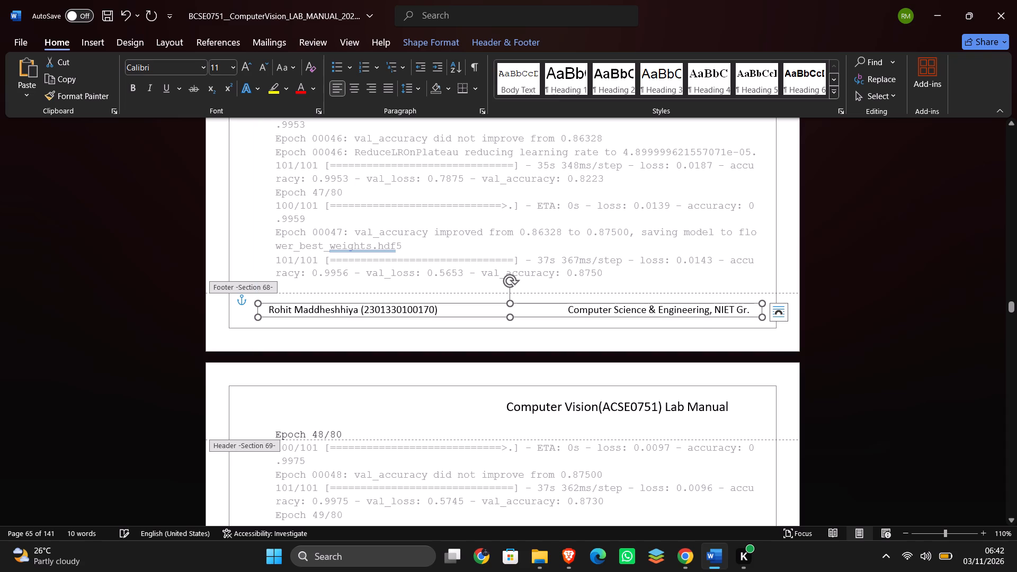
pyautogui.moveTo(762, 318); pyautogui.dragTo(777, 317)
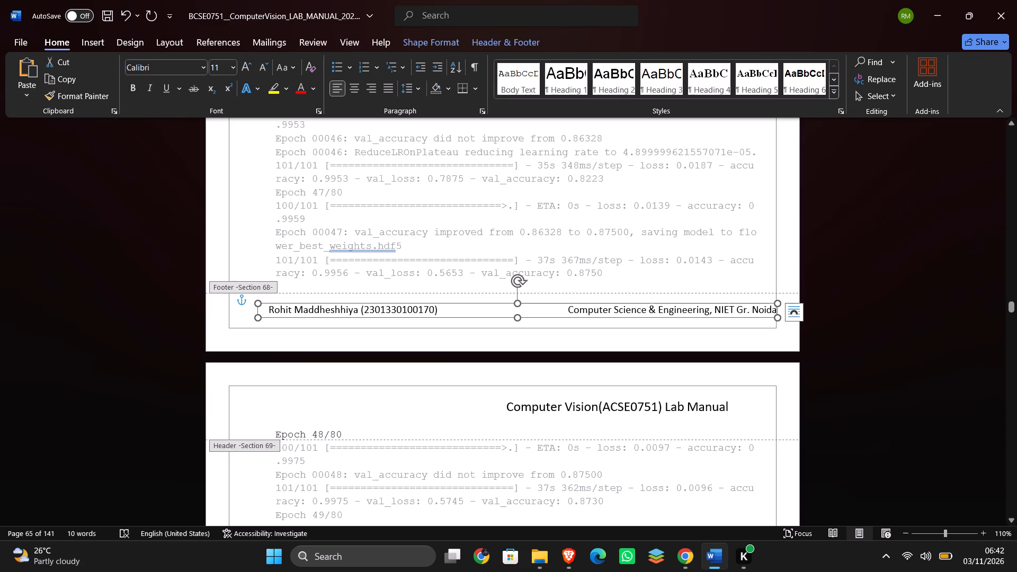
pyautogui.moveTo(618, 305); pyautogui.dragTo(607, 305)
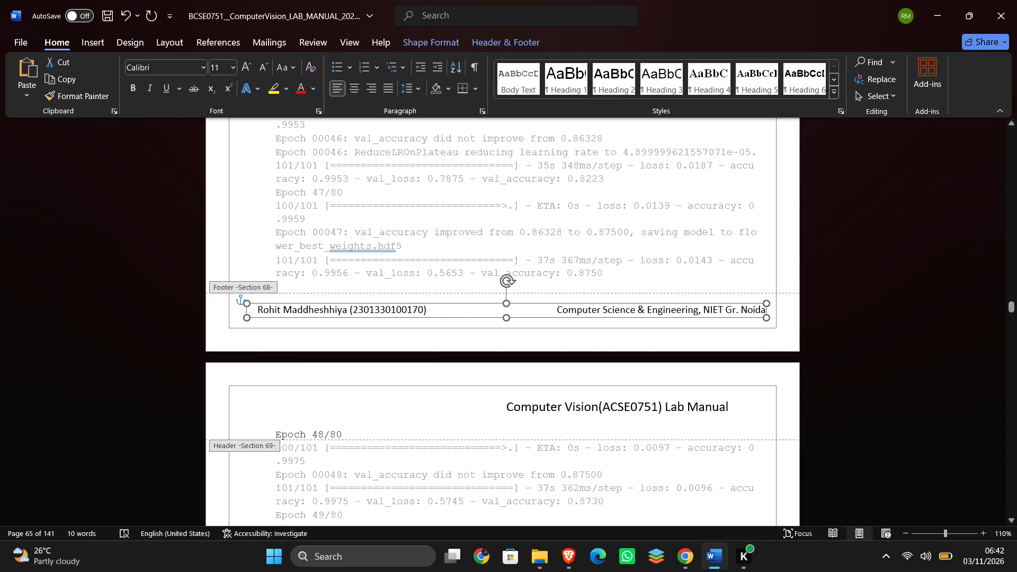
pyautogui.moveTo(607, 305); pyautogui.dragTo(610, 305)
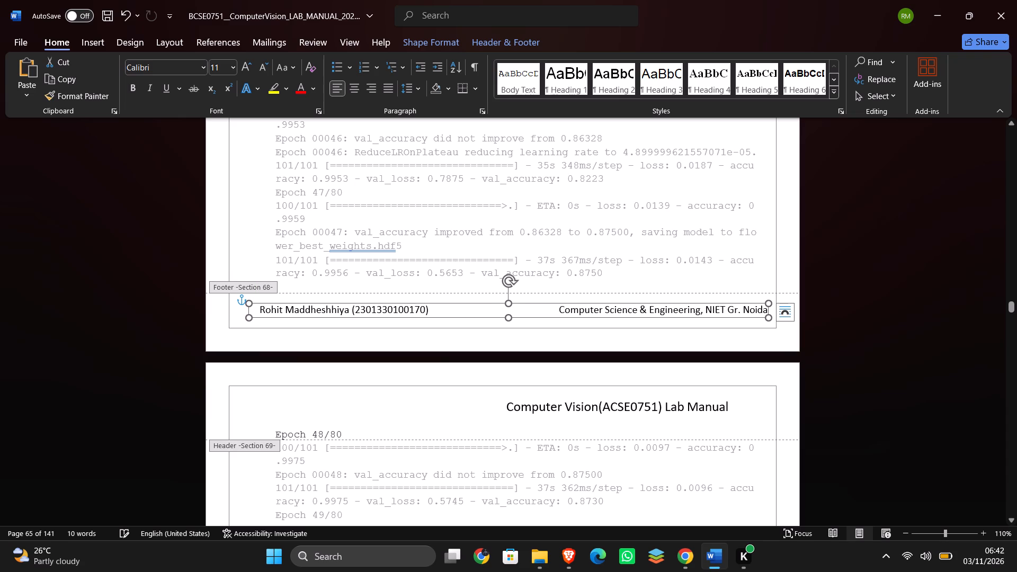
pyautogui.click(710, 339)
# Check the headers and footers on the pages from Section 69 to Section 72.
pyautogui.scroll(-1, 710, 339)
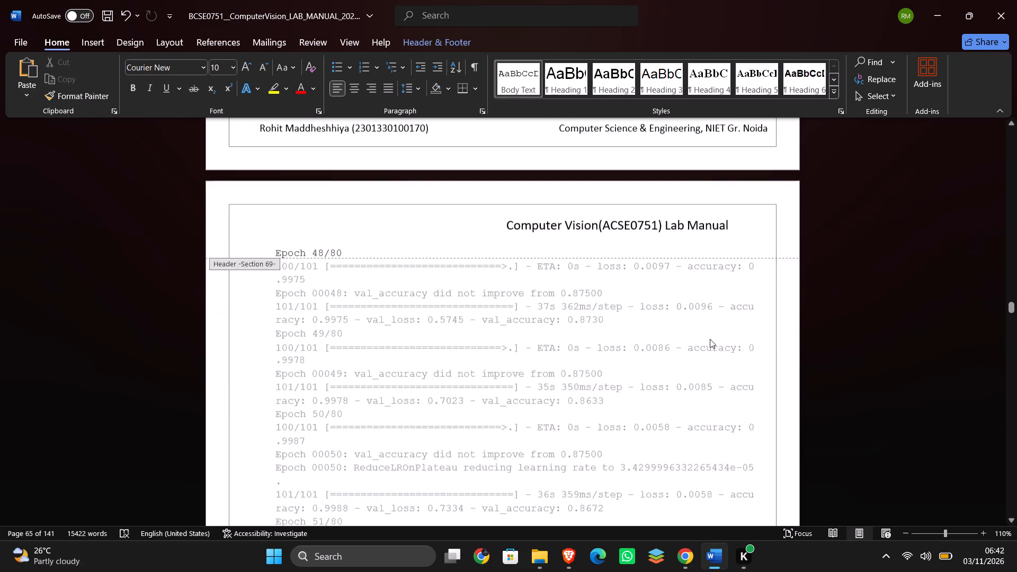
pyautogui.scroll(-4, 710, 339)
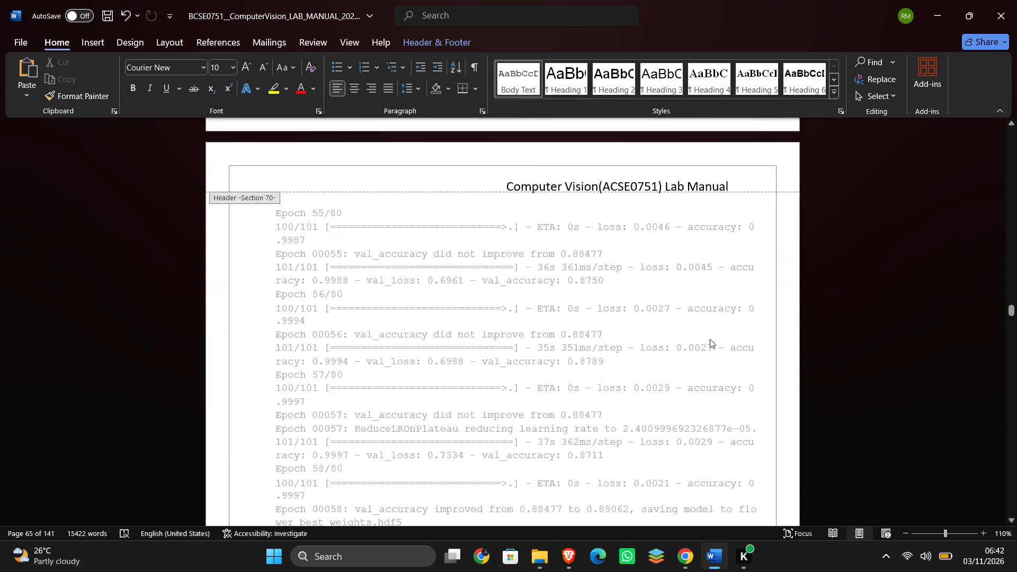
pyautogui.scroll(-4, 710, 339)
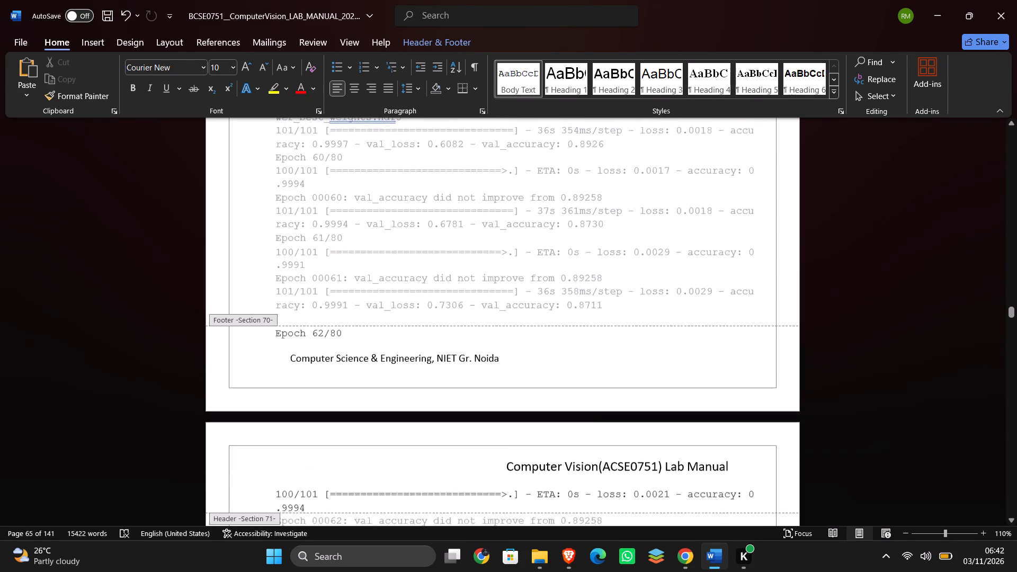
pyautogui.scroll(-1, 710, 339)
pyautogui.scroll(1, 710, 339)
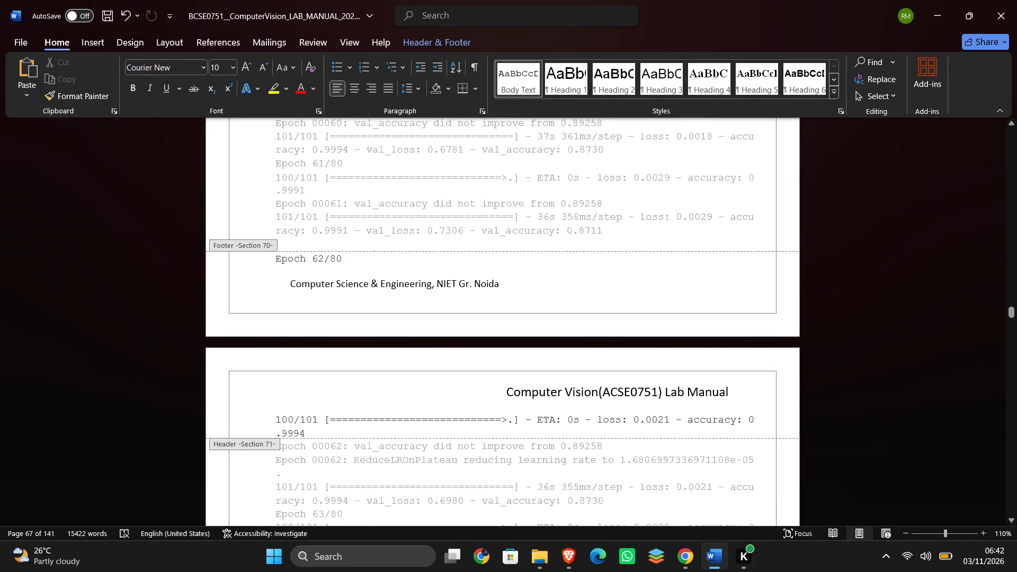
pyautogui.scroll(-4, 710, 339)
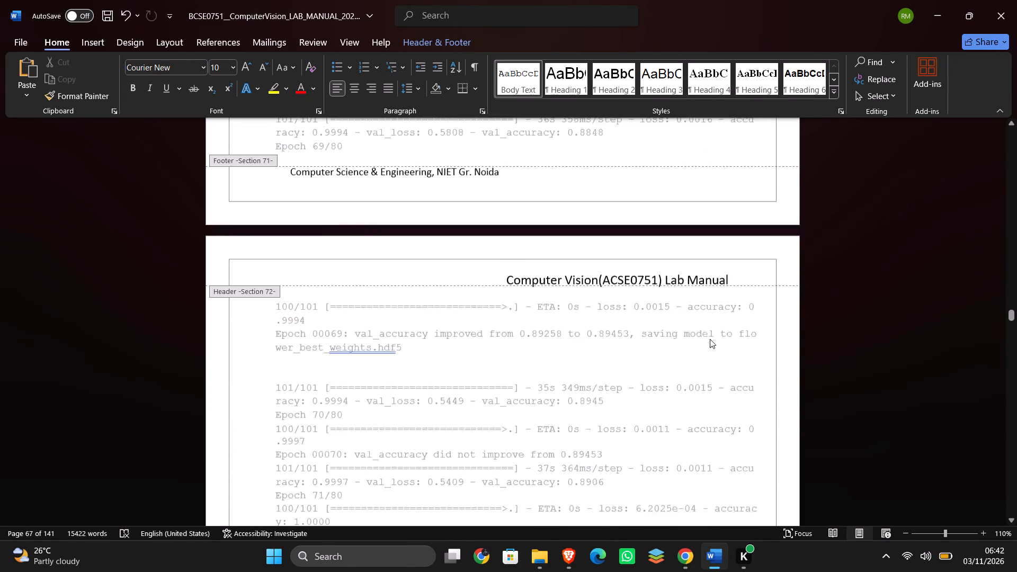
pyautogui.scroll(-5, 710, 339)
pyautogui.scroll(3, 710, 339)
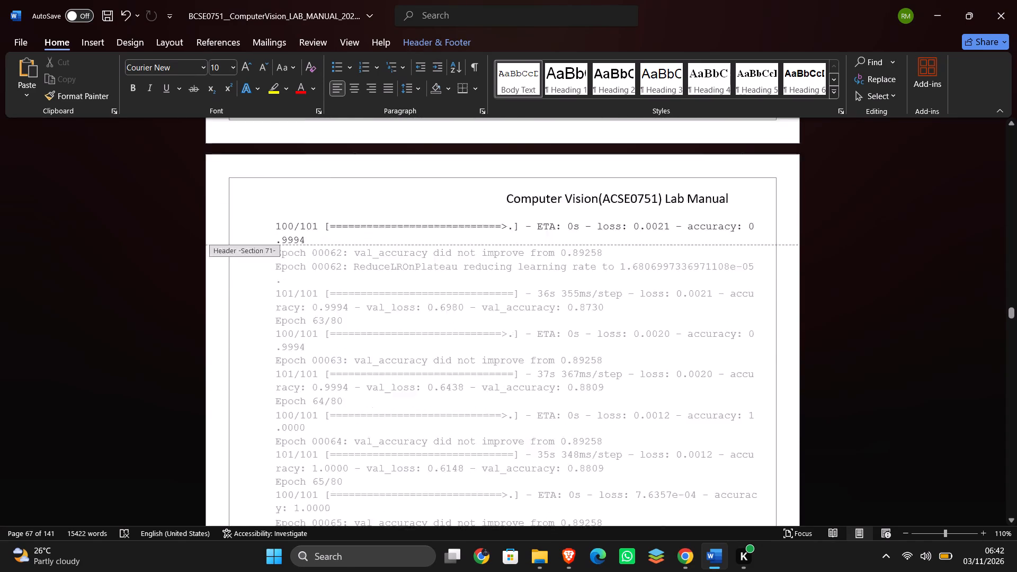
pyautogui.scroll(6, 710, 339)
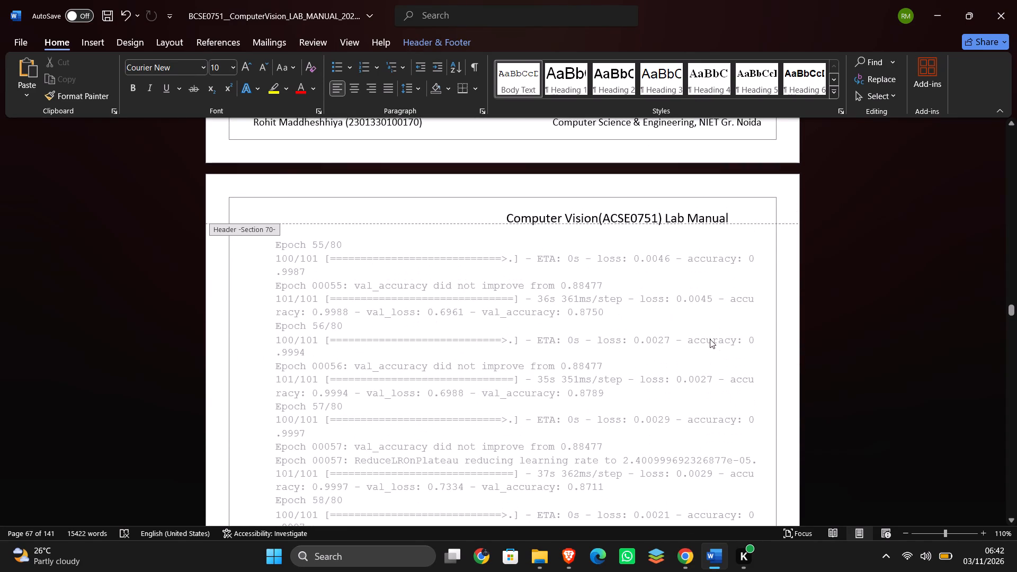
pyautogui.scroll(1, 710, 339)
pyautogui.scroll(-6, 710, 339)
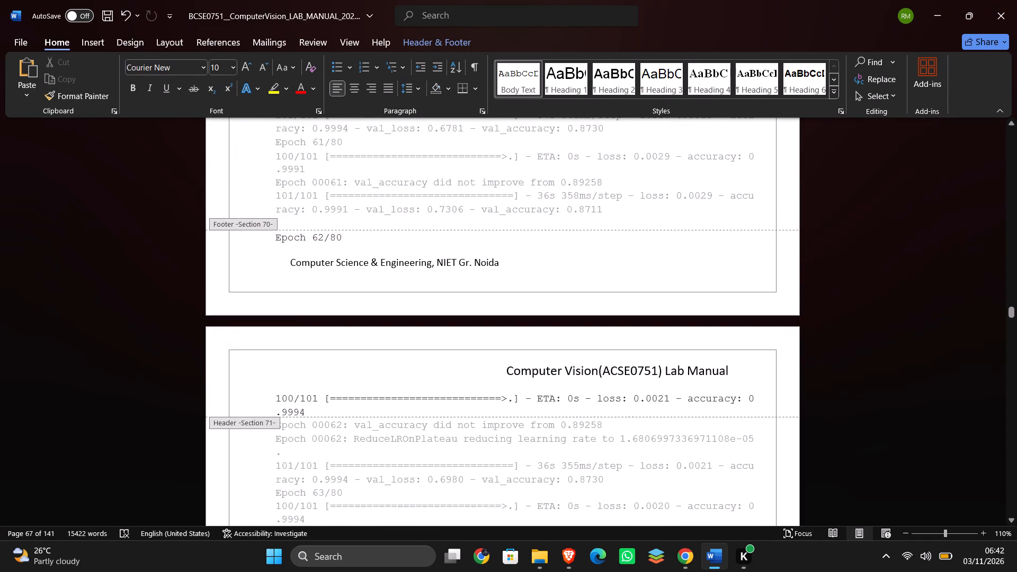
# Replace the "Computer Science & Engineering, NIET Gr. Noida" footer text in Section 70 with the copied name-and-department line.
pyautogui.doubleClick(484, 266)
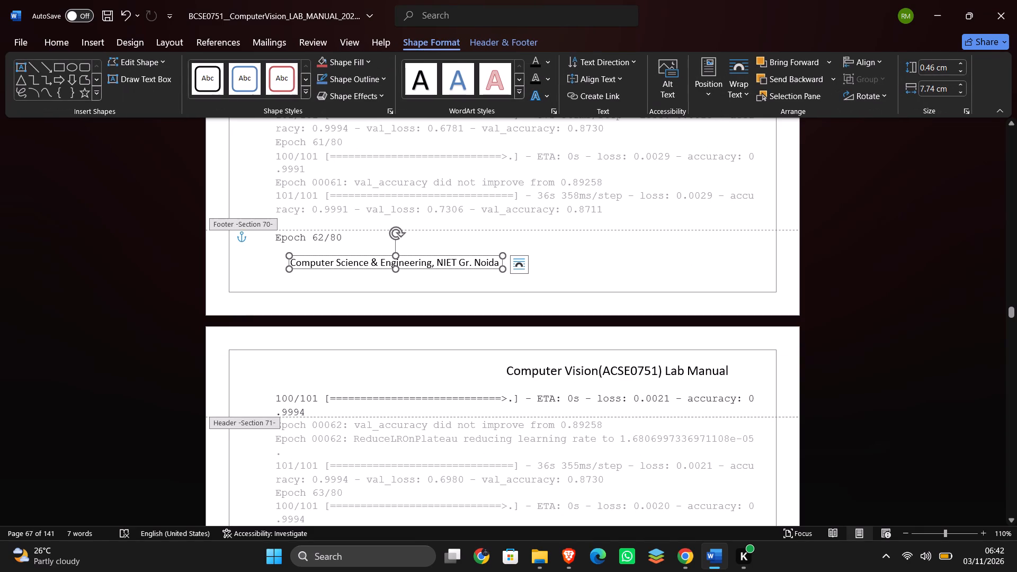
pyautogui.click(262, 224)
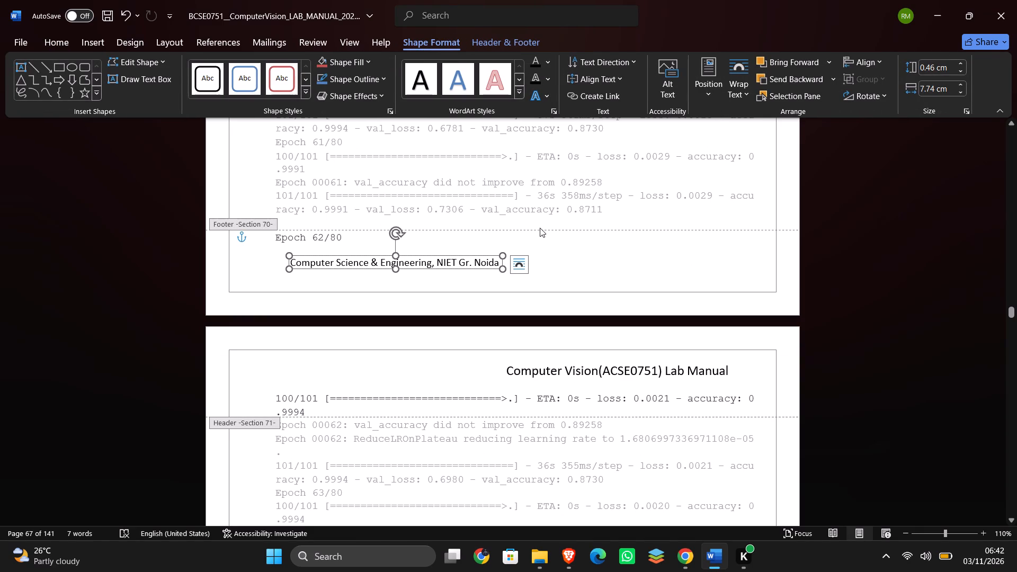
pyautogui.moveTo(539, 234); pyautogui.dragTo(540, 254)
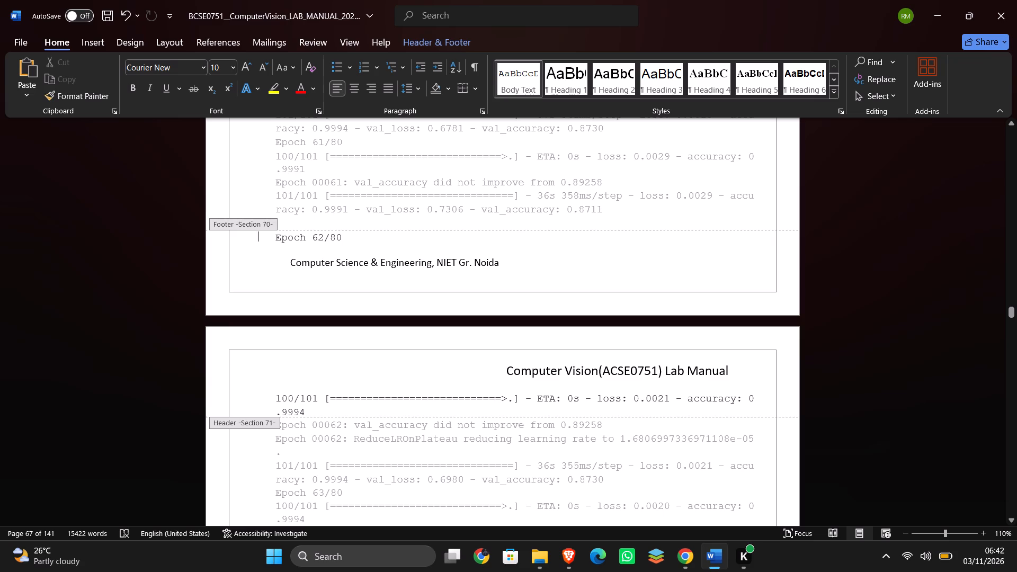
pyautogui.doubleClick(488, 263)
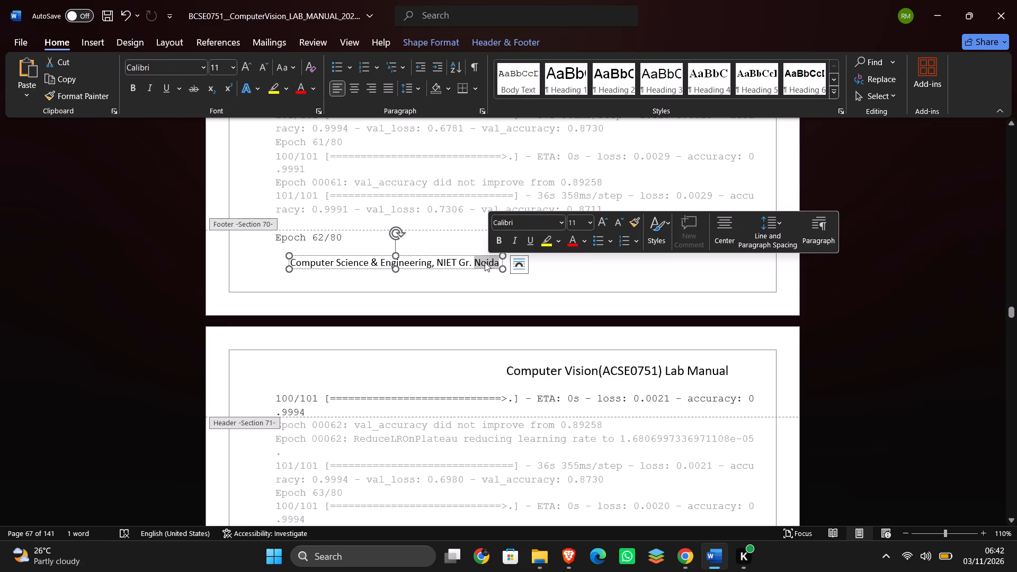
pyautogui.click(484, 262)
pyautogui.hotkey('ctrl', 'a')
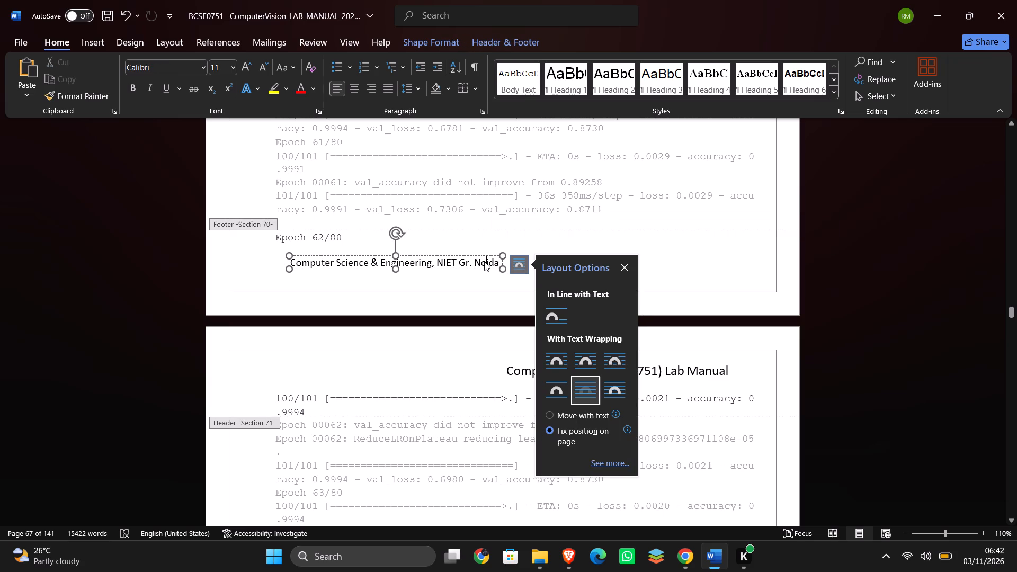
pyautogui.click(466, 264)
pyautogui.tripleClick(466, 264)
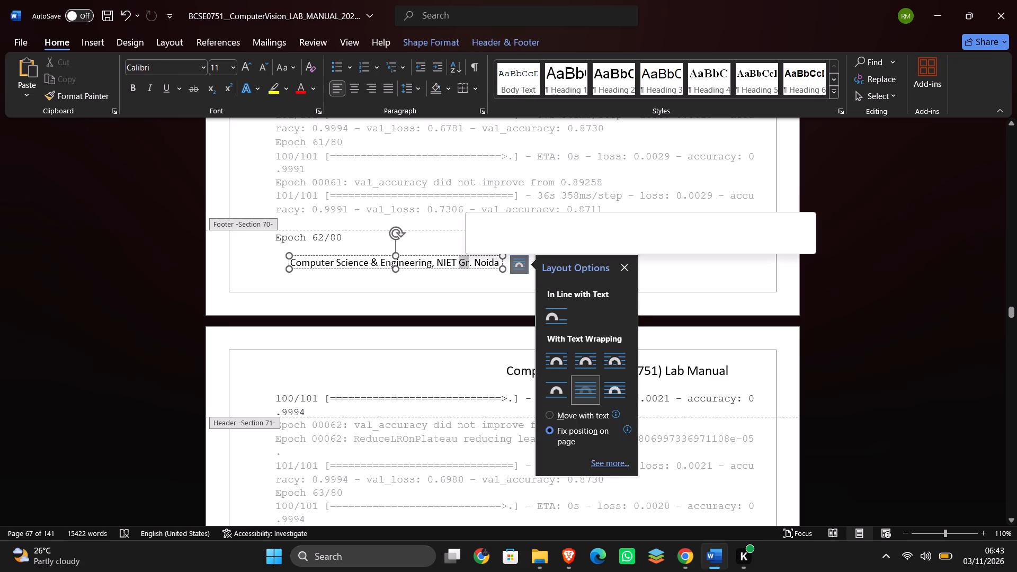
pyautogui.hotkey('ctrl', 'v')
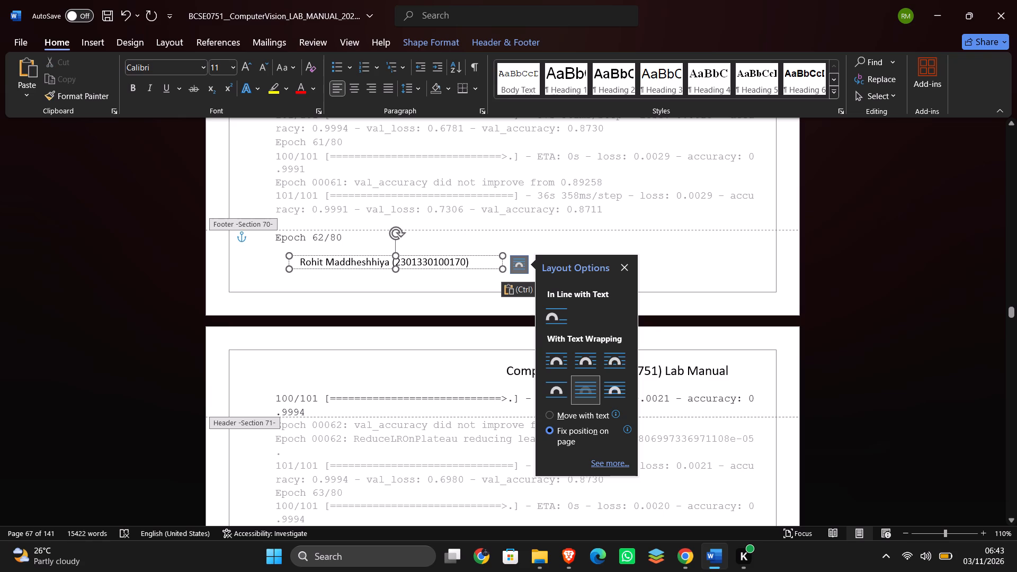
# Widen the Section 70 footer text box until the whole name-and-department line fits, and move its text down and left, inside the page border.
pyautogui.moveTo(378, 268); pyautogui.dragTo(355, 274)
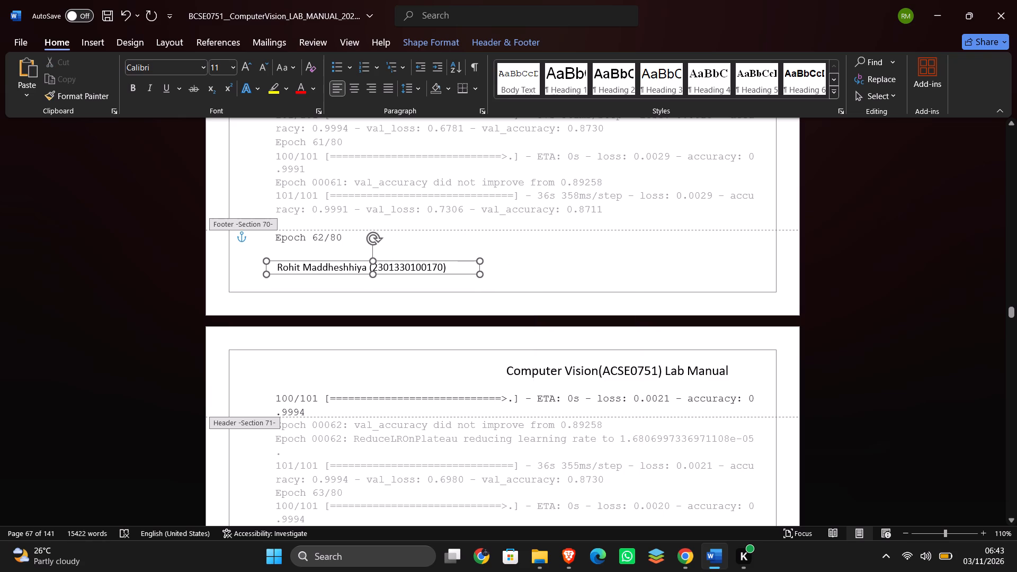
pyautogui.moveTo(355, 274); pyautogui.dragTo(354, 274)
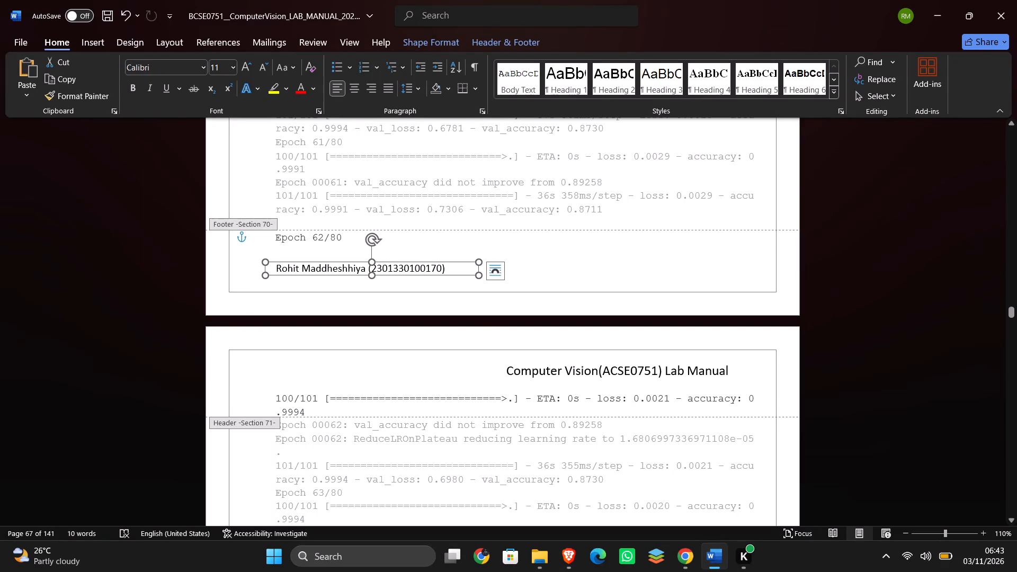
pyautogui.moveTo(480, 265); pyautogui.dragTo(701, 260)
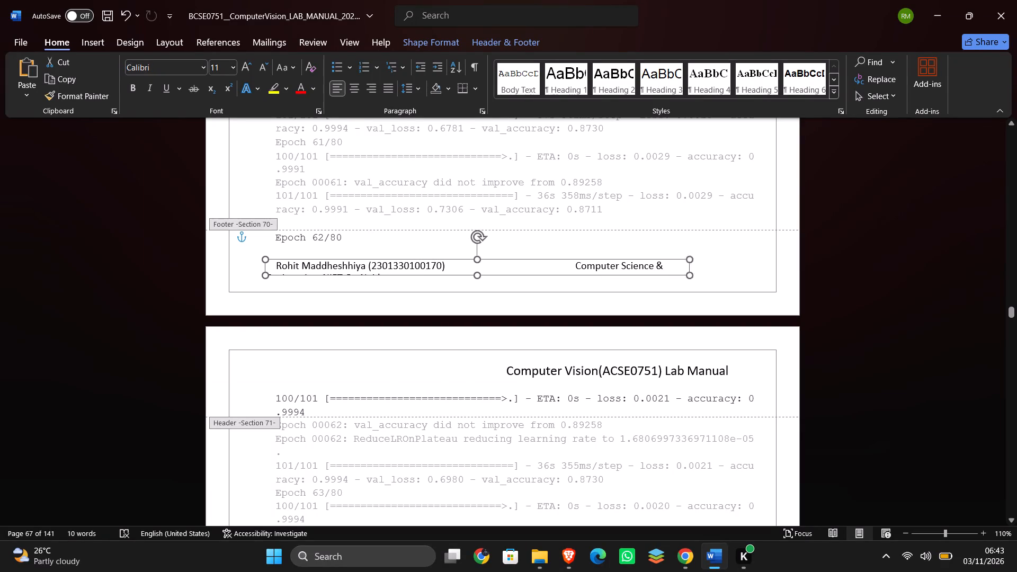
pyautogui.moveTo(701, 260); pyautogui.dragTo(797, 262)
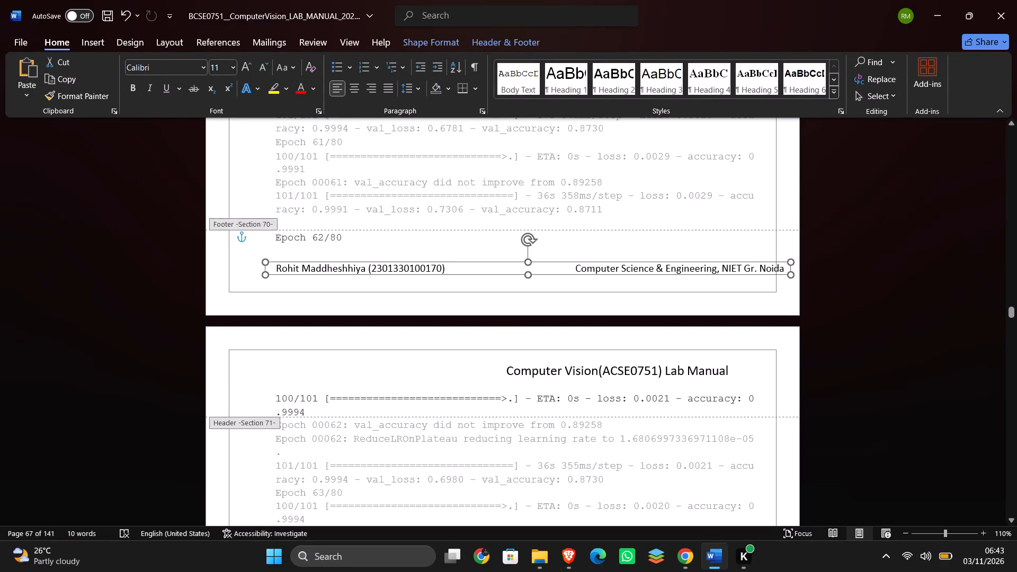
pyautogui.moveTo(797, 262); pyautogui.dragTo(815, 262)
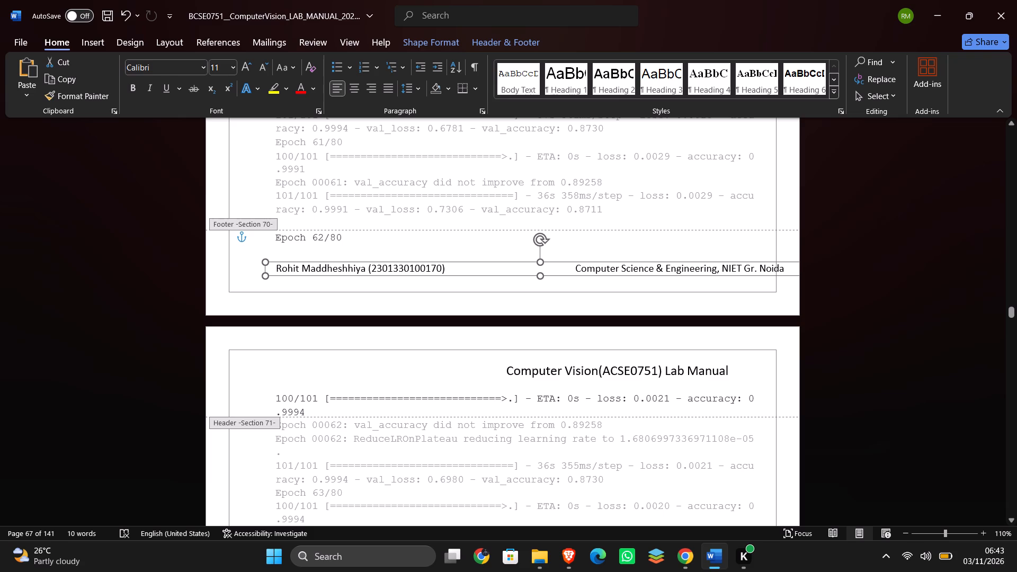
pyautogui.moveTo(531, 264); pyautogui.dragTo(522, 263)
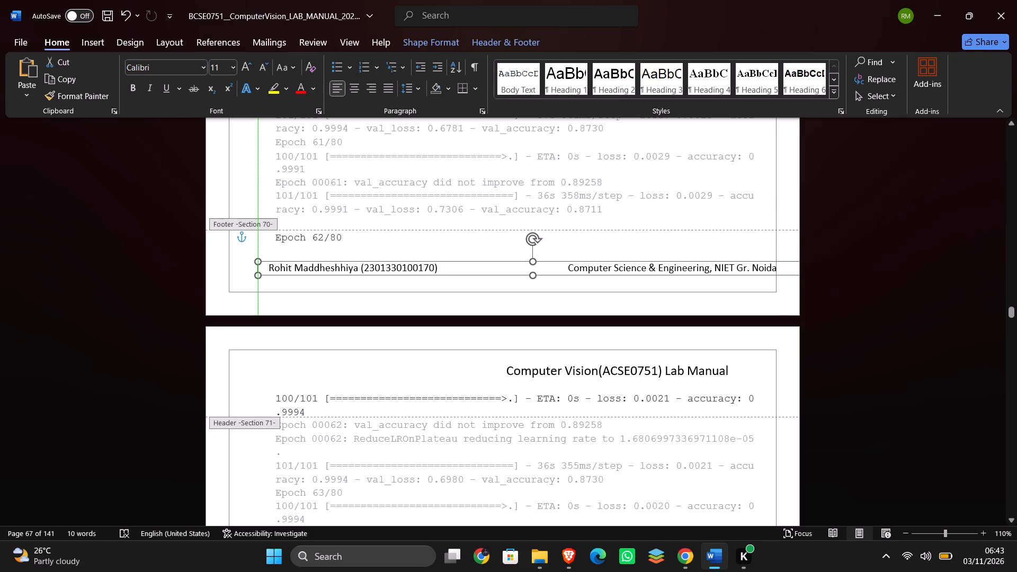
pyautogui.moveTo(522, 263); pyautogui.dragTo(503, 264)
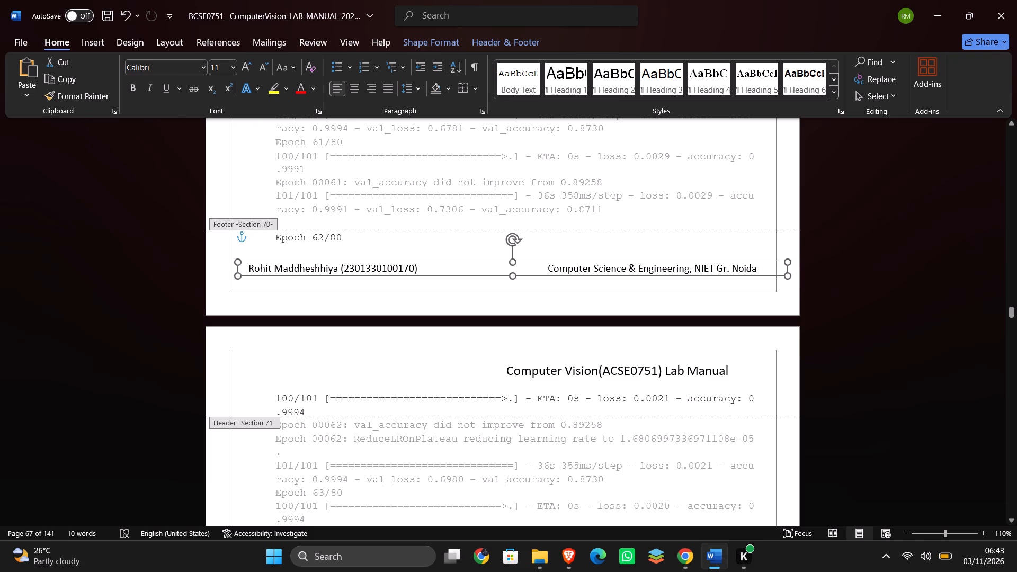
pyautogui.moveTo(503, 264); pyautogui.dragTo(511, 264)
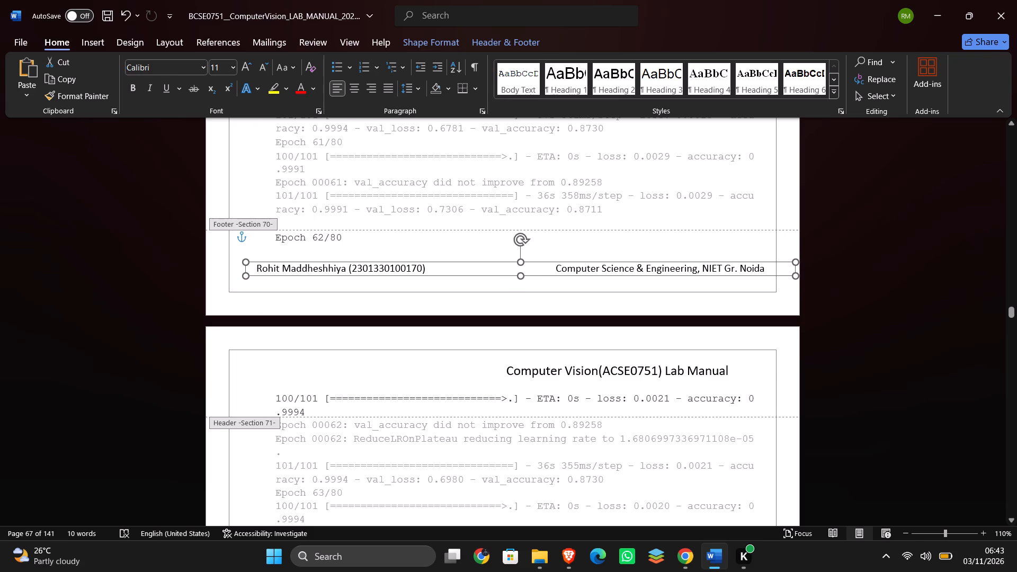
pyautogui.moveTo(511, 264); pyautogui.dragTo(510, 264)
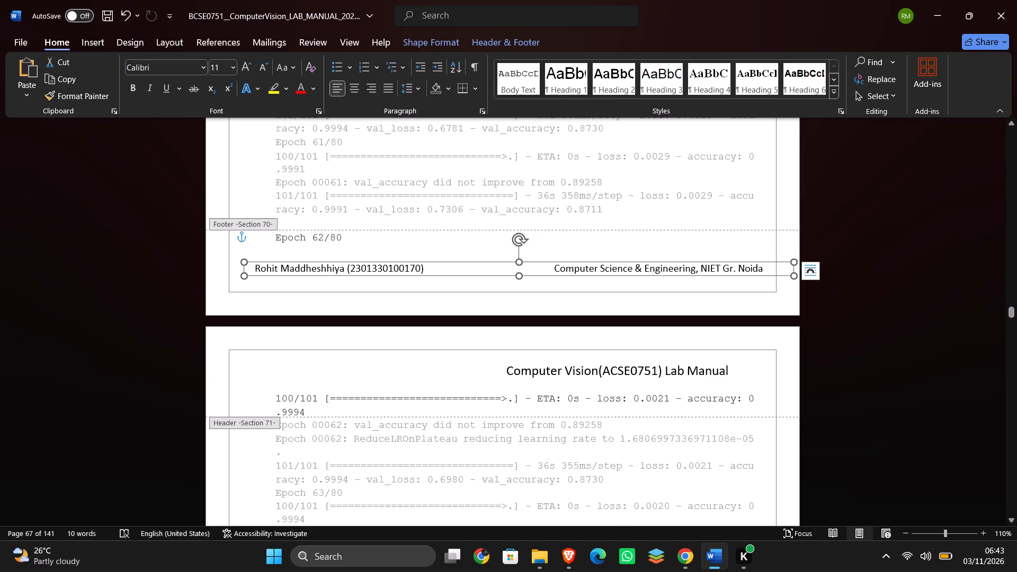
# Replace the "Computer Science & Engineering, NIET Gr. Noida" footer text in Section 71 with the copied name-and-department line.
pyautogui.scroll(-4, 594, 363)
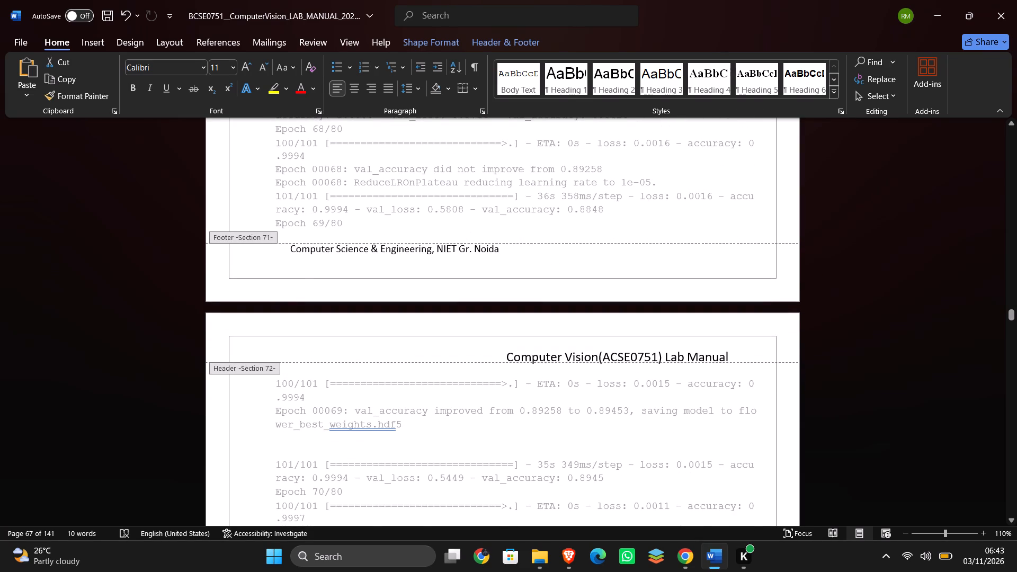
pyautogui.tripleClick(469, 253)
pyautogui.doubleClick(466, 248)
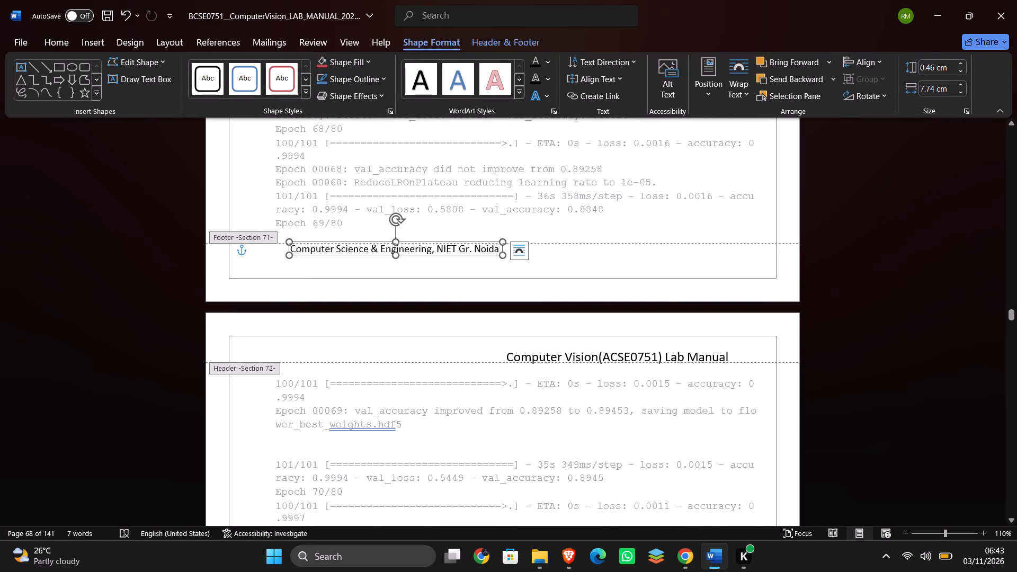
pyautogui.tripleClick(466, 248)
pyautogui.click(466, 248)
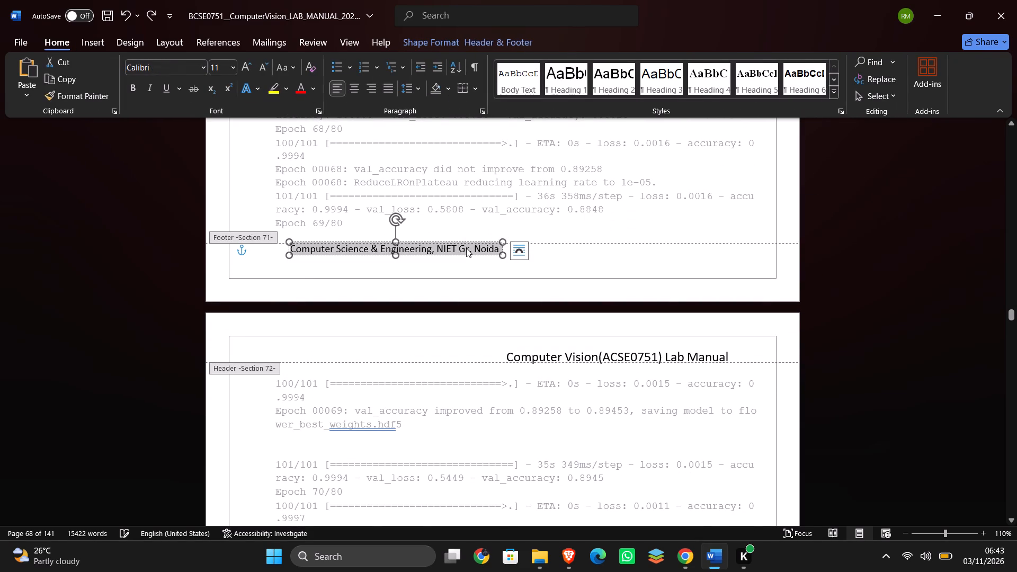
pyautogui.hotkey('ctrl', 'a')
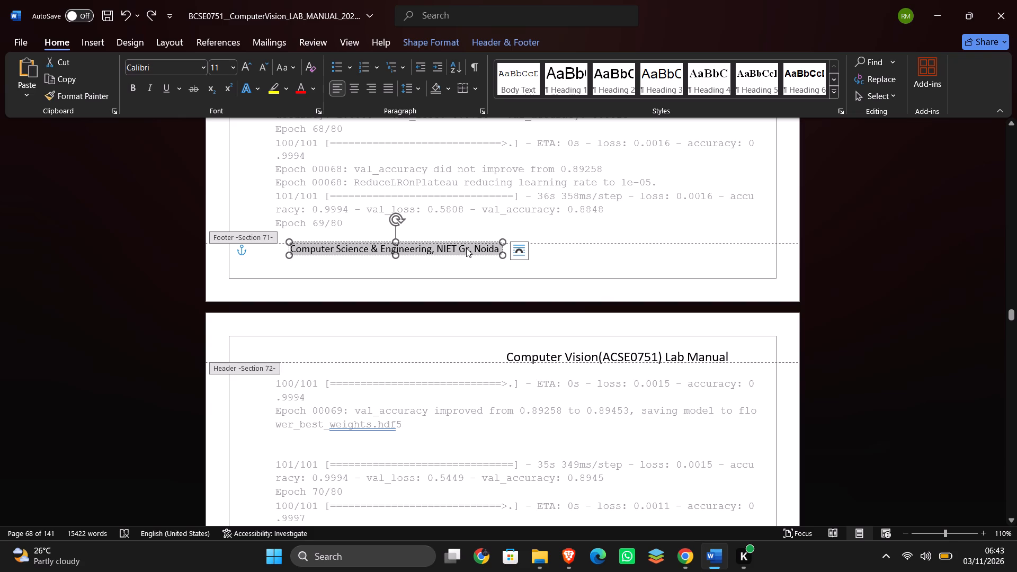
pyautogui.hotkey('ctrl', 'v')
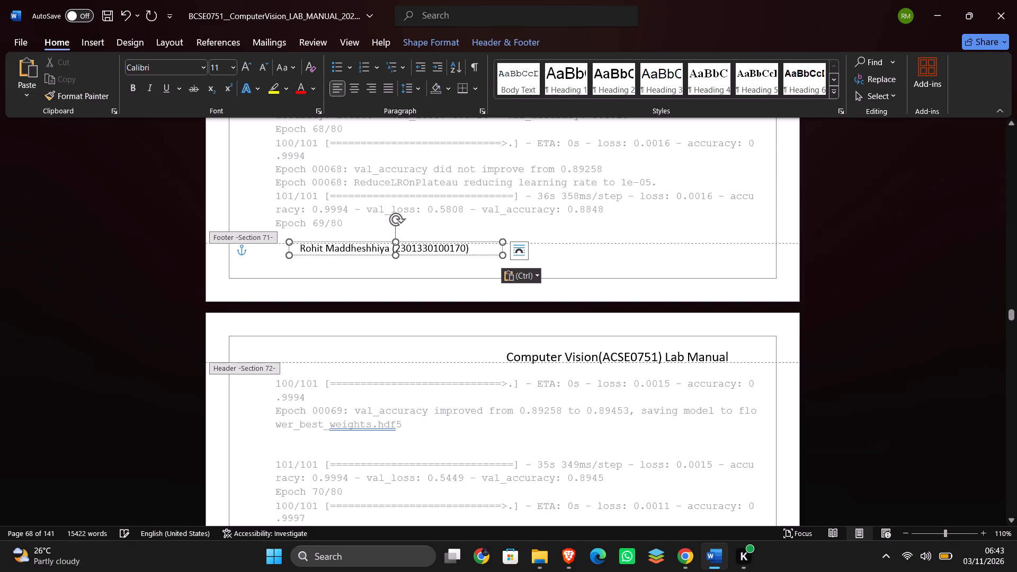
# Move the Section 71 footer text box down and left inside the page border, and enlarge it until the whole name-and-department line fits.
pyautogui.moveTo(387, 243); pyautogui.dragTo(378, 249)
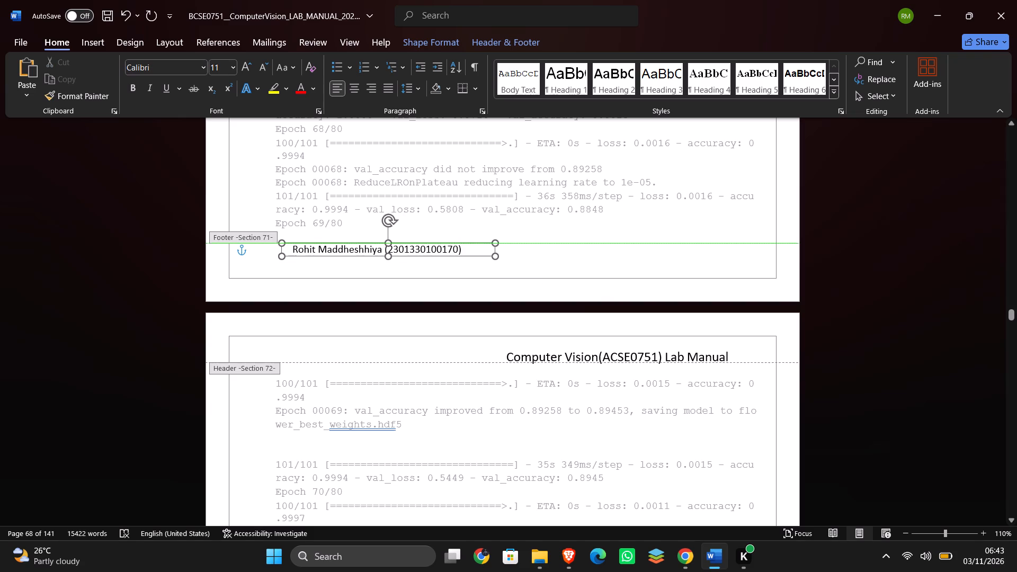
pyautogui.moveTo(378, 249); pyautogui.dragTo(361, 254)
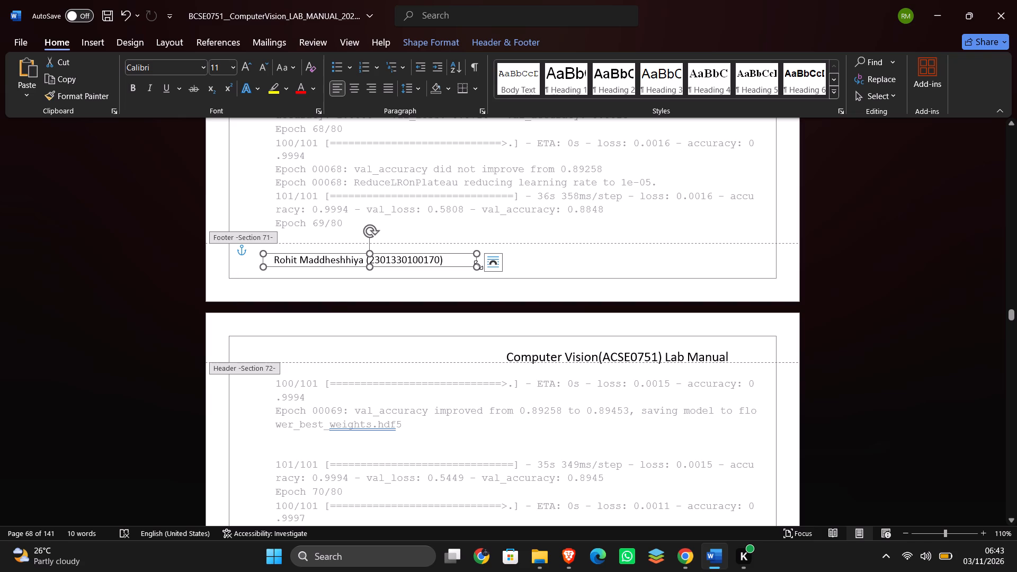
pyautogui.moveTo(478, 265); pyautogui.dragTo(634, 266)
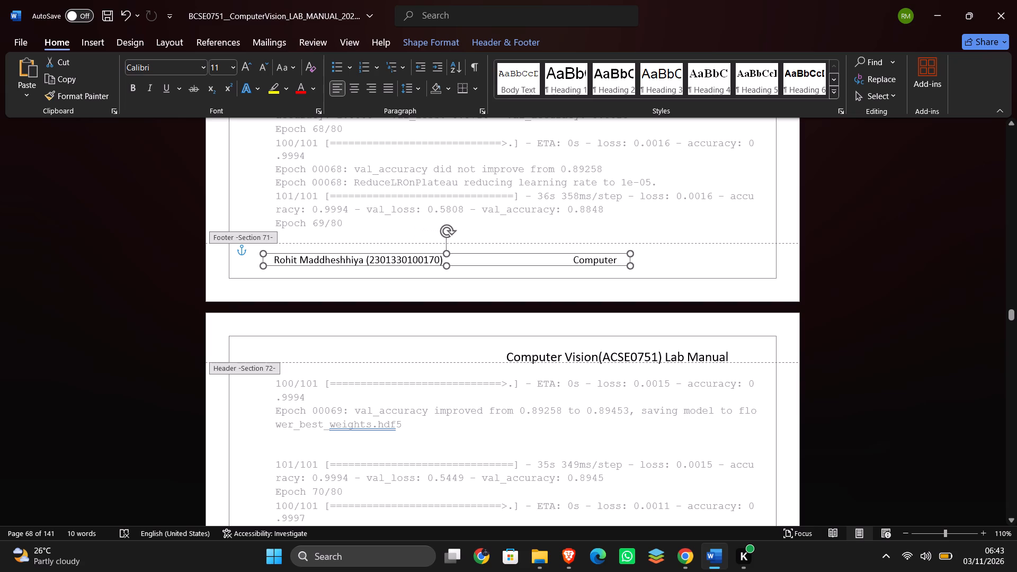
pyautogui.moveTo(634, 266); pyautogui.dragTo(708, 264)
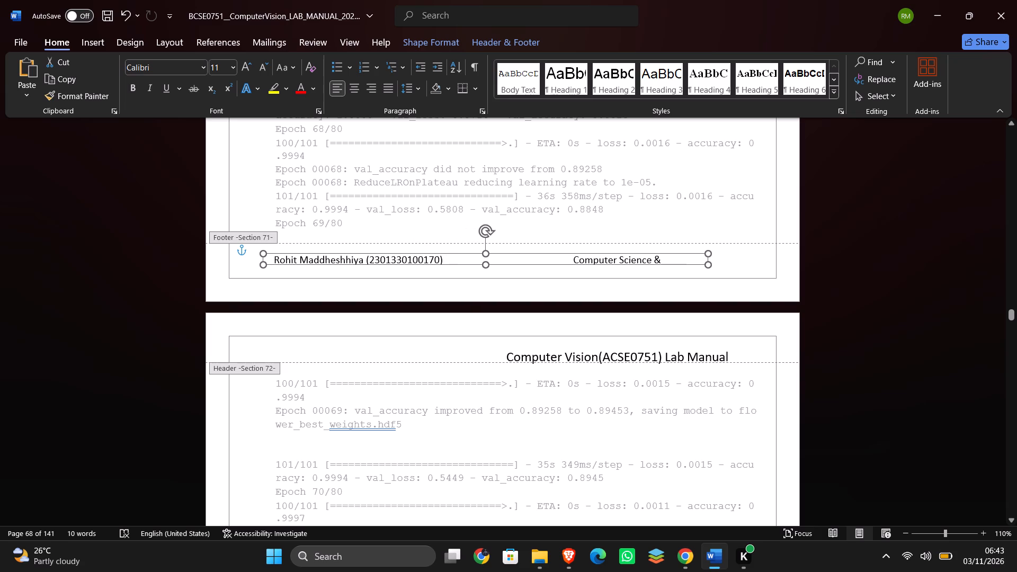
pyautogui.moveTo(708, 264); pyautogui.dragTo(764, 264)
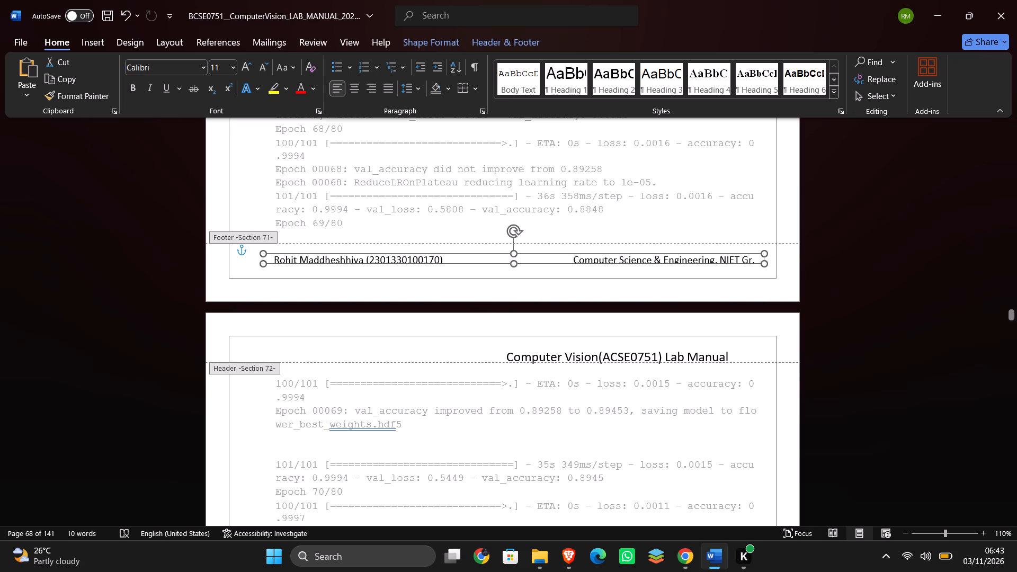
pyautogui.moveTo(764, 264); pyautogui.dragTo(784, 264)
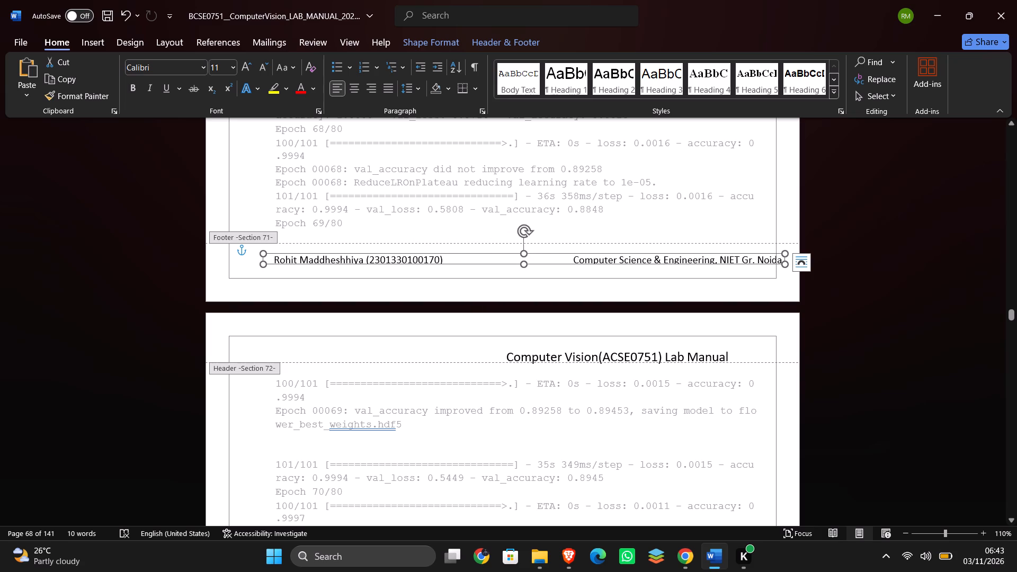
pyautogui.moveTo(513, 256); pyautogui.dragTo(488, 255)
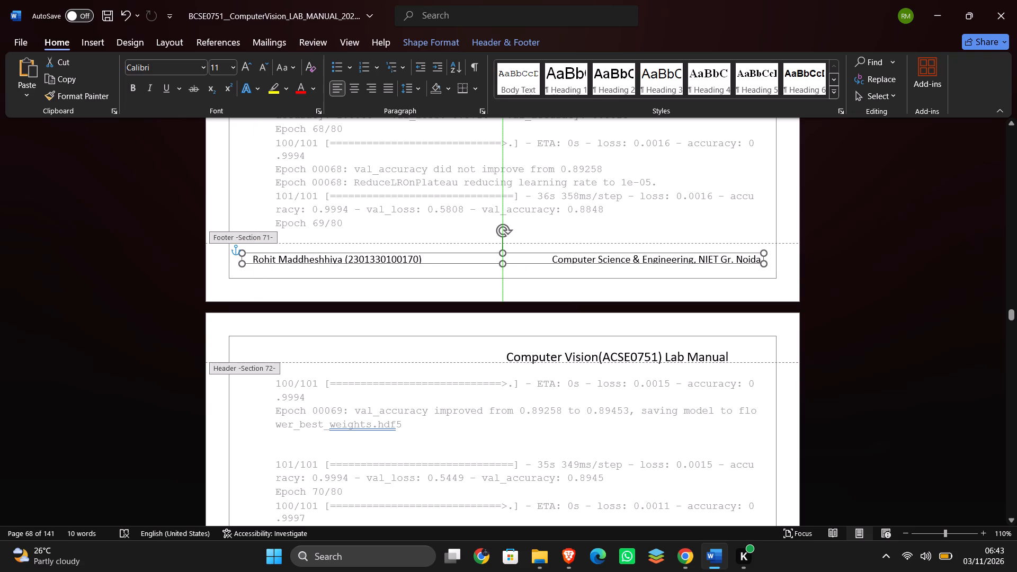
pyautogui.moveTo(488, 255); pyautogui.dragTo(490, 255)
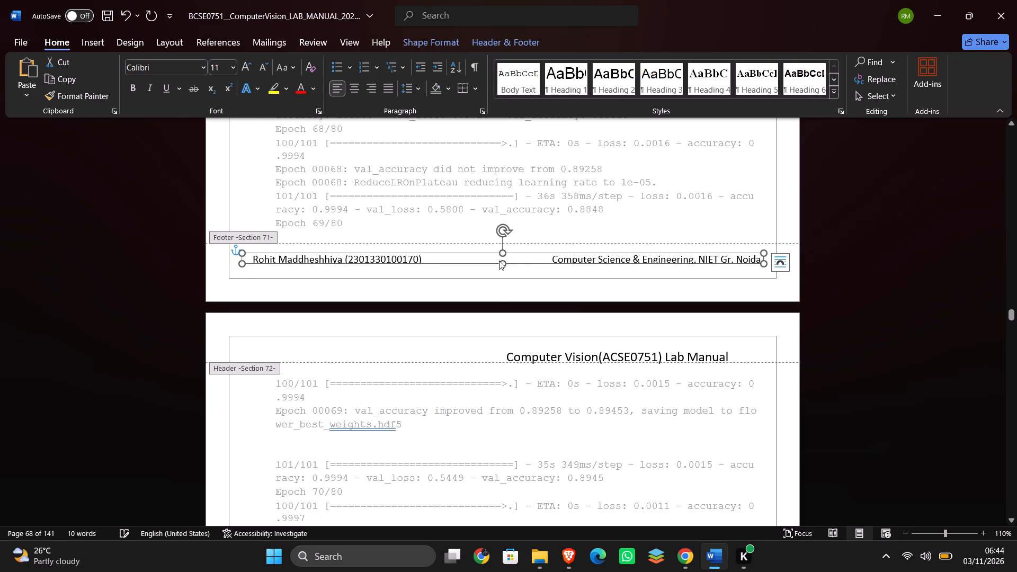
pyautogui.moveTo(504, 265); pyautogui.dragTo(504, 266)
pyautogui.moveTo(504, 266); pyautogui.dragTo(504, 270)
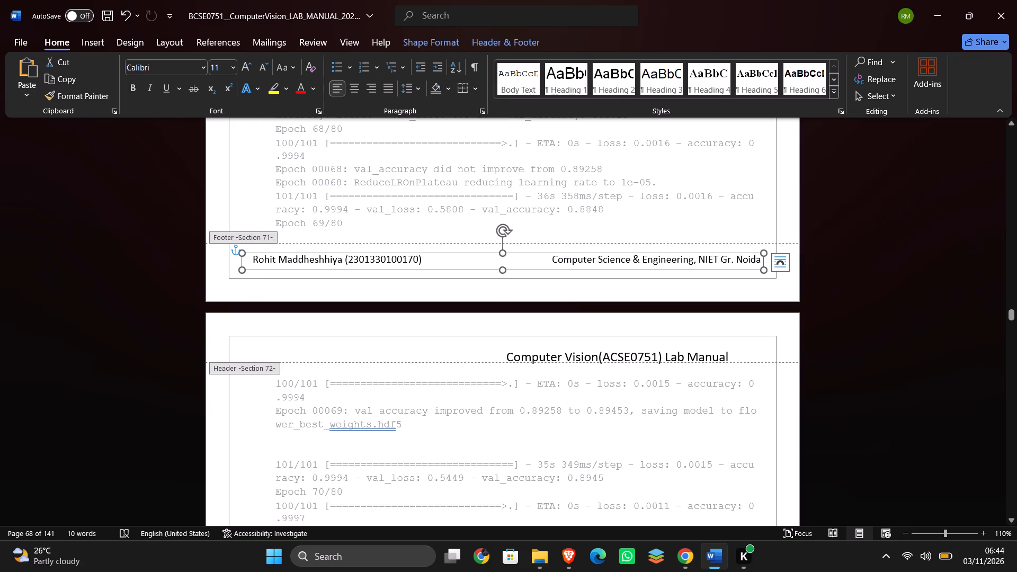
# Replace the "Computer Science & Engineering, NIET Gr. Noida" footer text in Section 72 with the copied name-and-department line.
pyautogui.scroll(-3, 552, 337)
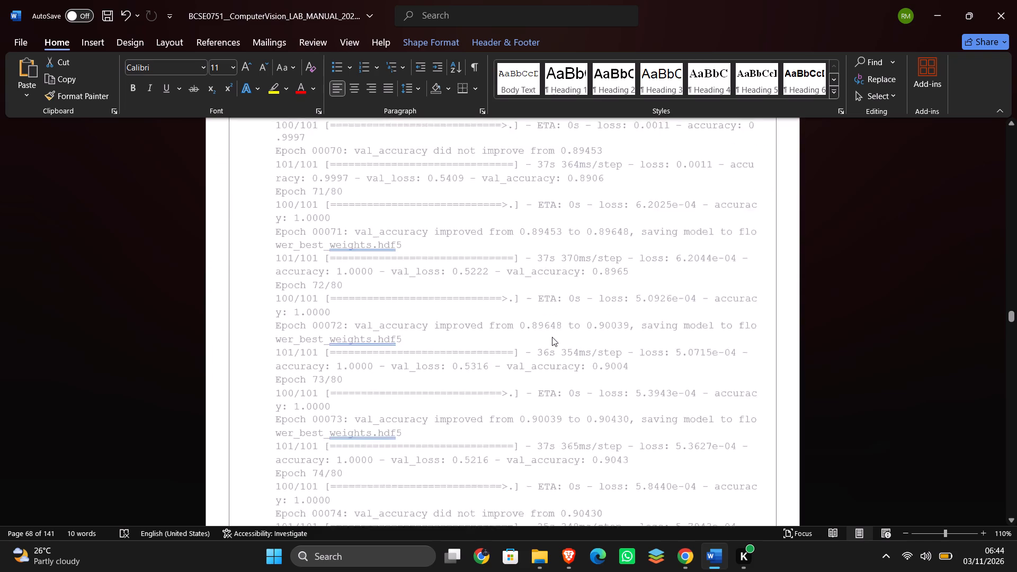
pyautogui.scroll(-2, 552, 337)
pyautogui.doubleClick(490, 326)
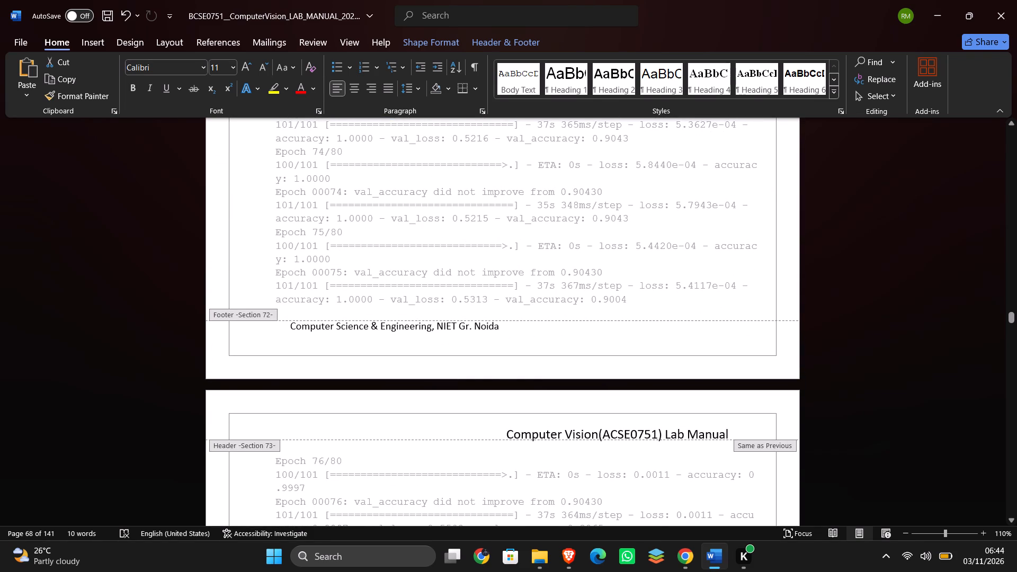
pyautogui.doubleClick(490, 326)
pyautogui.tripleClick(490, 326)
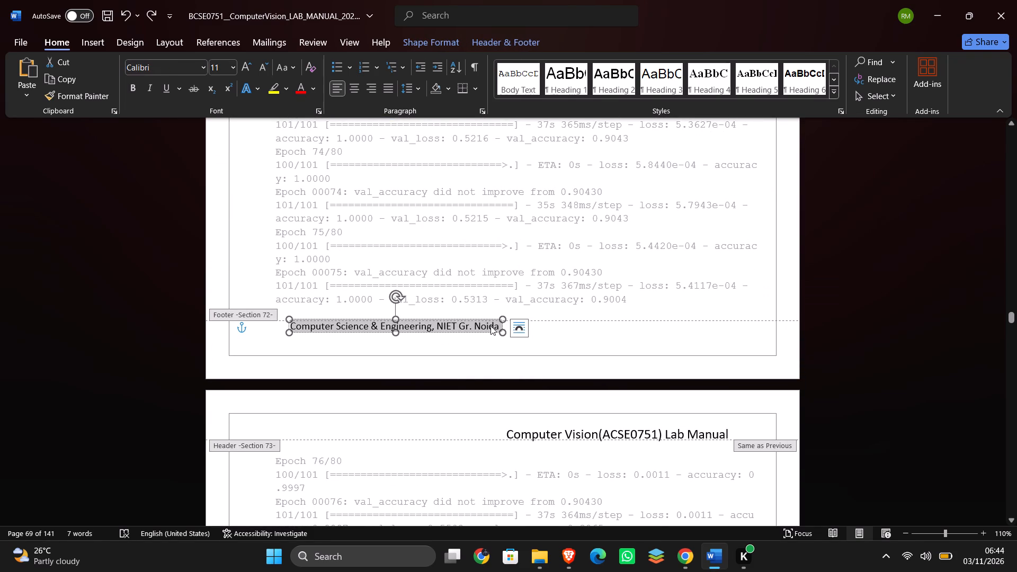
pyautogui.hotkey('ctrl', 'v')
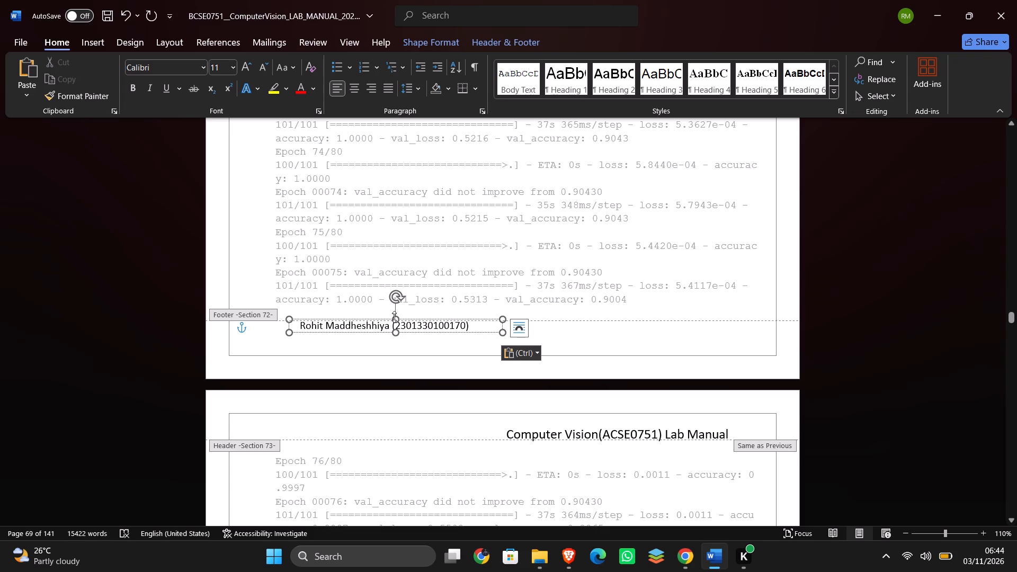
# Move the Section 72 footer text box down and left inside the page border, and widen it until the whole name-and-department line fits.
pyautogui.click(462, 327)
pyautogui.moveTo(463, 330); pyautogui.dragTo(463, 336)
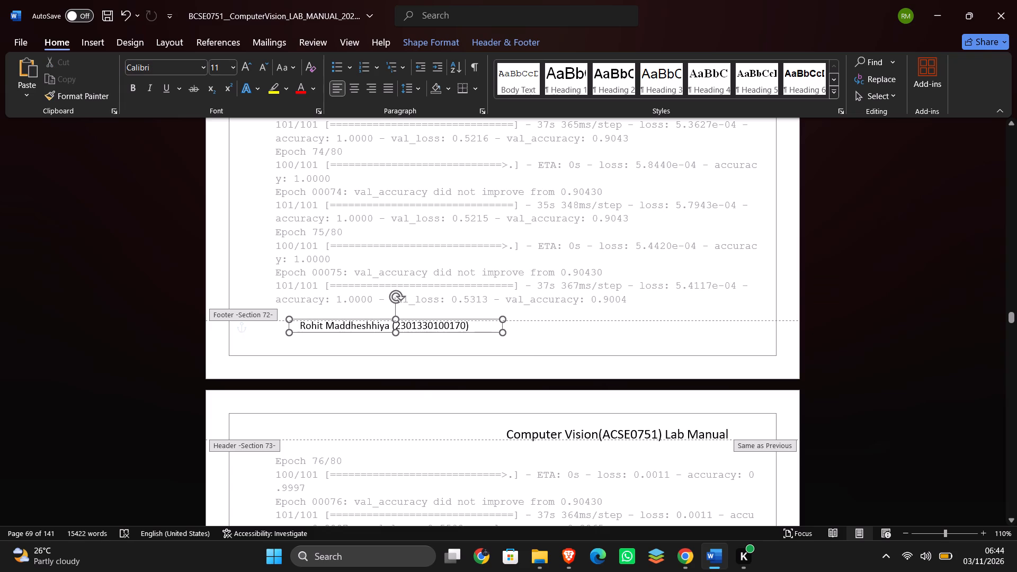
pyautogui.moveTo(463, 336); pyautogui.dragTo(455, 346)
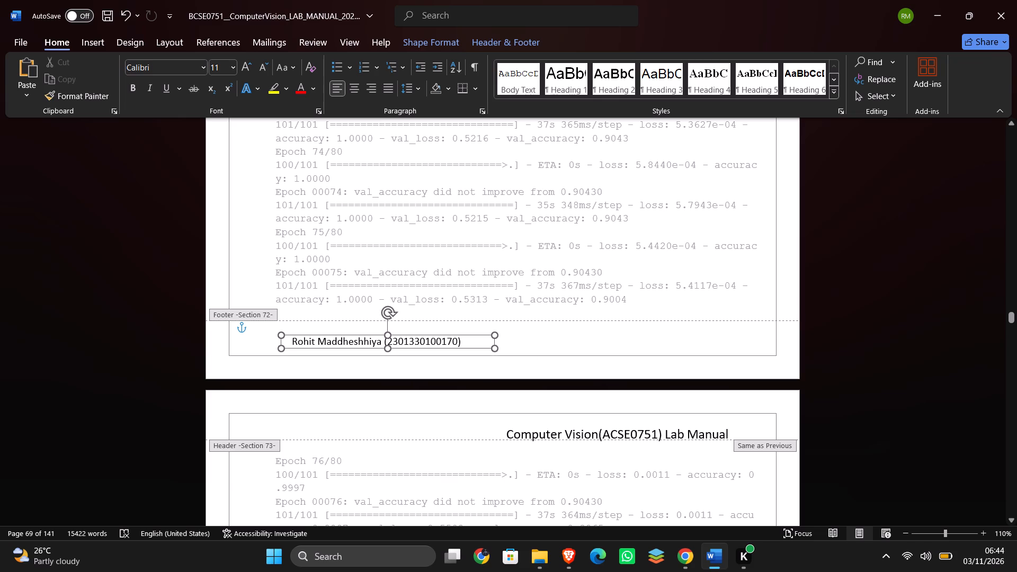
pyautogui.moveTo(455, 346); pyautogui.dragTo(434, 341)
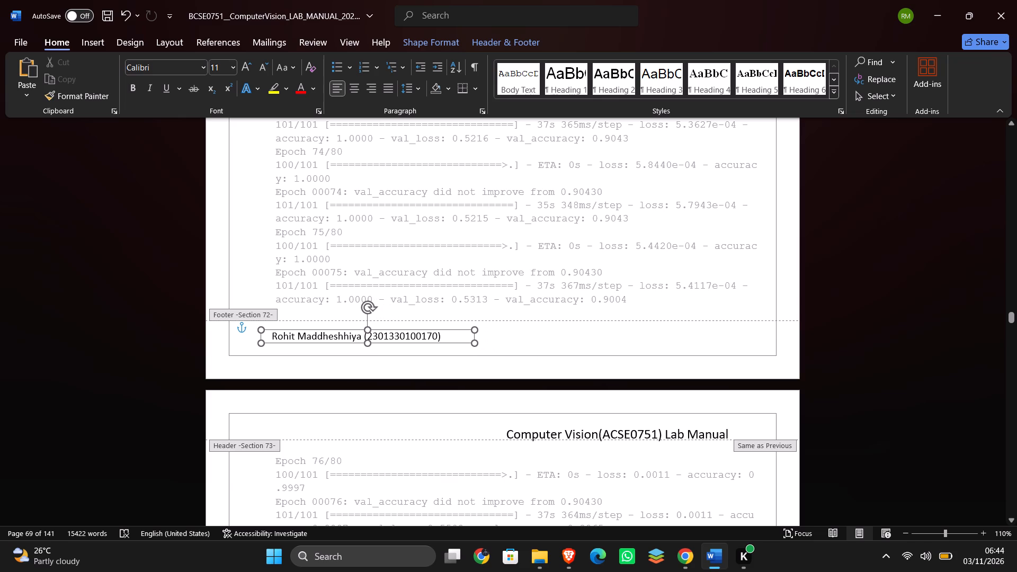
pyautogui.moveTo(434, 341); pyautogui.dragTo(431, 341)
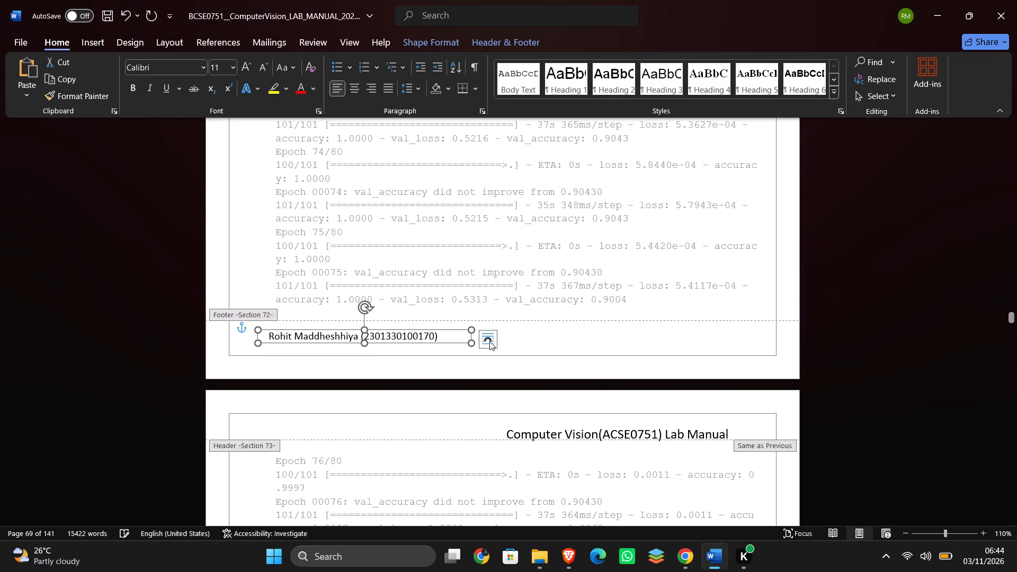
pyautogui.moveTo(473, 345); pyautogui.dragTo(717, 343)
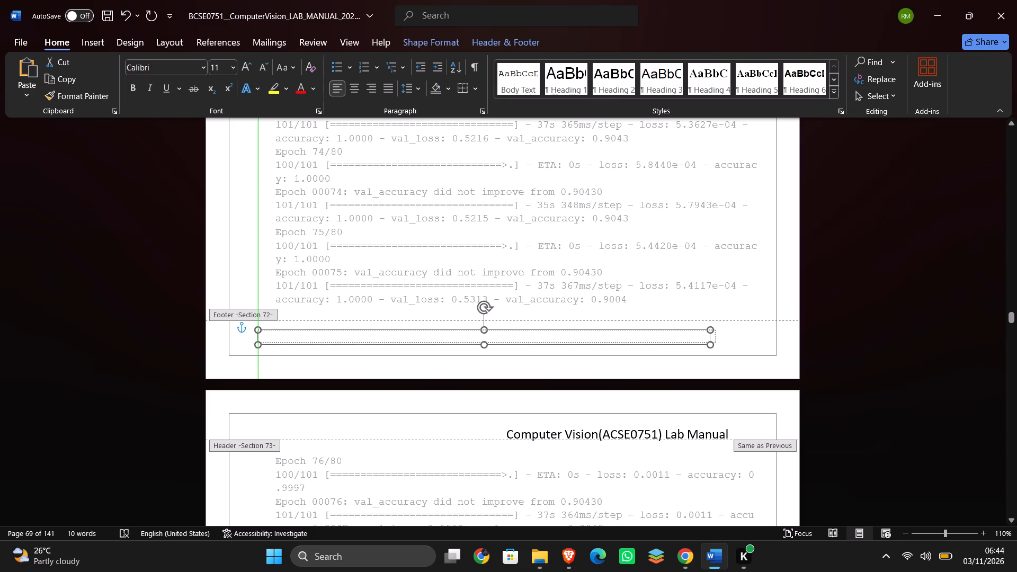
pyautogui.moveTo(717, 343); pyautogui.dragTo(821, 344)
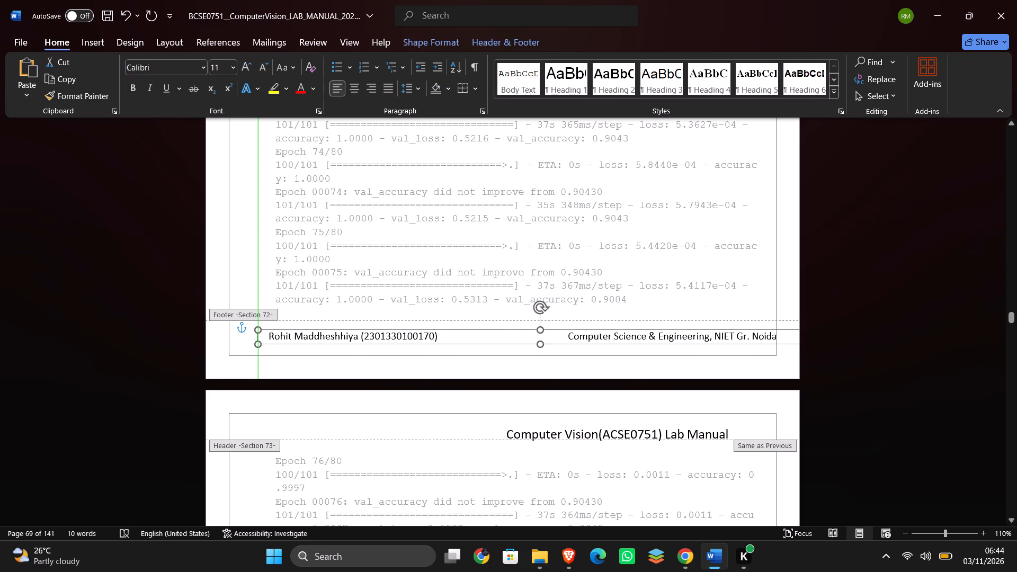
pyautogui.moveTo(821, 344); pyautogui.dragTo(798, 343)
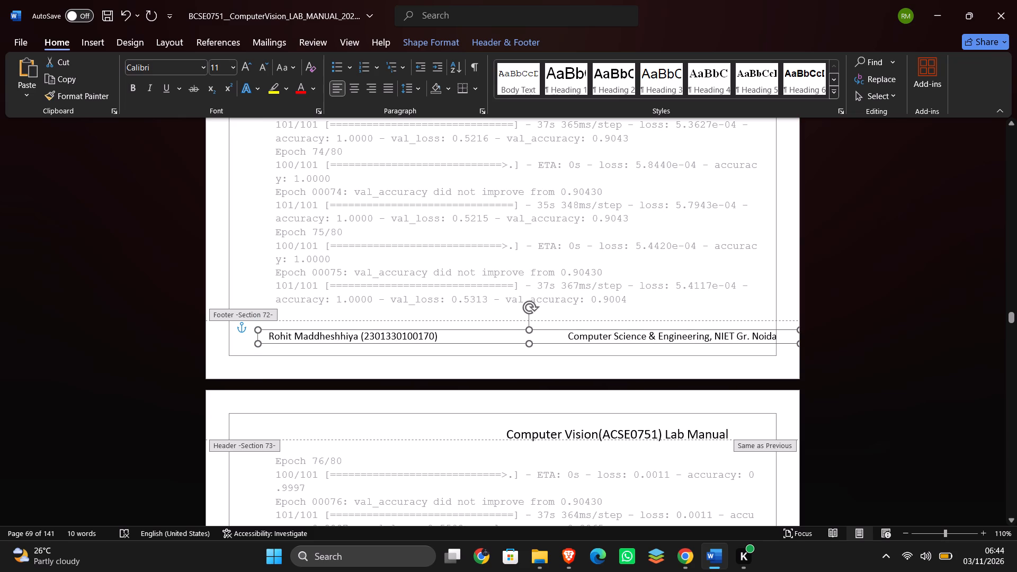
pyautogui.moveTo(544, 341); pyautogui.dragTo(533, 341)
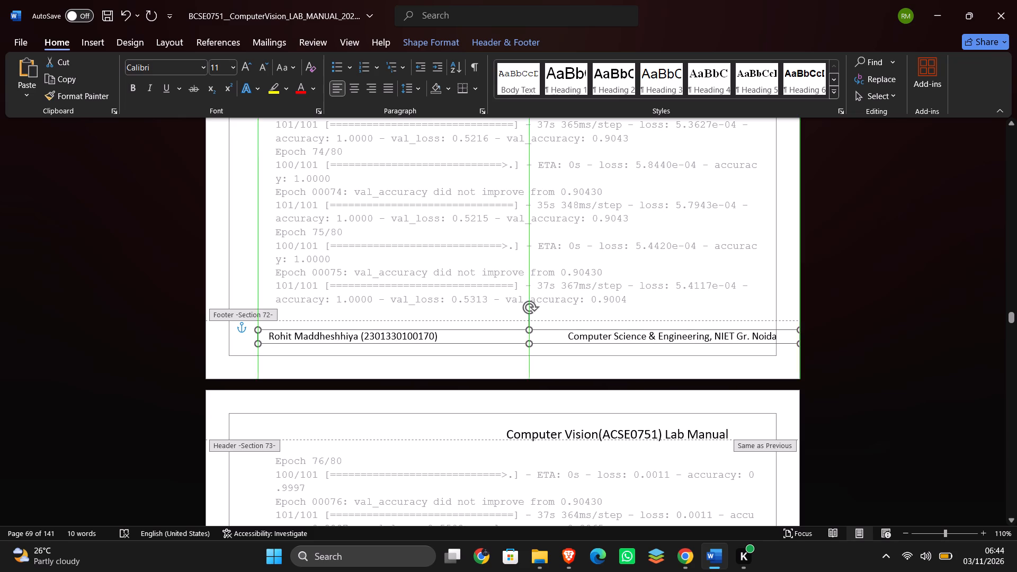
pyautogui.moveTo(533, 341); pyautogui.dragTo(530, 343)
# Review the headers and footers of Sections 73 to 76 and compare them with those of Sections 71 and 72.
pyautogui.scroll(-1, 583, 428)
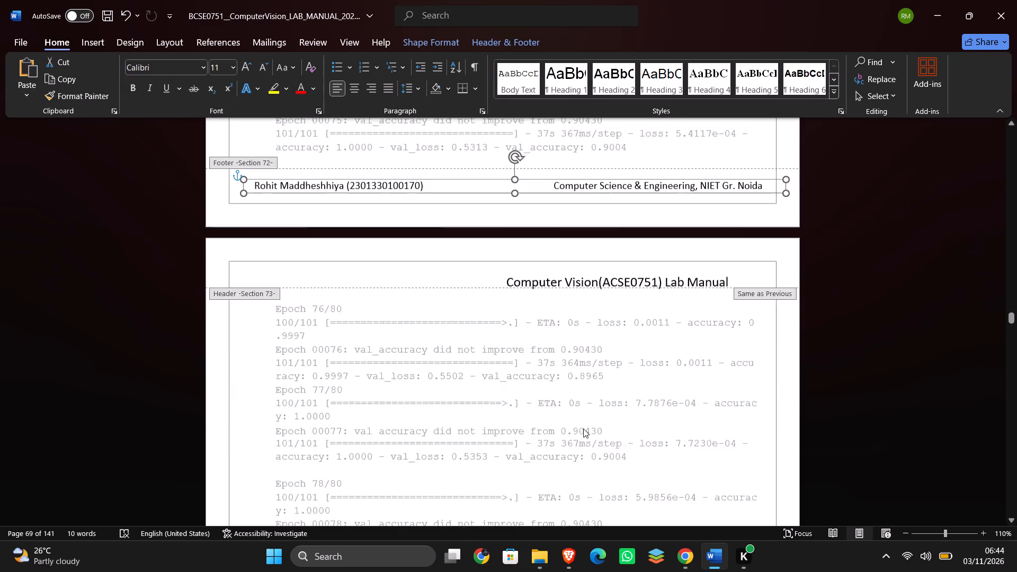
pyautogui.scroll(-4, 583, 428)
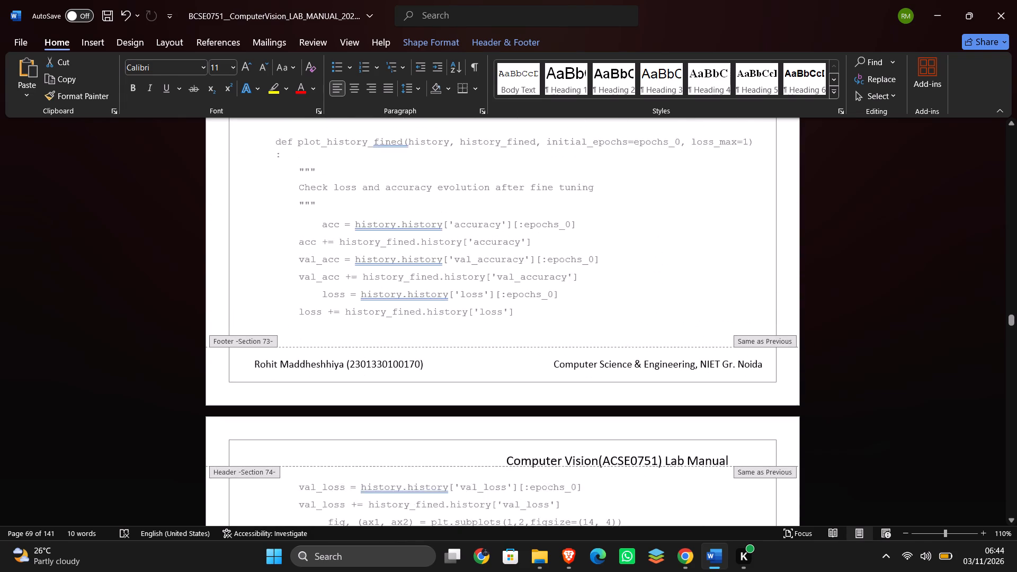
pyautogui.scroll(-2, 583, 428)
pyautogui.scroll(-2, 490, 343)
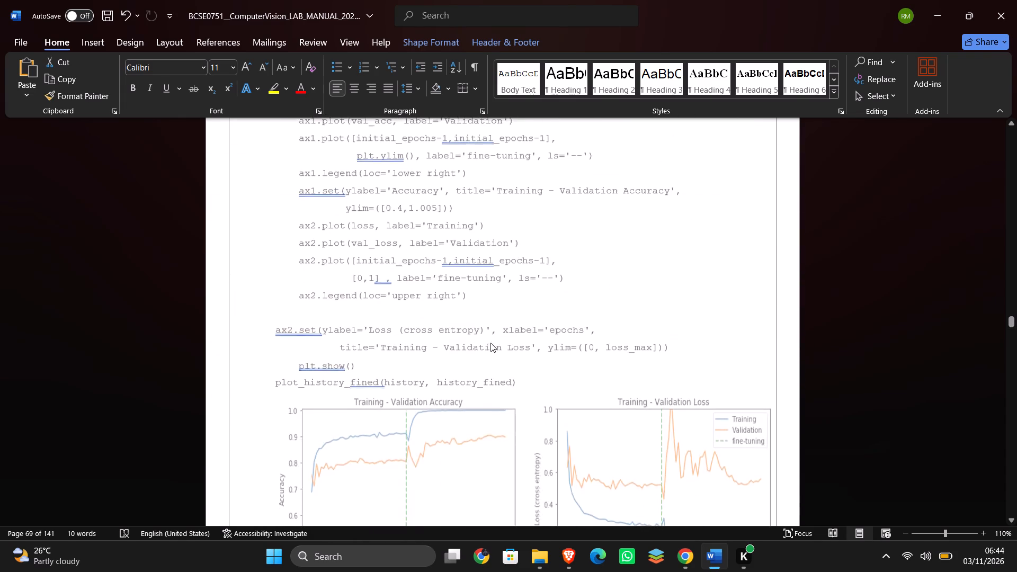
pyautogui.scroll(-6, 490, 343)
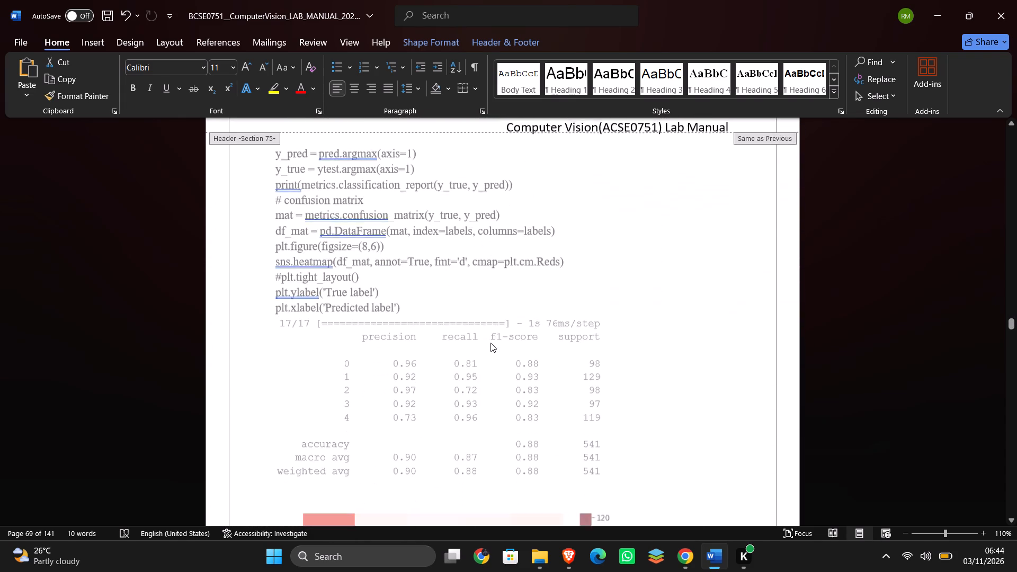
pyautogui.scroll(-5, 490, 343)
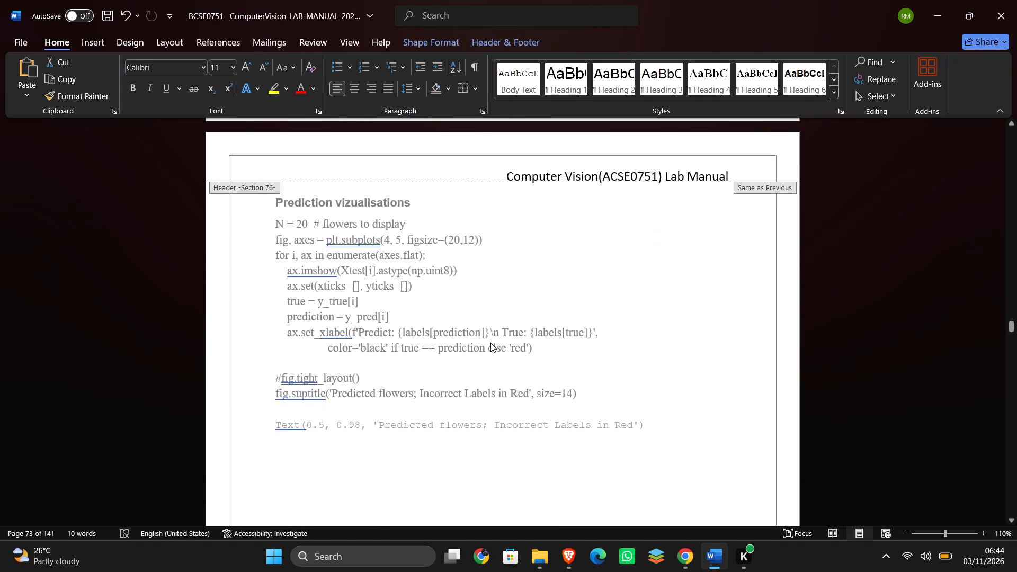
pyautogui.scroll(4, 490, 343)
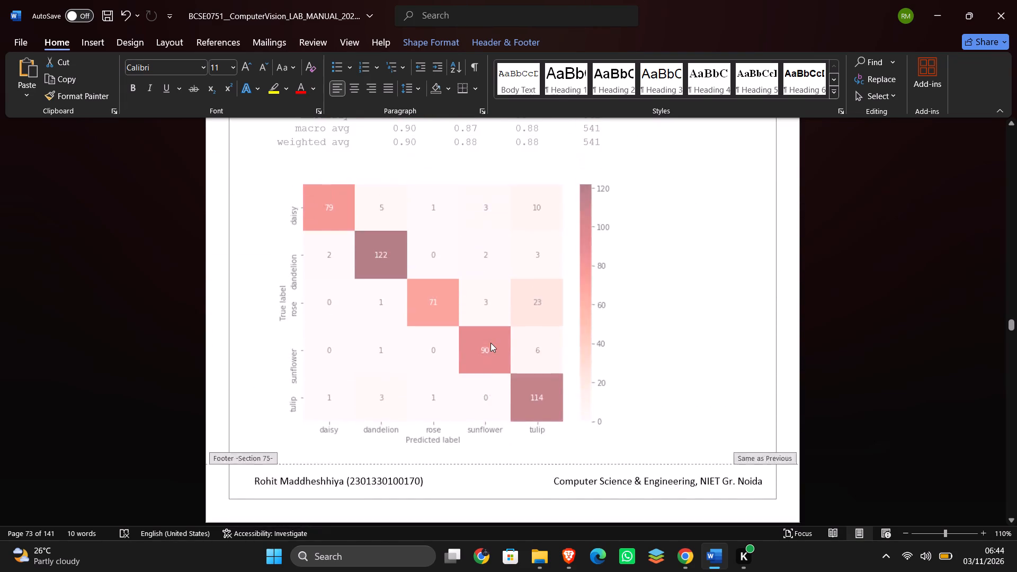
pyautogui.scroll(3, 490, 343)
pyautogui.scroll(-3, 490, 343)
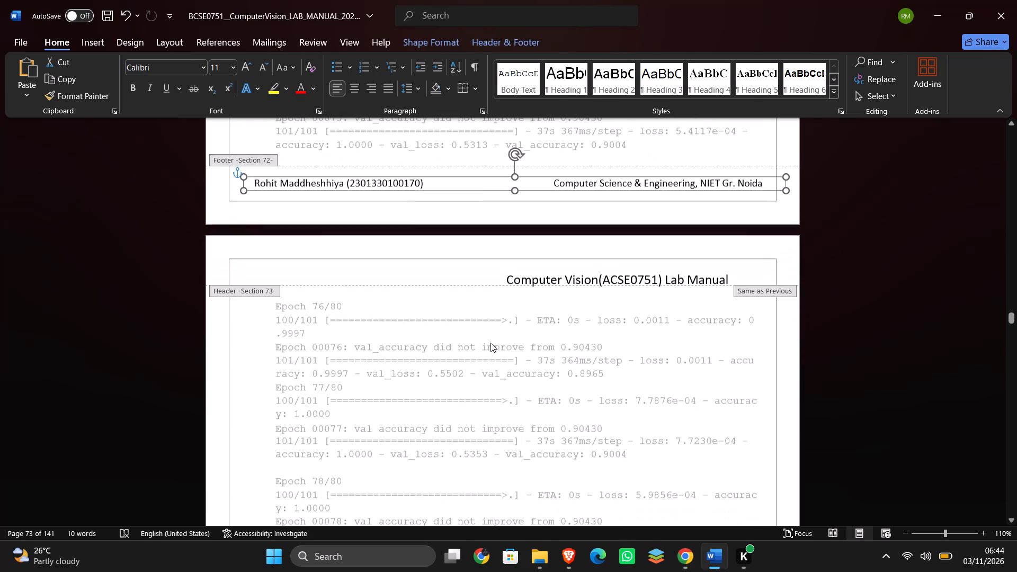
pyautogui.scroll(1, 490, 343)
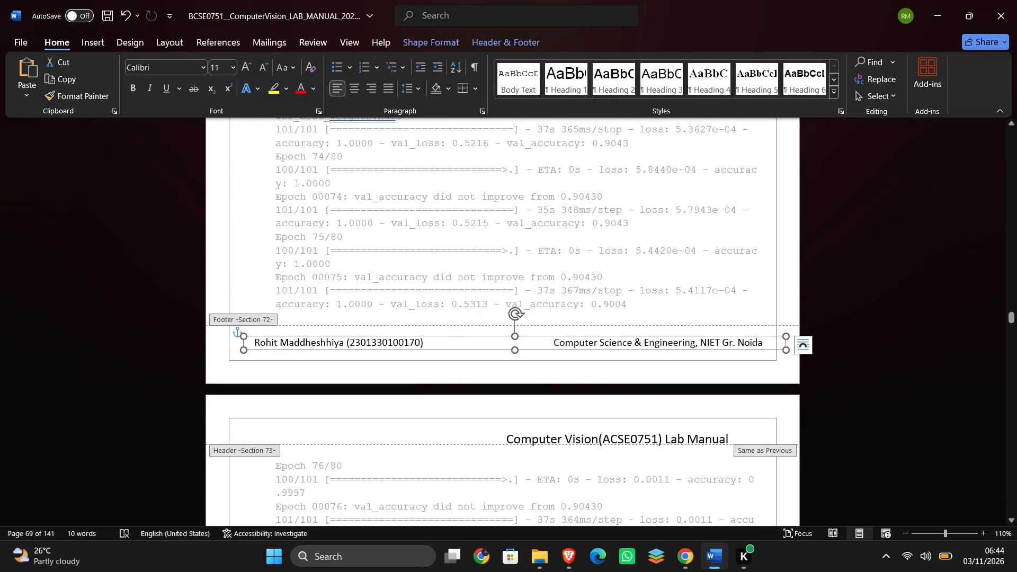
pyautogui.scroll(6, 490, 343)
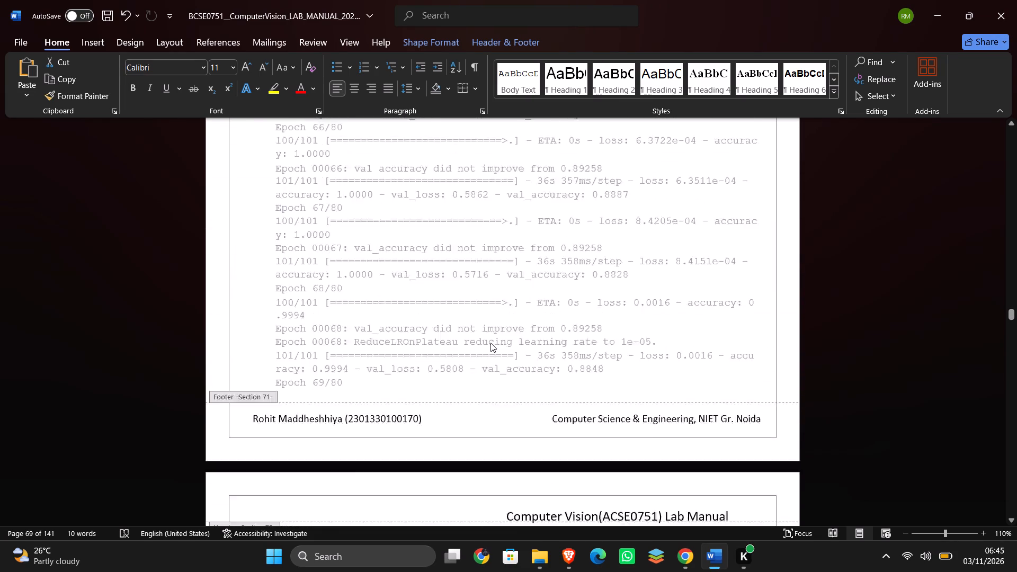
pyautogui.scroll(1, 490, 343)
pyautogui.scroll(-4, 490, 343)
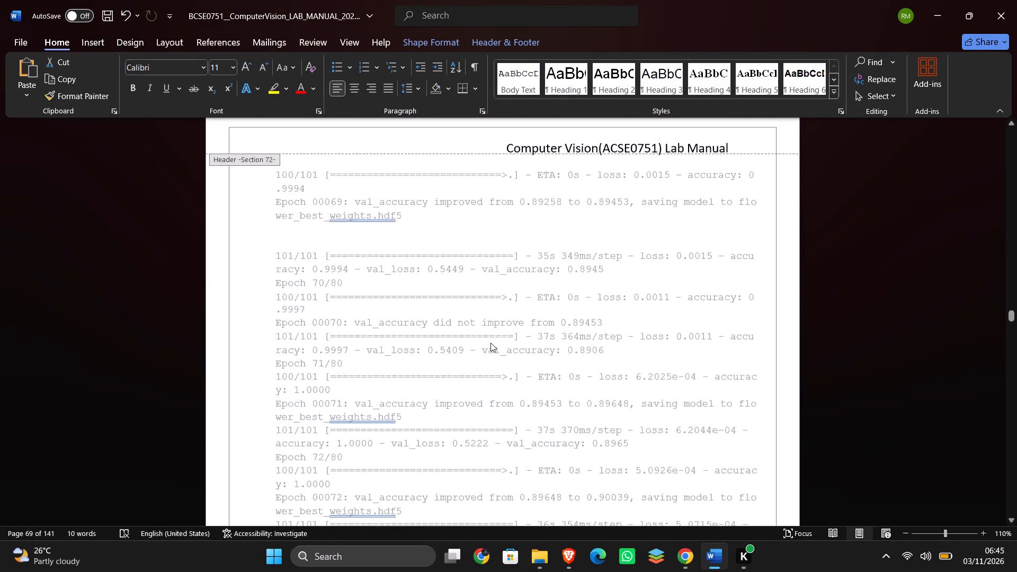
pyautogui.scroll(-3, 490, 343)
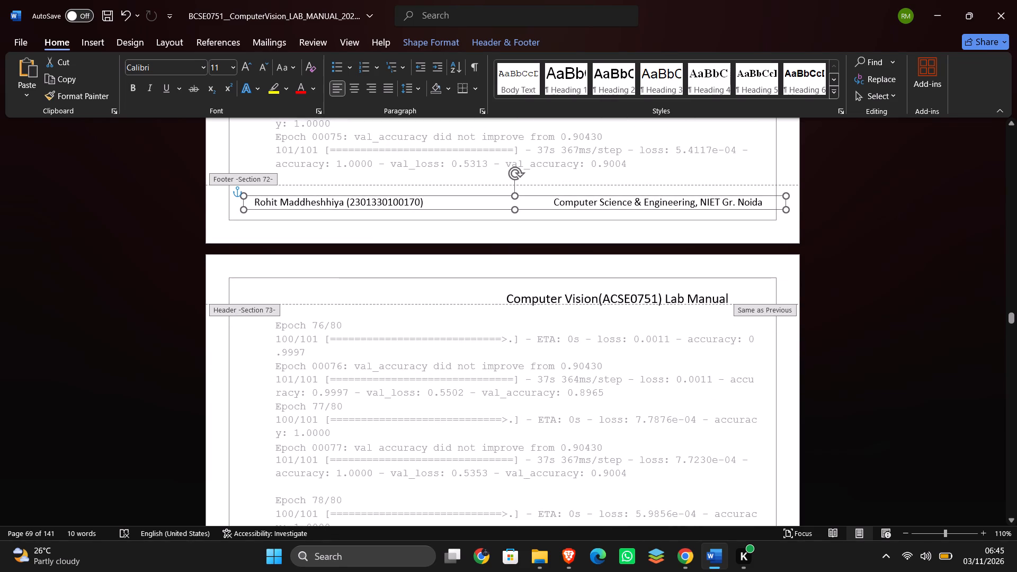
# Delete "Lab Manual" from the end of the Section 73 header text, leaving "Computer Vision(ACSE0751)".
pyautogui.tripleClick(608, 298)
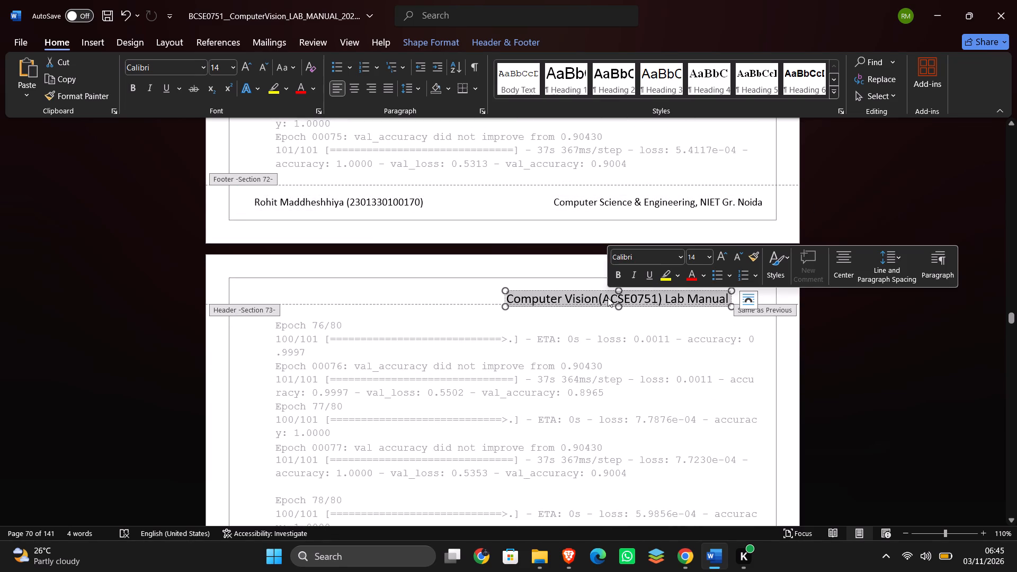
pyautogui.click(712, 302)
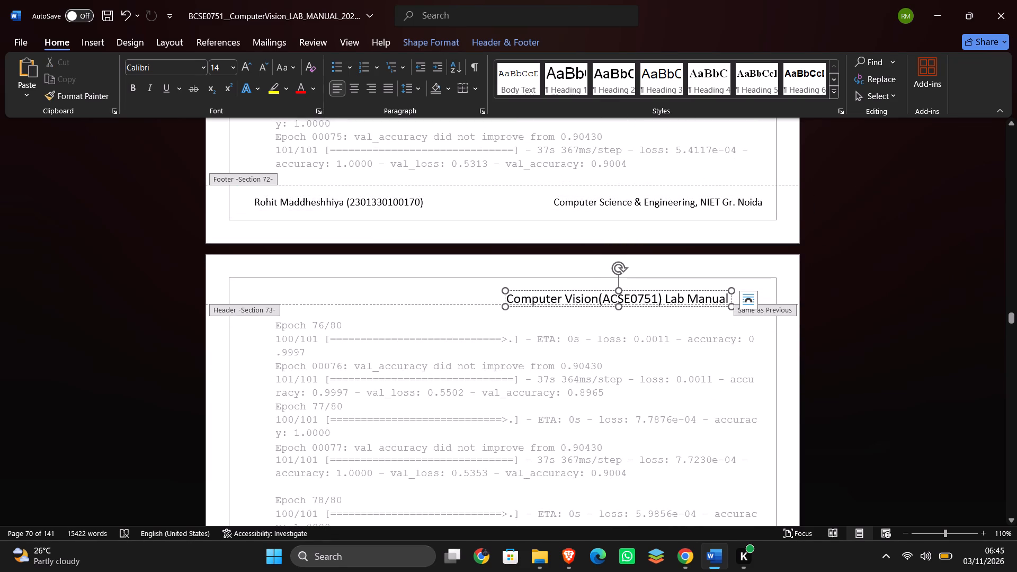
pyautogui.press('Right')
pyautogui.press('Right')
pyautogui.press('Right')
pyautogui.press('BackSpace')
pyautogui.press('BackSpace')
pyautogui.press('BackSpace')
pyautogui.press('BackSpace')
pyautogui.press('BackSpace')
pyautogui.press('BackSpace')
pyautogui.press('BackSpace')
pyautogui.press('BackSpace')
pyautogui.press('BackSpace')
pyautogui.press('BackSpace')
pyautogui.press('BackSpace')
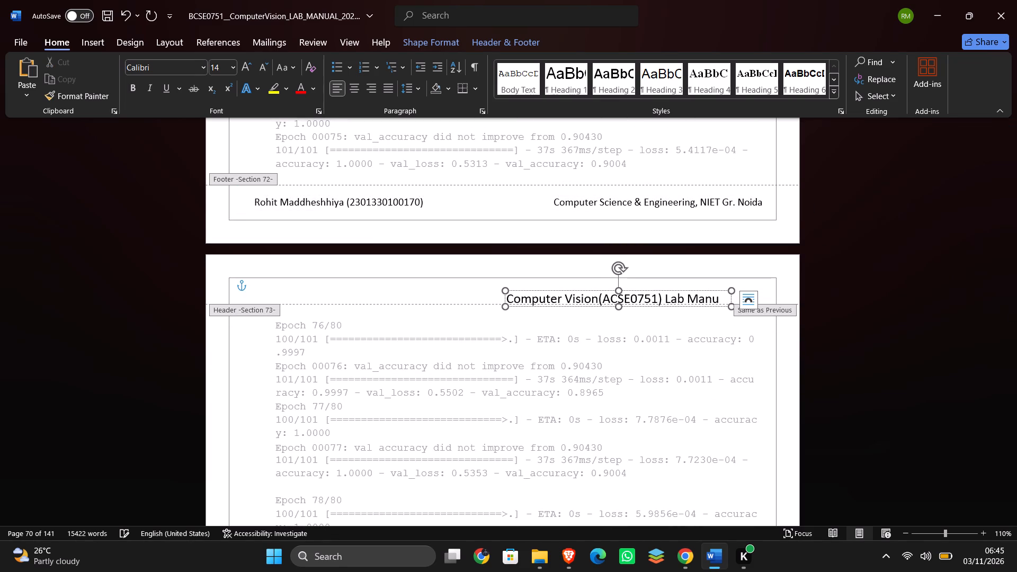
pyautogui.press('BackSpace')
pyautogui.press('BackSpace')
pyautogui.press('BackSpace')
pyautogui.press('BackSpace')
pyautogui.press('BackSpace')
# Insert a space before the opening bracket so the Section 73 header reads "Computer Vision (ACSE0751)".
pyautogui.press('Left')
pyautogui.press('Left')
pyautogui.press('Left')
pyautogui.press('Left')
pyautogui.press('Left')
pyautogui.press('Left')
pyautogui.press('Left')
pyautogui.press('Left')
pyautogui.press('Left')
pyautogui.press('Left')
pyautogui.press('Left')
pyautogui.press('Left')
pyautogui.press('Left')
pyautogui.press('Right')
pyautogui.press('Right')
pyautogui.press('Right')
pyautogui.press('space')
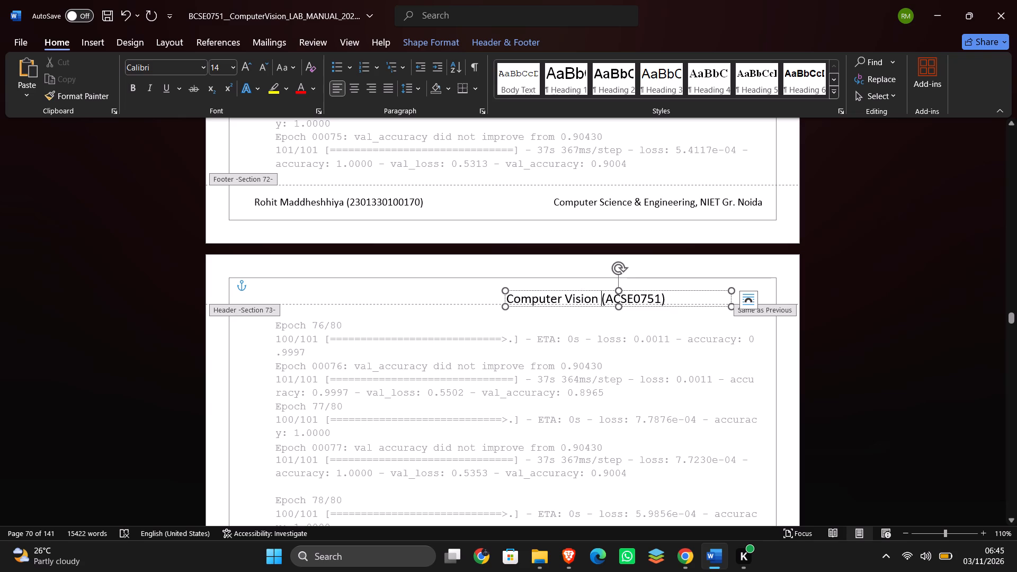
# Set the font size of the whole "Computer Vision (ACSE0751)" header text in Section 73 to 12.
pyautogui.tripleClick(656, 299)
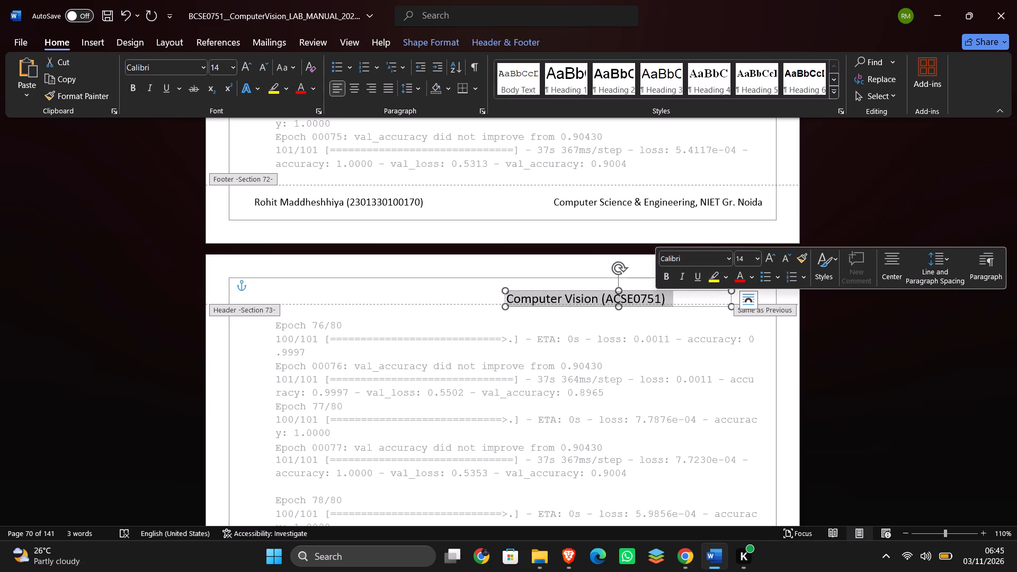
pyautogui.click(759, 257)
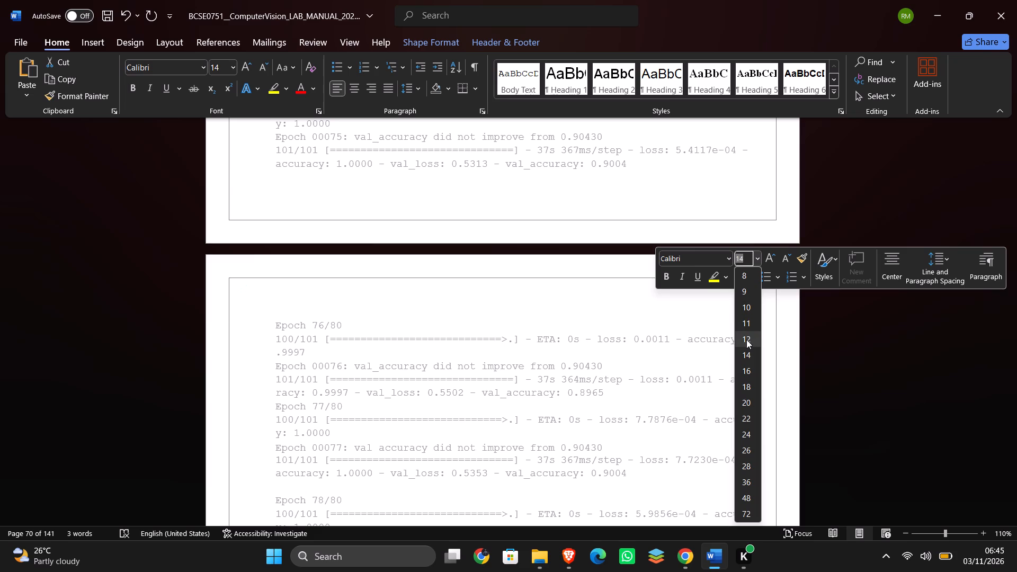
pyautogui.click(746, 339)
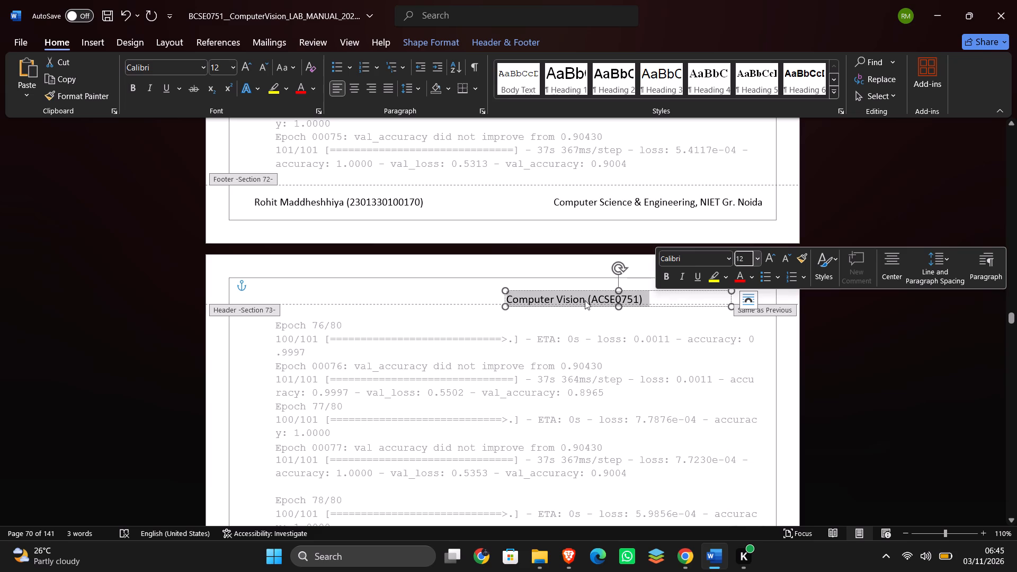
# Narrow the Section 73 header text box from its left edge to fit the shortened text, raise its top slightly, and nudge it right.
pyautogui.moveTo(505, 290); pyautogui.dragTo(557, 287)
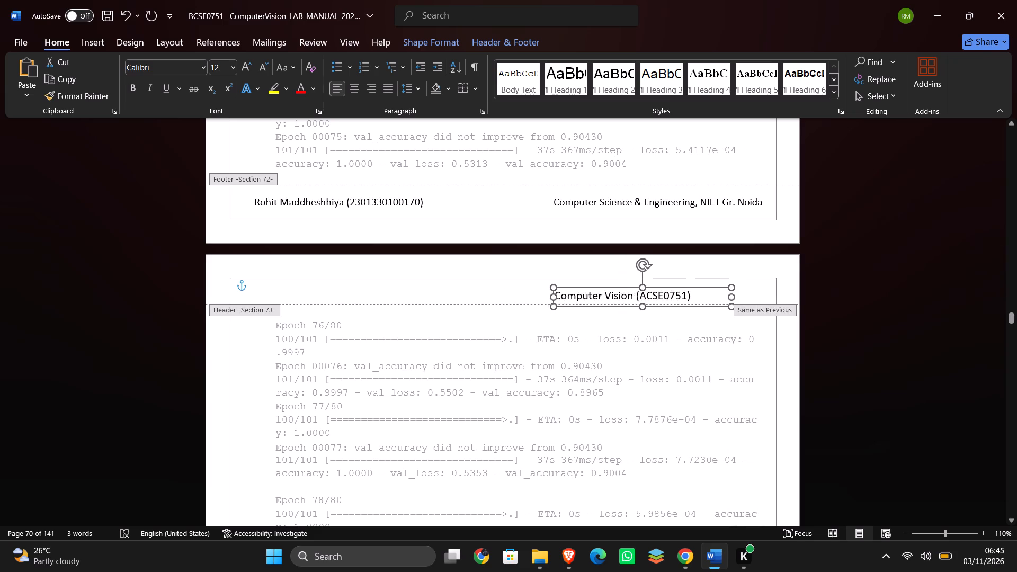
pyautogui.moveTo(557, 287); pyautogui.dragTo(595, 285)
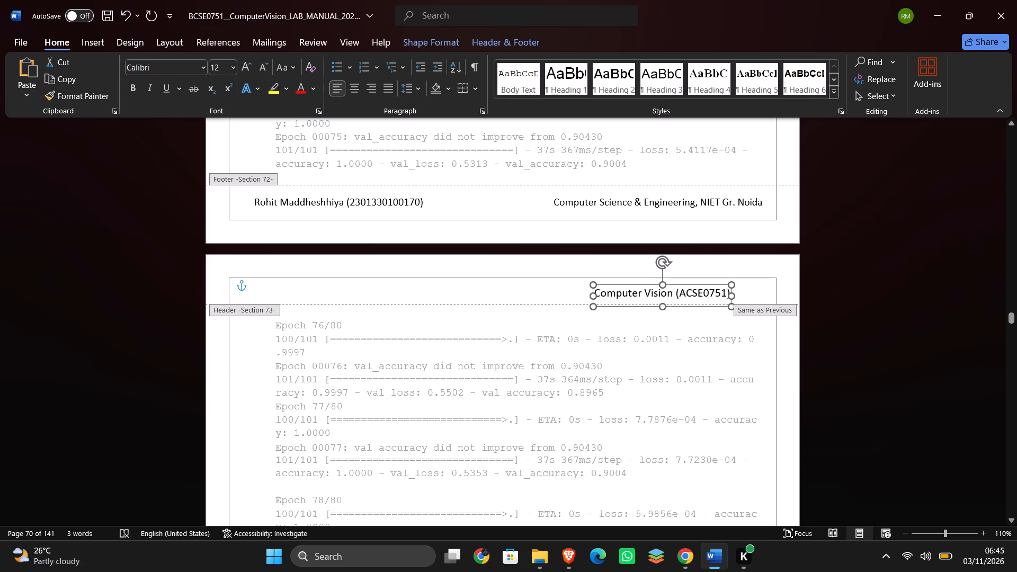
pyautogui.moveTo(595, 285); pyautogui.dragTo(581, 284)
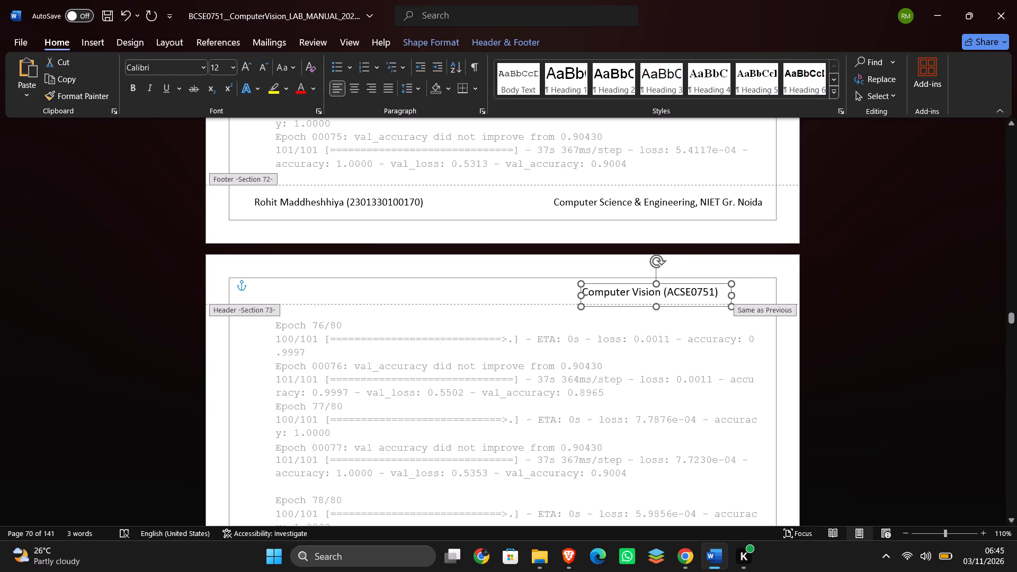
pyautogui.moveTo(581, 284); pyautogui.dragTo(581, 283)
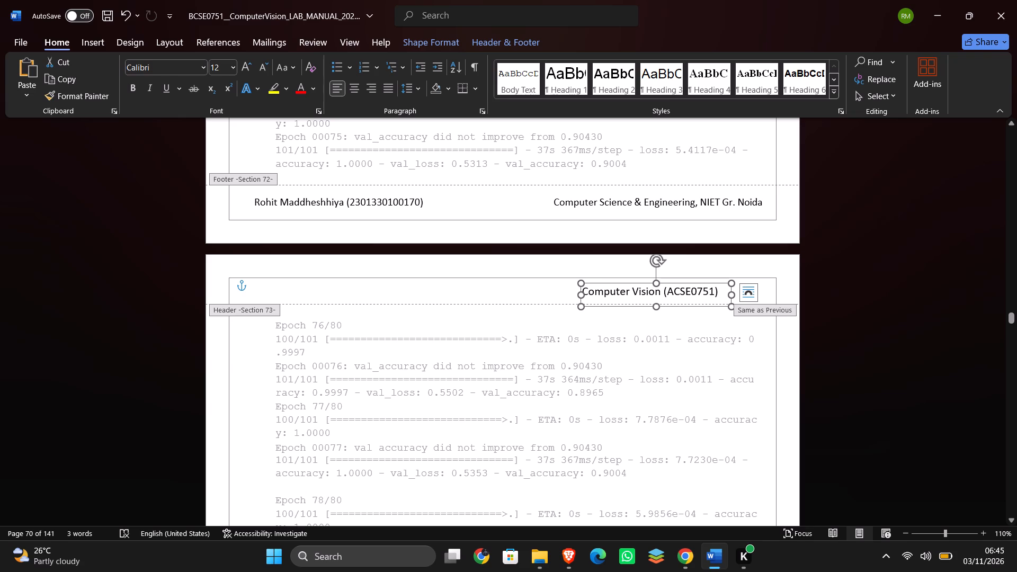
pyautogui.moveTo(660, 284); pyautogui.dragTo(666, 283)
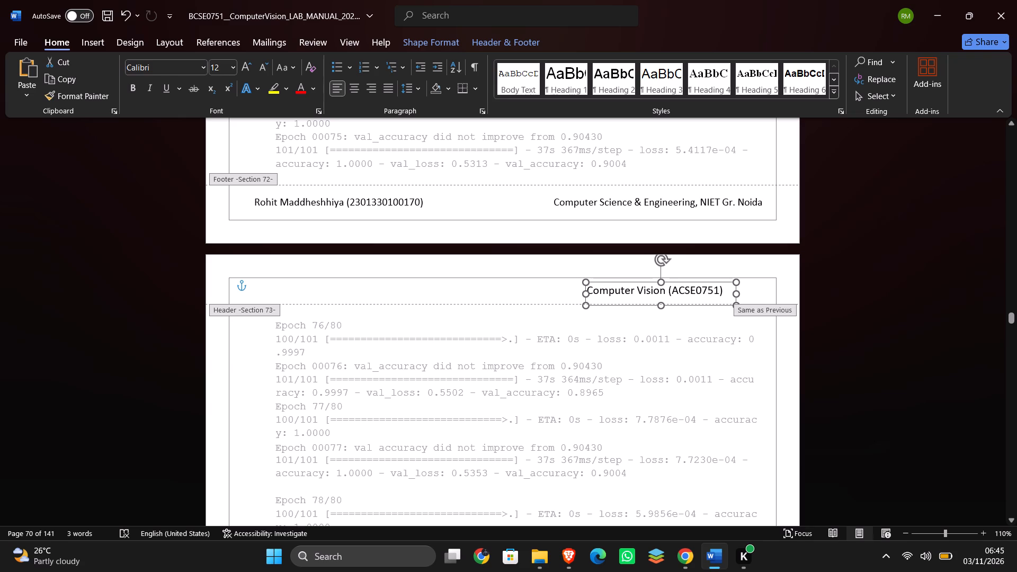
pyautogui.moveTo(666, 283); pyautogui.dragTo(668, 283)
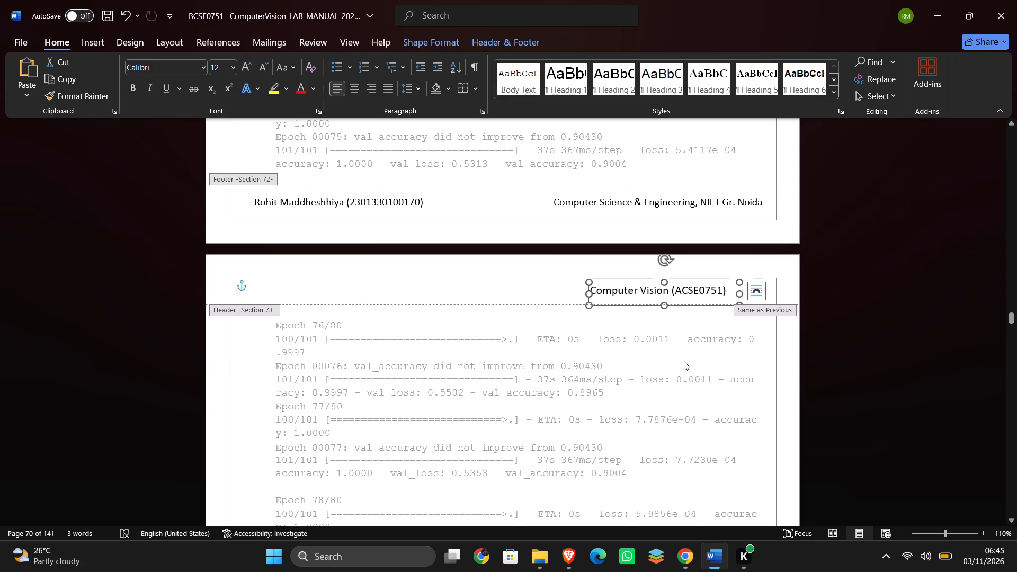
# Check the headers and footers of Sections 73 to 81 for the "Computer Vision (ACSE0751)" header and the name-and-department footer.
pyautogui.scroll(-4, 684, 361)
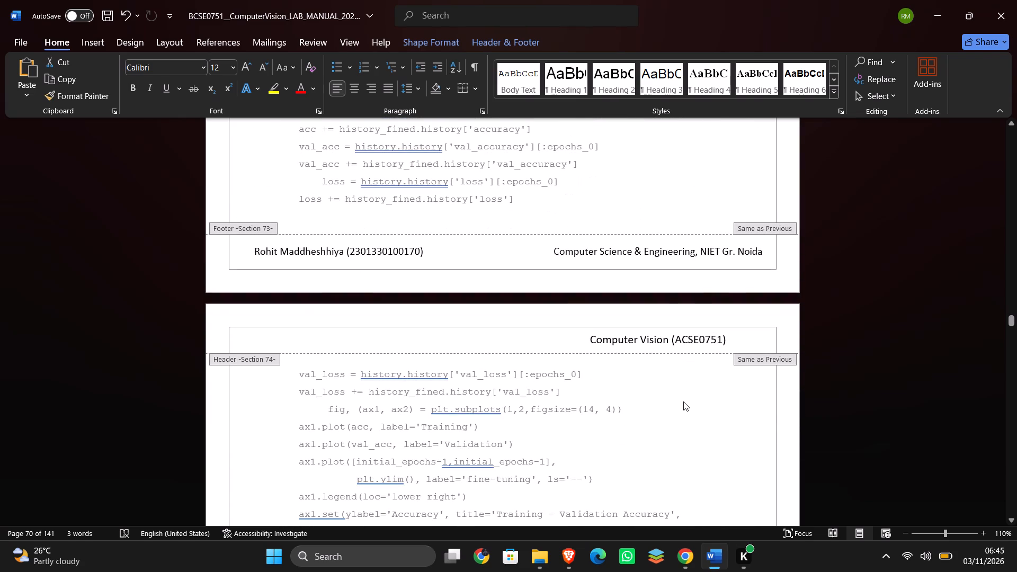
pyautogui.click(683, 401)
pyautogui.scroll(-2, 683, 401)
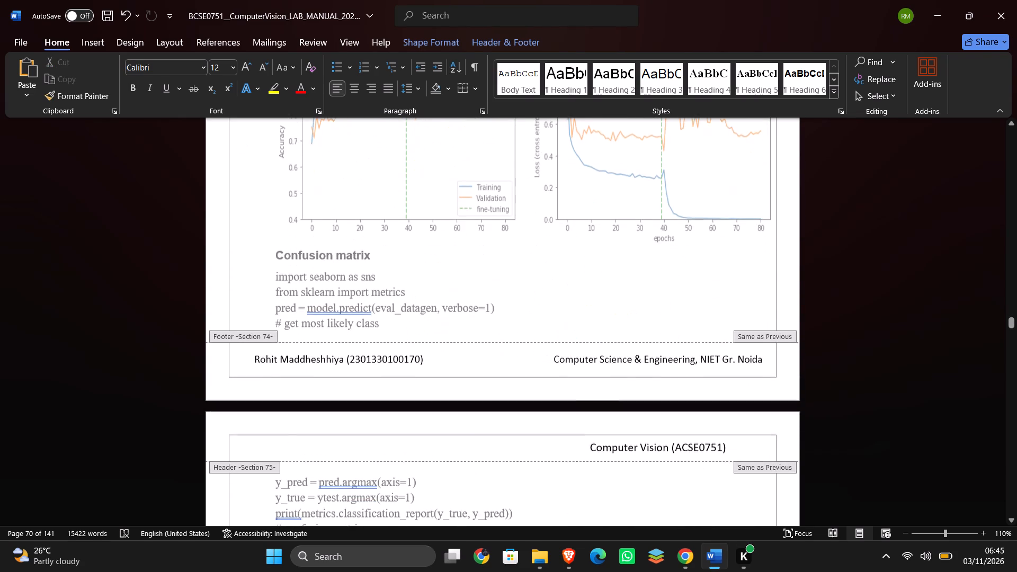
pyautogui.scroll(-4, 683, 401)
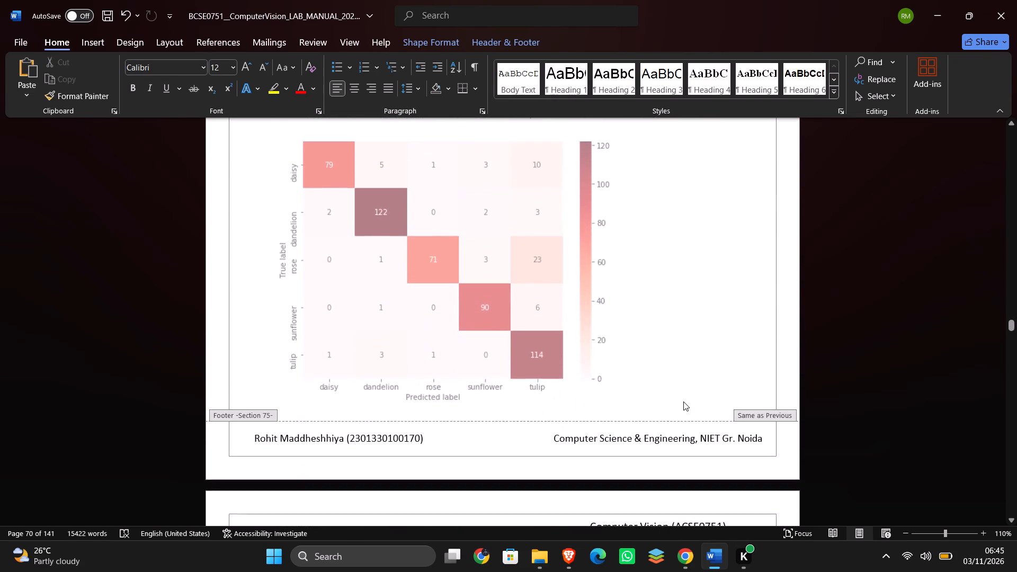
pyautogui.scroll(-2, 683, 401)
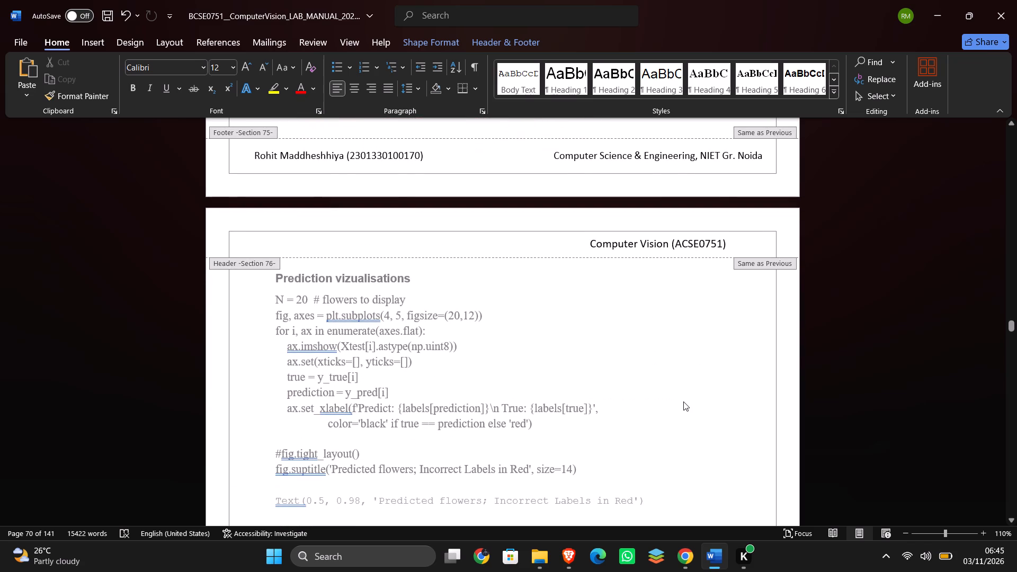
pyautogui.scroll(-3, 683, 401)
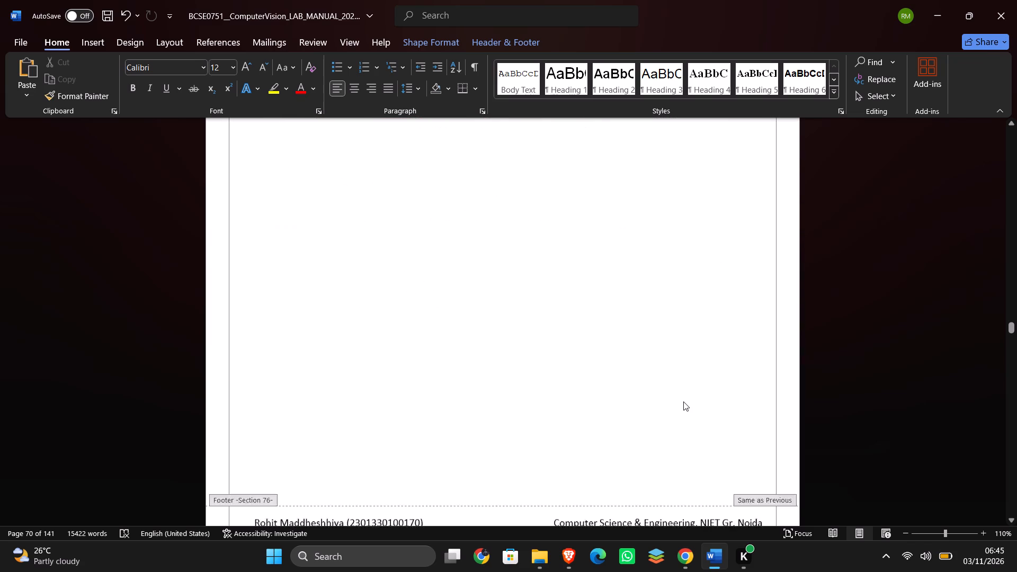
pyautogui.scroll(-5, 683, 401)
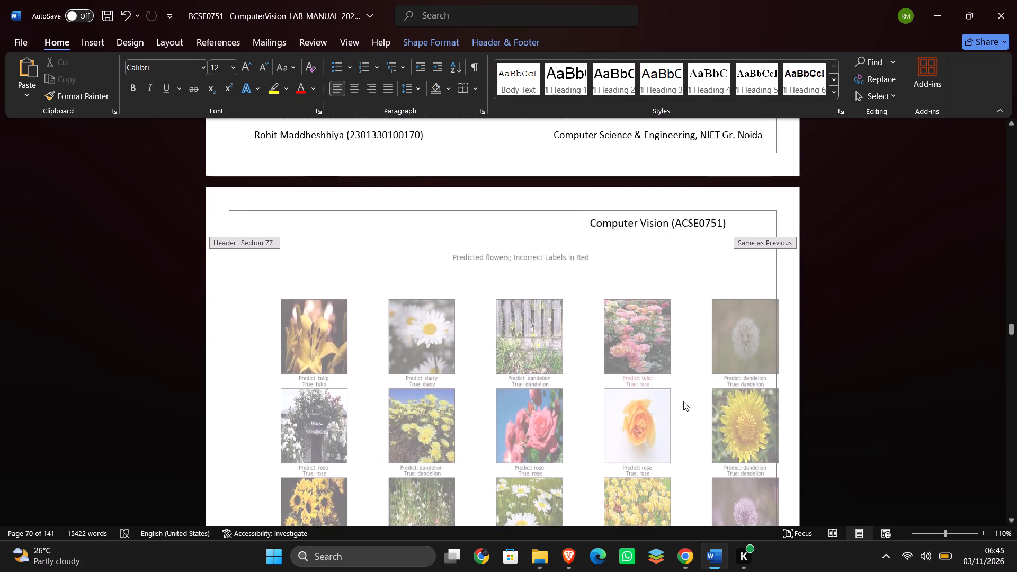
pyautogui.scroll(-2, 683, 401)
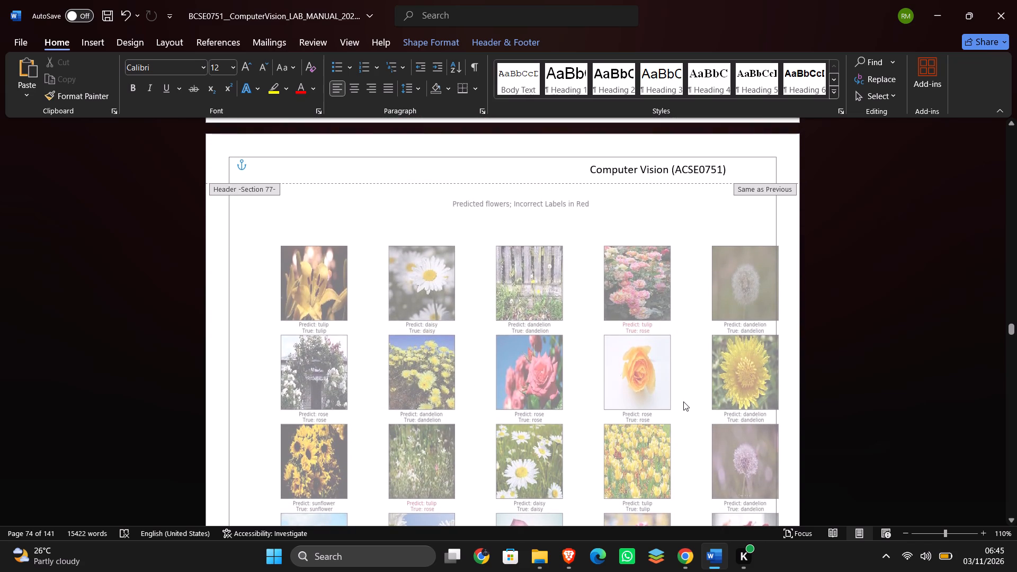
pyautogui.scroll(-3, 683, 401)
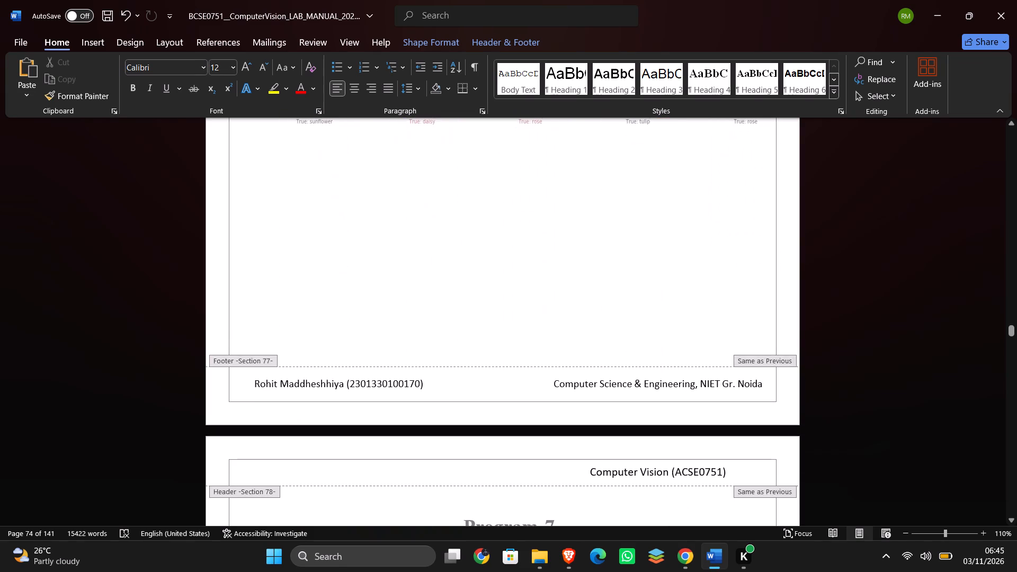
pyautogui.scroll(-4, 683, 401)
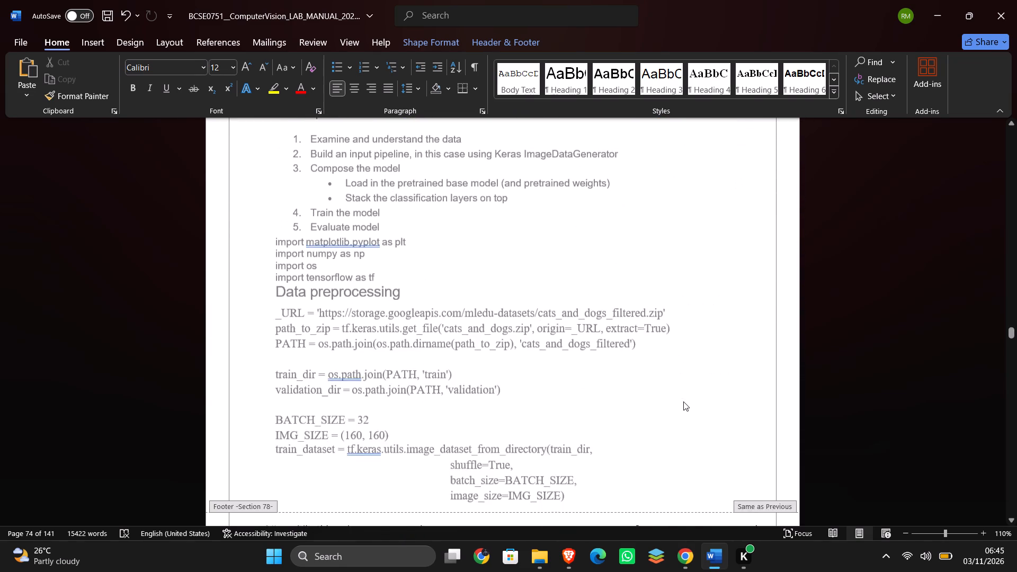
pyautogui.scroll(-5, 683, 401)
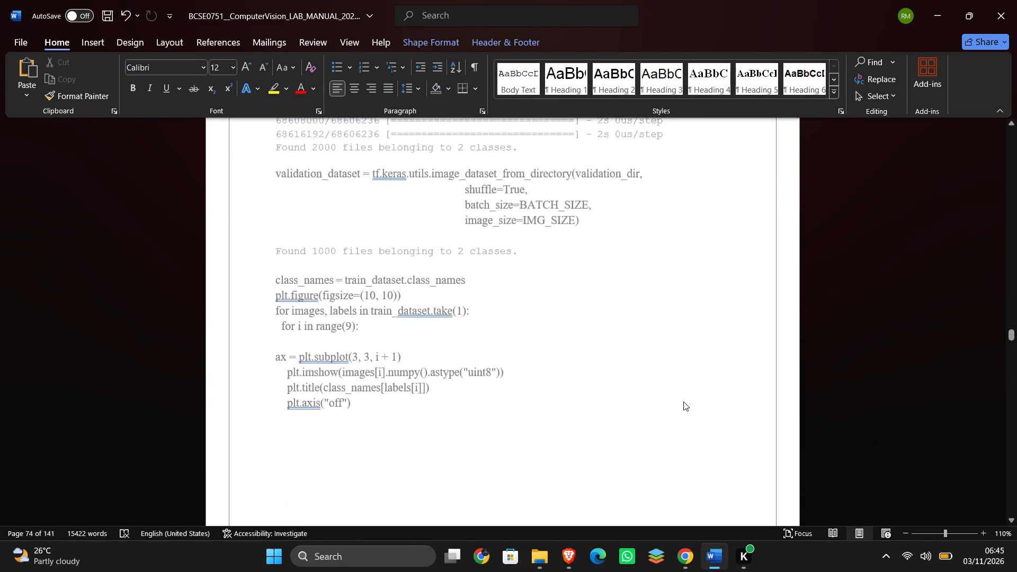
pyautogui.scroll(-5, 683, 401)
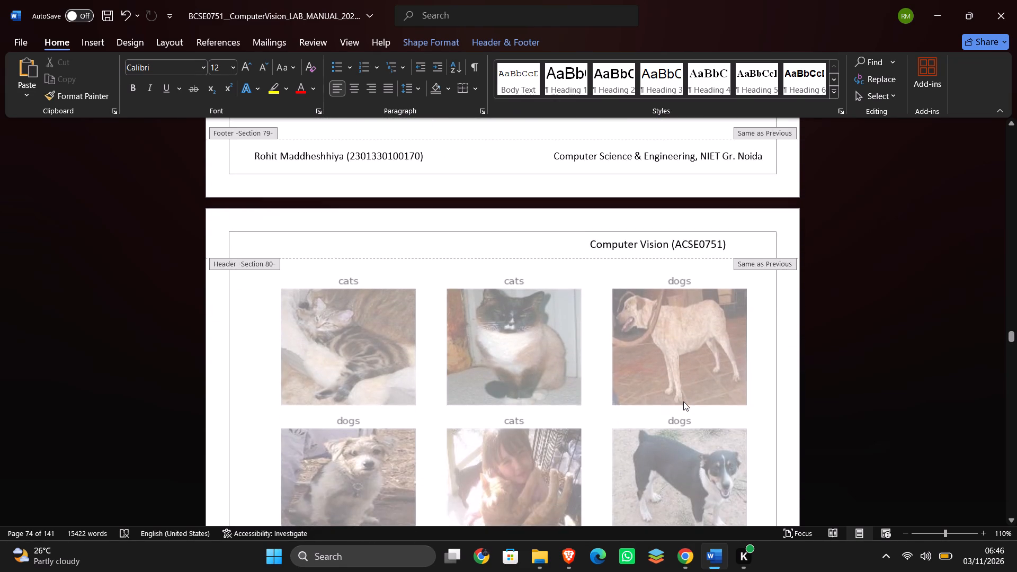
pyautogui.scroll(-4, 683, 401)
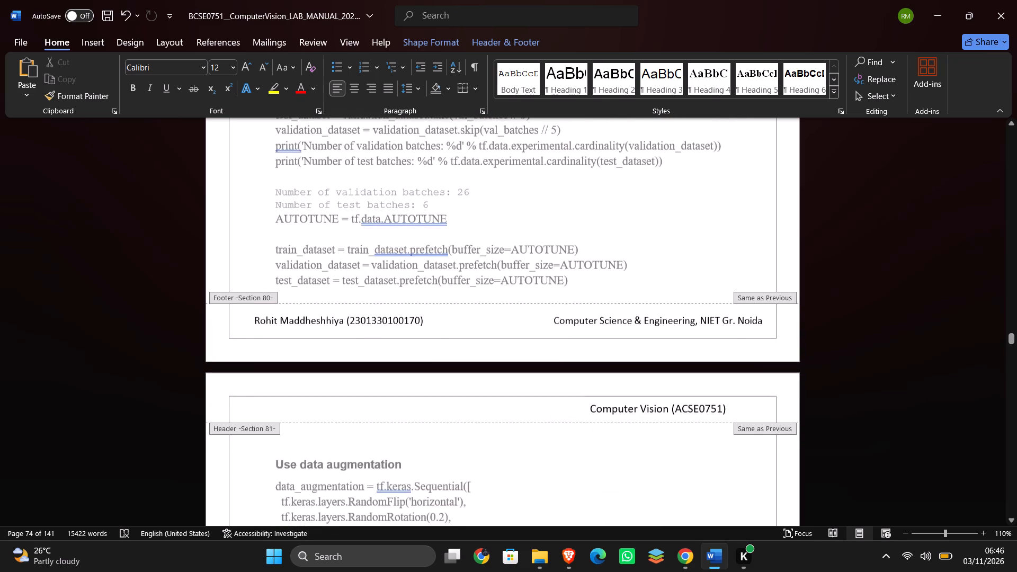
pyautogui.scroll(-2, 683, 401)
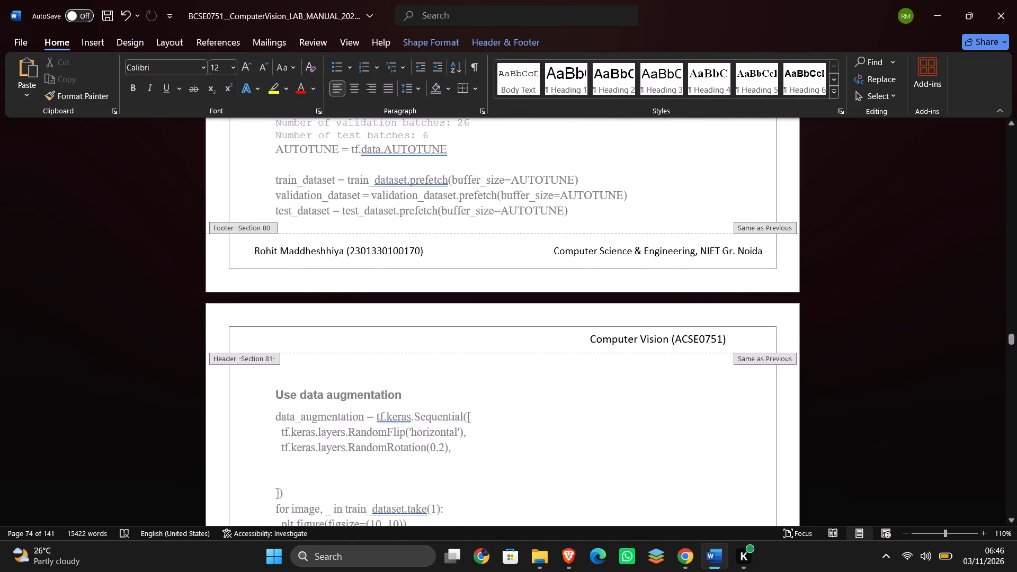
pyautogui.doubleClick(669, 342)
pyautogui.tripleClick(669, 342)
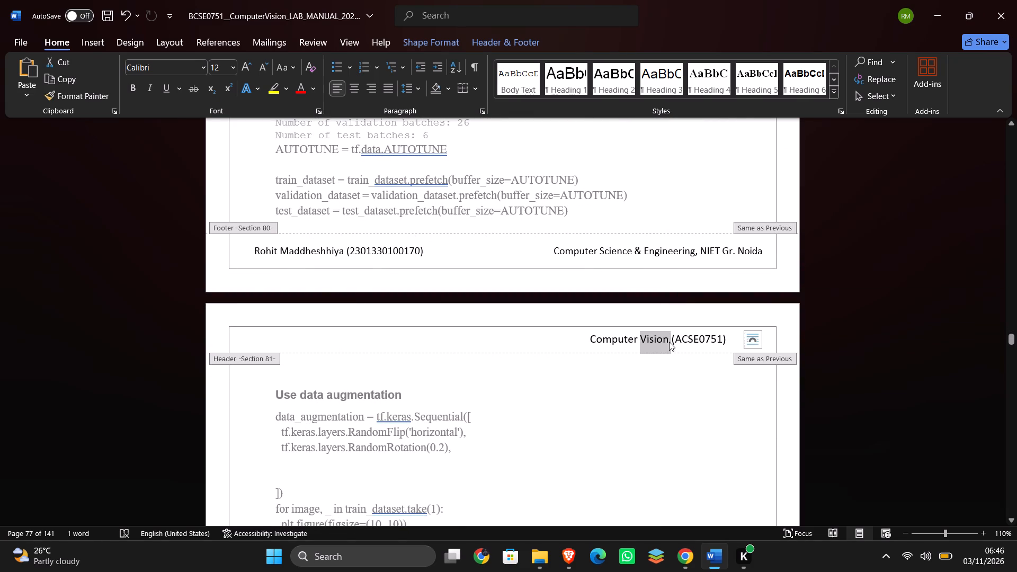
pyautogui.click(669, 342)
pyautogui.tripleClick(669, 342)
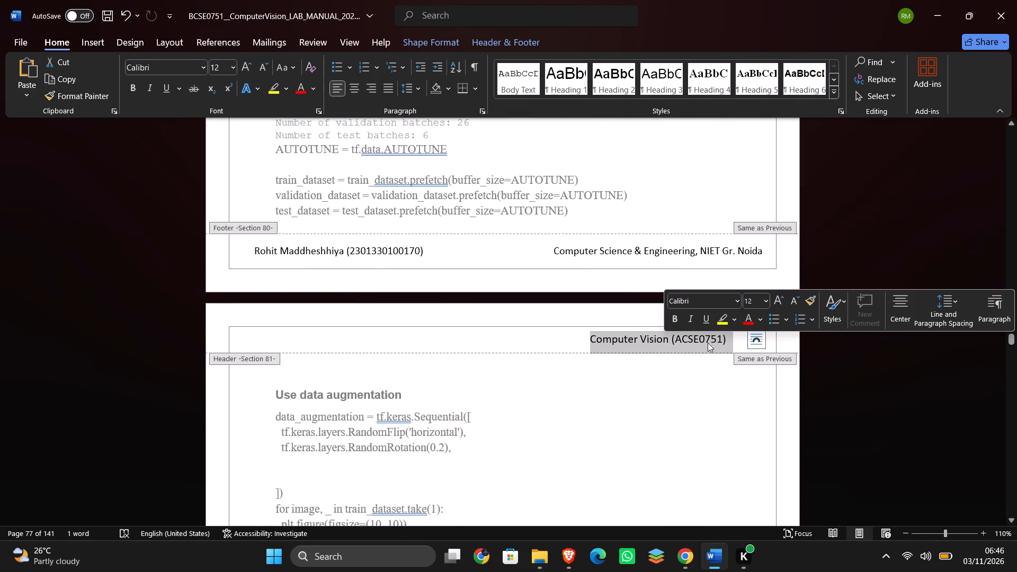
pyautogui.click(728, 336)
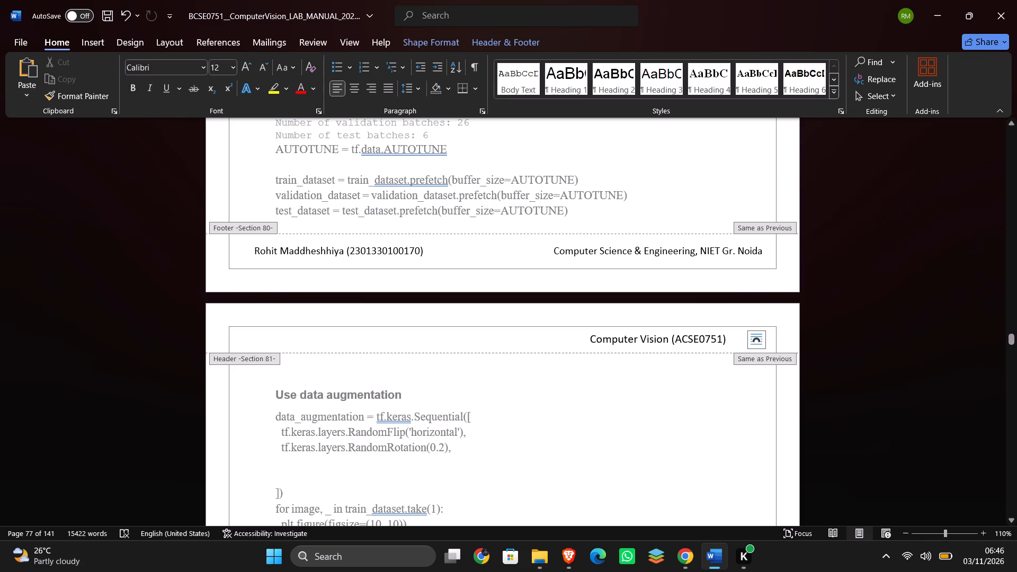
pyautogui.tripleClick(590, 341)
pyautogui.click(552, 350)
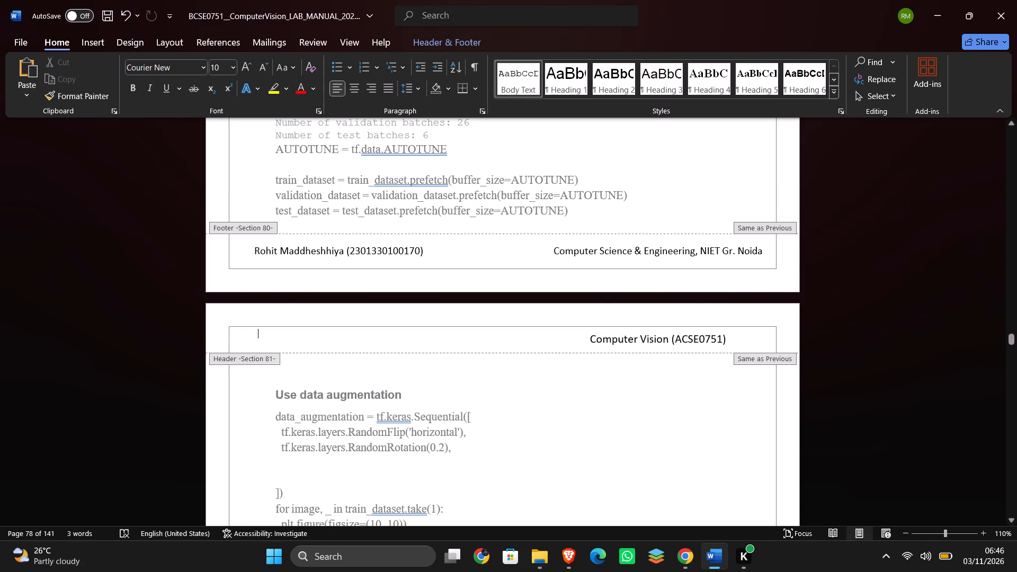
# Check the headers and footers from Section 82 through Section 90 for any that still differ from the updated format.
pyautogui.scroll(-4, 552, 350)
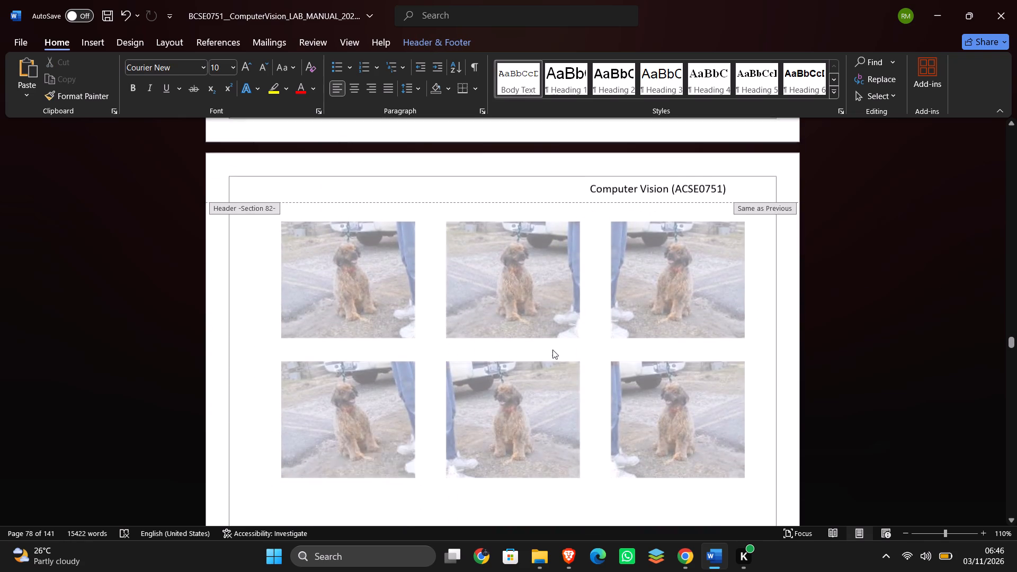
pyautogui.scroll(-5, 552, 350)
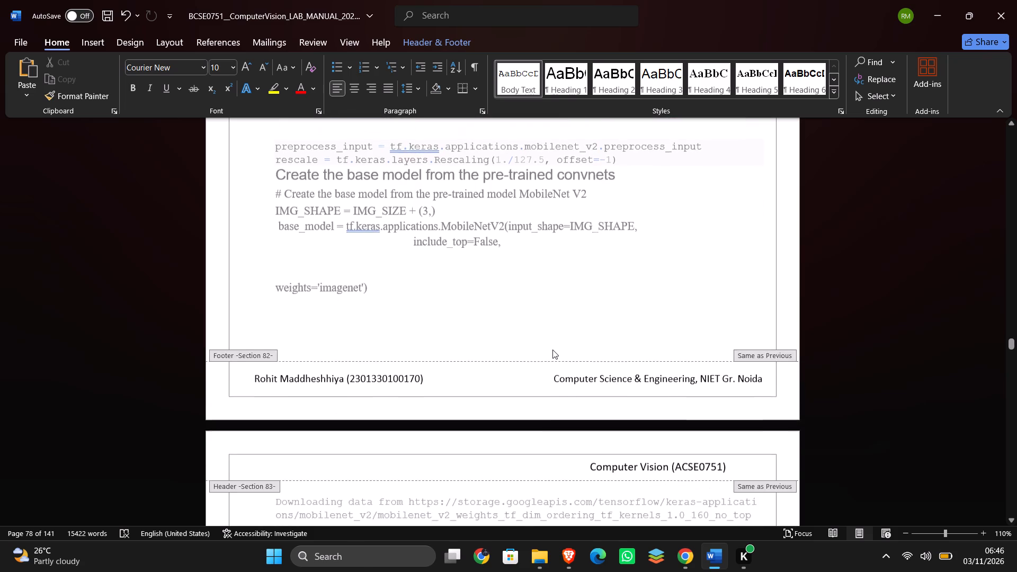
pyautogui.scroll(-4, 552, 350)
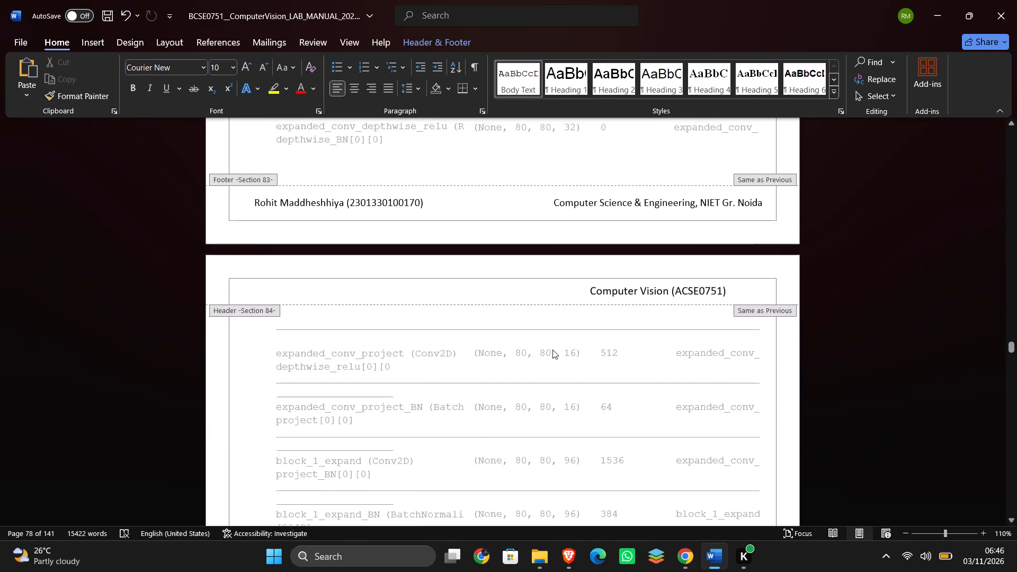
pyautogui.scroll(-2, 552, 350)
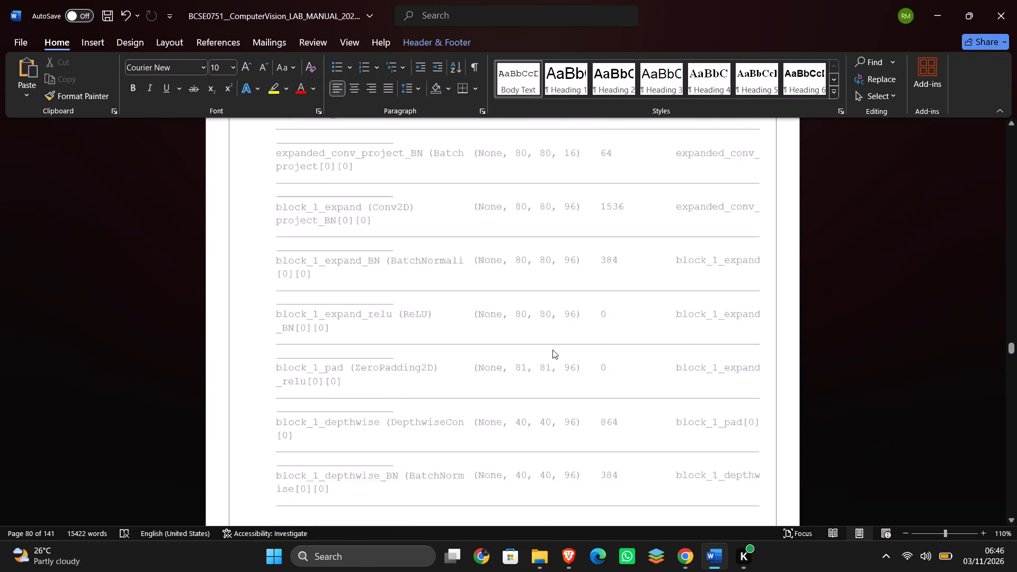
pyautogui.scroll(-3, 552, 350)
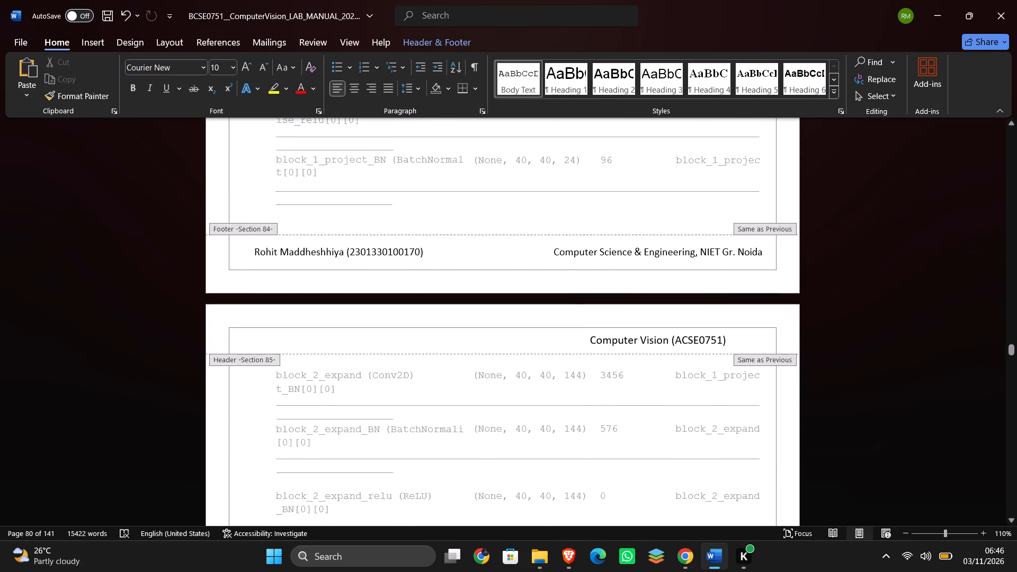
pyautogui.scroll(-3, 552, 350)
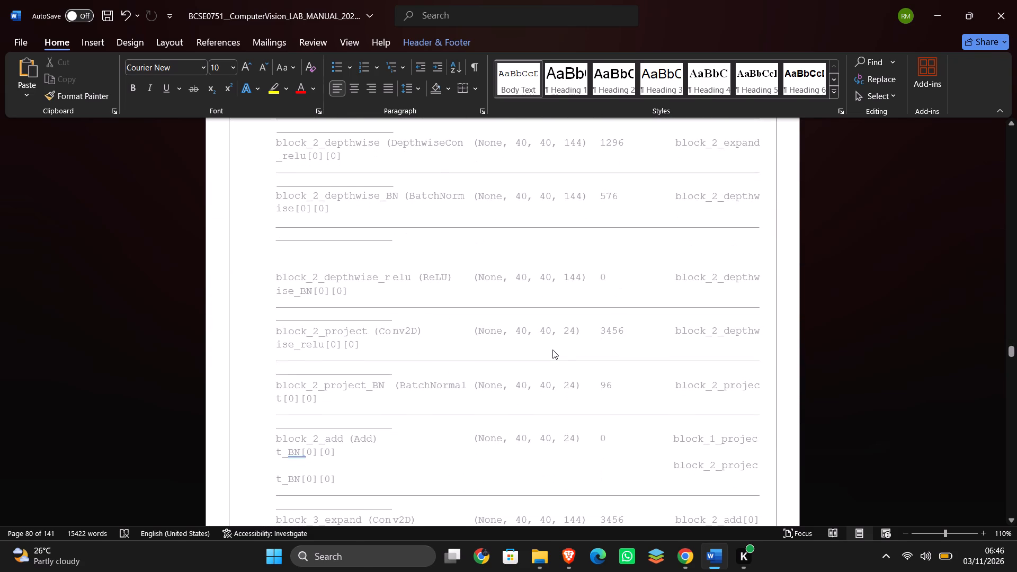
pyautogui.scroll(-3, 552, 350)
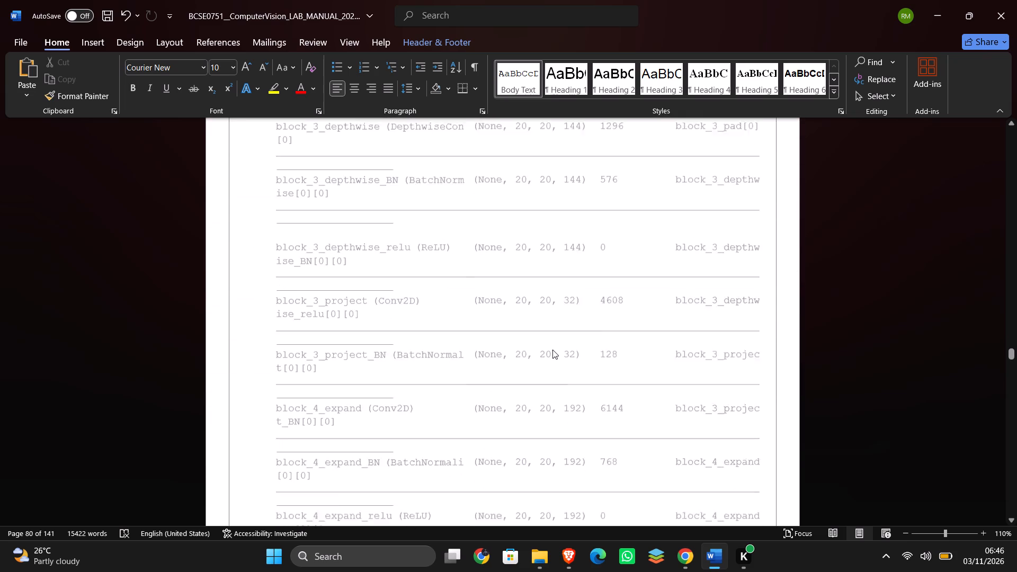
pyautogui.scroll(-5, 552, 350)
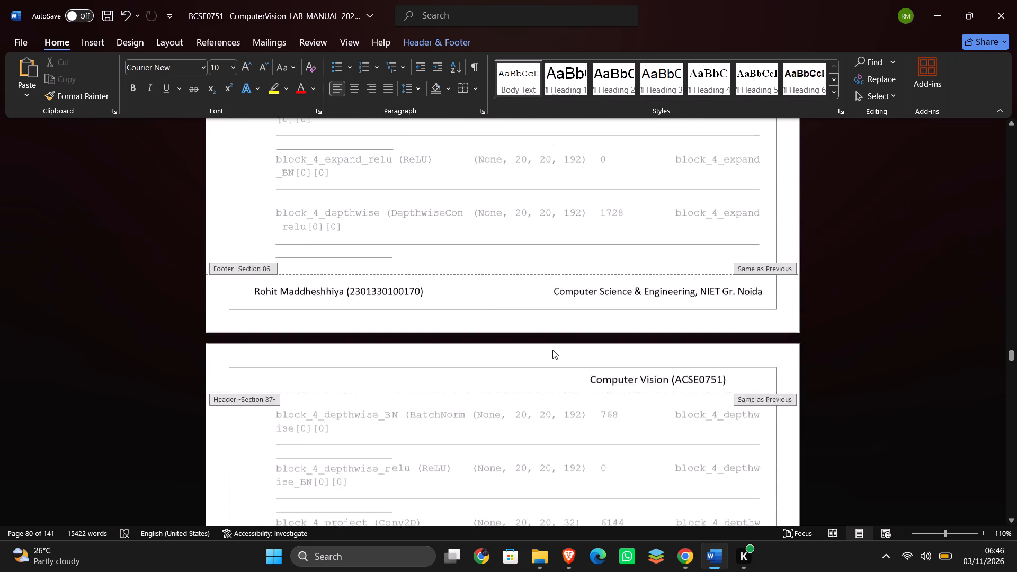
pyautogui.scroll(-5, 552, 350)
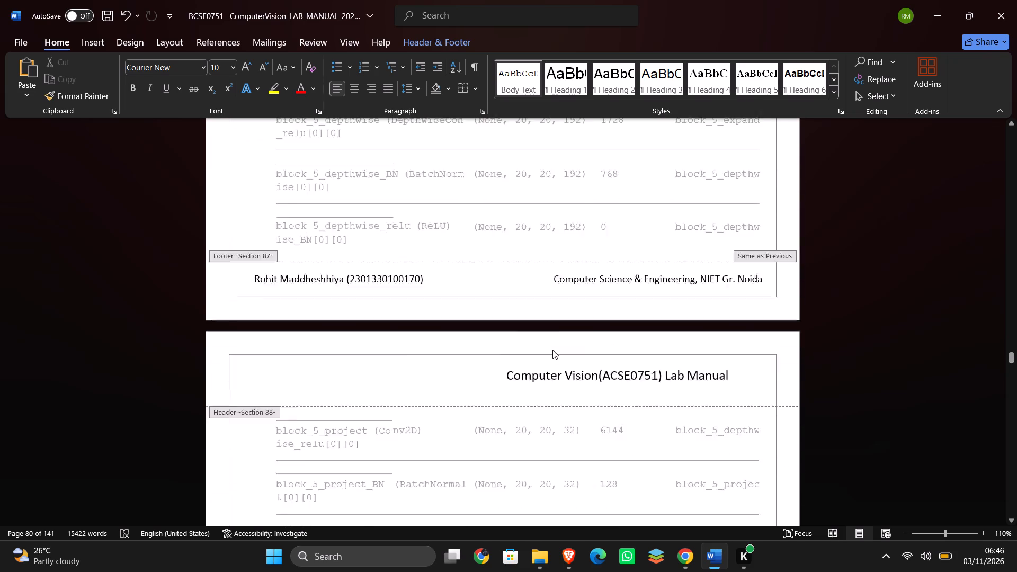
pyautogui.scroll(-3, 552, 350)
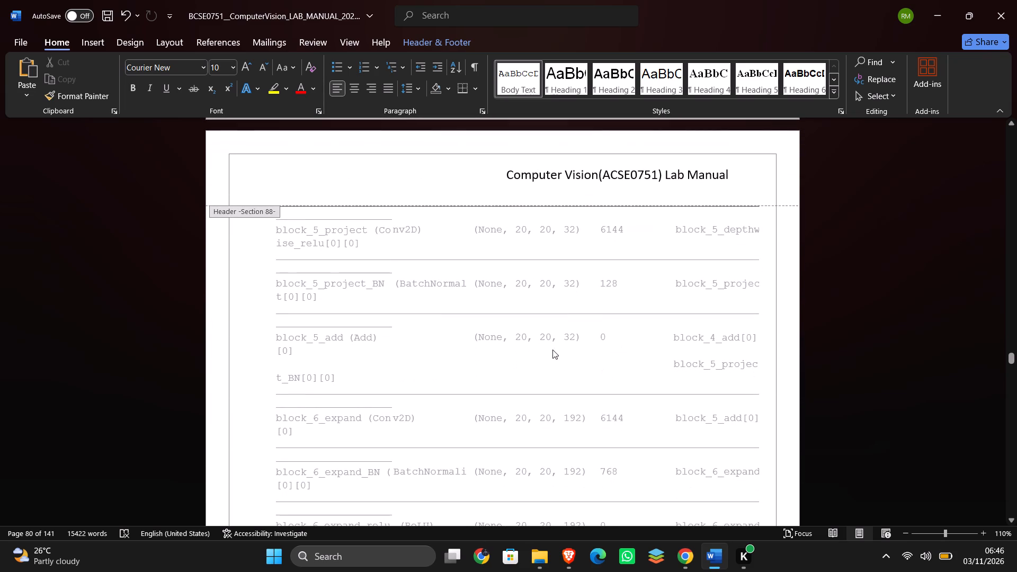
pyautogui.scroll(-3, 552, 350)
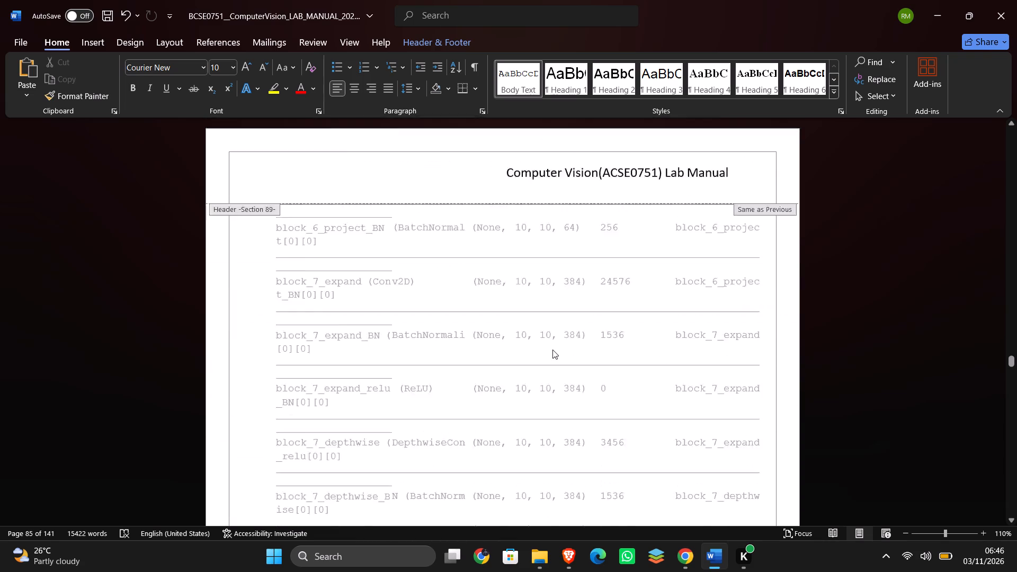
pyautogui.scroll(-2, 552, 350)
# Delete "Lab Manual" from the end of the Section 88 header text.
pyautogui.scroll(1, 552, 350)
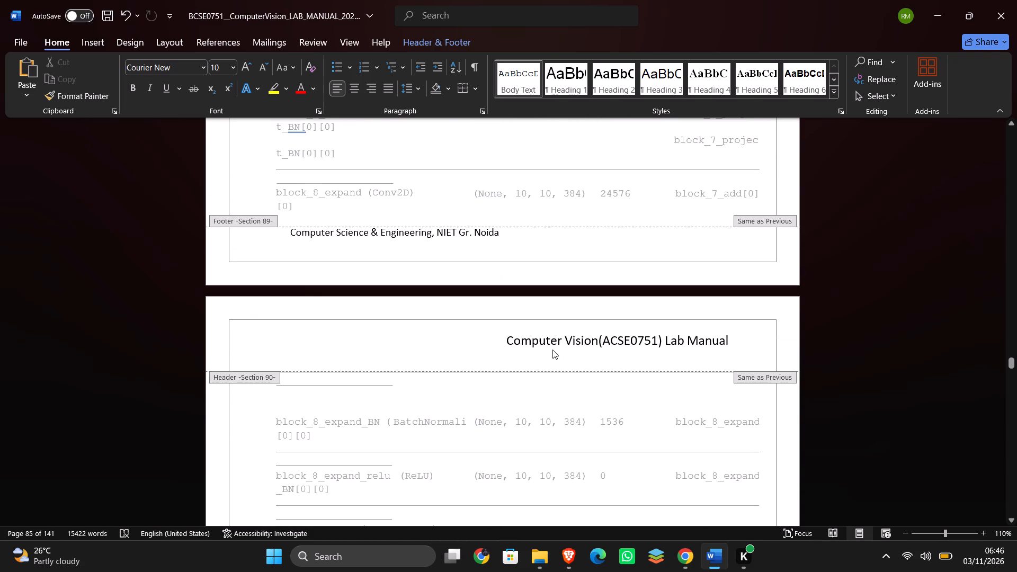
pyautogui.scroll(4, 552, 350)
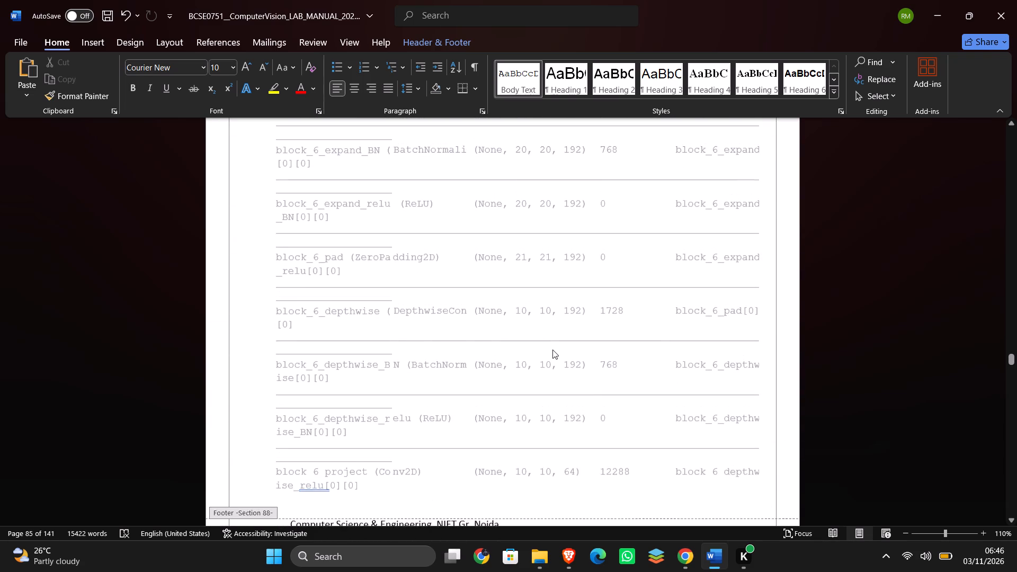
pyautogui.scroll(2, 552, 350)
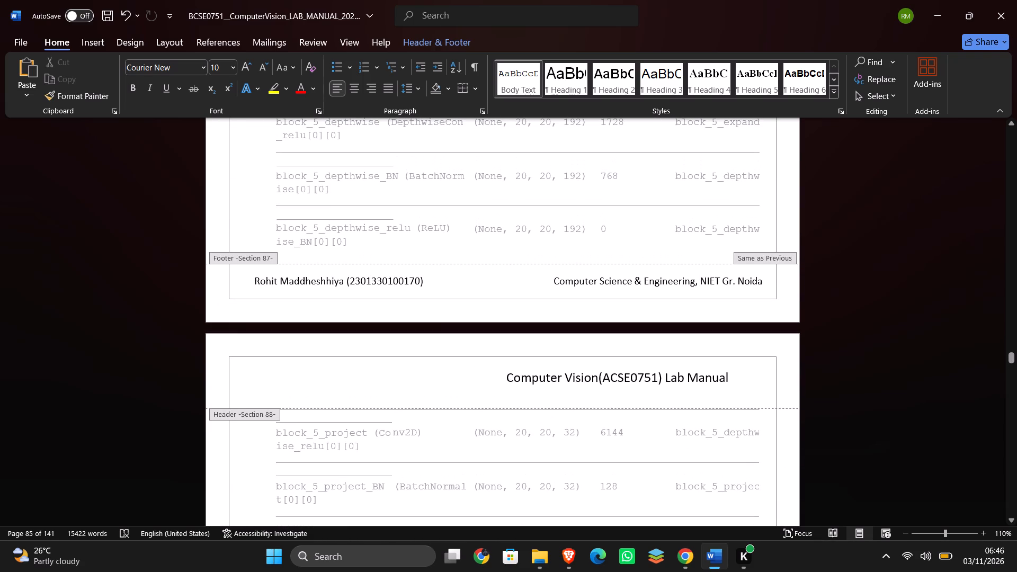
pyautogui.scroll(-2, 552, 350)
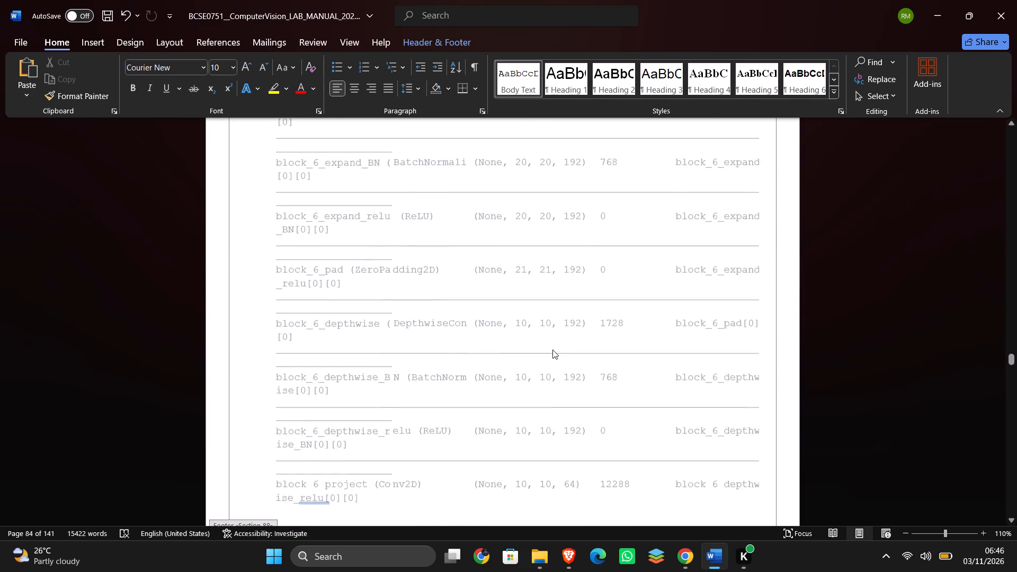
pyautogui.scroll(-1, 552, 350)
pyautogui.scroll(1, 552, 350)
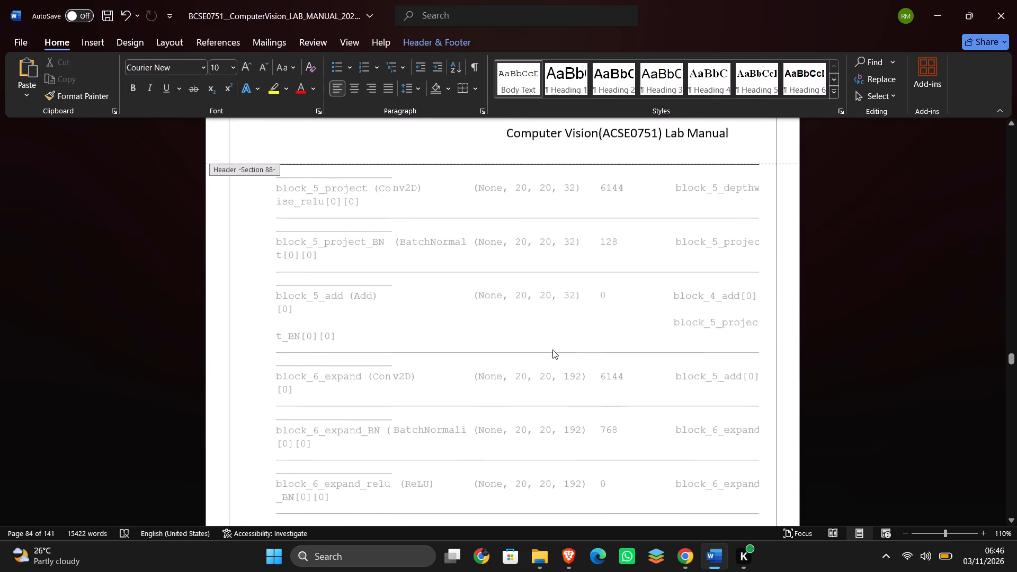
pyautogui.scroll(1, 552, 350)
pyautogui.doubleClick(593, 243)
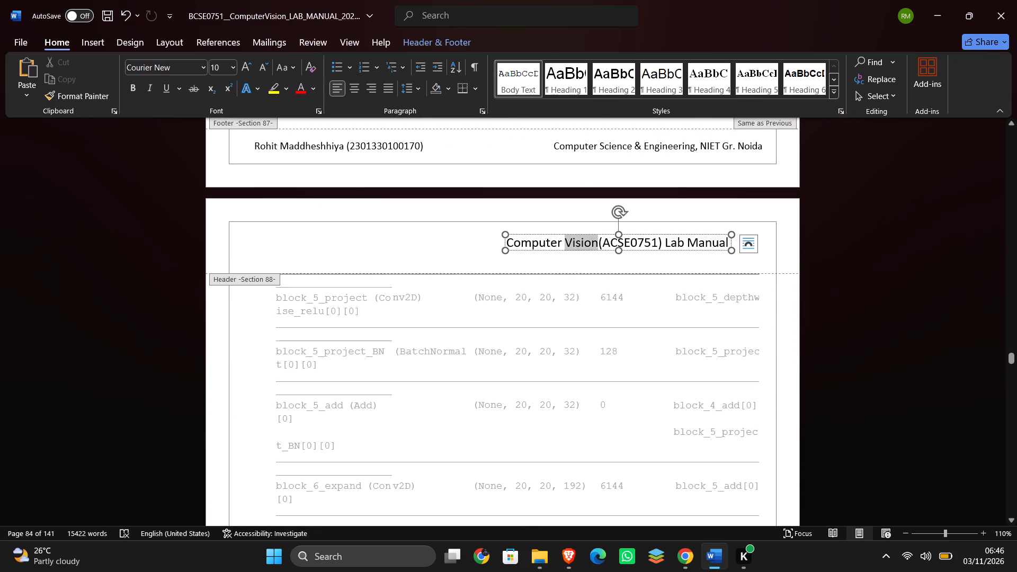
pyautogui.click(665, 244)
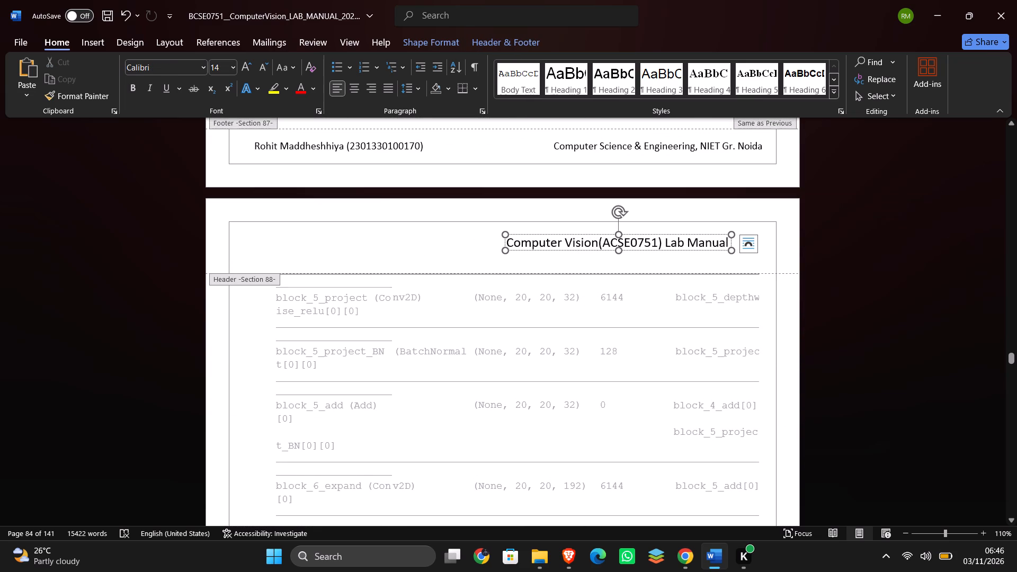
pyautogui.click(726, 243)
pyautogui.press('Right')
pyautogui.press('BackSpace')
pyautogui.press('BackSpace')
pyautogui.press('BackSpace')
pyautogui.press('BackSpace')
pyautogui.press('BackSpace')
pyautogui.press('BackSpace')
pyautogui.press('BackSpace')
pyautogui.press('BackSpace')
pyautogui.press('BackSpace')
pyautogui.press('BackSpace')
pyautogui.press('BackSpace')
pyautogui.press('BackSpace')
pyautogui.press('BackSpace')
pyautogui.press('BackSpace')
pyautogui.press('BackSpace')
pyautogui.press('BackSpace')
pyautogui.press('BackSpace')
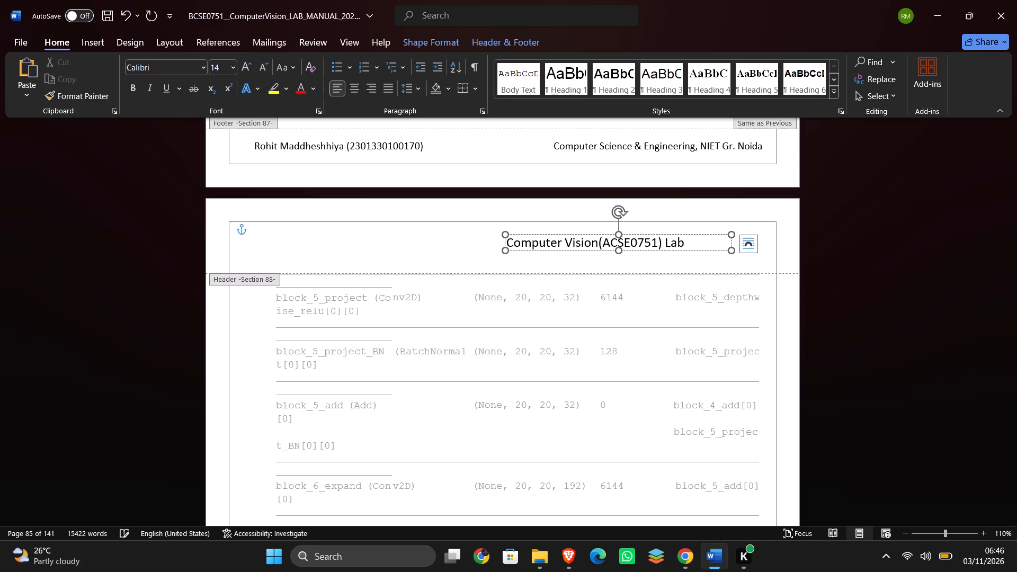
pyautogui.press('BackSpace')
pyautogui.press('BackSpace')
pyautogui.press('BackSpace')
# Insert a space between "Vision" and "(ACSE0751)" in the Section 88 header.
pyautogui.press('Left')
pyautogui.press('Left')
pyautogui.press('Left')
pyautogui.press('Left')
pyautogui.press('Left')
pyautogui.press('Left')
pyautogui.press('Left')
pyautogui.press('Left')
pyautogui.press('Left')
pyautogui.press('Left')
pyautogui.press('space')
# Set the font size of the whole "Computer Vision (ACSE0751)" header text in Section 88 to 12.
pyautogui.hotkey('ctrl', 'a')
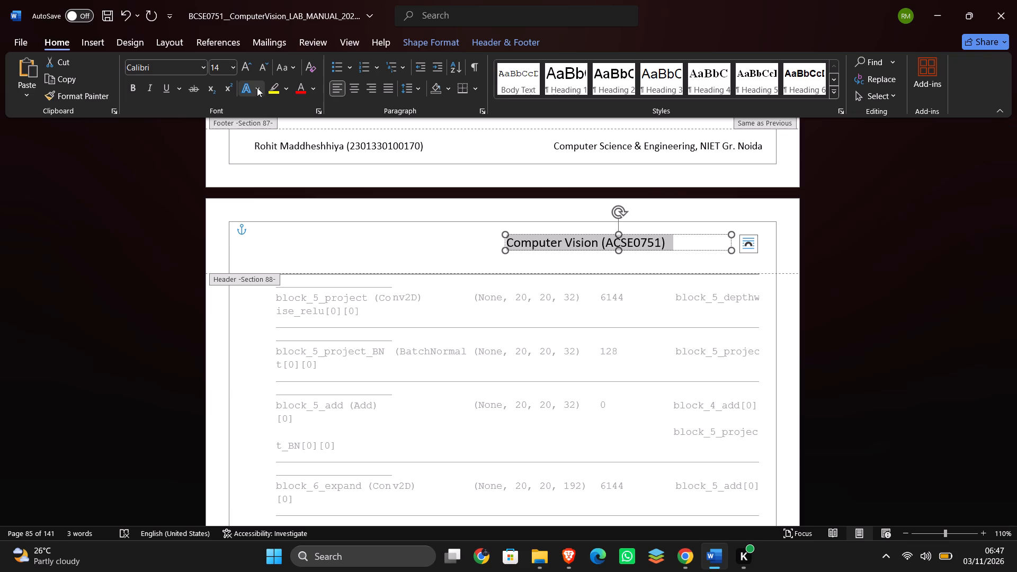
pyautogui.click(238, 71)
pyautogui.click(234, 69)
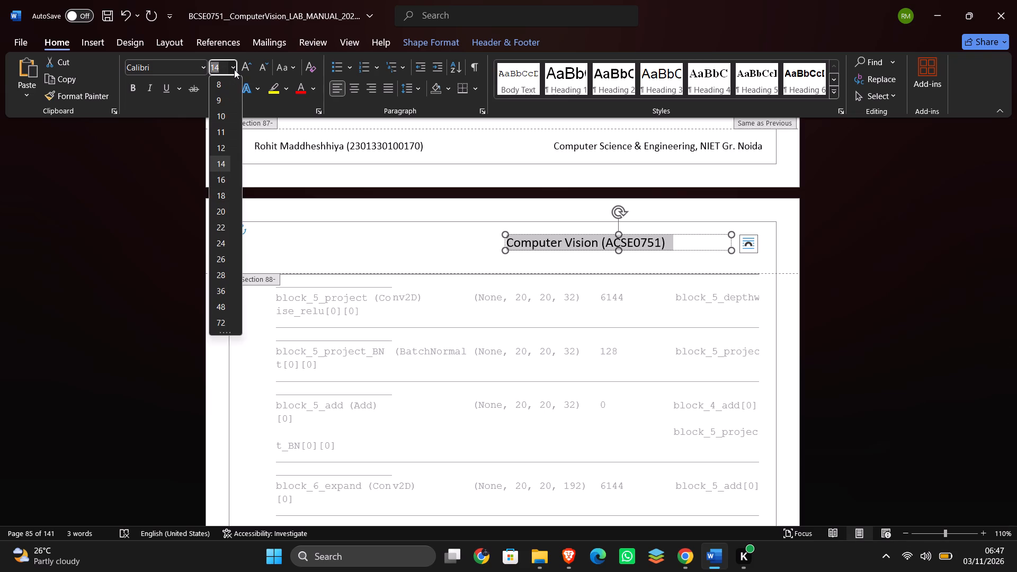
pyautogui.click(221, 146)
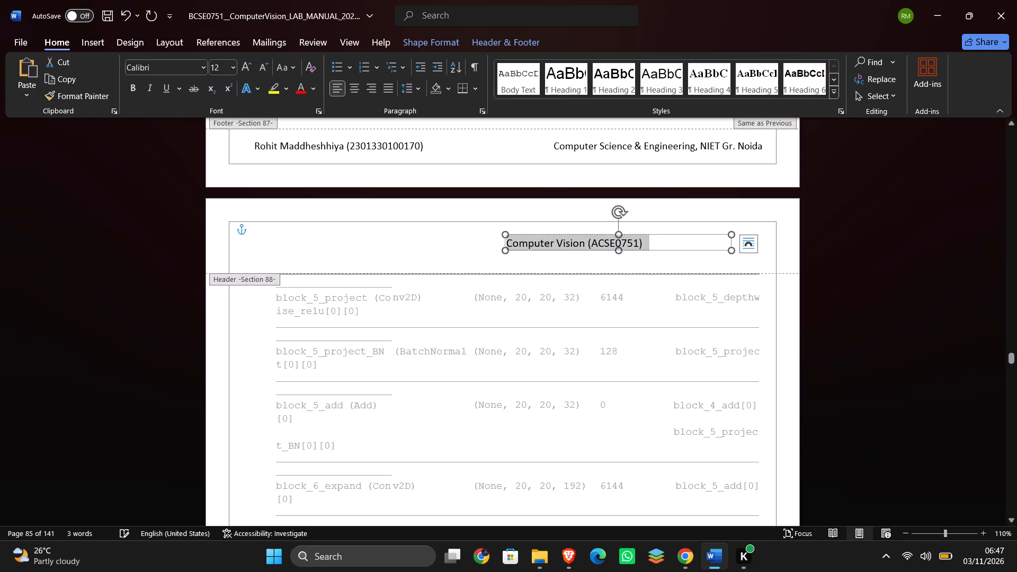
# Resize the Section 88 header text box to fit the shortened text on one line, and shift it right toward the page border.
pyautogui.moveTo(507, 233); pyautogui.dragTo(552, 239)
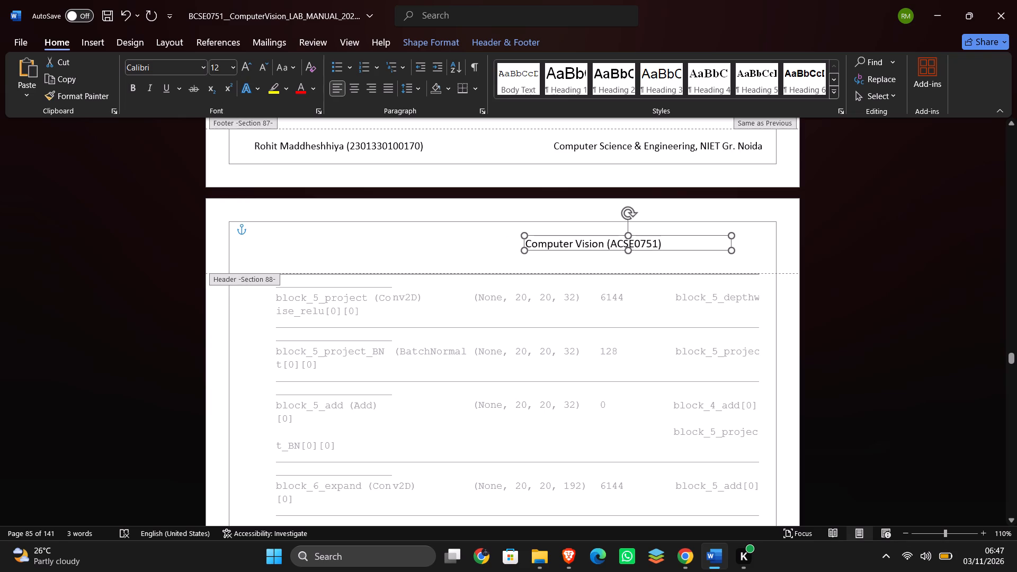
pyautogui.moveTo(552, 239); pyautogui.dragTo(595, 231)
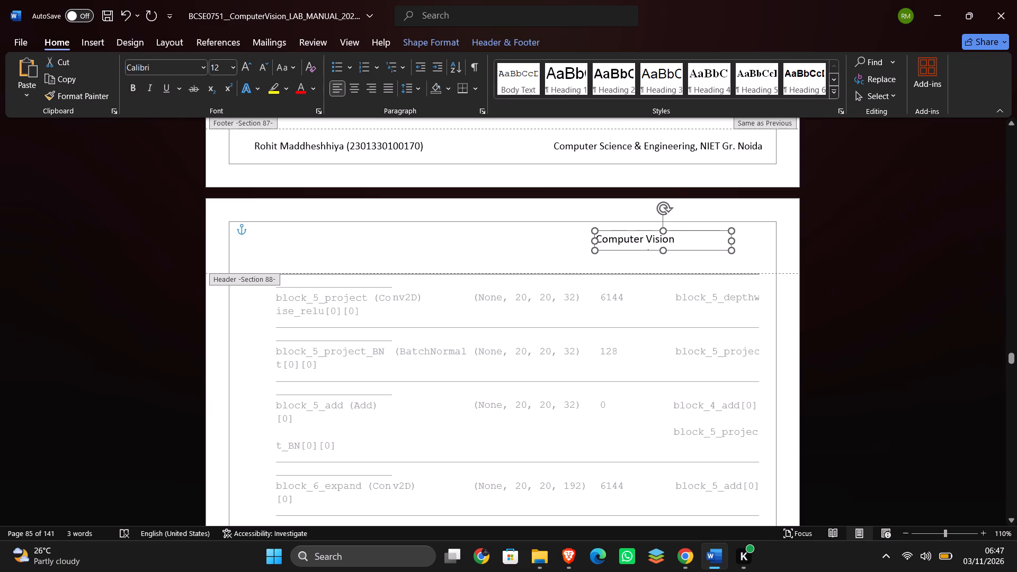
pyautogui.moveTo(595, 231); pyautogui.dragTo(593, 231)
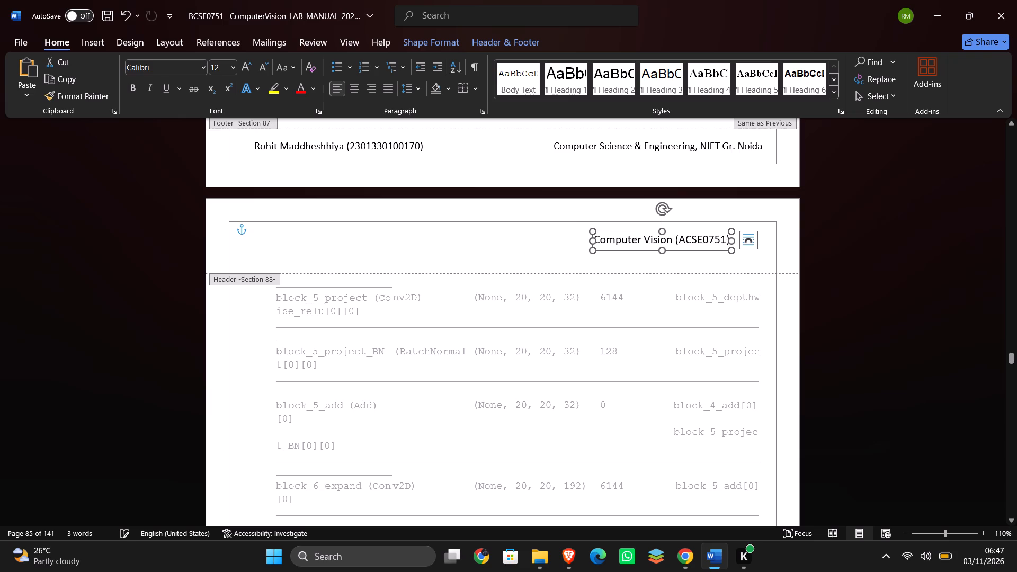
pyautogui.moveTo(730, 241); pyautogui.dragTo(745, 241)
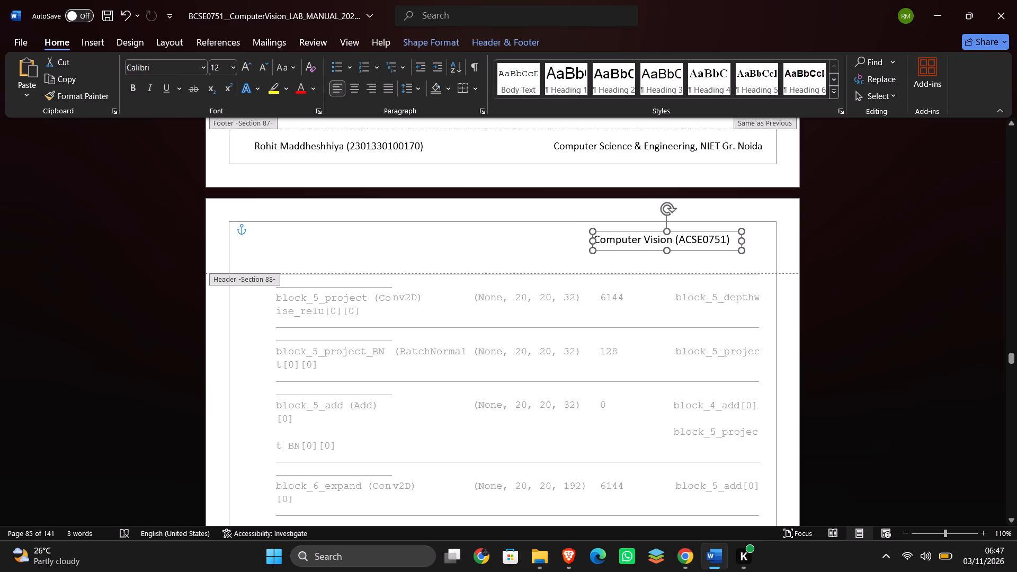
pyautogui.moveTo(745, 241); pyautogui.dragTo(747, 240)
pyautogui.moveTo(674, 233); pyautogui.dragTo(677, 233)
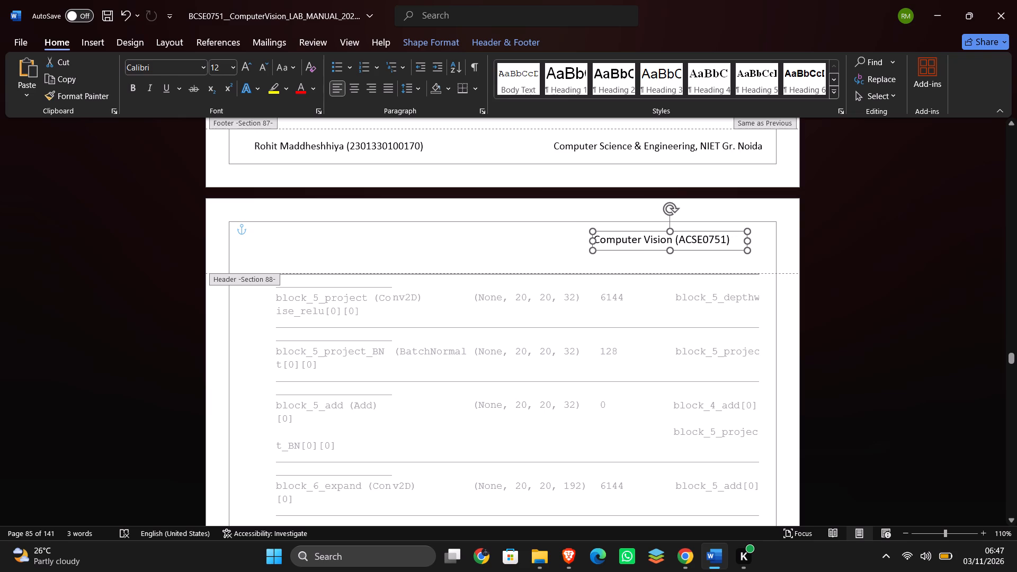
pyautogui.moveTo(677, 233); pyautogui.dragTo(684, 233)
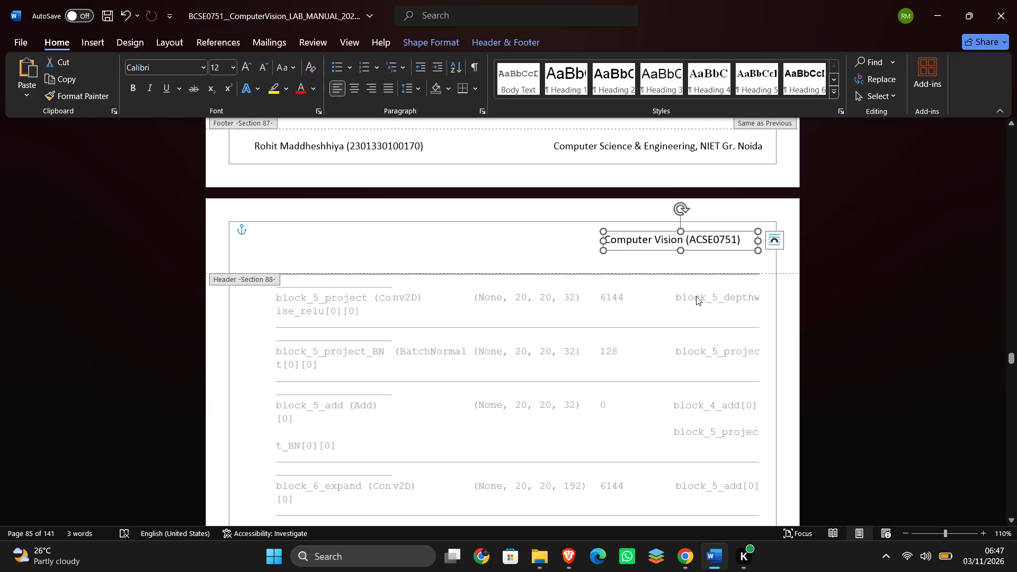
# Replace the "Computer Science & Engineering, NIET Gr. Noida" text in the Section 88 footer with the copied student name-and-department line.
pyautogui.scroll(-3, 690, 341)
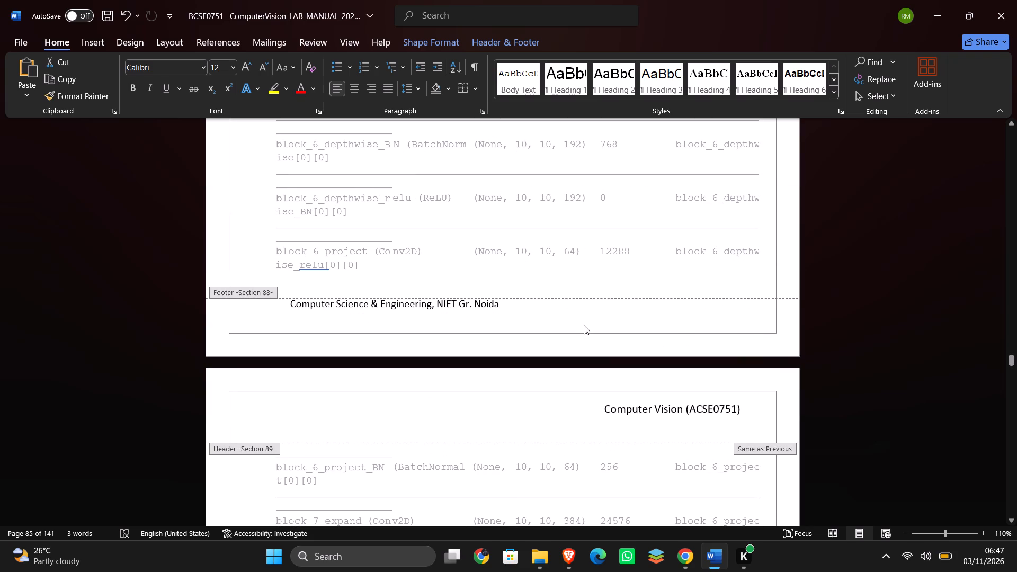
pyautogui.tripleClick(481, 304)
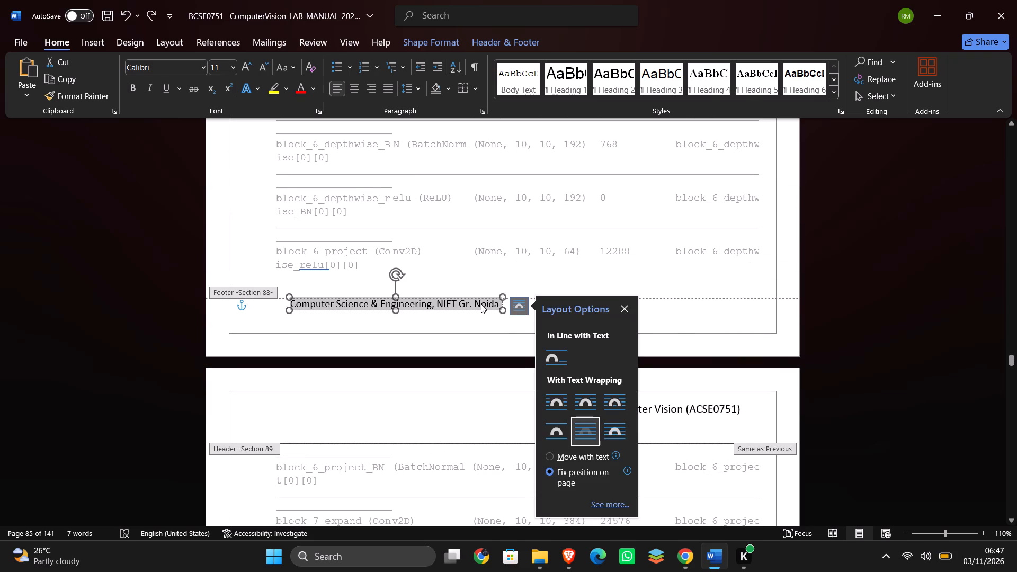
pyautogui.click(481, 304)
pyautogui.tripleClick(481, 304)
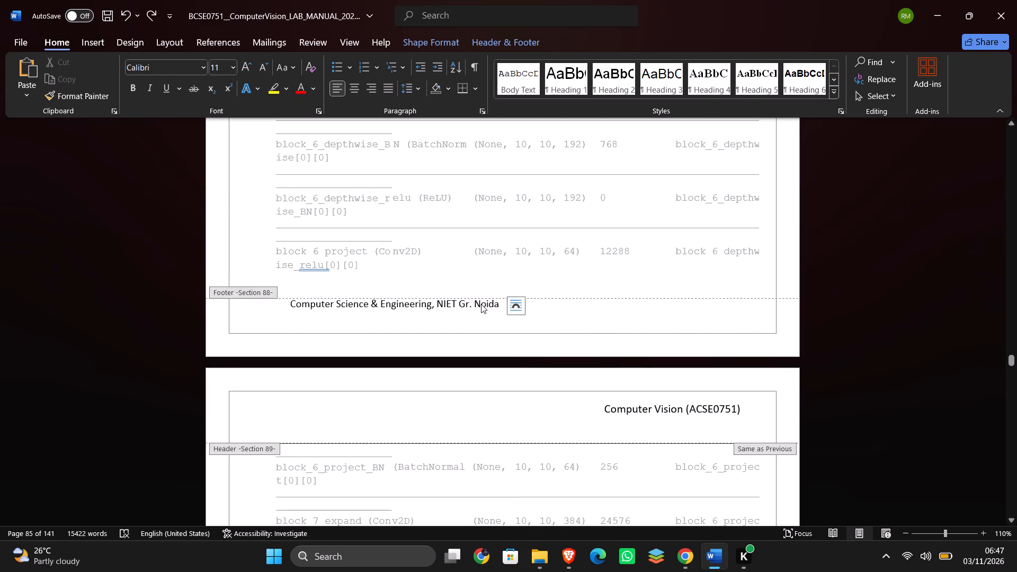
pyautogui.click(481, 304)
pyautogui.doubleClick(481, 304)
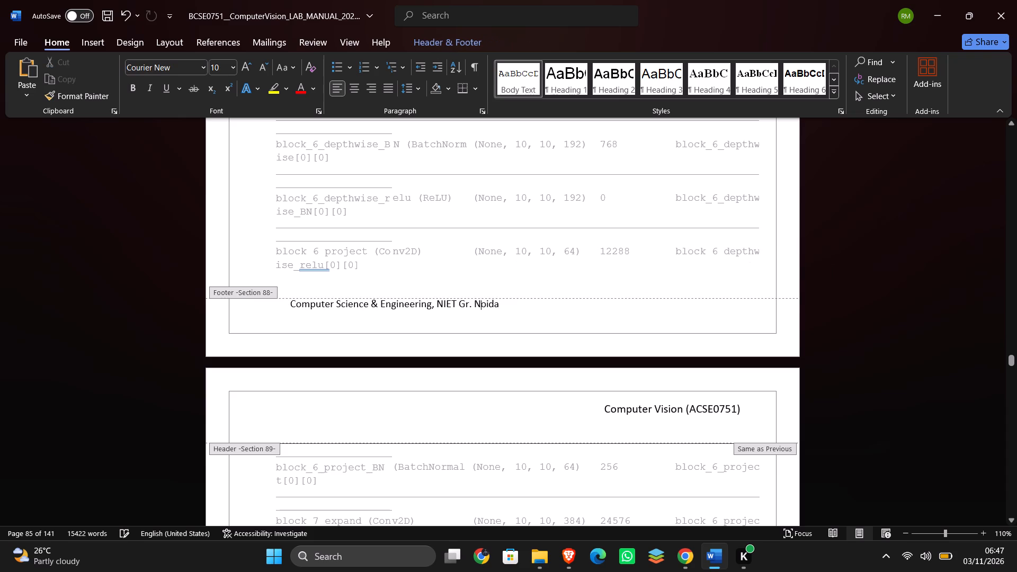
pyautogui.tripleClick(481, 304)
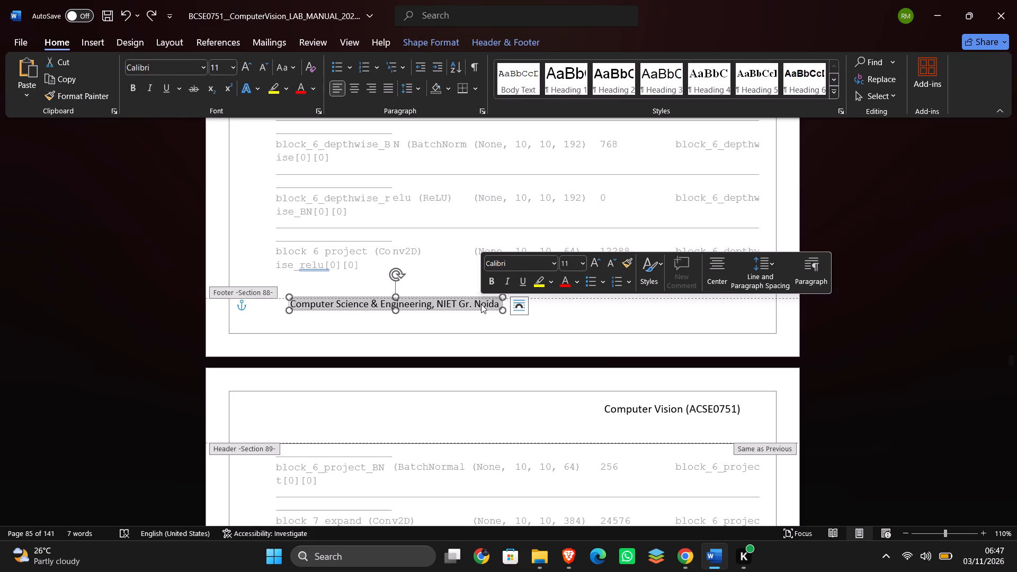
pyautogui.hotkey('ctrl', 'v')
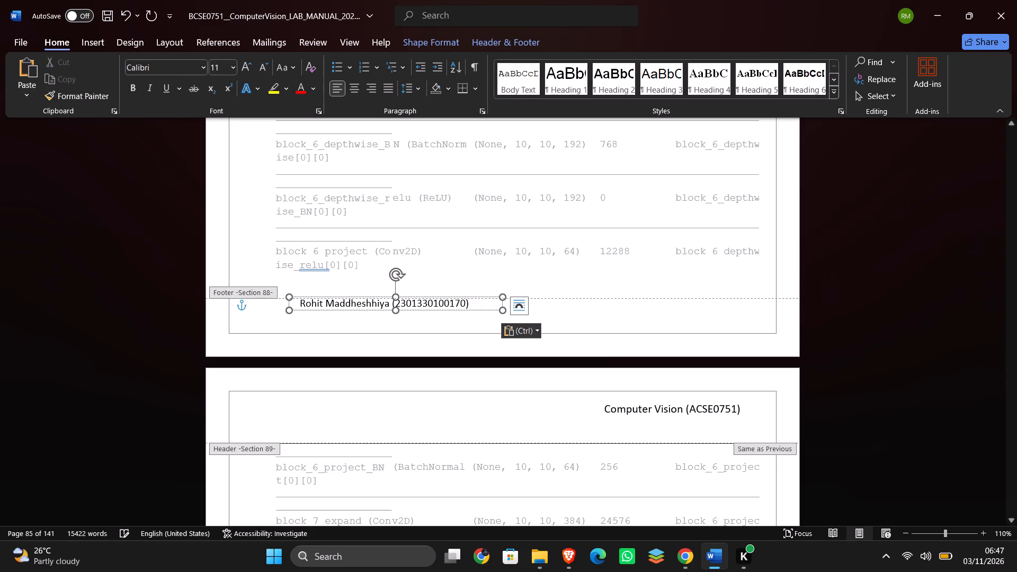
# Widen the Section 88 footer text box until the name-and-department line fits on one line, and move it left and slightly down within the page border.
pyautogui.moveTo(504, 310); pyautogui.dragTo(599, 308)
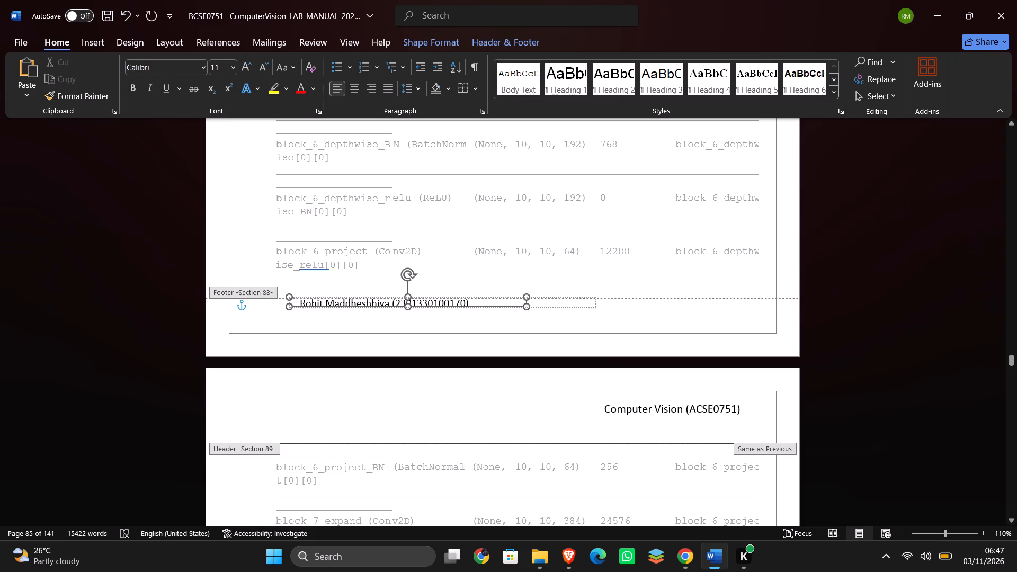
pyautogui.moveTo(599, 308); pyautogui.dragTo(733, 310)
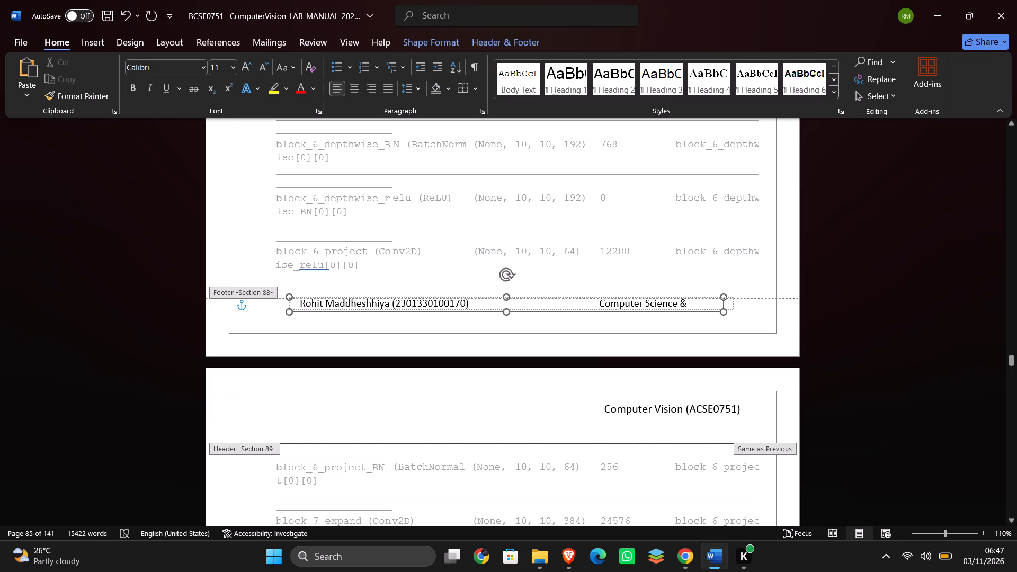
pyautogui.moveTo(733, 310); pyautogui.dragTo(760, 315)
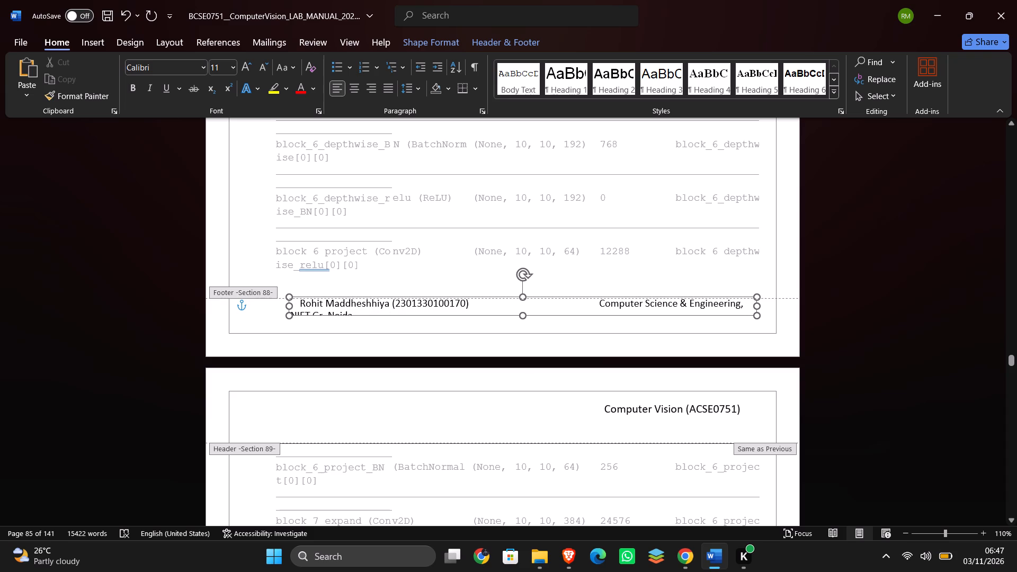
pyautogui.moveTo(760, 315); pyautogui.dragTo(773, 314)
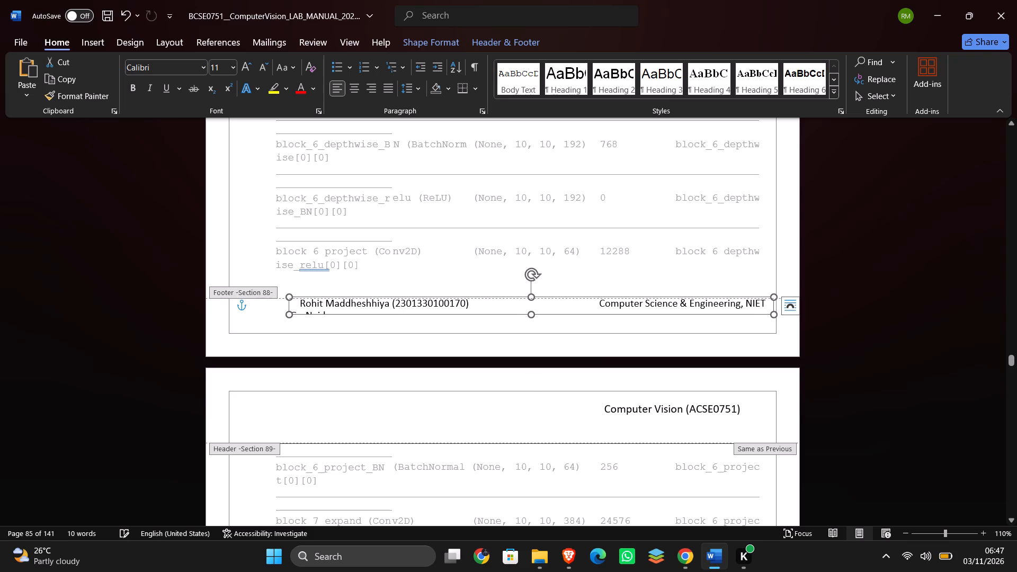
pyautogui.moveTo(540, 298); pyautogui.dragTo(520, 307)
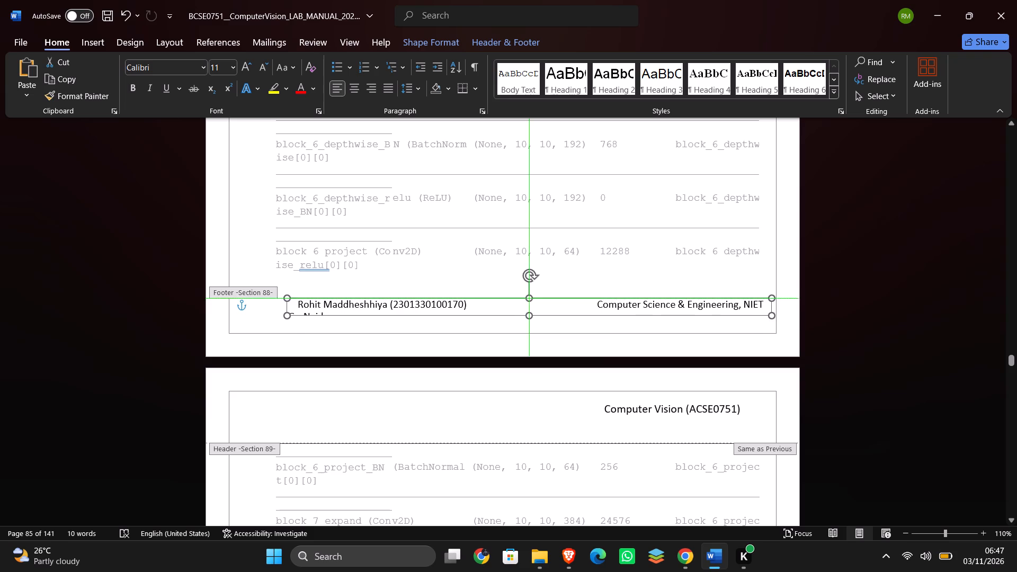
pyautogui.moveTo(520, 307); pyautogui.dragTo(505, 307)
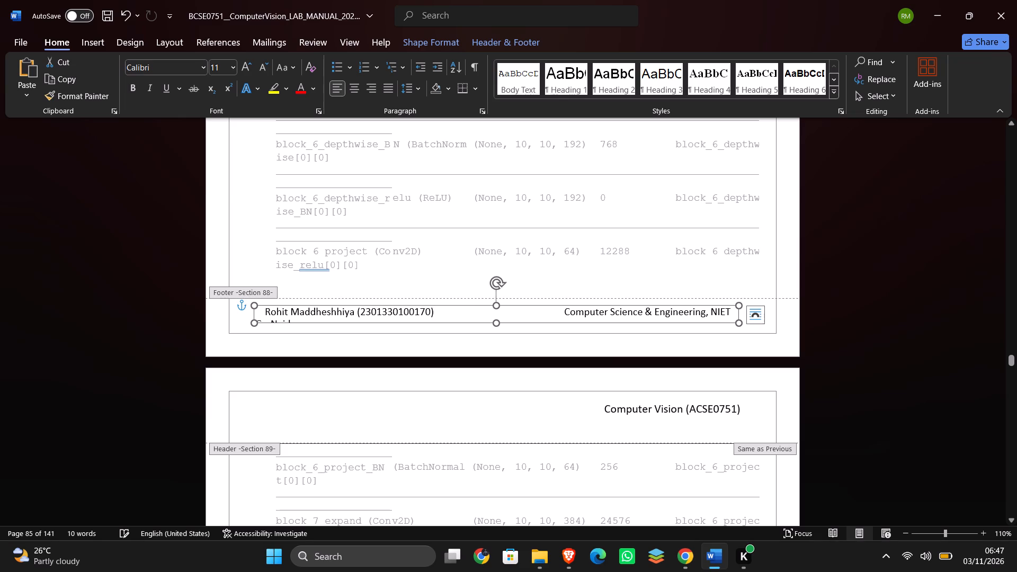
pyautogui.moveTo(739, 324); pyautogui.dragTo(766, 326)
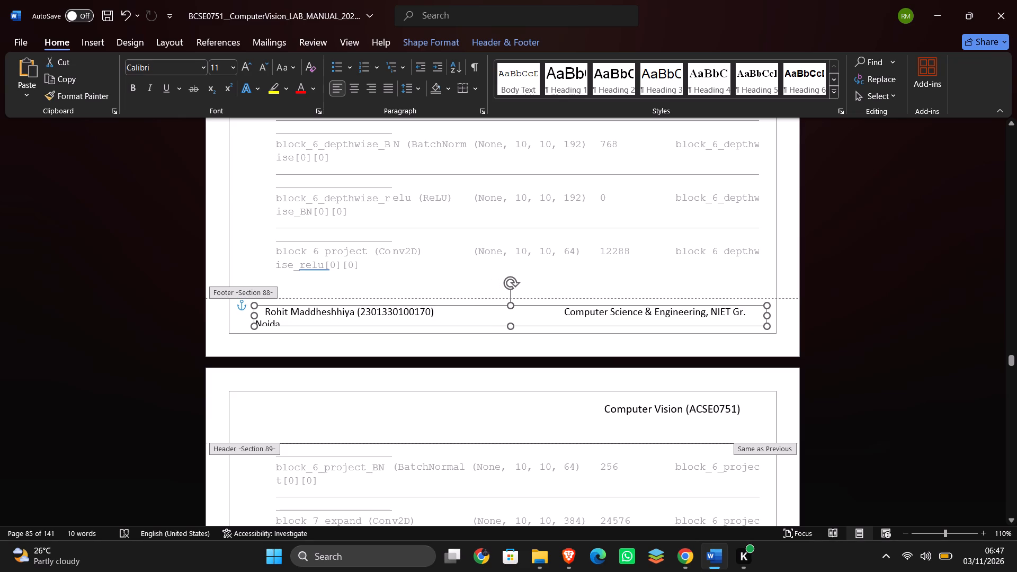
pyautogui.moveTo(766, 326); pyautogui.dragTo(771, 325)
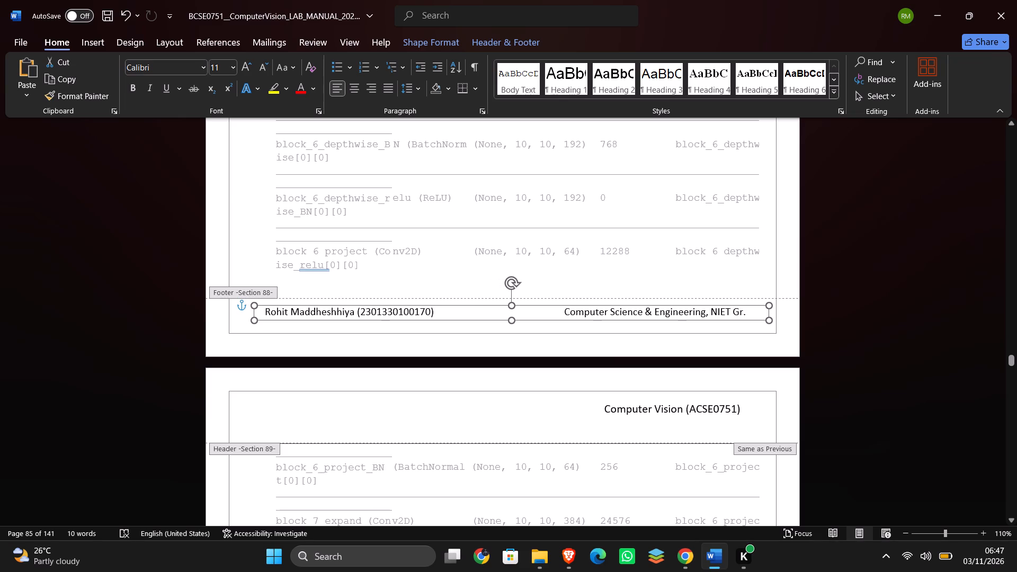
pyautogui.moveTo(771, 325); pyautogui.dragTo(786, 325)
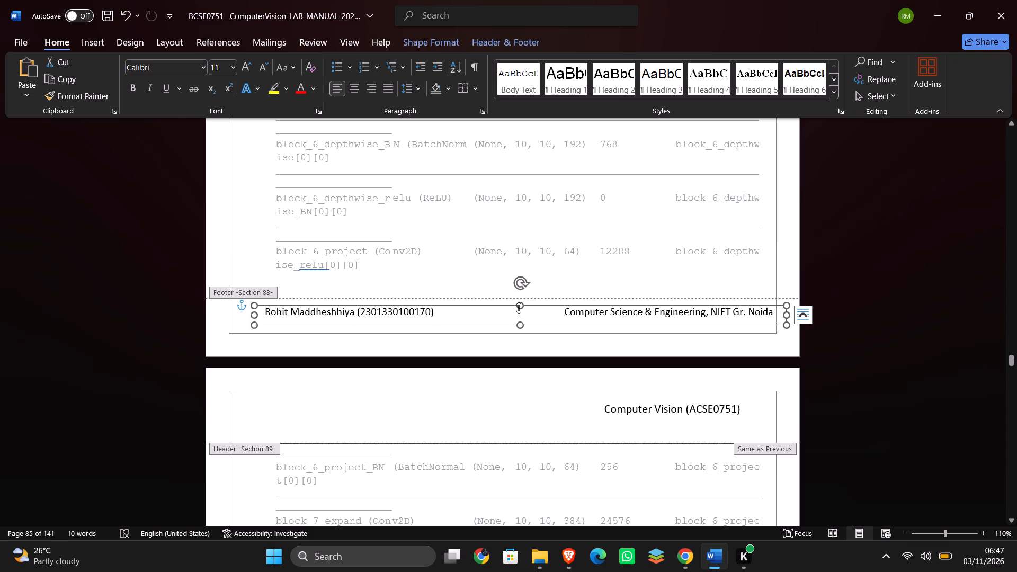
pyautogui.moveTo(509, 307); pyautogui.dragTo(490, 308)
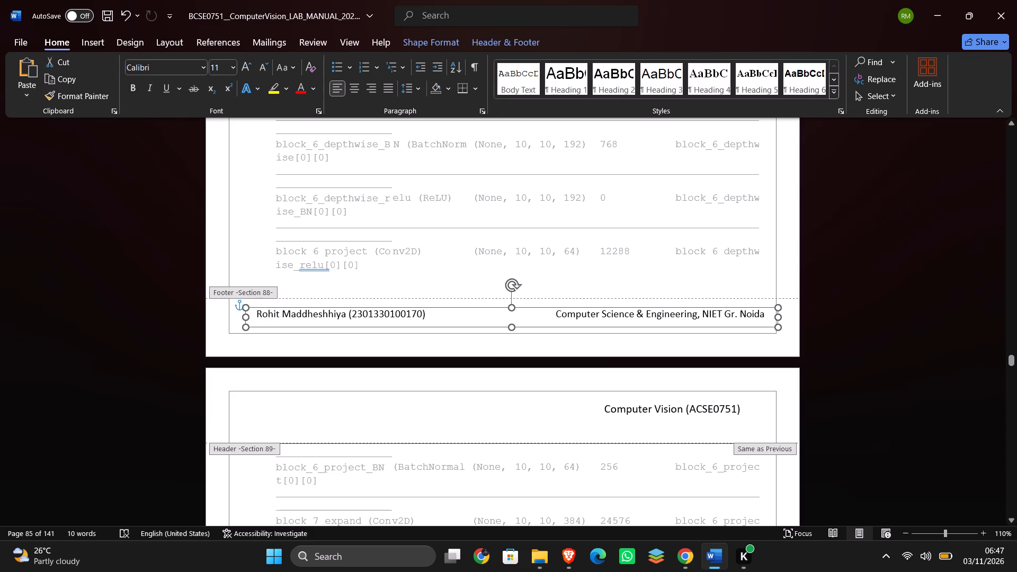
# Nudge the Section 88 footer text box slightly up and right within the page border, trimming its height a little.
pyautogui.moveTo(490, 308); pyautogui.dragTo(499, 306)
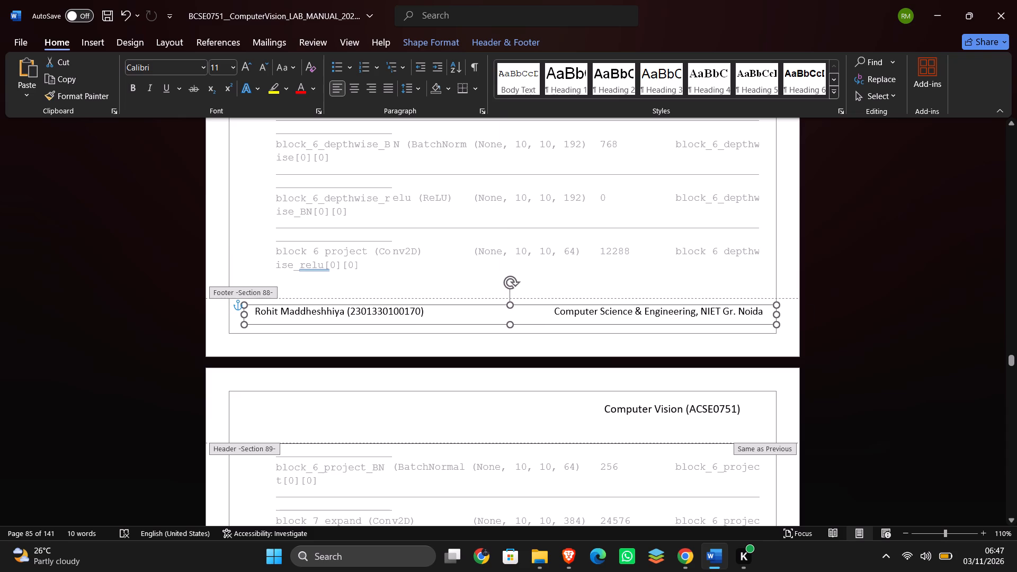
pyautogui.moveTo(499, 306); pyautogui.dragTo(501, 306)
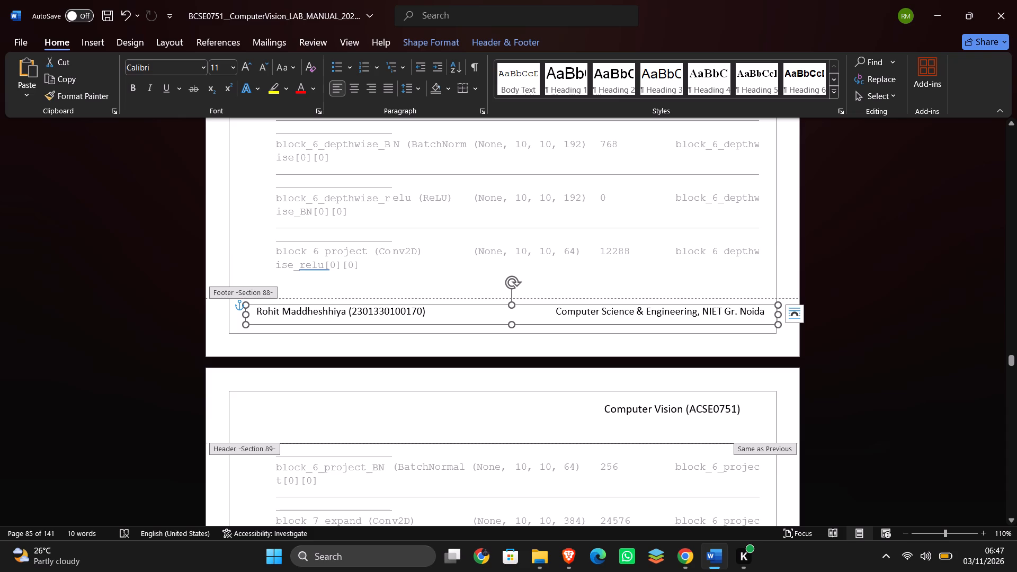
pyautogui.click(248, 325)
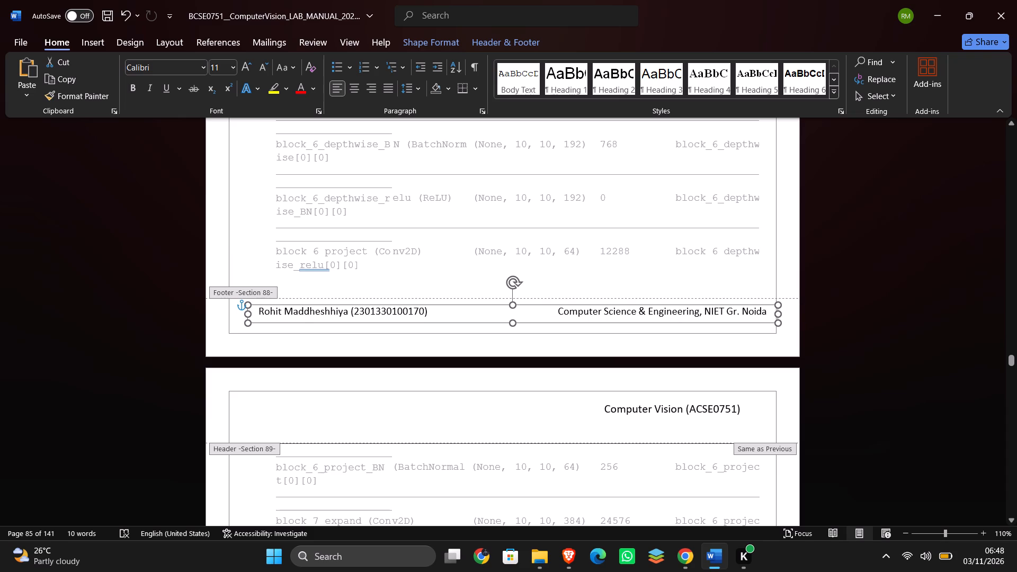
# Check the headers and footers from Section 89 through Section 93 for ones that still carry the old text.
pyautogui.scroll(-4, 347, 379)
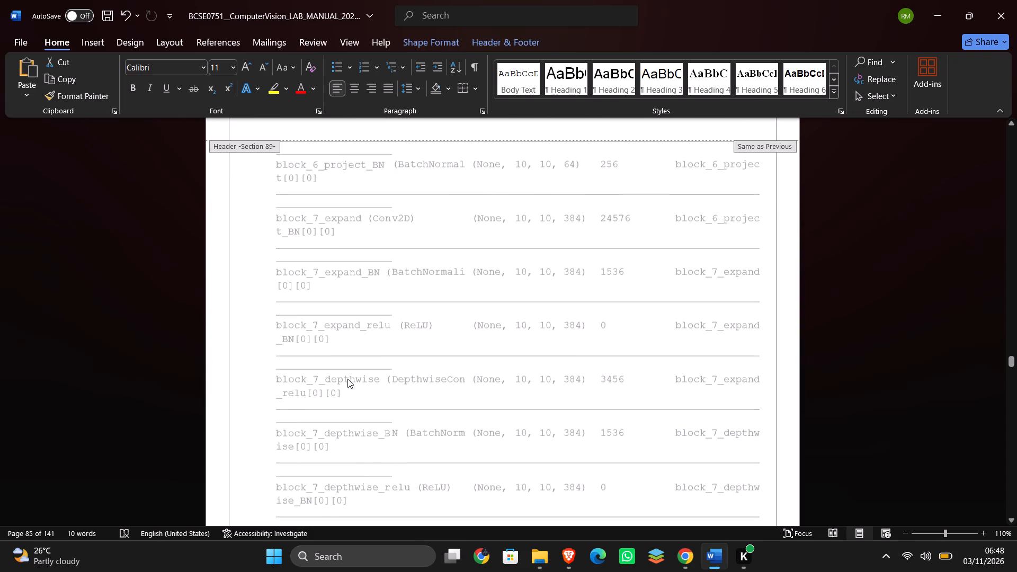
pyautogui.scroll(-3, 347, 379)
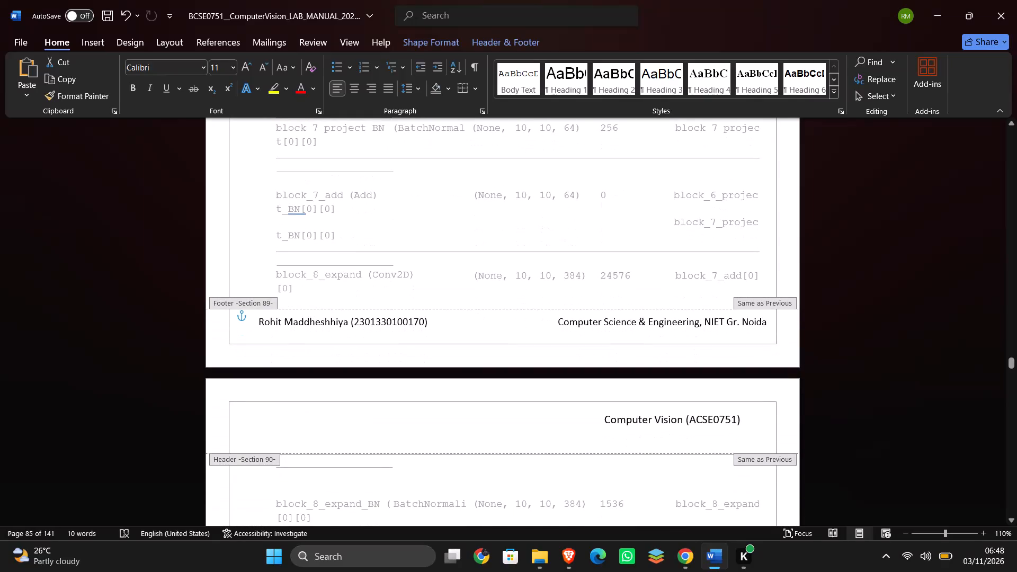
pyautogui.scroll(-1, 347, 379)
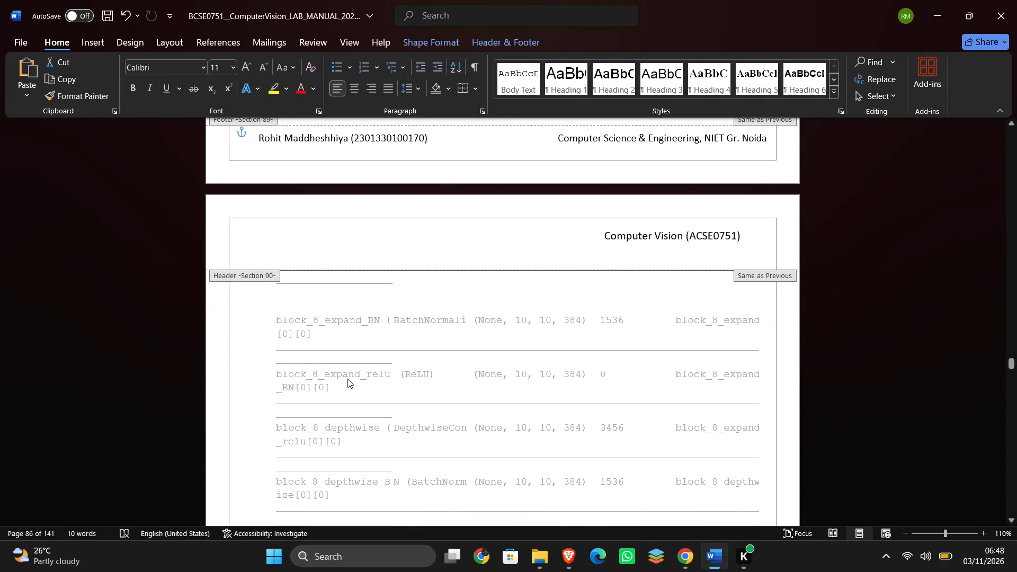
pyautogui.scroll(-2, 347, 379)
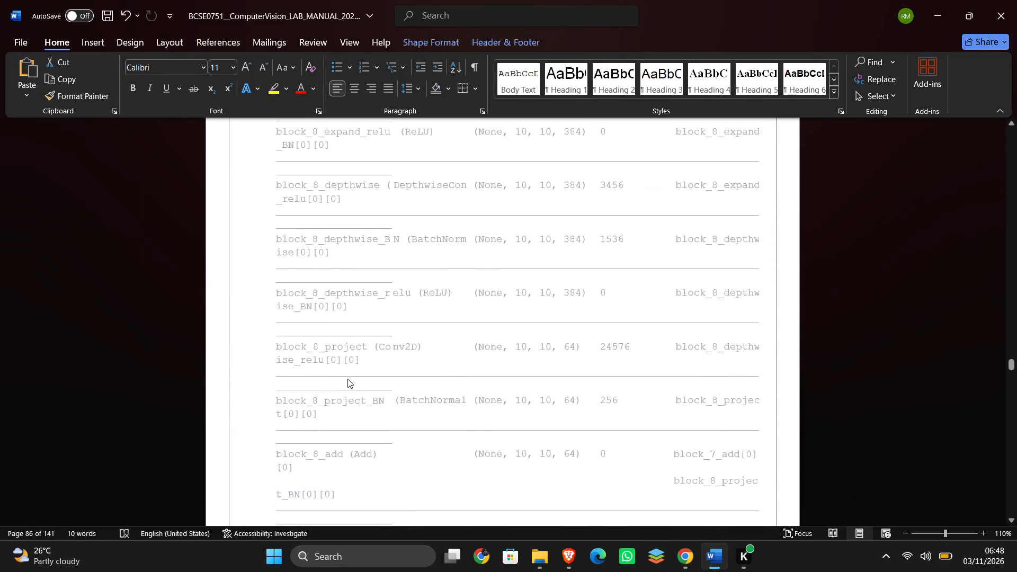
pyautogui.scroll(-2, 347, 379)
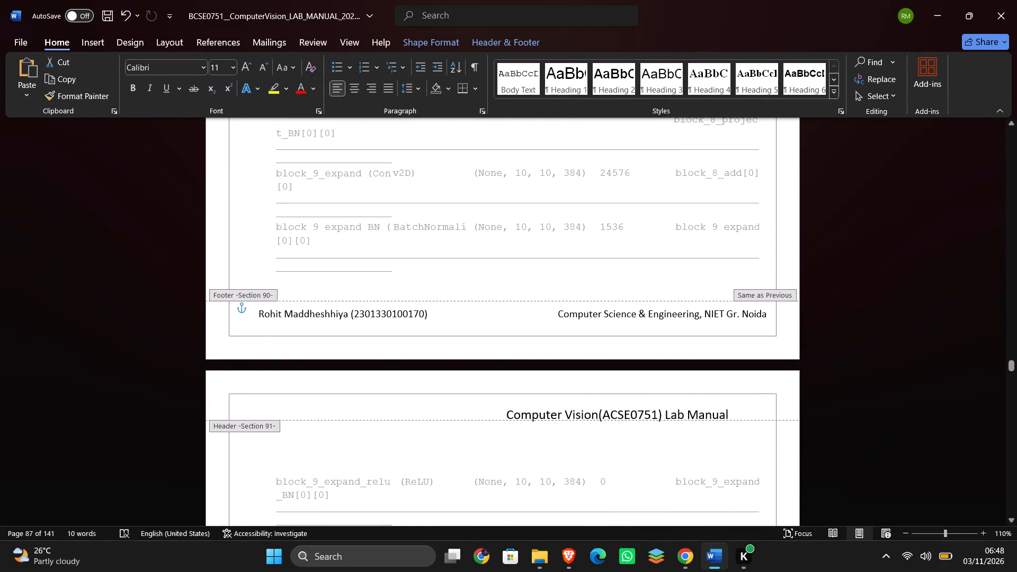
pyautogui.scroll(-3, 347, 379)
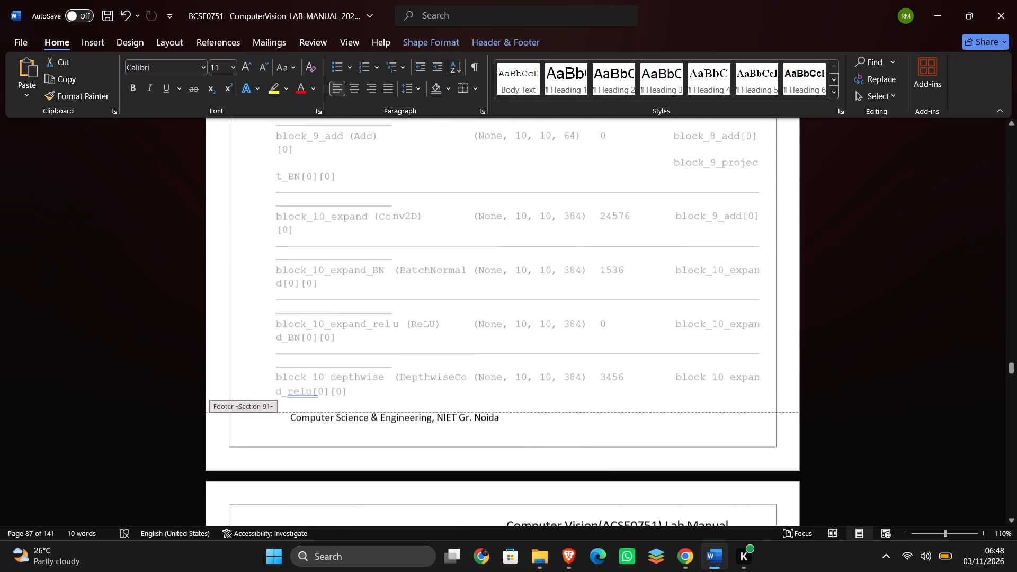
pyautogui.scroll(-4, 347, 379)
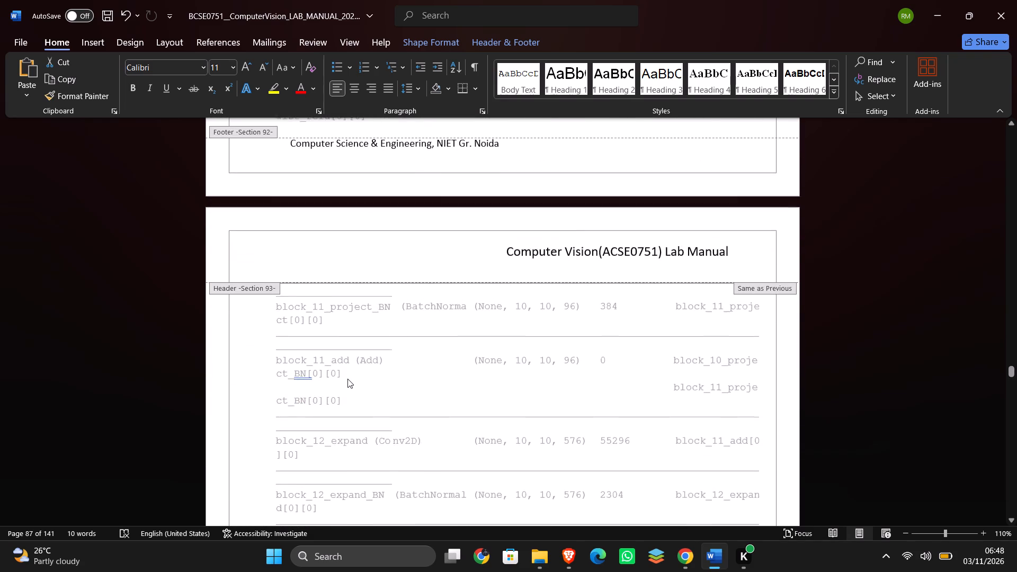
# Change the Section 91 header to "Computer Vision (ACSE0751)" by removing "Lab Manual" and adding a space before the bracket.
pyautogui.scroll(5, 347, 379)
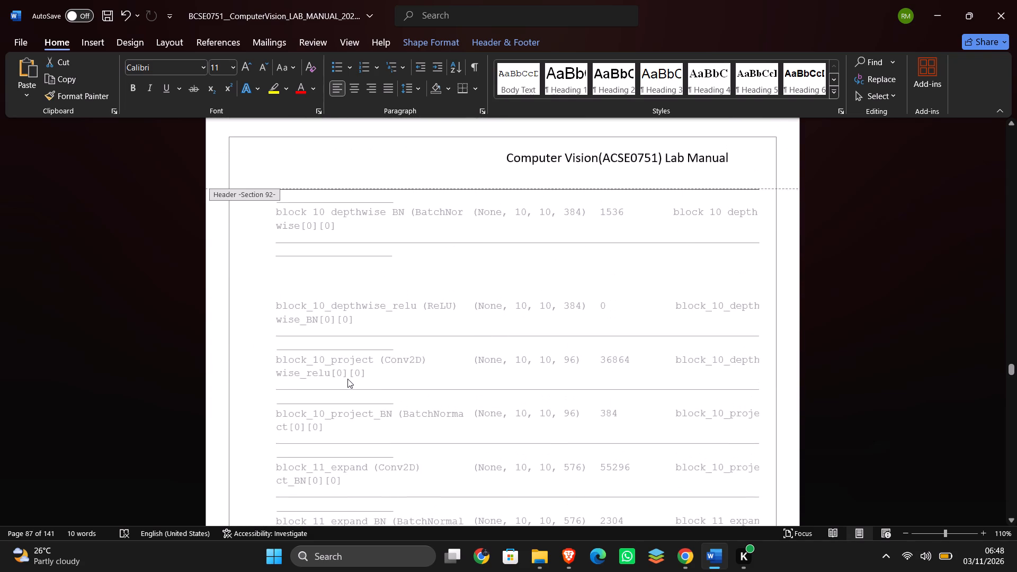
pyautogui.scroll(1, 347, 379)
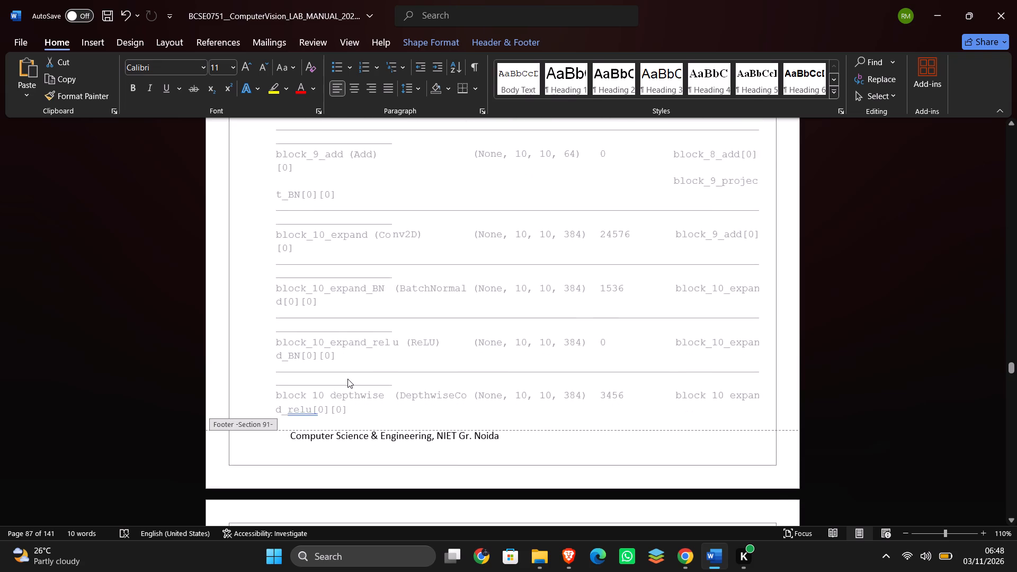
pyautogui.scroll(3, 347, 379)
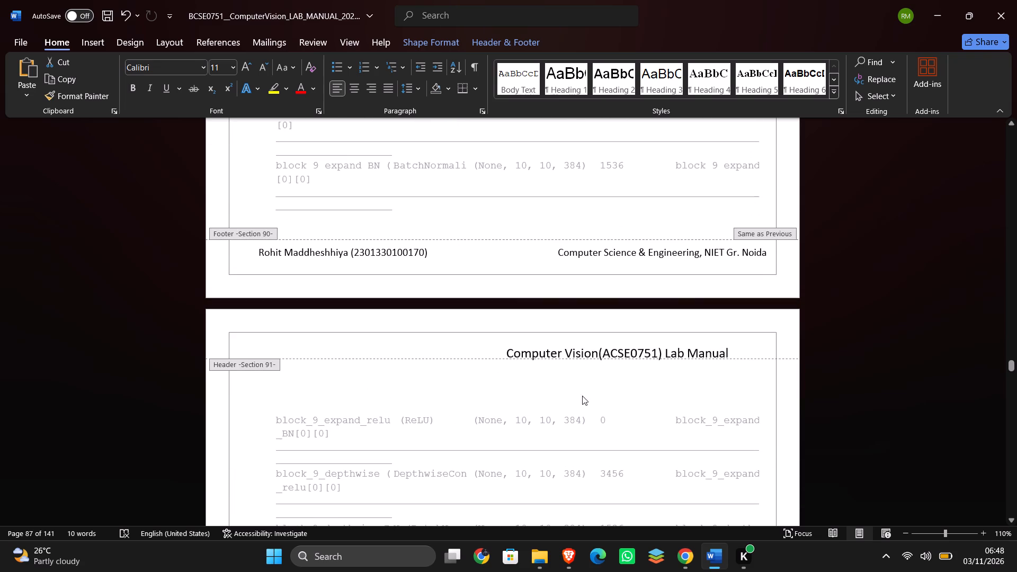
pyautogui.click(732, 345)
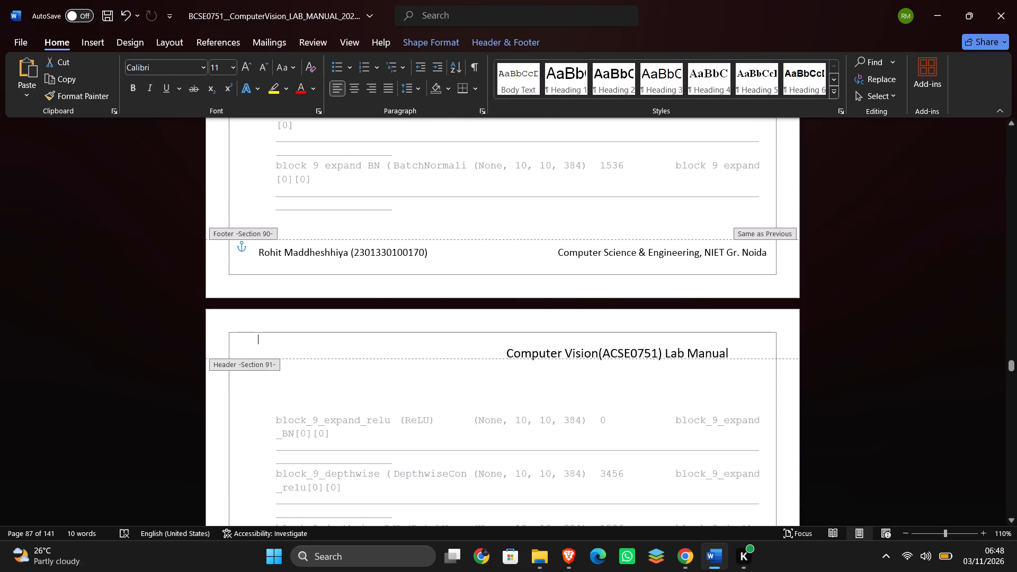
pyautogui.click(737, 354)
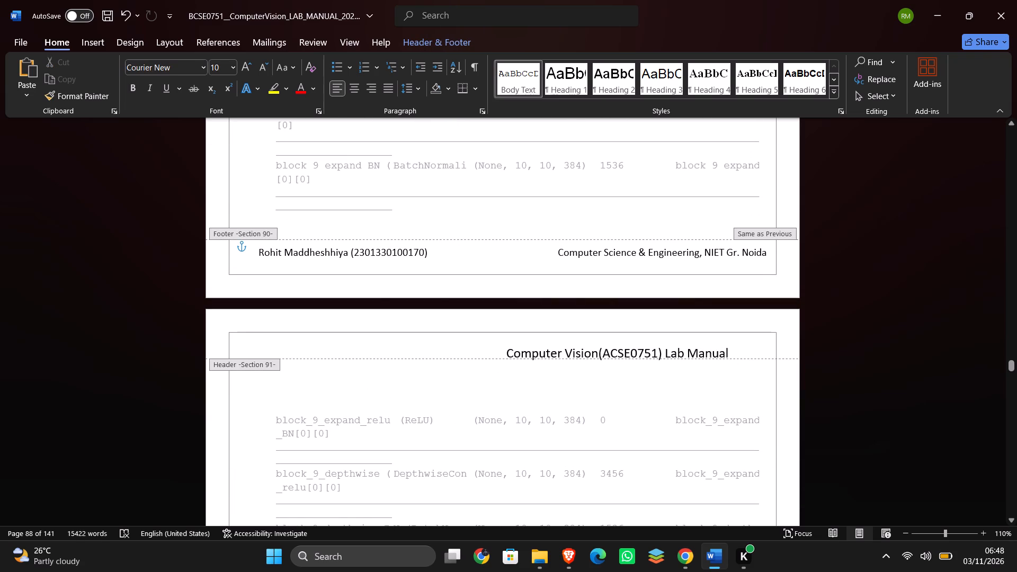
pyautogui.doubleClick(721, 350)
pyautogui.click(730, 352)
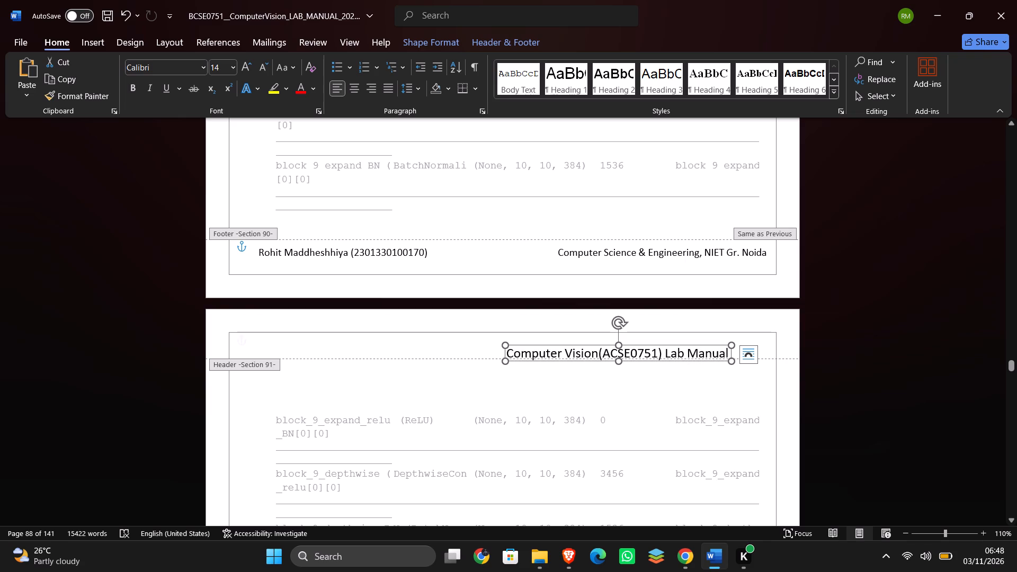
pyautogui.click(727, 352)
pyautogui.press('BackSpace')
pyautogui.press('BackSpace')
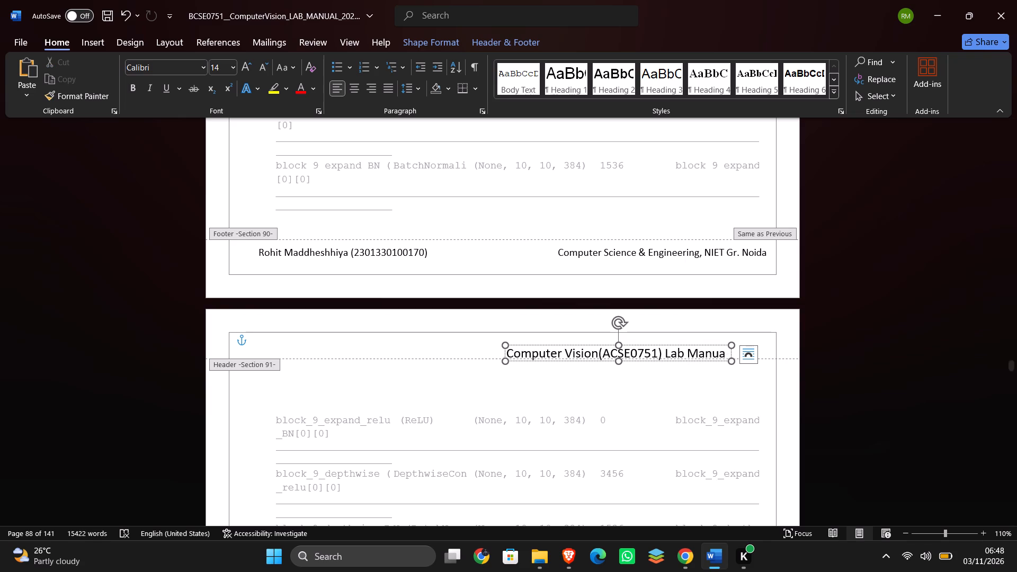
pyautogui.press('BackSpace')
pyautogui.press('BackSpace')
pyautogui.press('BackSpace')
pyautogui.press('BackSpace')
pyautogui.press('BackSpace')
pyautogui.press('BackSpace')
pyautogui.press('BackSpace')
pyautogui.press('BackSpace')
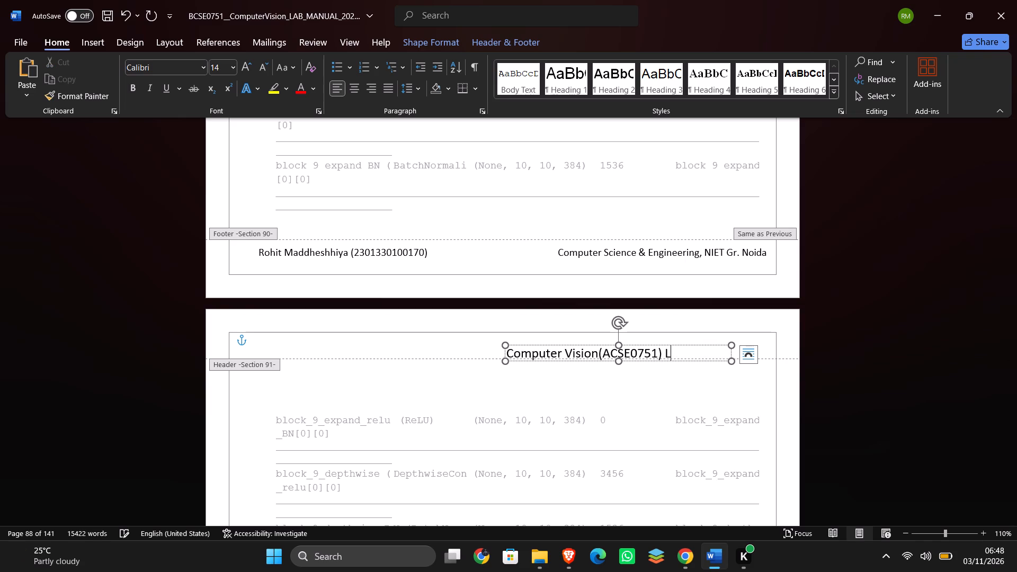
pyautogui.press('BackSpace')
pyautogui.press('Left')
pyautogui.press('Left')
pyautogui.press('Left')
pyautogui.press('Left')
pyautogui.press('Left')
pyautogui.press('Left')
pyautogui.press('Left')
pyautogui.press('Left')
pyautogui.press('Left')
pyautogui.press('Left')
pyautogui.press('space')
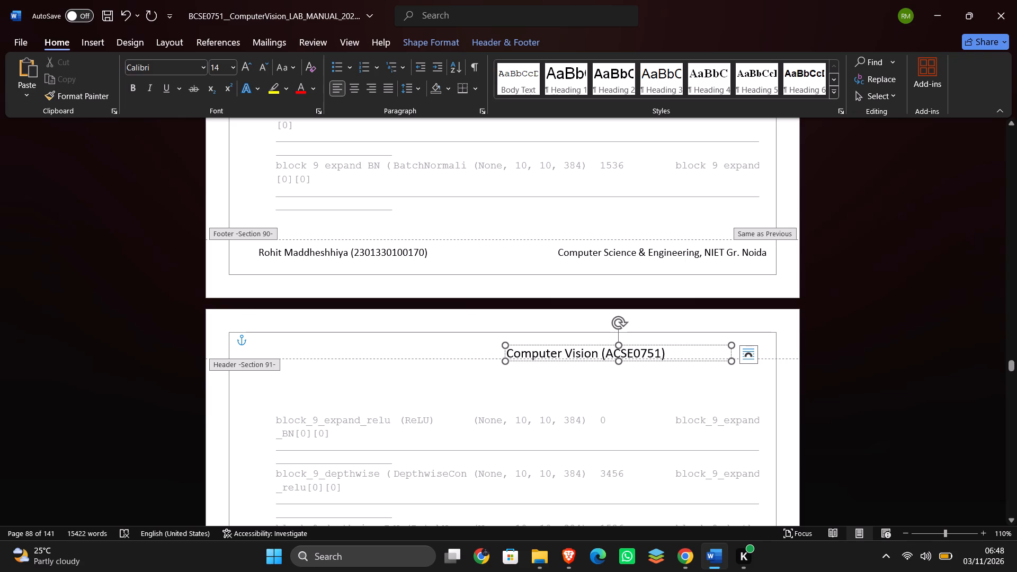
# Move the Section 91 header text box right and slightly up, just inside the page border.
pyautogui.moveTo(631, 347); pyautogui.dragTo(649, 346)
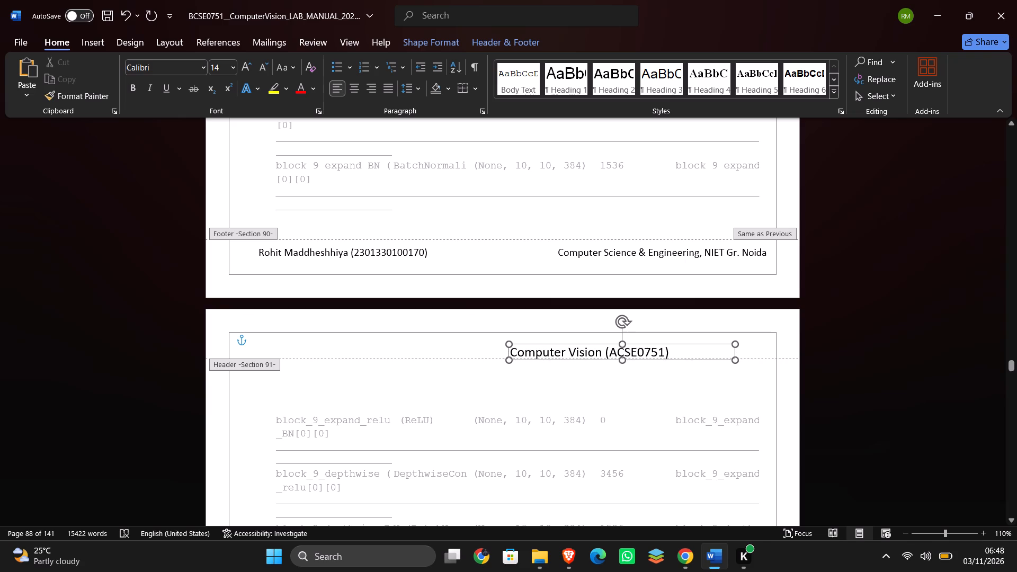
pyautogui.moveTo(649, 346); pyautogui.dragTo(674, 327)
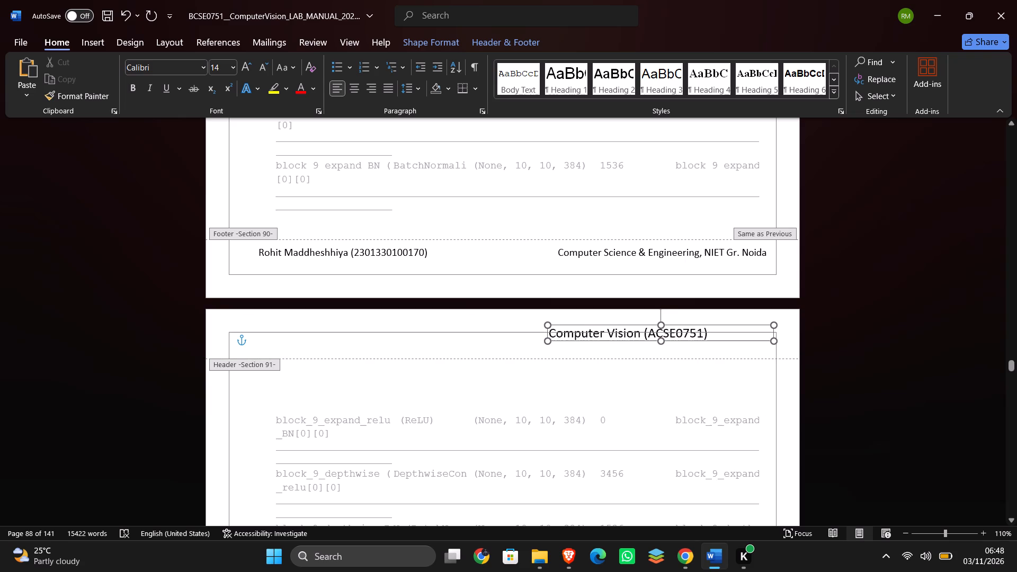
pyautogui.moveTo(674, 327); pyautogui.dragTo(673, 340)
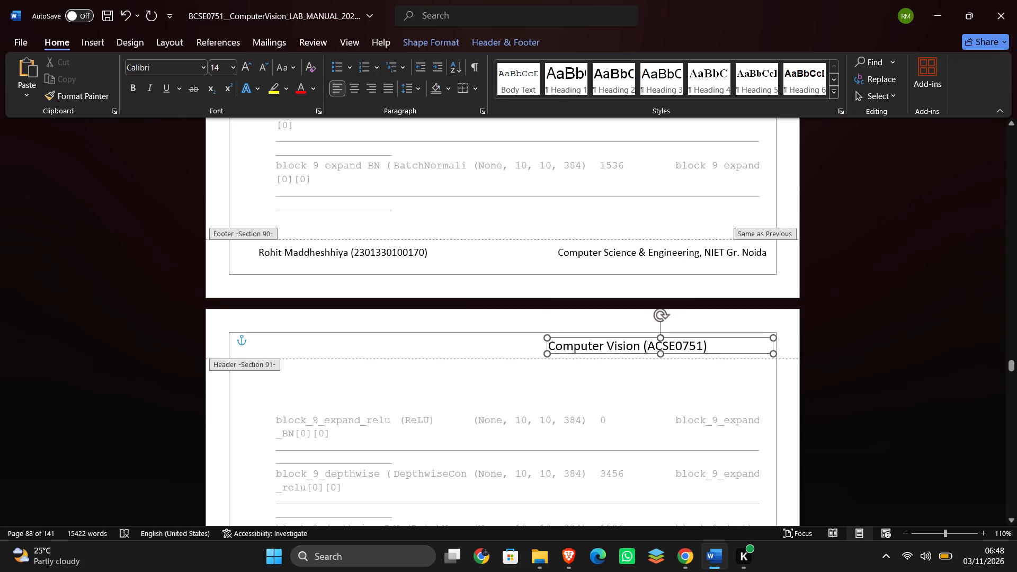
pyautogui.moveTo(673, 340); pyautogui.dragTo(674, 339)
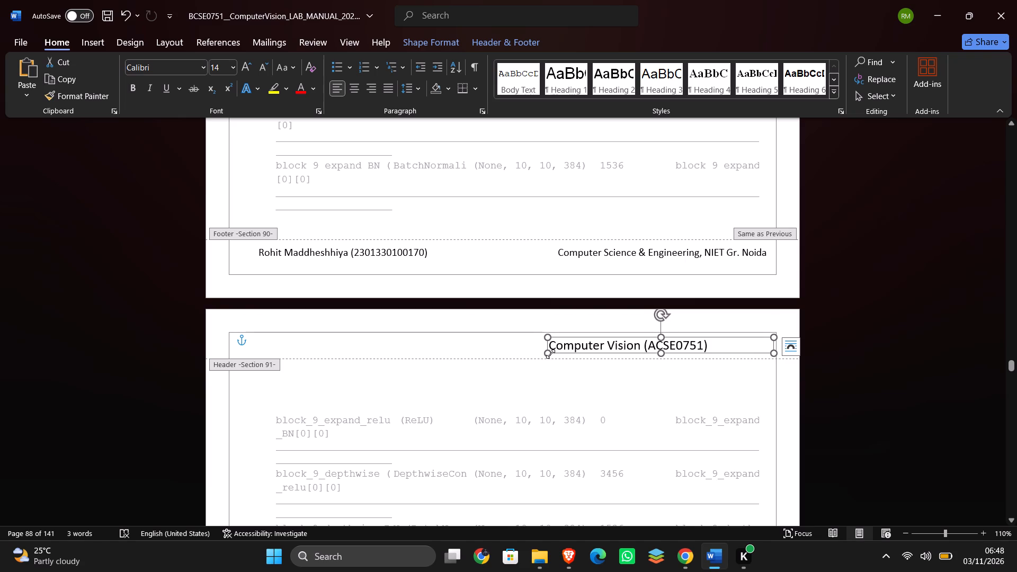
# Set the font size of the whole "Computer Vision (ACSE0751)" header text in Section 91 to 12.
pyautogui.tripleClick(566, 345)
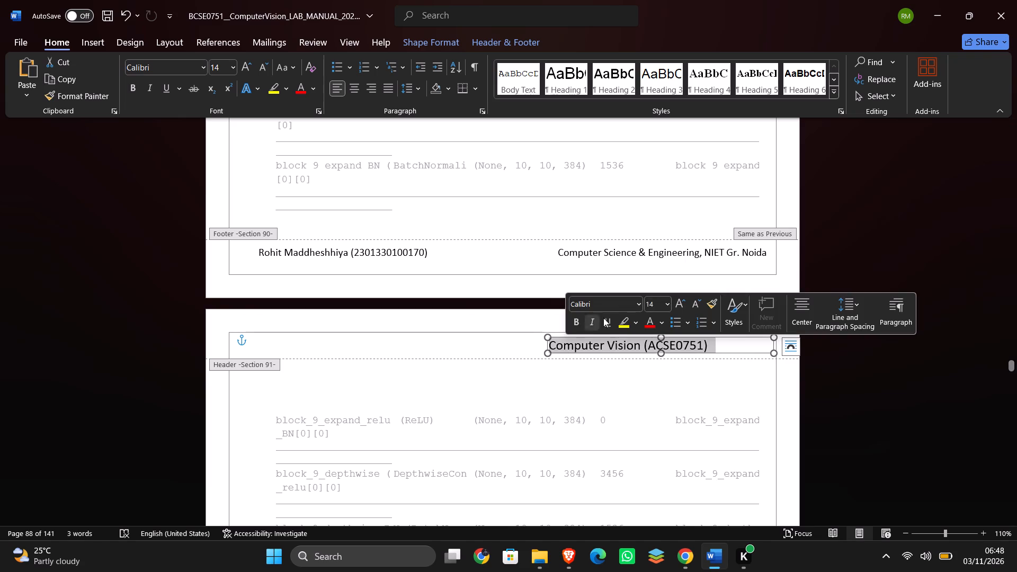
pyautogui.click(666, 306)
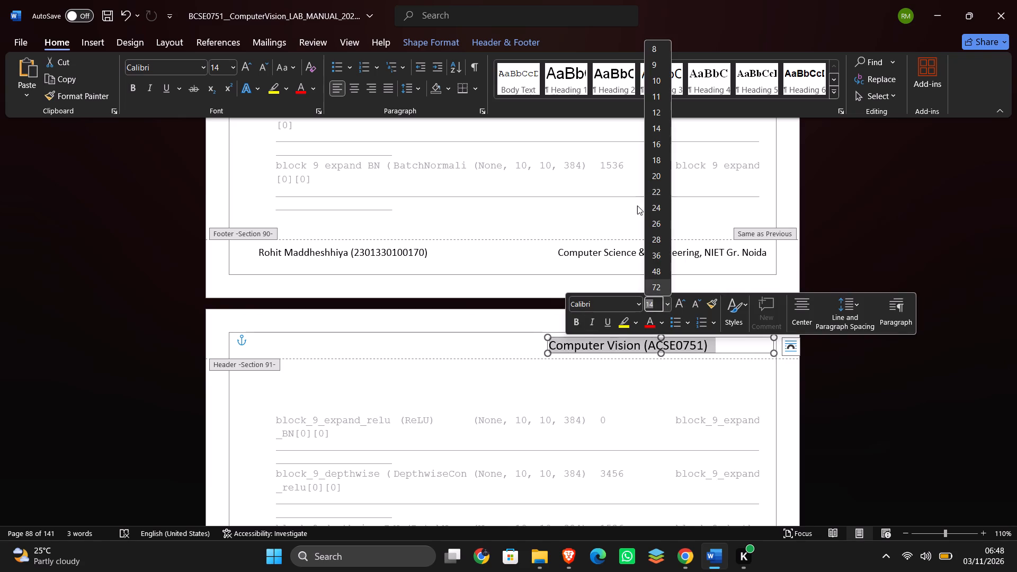
pyautogui.click(657, 111)
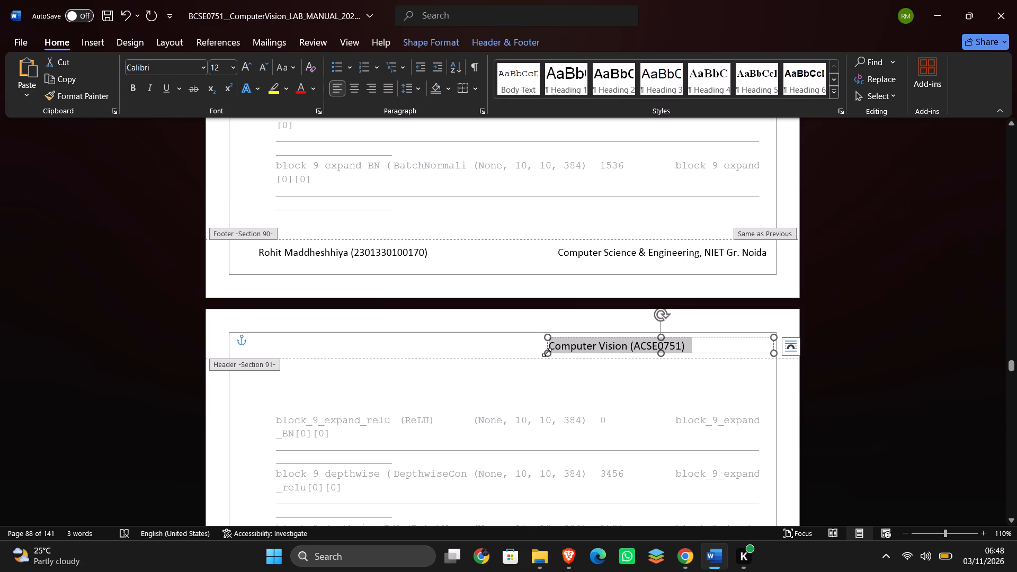
# Narrow the Section 91 header text box from its left edge so the shortened text sits closer to the right page border.
pyautogui.moveTo(547, 352); pyautogui.dragTo(577, 353)
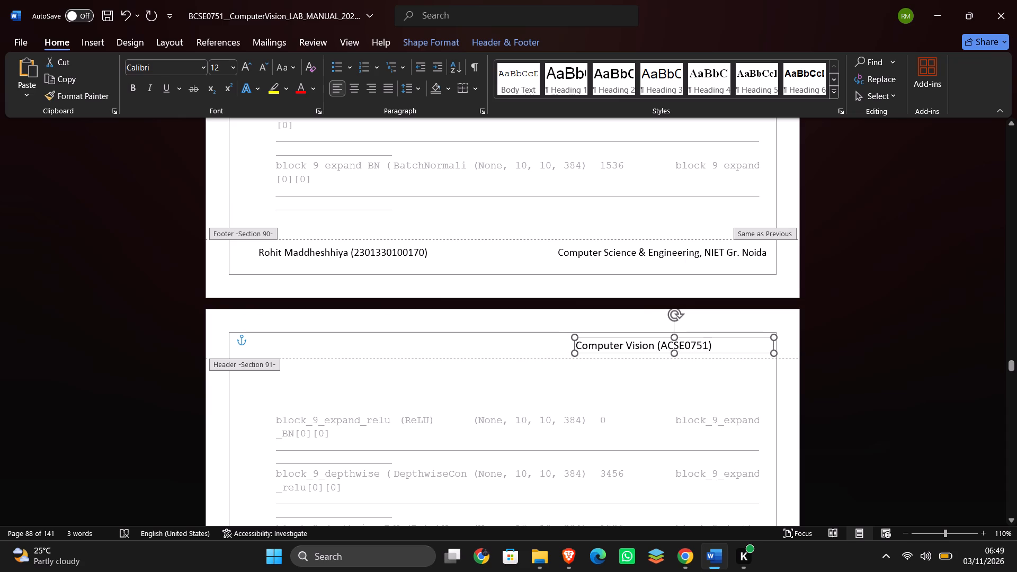
pyautogui.moveTo(577, 353); pyautogui.dragTo(602, 352)
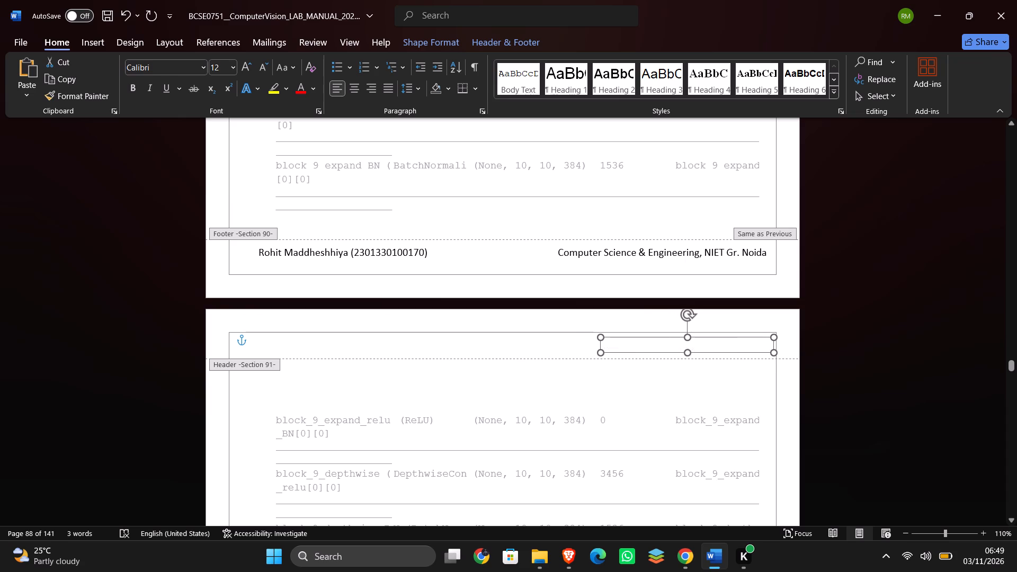
pyautogui.moveTo(602, 352); pyautogui.dragTo(602, 353)
# Replace the "Computer Science & Engineering, NIET Gr. Noida" text in the Section 91 footer with the copied student name-and-department line.
pyautogui.scroll(-2, 610, 408)
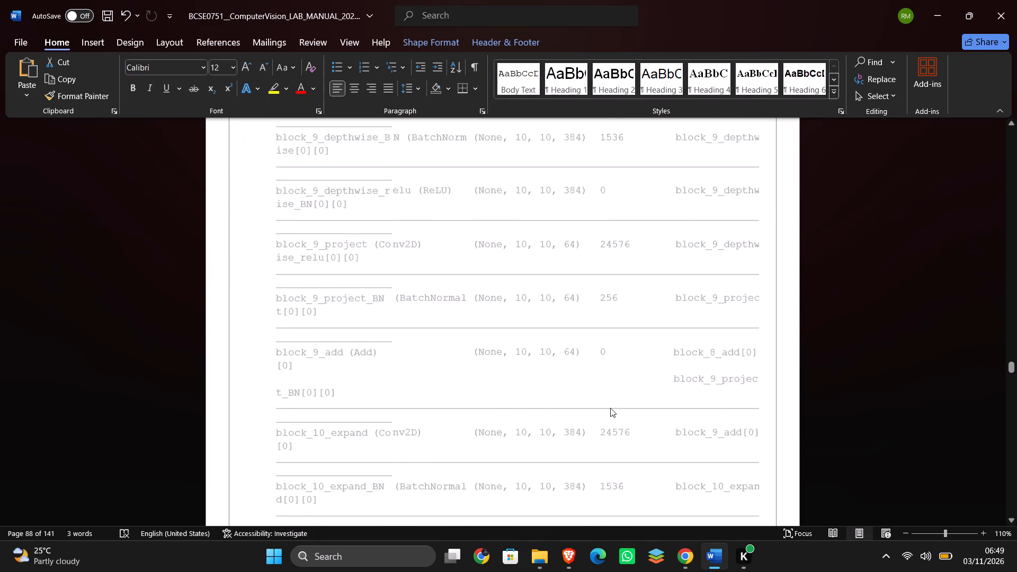
pyautogui.scroll(-2, 610, 408)
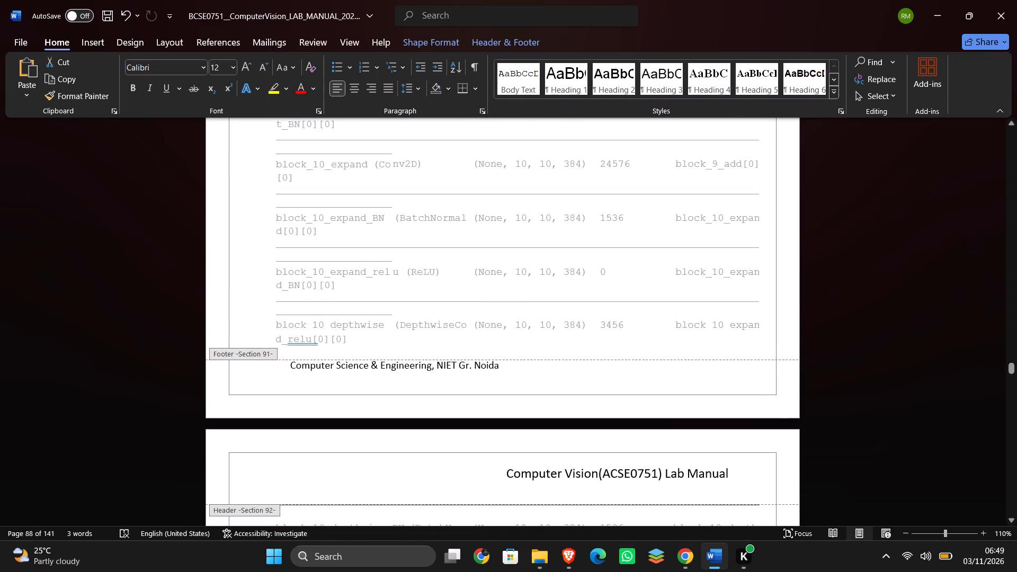
pyautogui.doubleClick(479, 369)
pyautogui.doubleClick(479, 369)
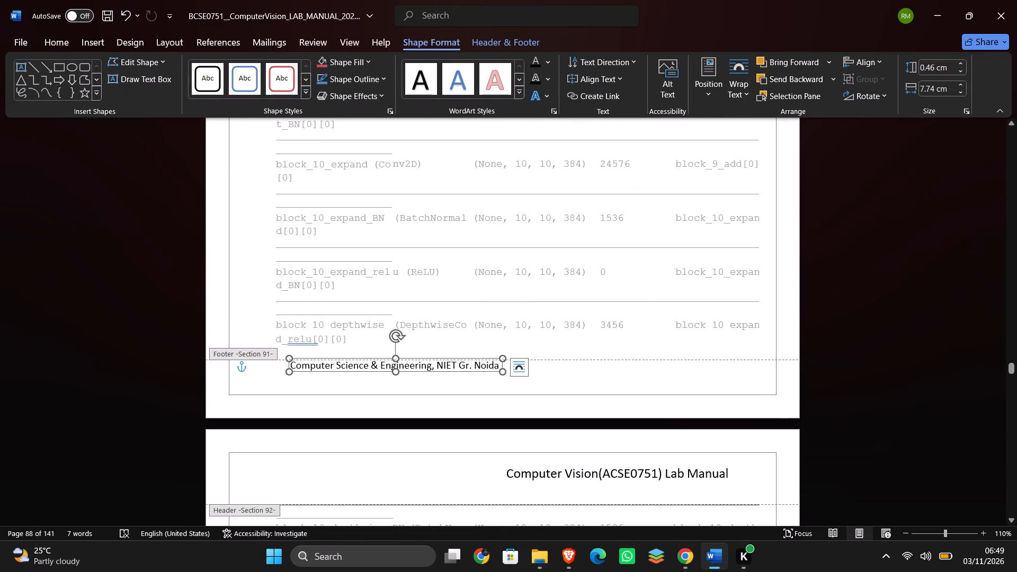
pyautogui.doubleClick(478, 365)
pyautogui.tripleClick(478, 365)
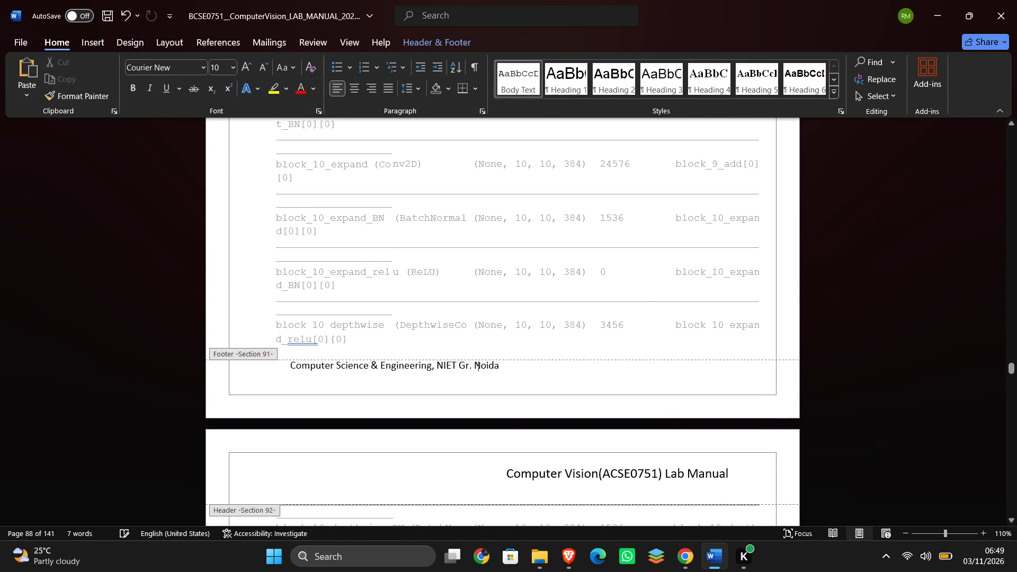
pyautogui.click(478, 365)
pyautogui.tripleClick(478, 365)
pyautogui.hotkey('ctrl', 'v')
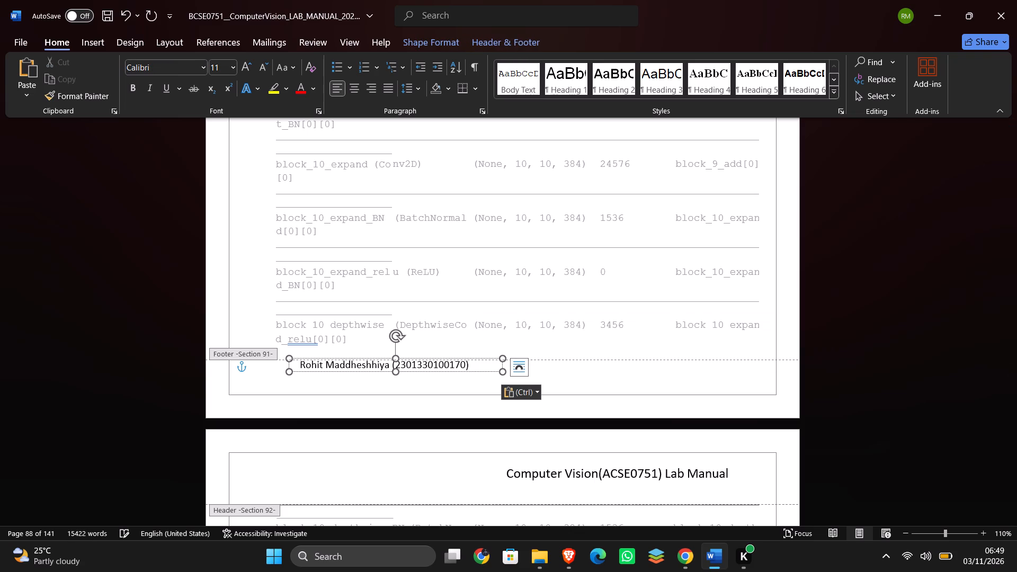
# Enlarge the Section 91 footer text box across nearly the full page-border width so the name-and-department line fits on one line.
pyautogui.moveTo(504, 373); pyautogui.dragTo(592, 381)
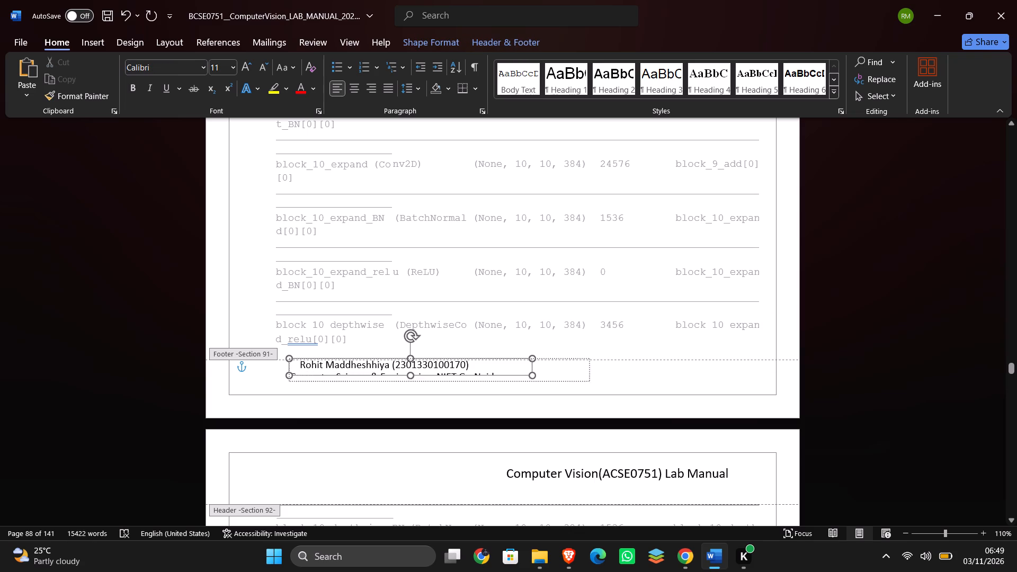
pyautogui.moveTo(592, 381); pyautogui.dragTo(725, 377)
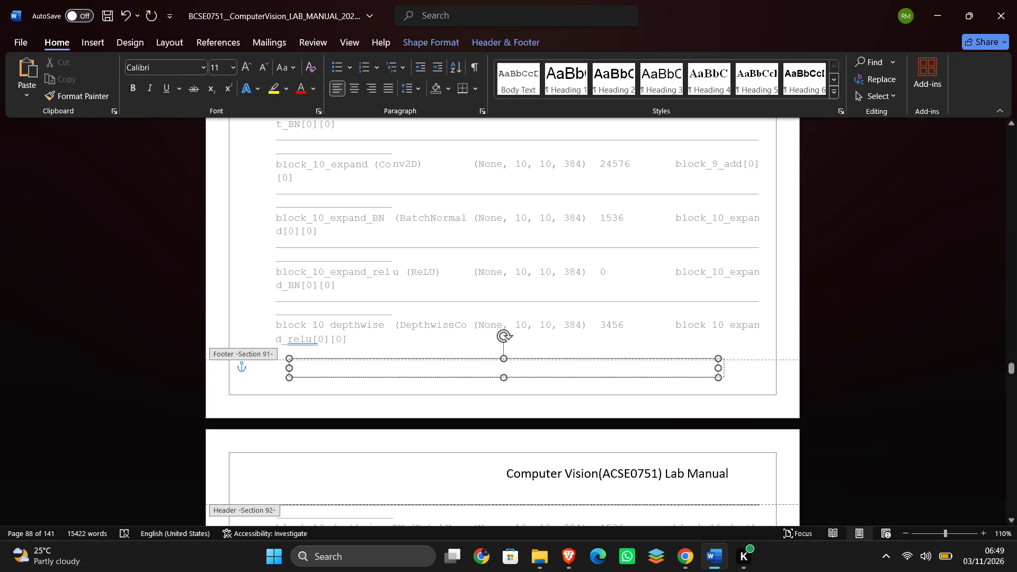
pyautogui.moveTo(725, 377); pyautogui.dragTo(755, 375)
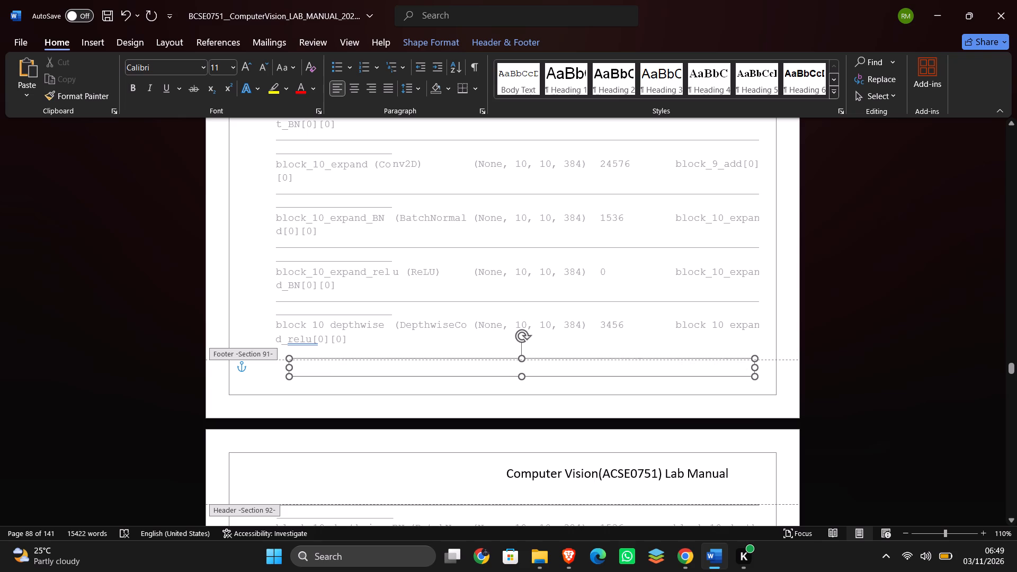
pyautogui.moveTo(289, 377); pyautogui.dragTo(273, 381)
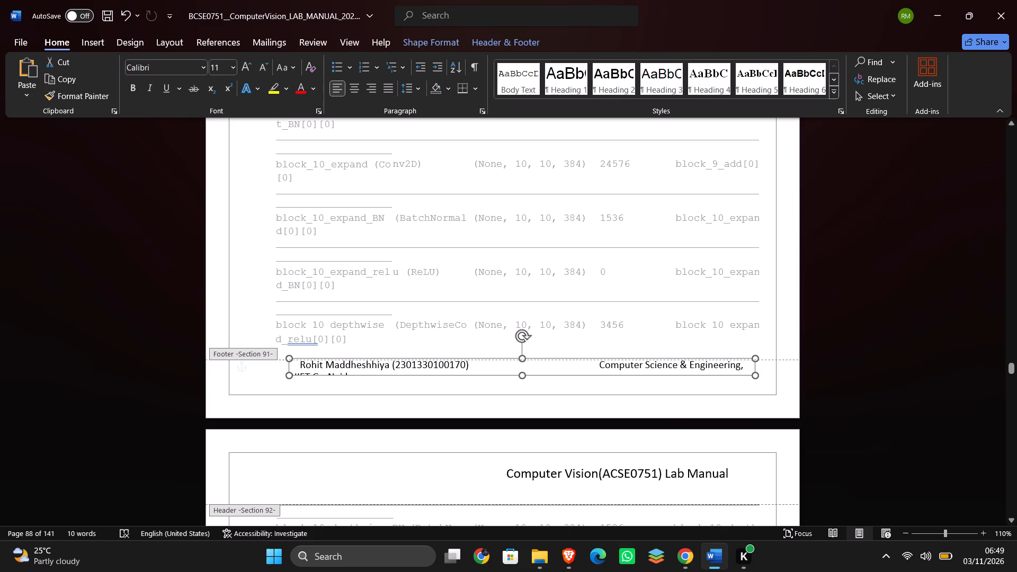
pyautogui.moveTo(273, 381); pyautogui.dragTo(259, 387)
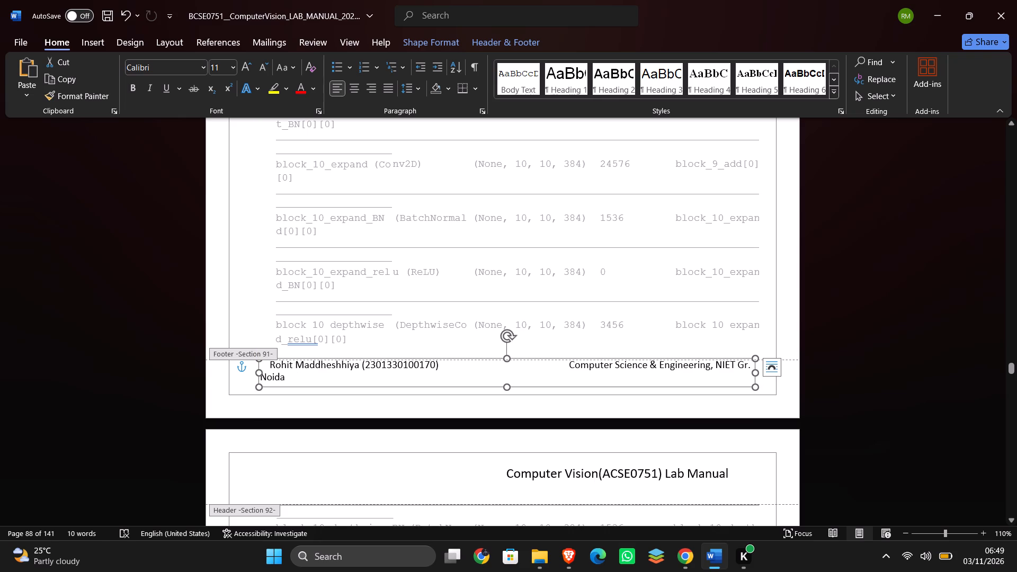
pyautogui.moveTo(757, 375); pyautogui.dragTo(775, 373)
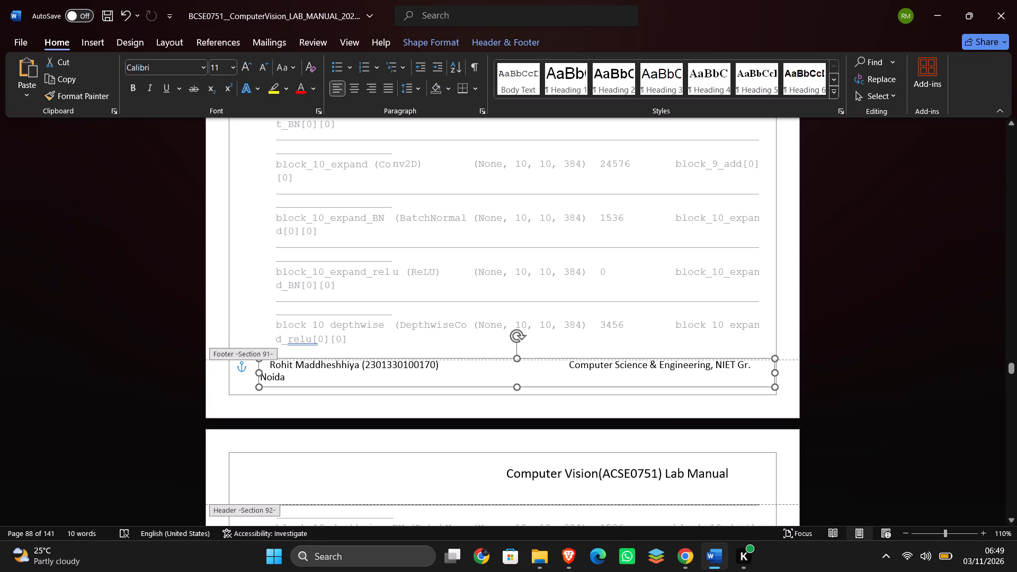
pyautogui.click(515, 361)
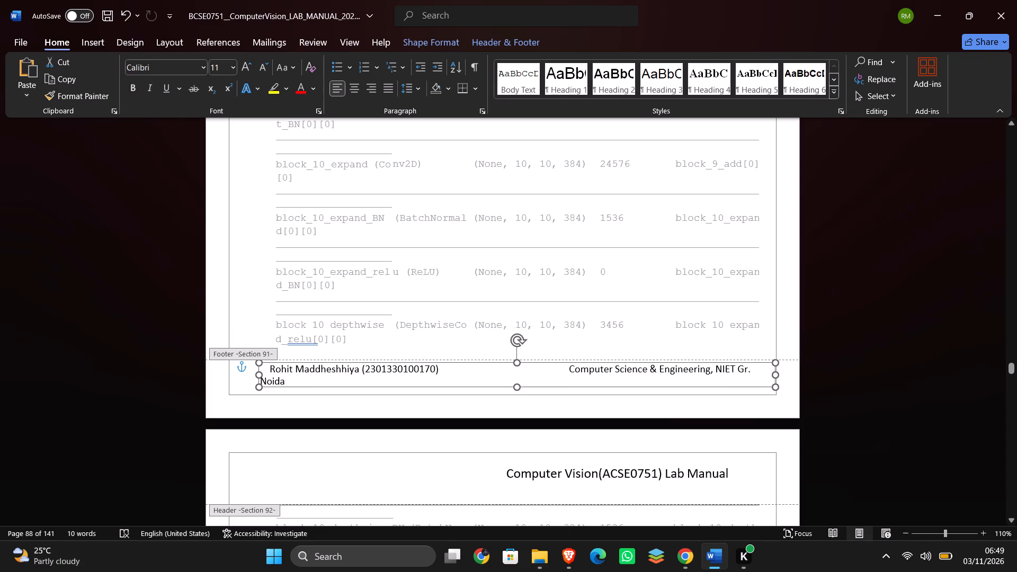
pyautogui.moveTo(258, 374); pyautogui.dragTo(248, 375)
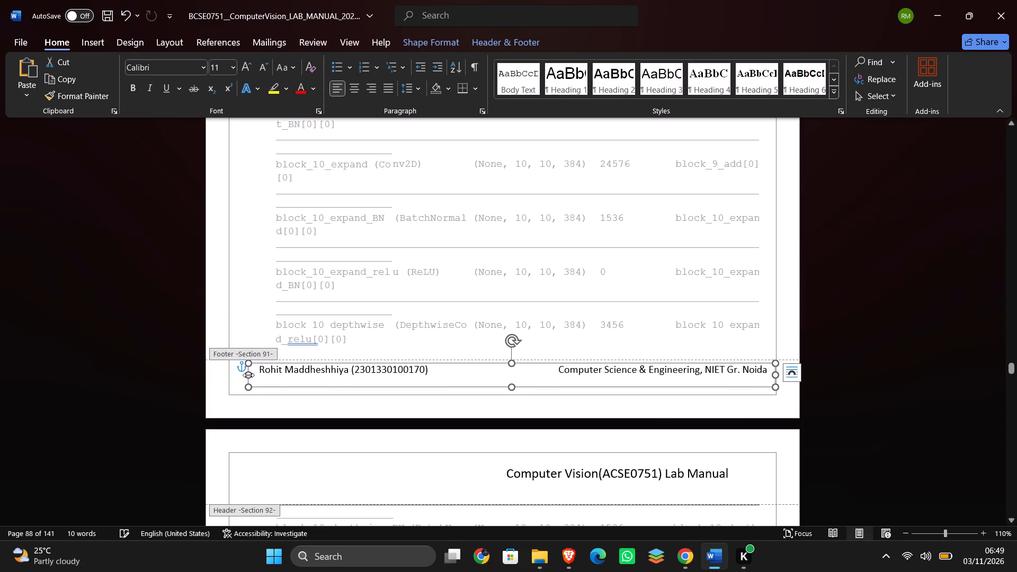
# Move the horizontal line in the Section 92 header up so it sits just below the header text.
pyautogui.scroll(-1, 404, 426)
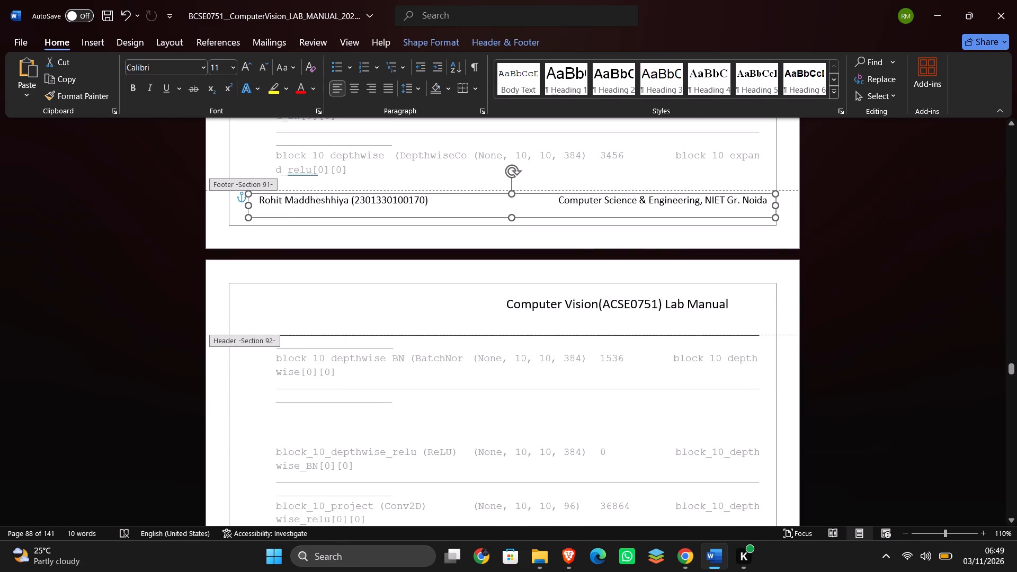
pyautogui.doubleClick(636, 301)
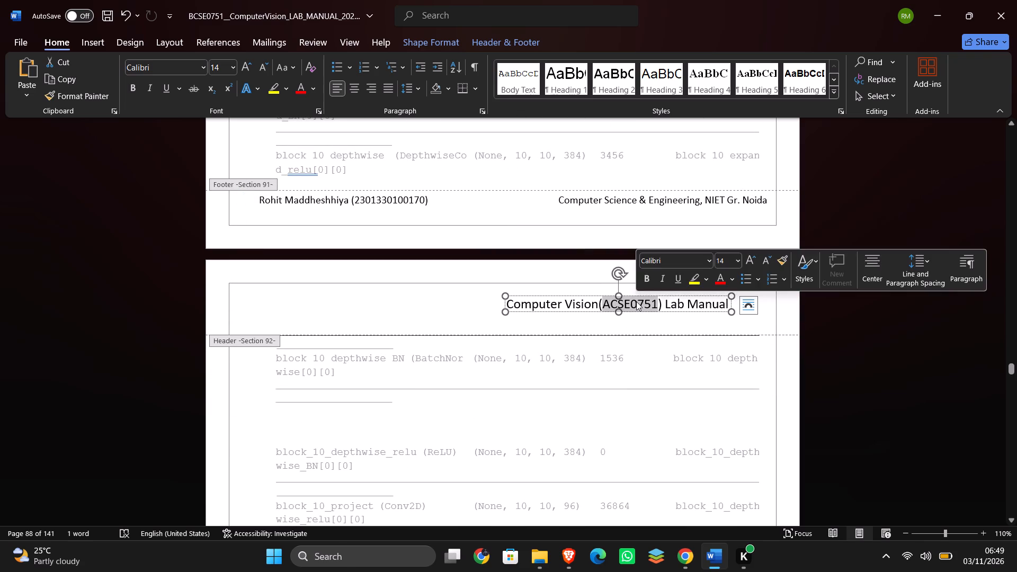
pyautogui.tripleClick(636, 301)
pyautogui.tripleClick(639, 322)
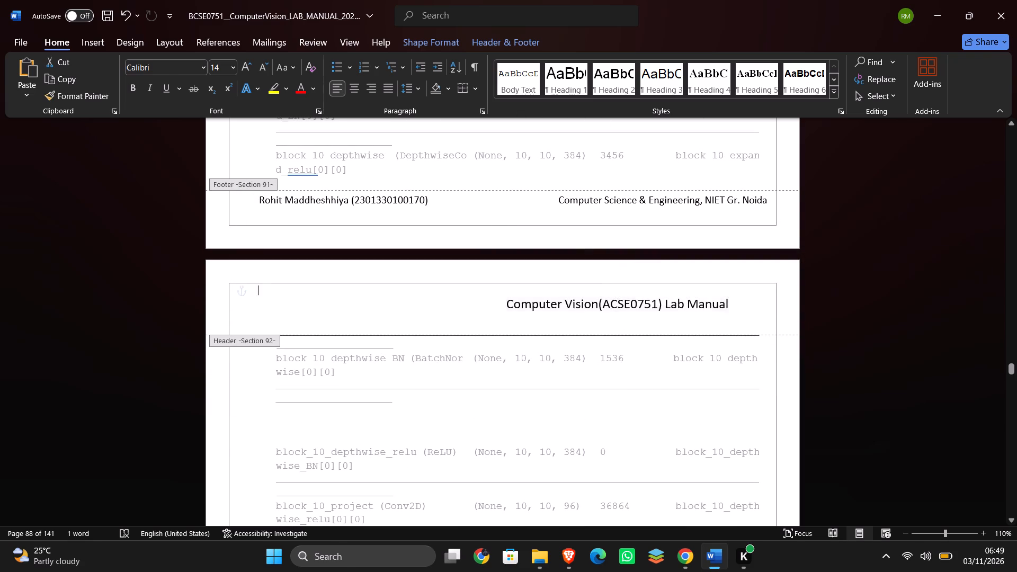
pyautogui.click(604, 334)
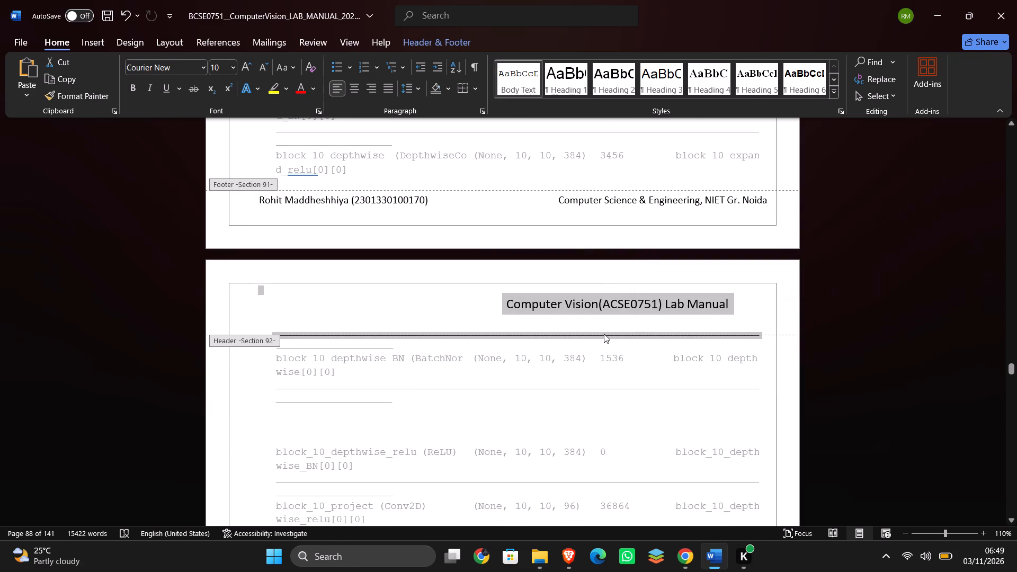
pyautogui.moveTo(604, 334); pyautogui.dragTo(604, 324)
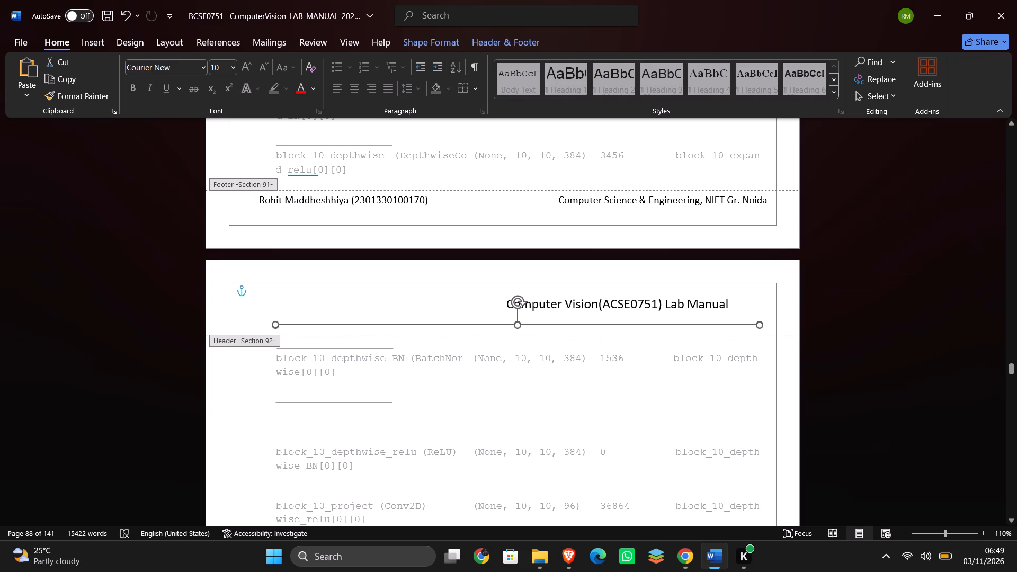
pyautogui.moveTo(604, 324); pyautogui.dragTo(603, 321)
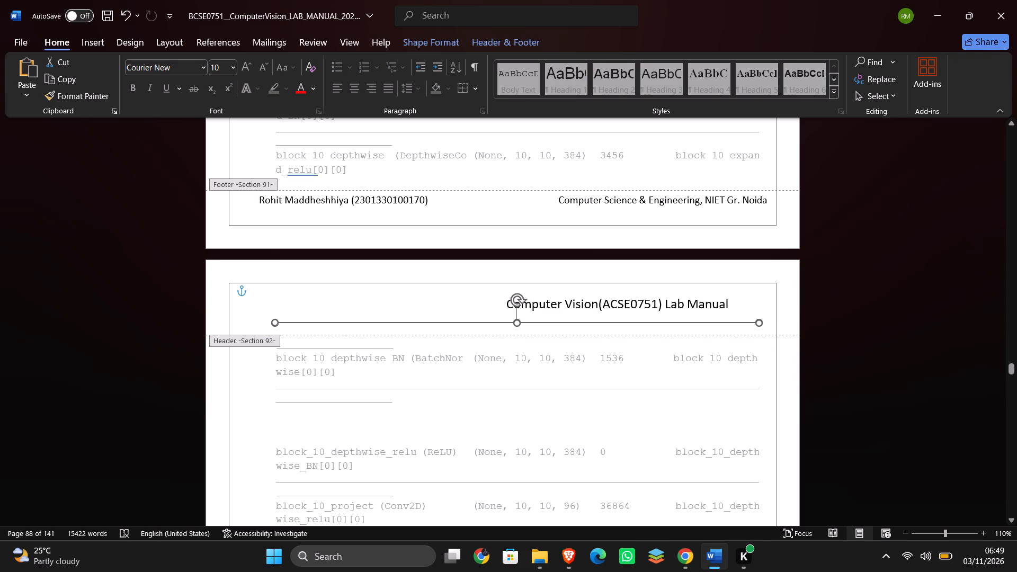
pyautogui.moveTo(603, 321); pyautogui.dragTo(603, 319)
# Change the Section 92 header text to "Computer Vision (ACSE0751)", removing "Lab Manual" and adding a space before the parenthesis.
pyautogui.click(676, 309)
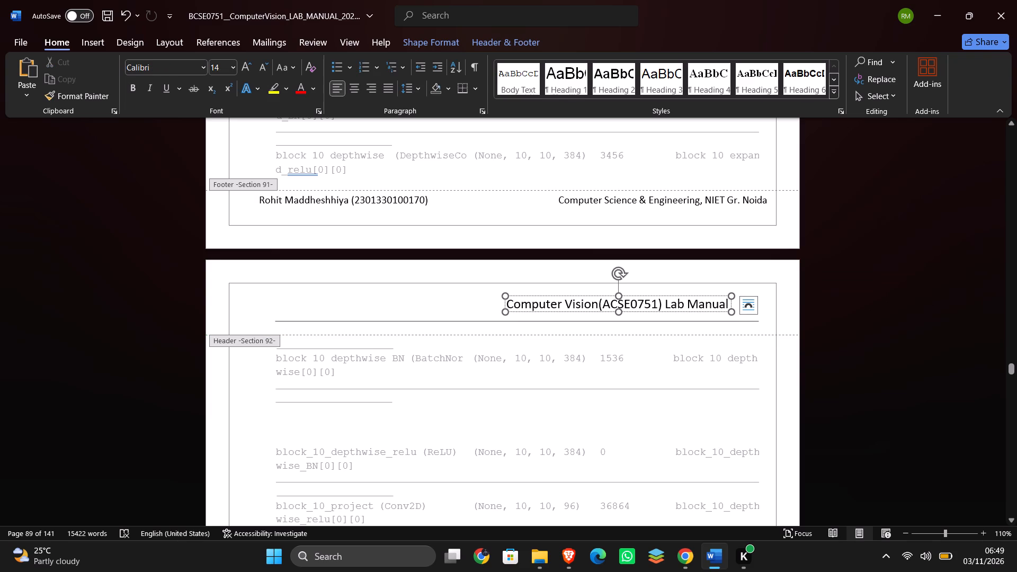
pyautogui.click(674, 308)
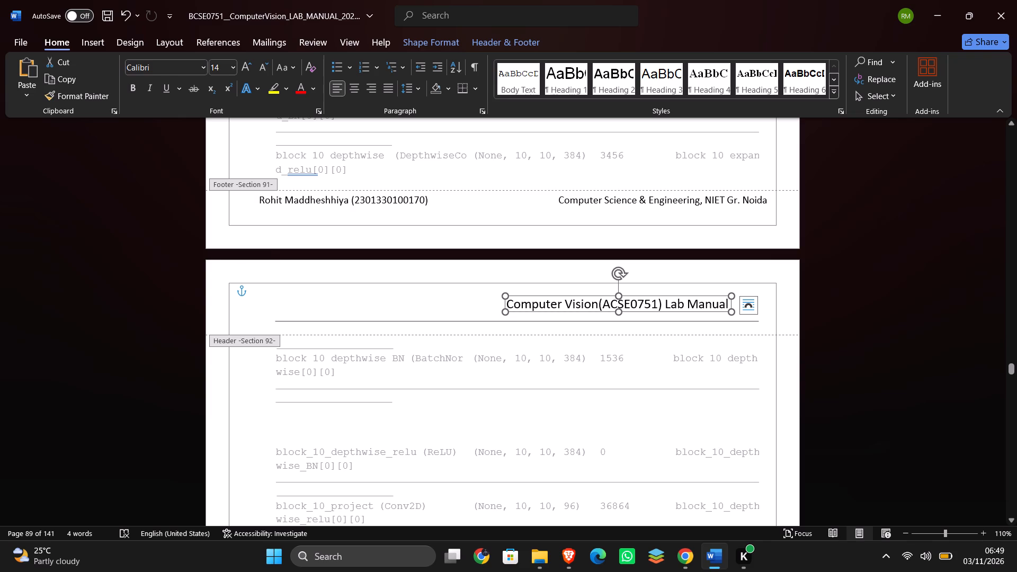
pyautogui.doubleClick(704, 306)
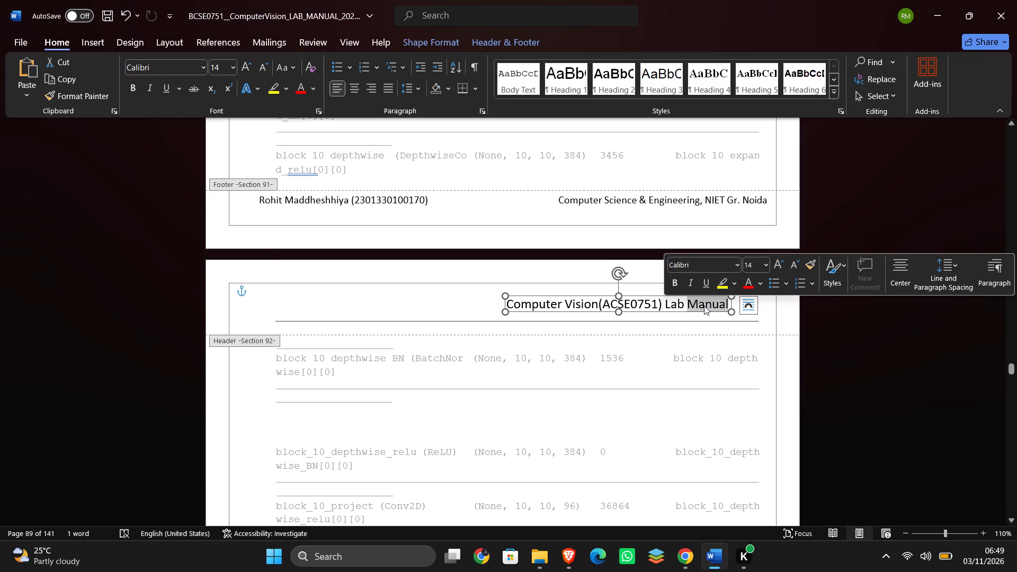
pyautogui.press('BackSpace')
pyautogui.press('BackSpace')
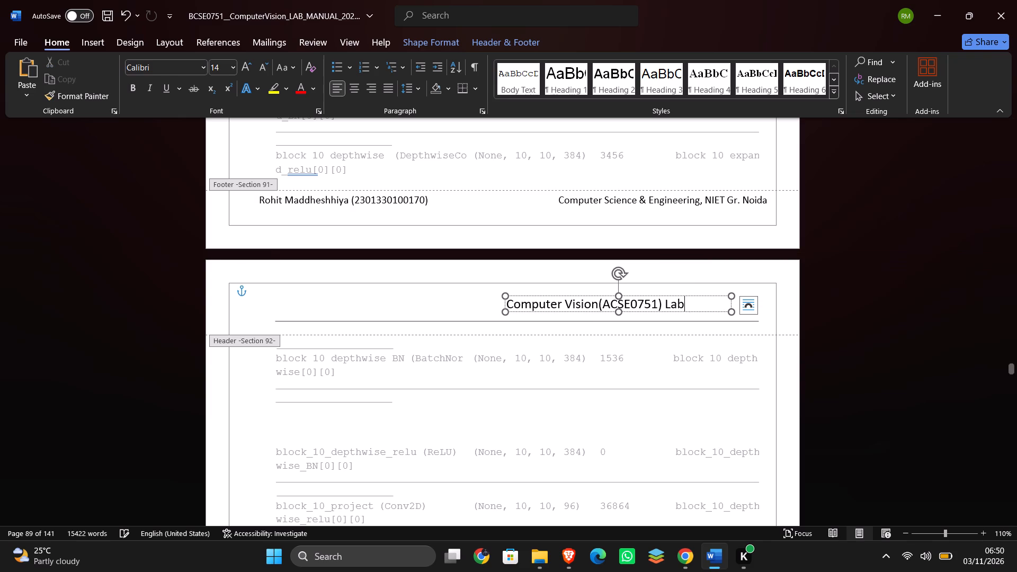
pyautogui.press('BackSpace')
pyautogui.press('BackSpace')
pyautogui.press('BackSpace')
pyautogui.press('BackSpace')
pyautogui.press('Left')
pyautogui.press('Left')
pyautogui.press('Left')
pyautogui.press('Left')
pyautogui.press('Left')
pyautogui.press('Left')
pyautogui.press('Left')
pyautogui.press('Left')
pyautogui.press('Left')
pyautogui.press('Left')
pyautogui.press('Left')
pyautogui.press('Right')
pyautogui.press('space')
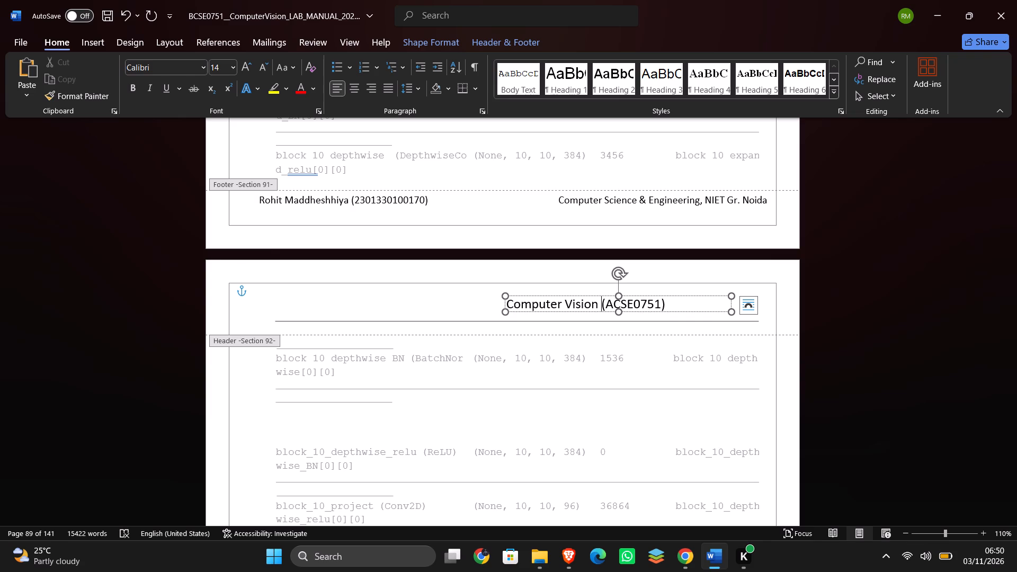
# Set the font size of the whole "Computer Vision (ACSE0751)" header text in Section 92 to 12.
pyautogui.tripleClick(653, 303)
pyautogui.click(653, 303)
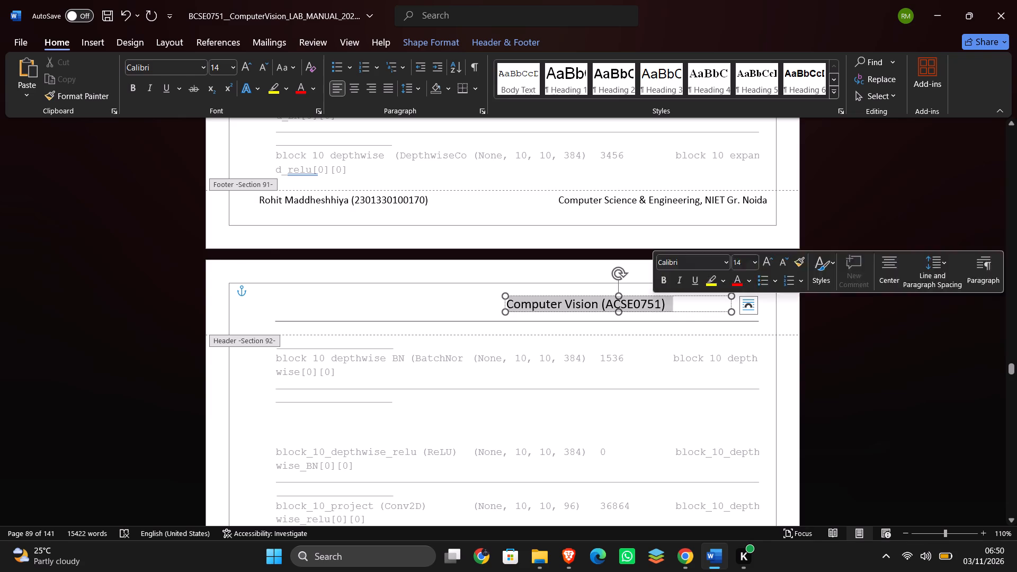
pyautogui.tripleClick(653, 303)
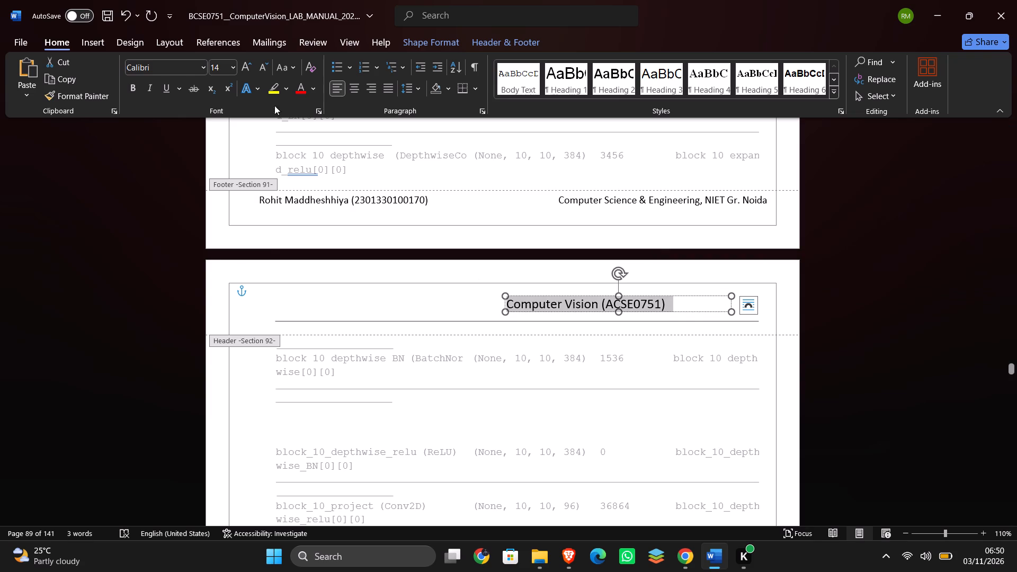
pyautogui.click(236, 67)
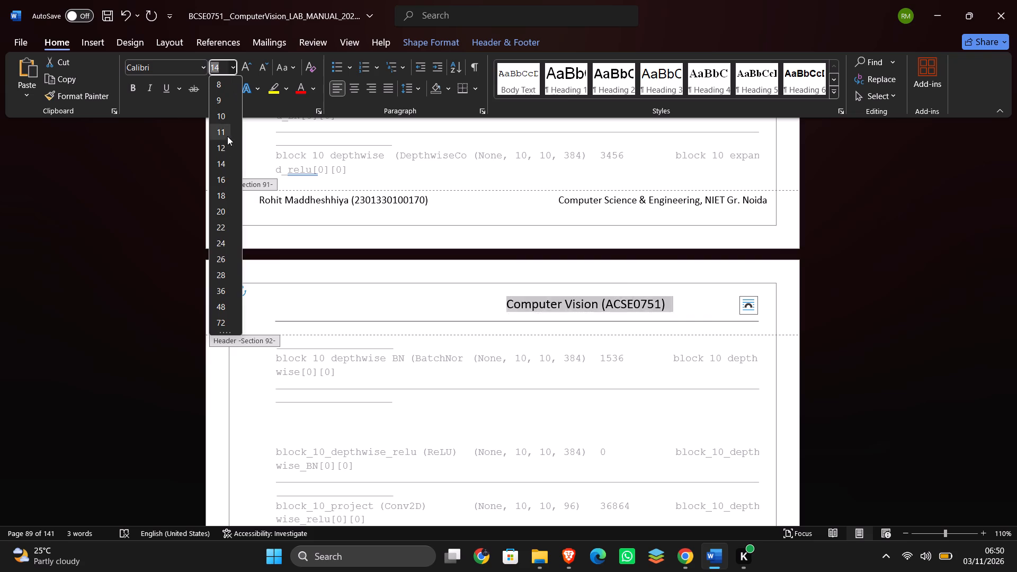
pyautogui.click(227, 149)
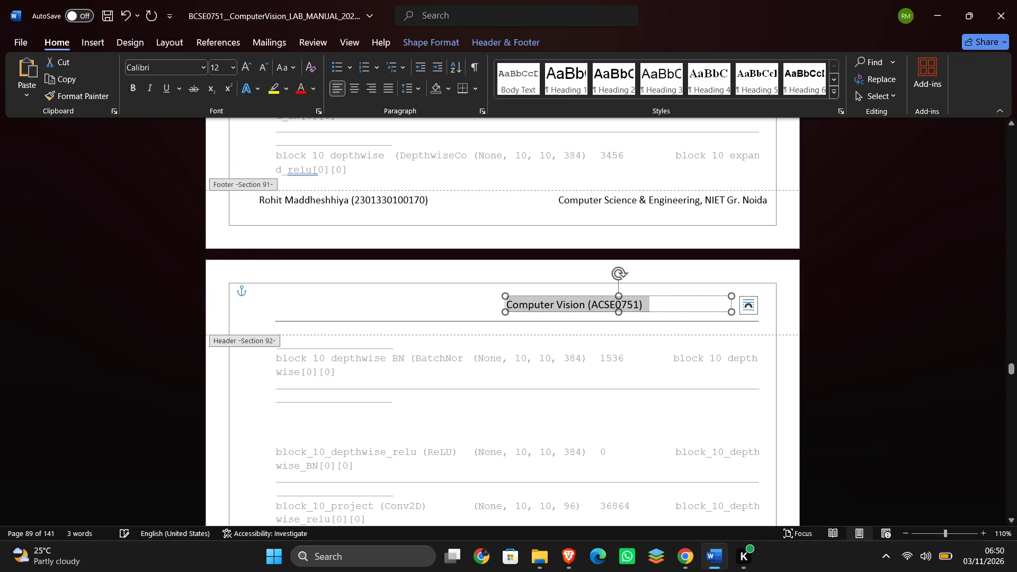
# Narrow the Section 92 header text box from its left edge to fit closely around the shortened text.
pyautogui.moveTo(505, 296); pyautogui.dragTo(568, 298)
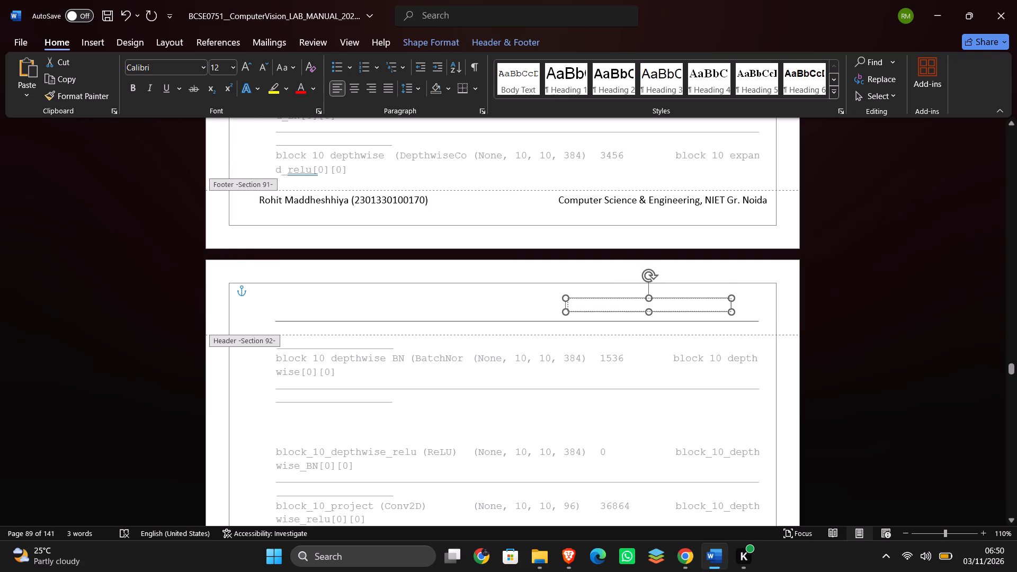
pyautogui.moveTo(568, 298); pyautogui.dragTo(574, 297)
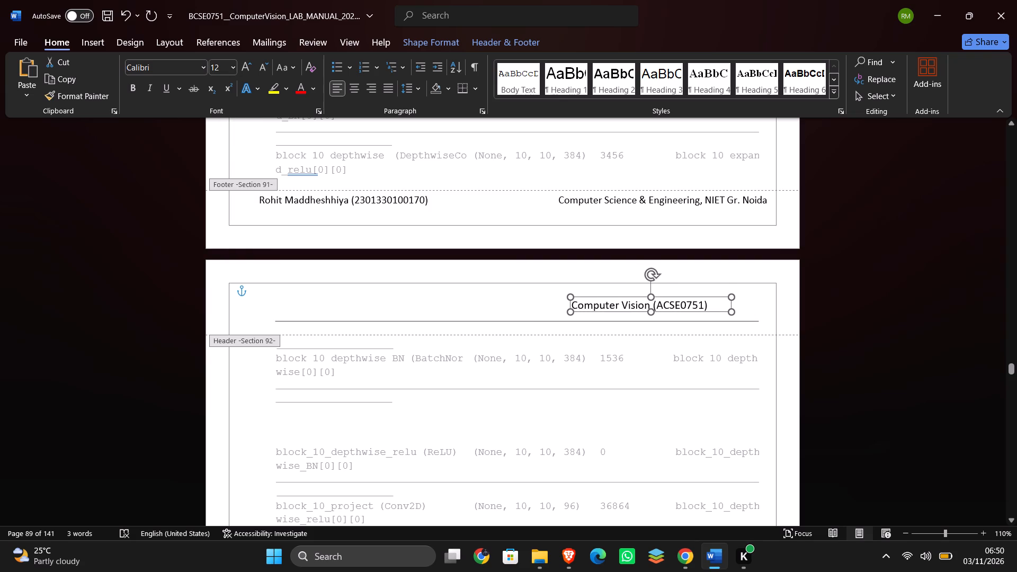
pyautogui.moveTo(574, 297); pyautogui.dragTo(583, 297)
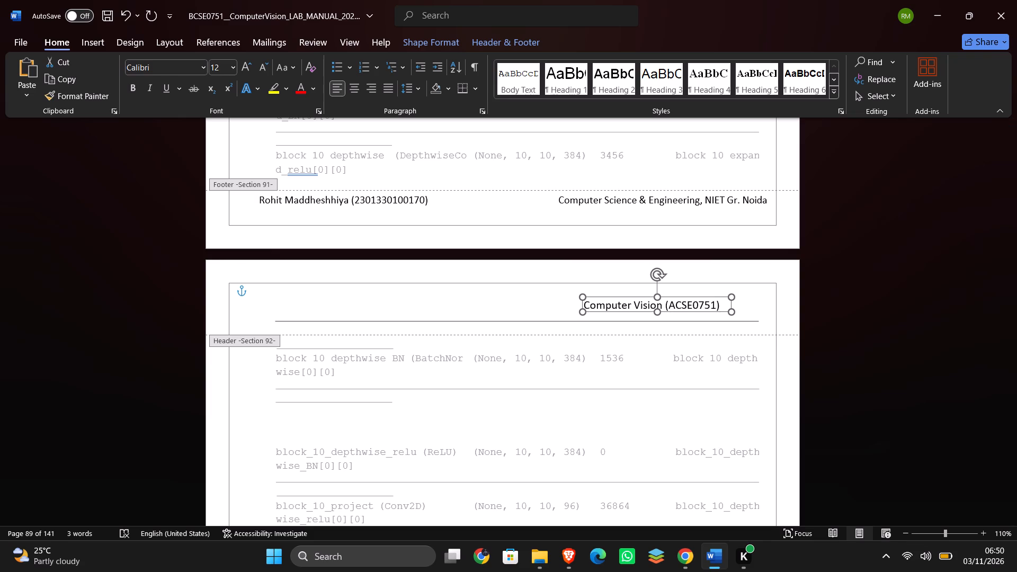
pyautogui.moveTo(583, 297); pyautogui.dragTo(583, 296)
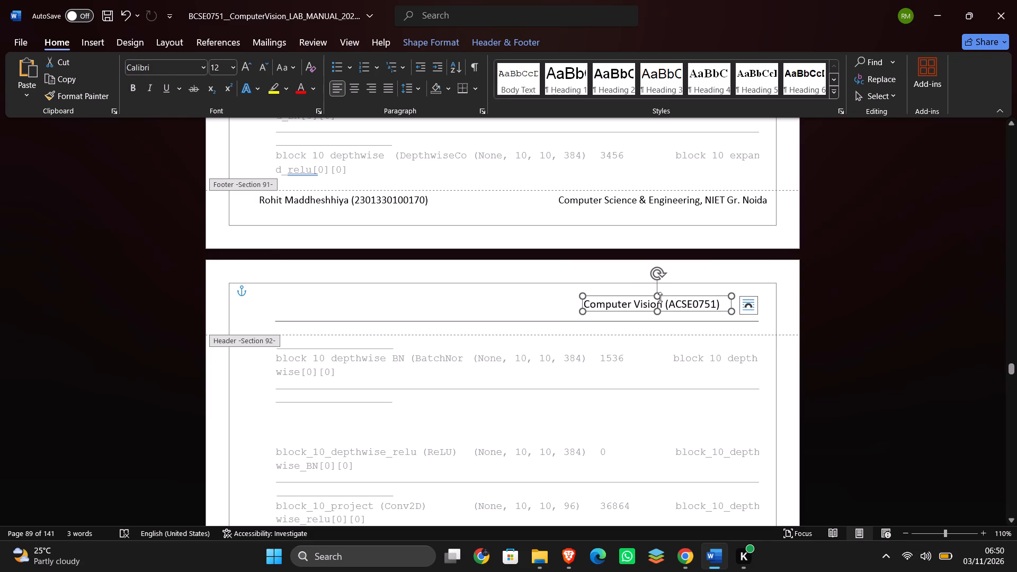
# Move the Section 92 header text box right and slightly up, closer to the right page border.
pyautogui.moveTo(670, 298); pyautogui.dragTo(690, 296)
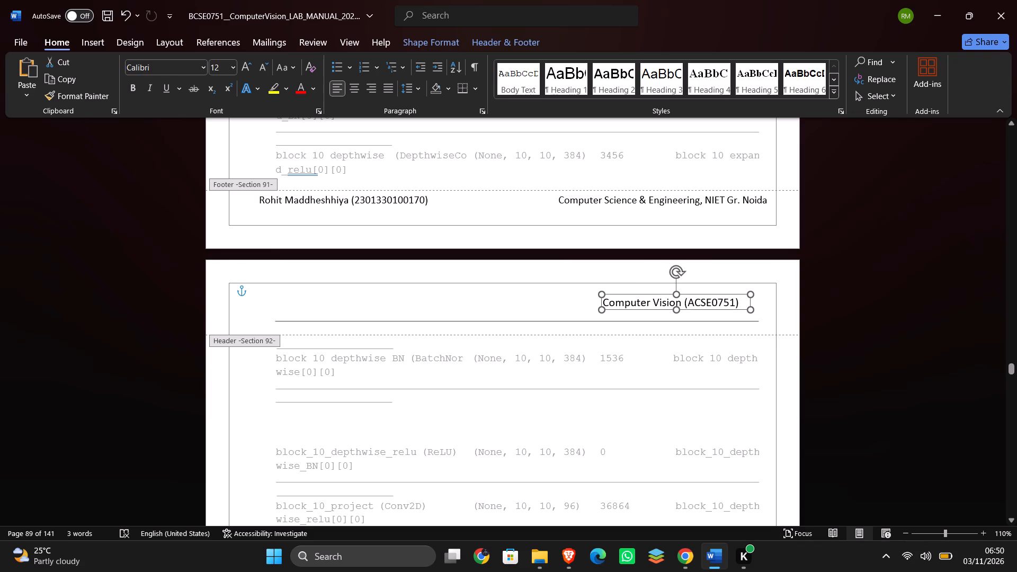
pyautogui.moveTo(690, 296); pyautogui.dragTo(690, 296)
# Replace the "Computer Science & Engineering, NIET Gr. Noida" text in the Section 92 footer with the copied student name-and-department line.
pyautogui.scroll(-2, 640, 406)
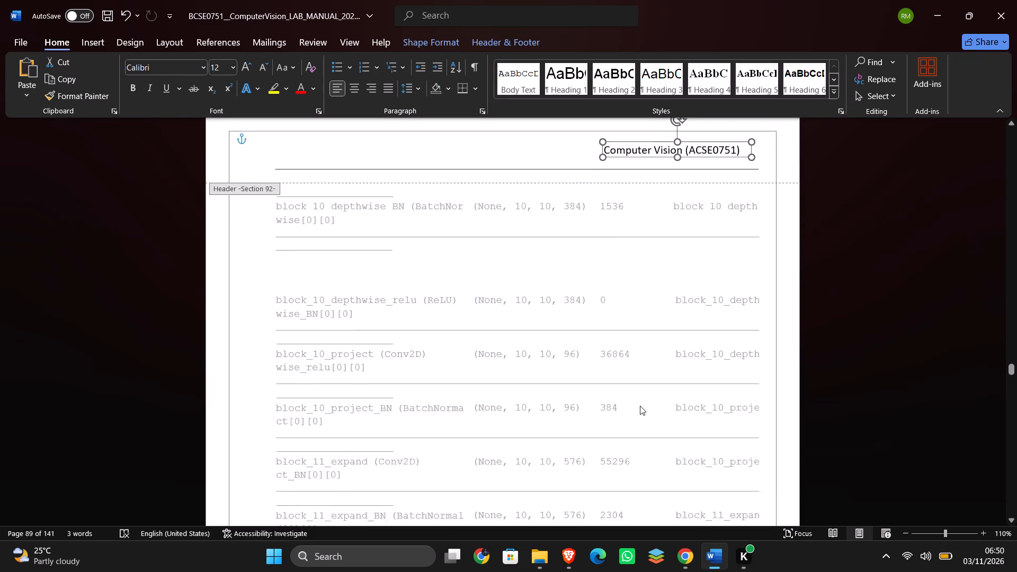
pyautogui.scroll(-3, 640, 406)
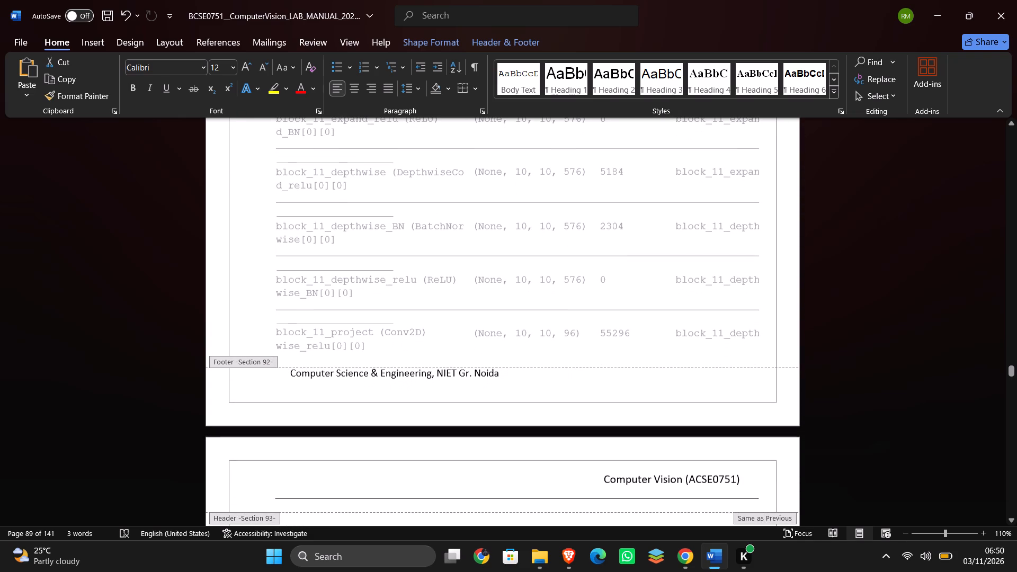
pyautogui.tripleClick(471, 374)
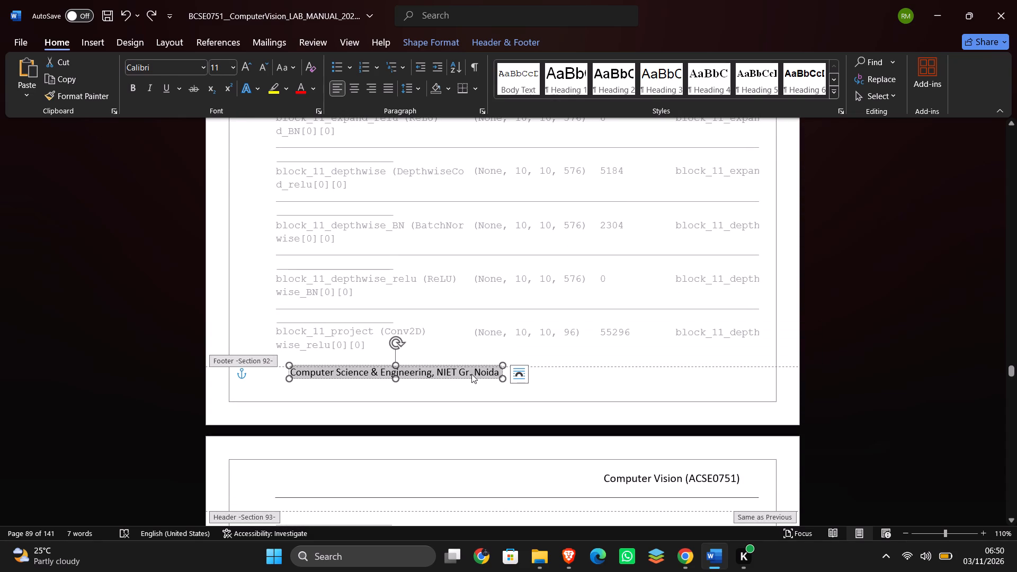
pyautogui.hotkey('ctrl', 'v')
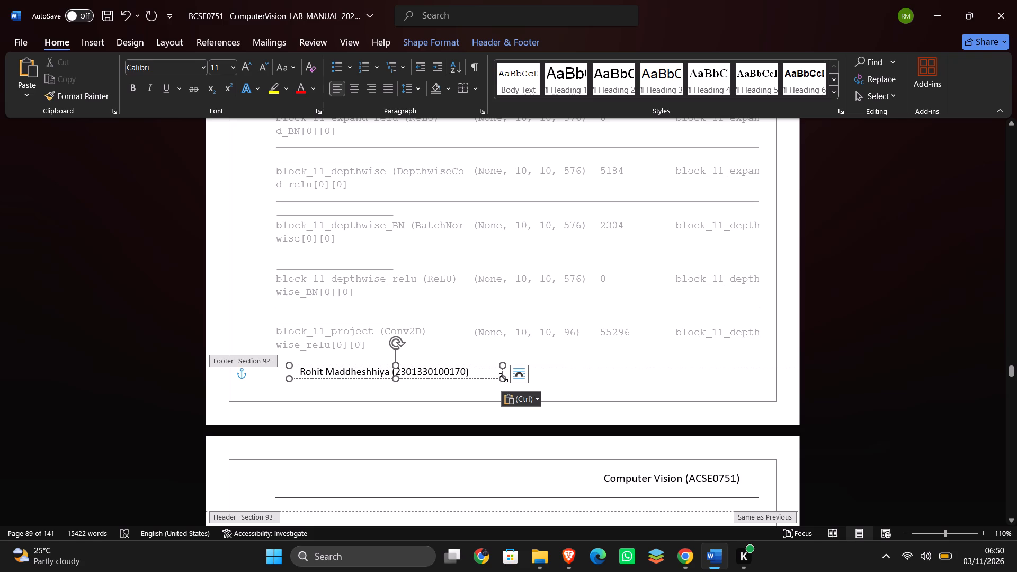
# Widen the Section 92 footer text box and move it left and slightly down so the full name-and-department line fits on one line.
pyautogui.moveTo(503, 378); pyautogui.dragTo(679, 383)
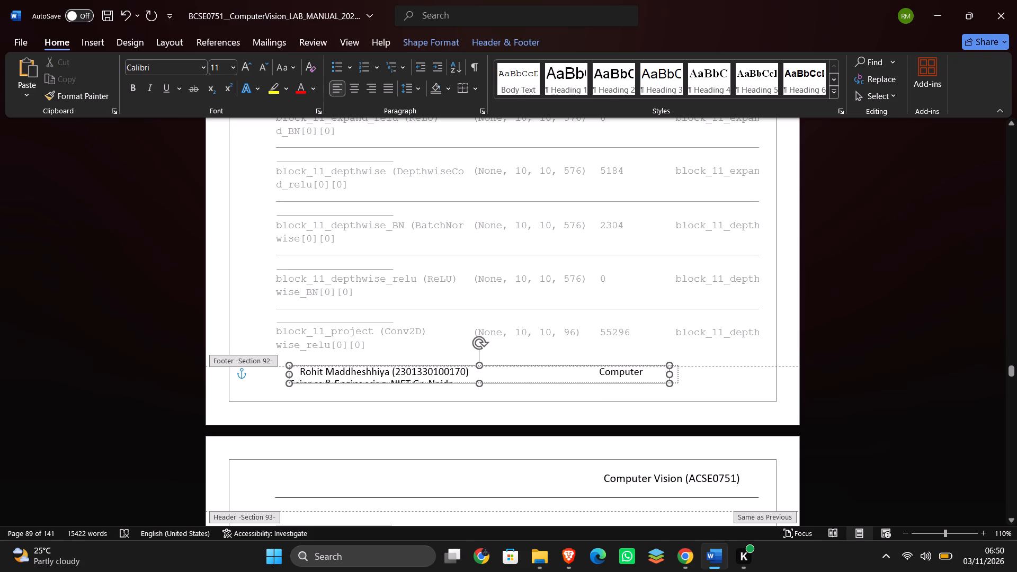
pyautogui.moveTo(679, 383); pyautogui.dragTo(747, 382)
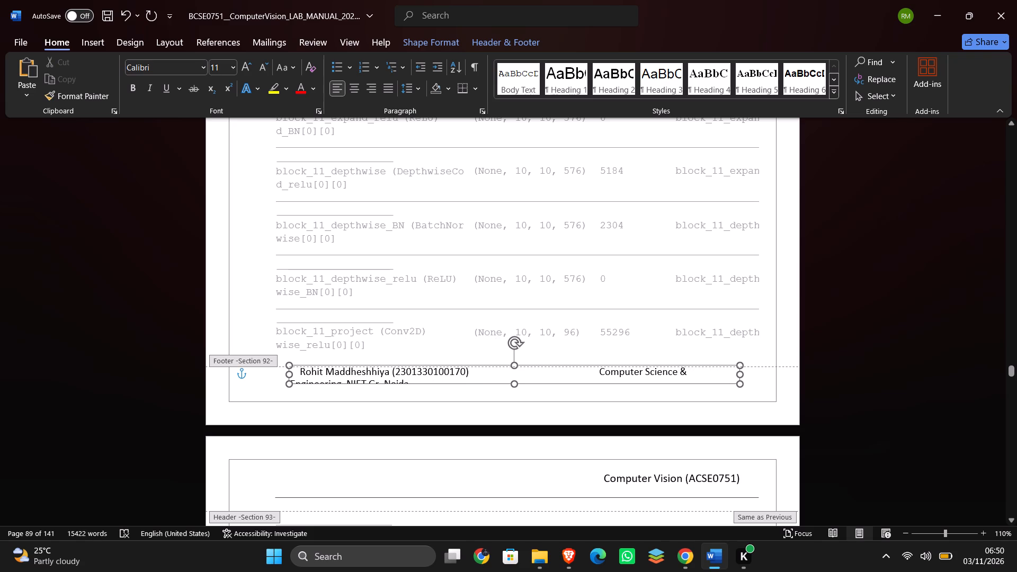
pyautogui.moveTo(747, 382); pyautogui.dragTo(795, 383)
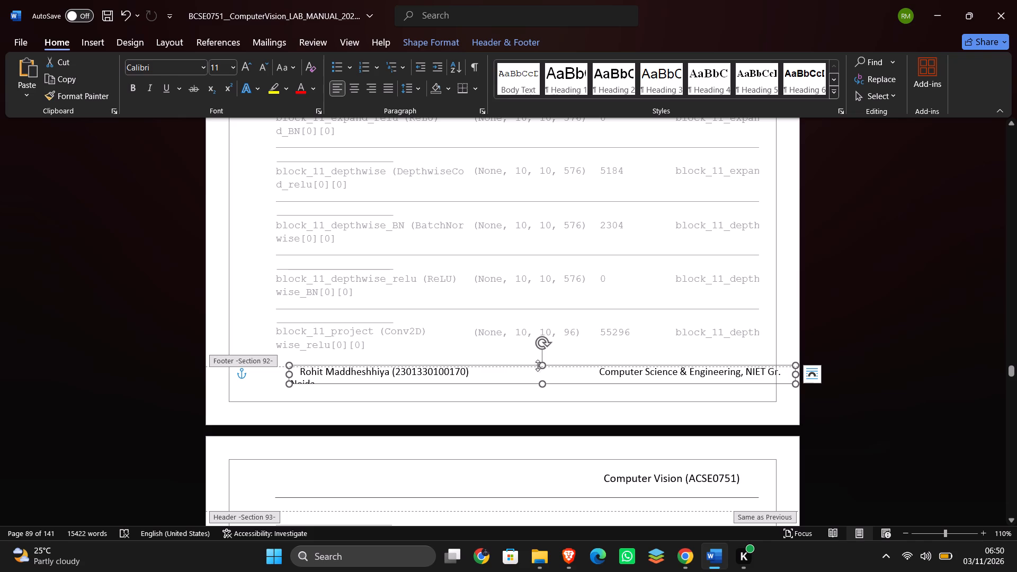
pyautogui.moveTo(538, 367); pyautogui.dragTo(494, 374)
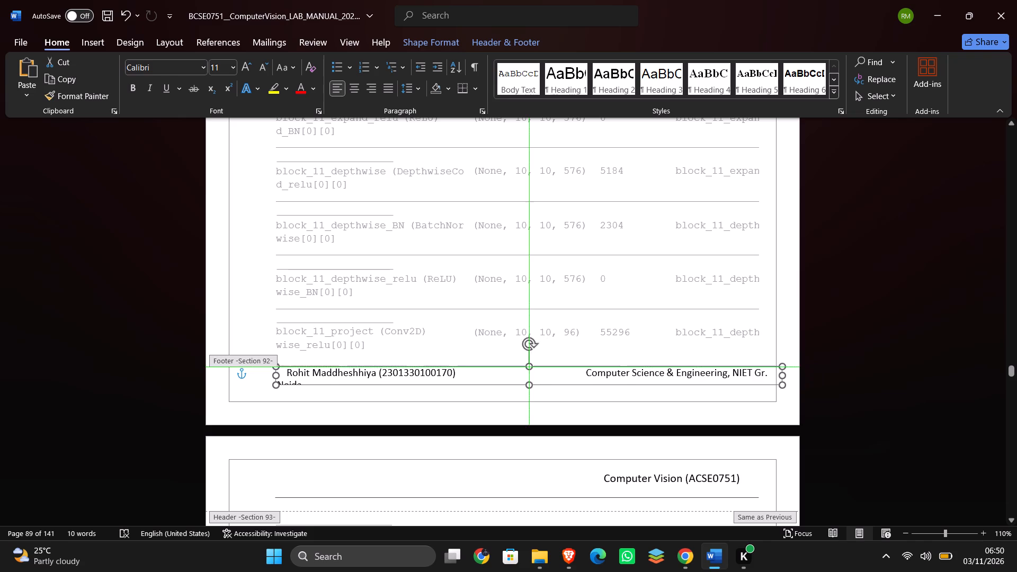
pyautogui.moveTo(494, 374); pyautogui.dragTo(502, 372)
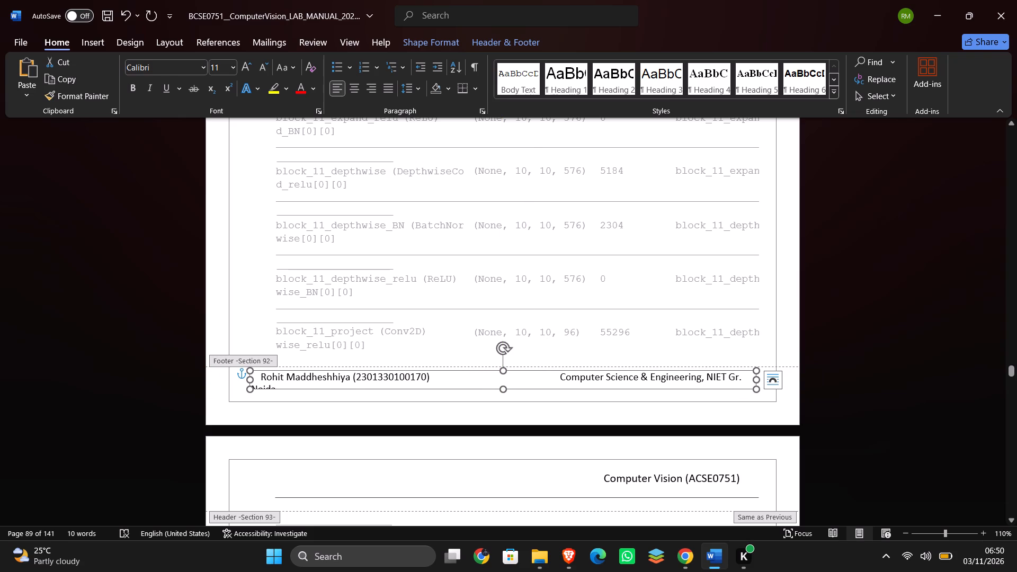
pyautogui.moveTo(758, 391); pyautogui.dragTo(777, 390)
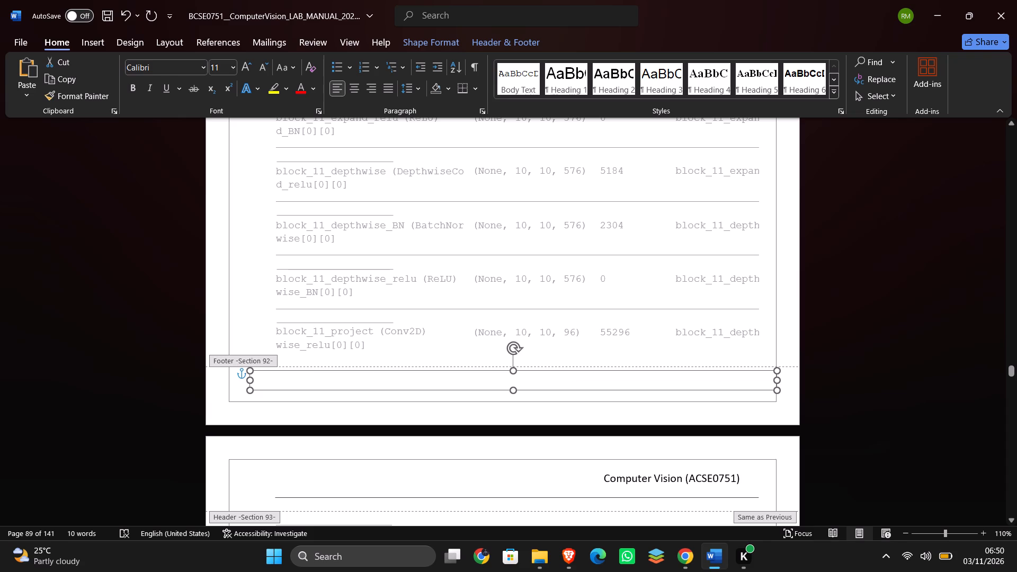
pyautogui.moveTo(777, 390); pyautogui.dragTo(772, 388)
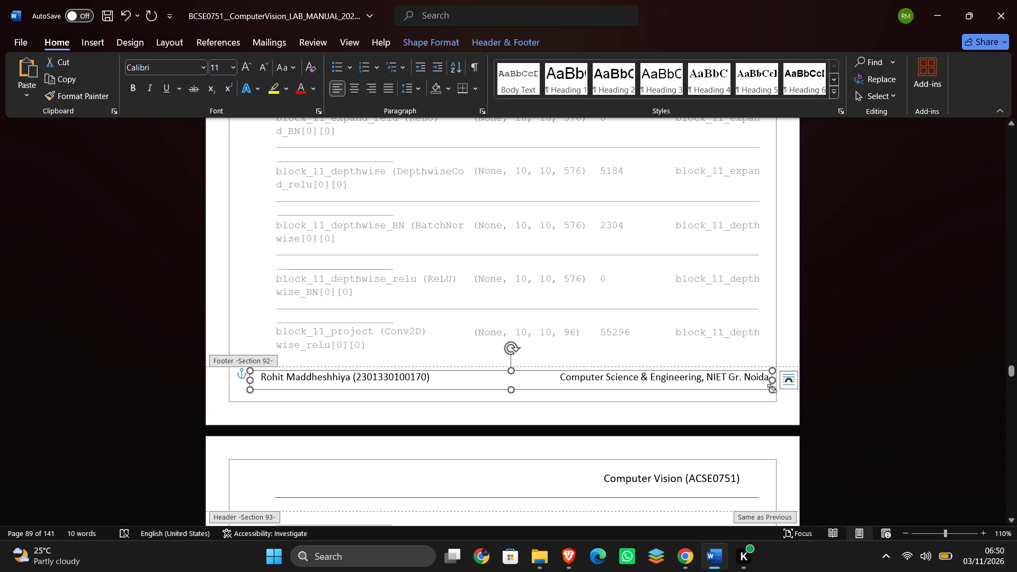
# Delete "Lab Manual" from the end of the Section 94 header text.
pyautogui.scroll(-1, 602, 452)
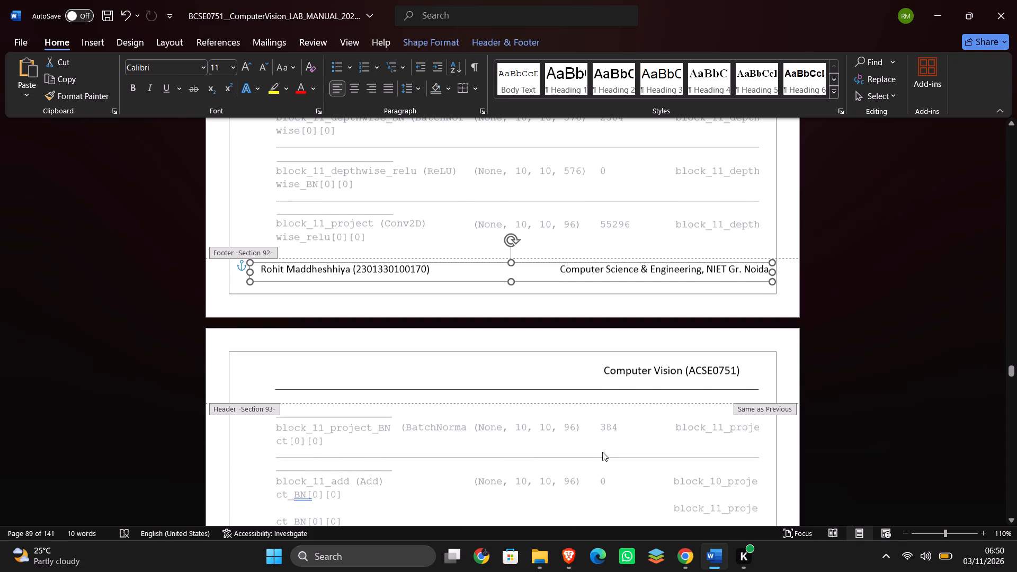
pyautogui.scroll(-1, 640, 444)
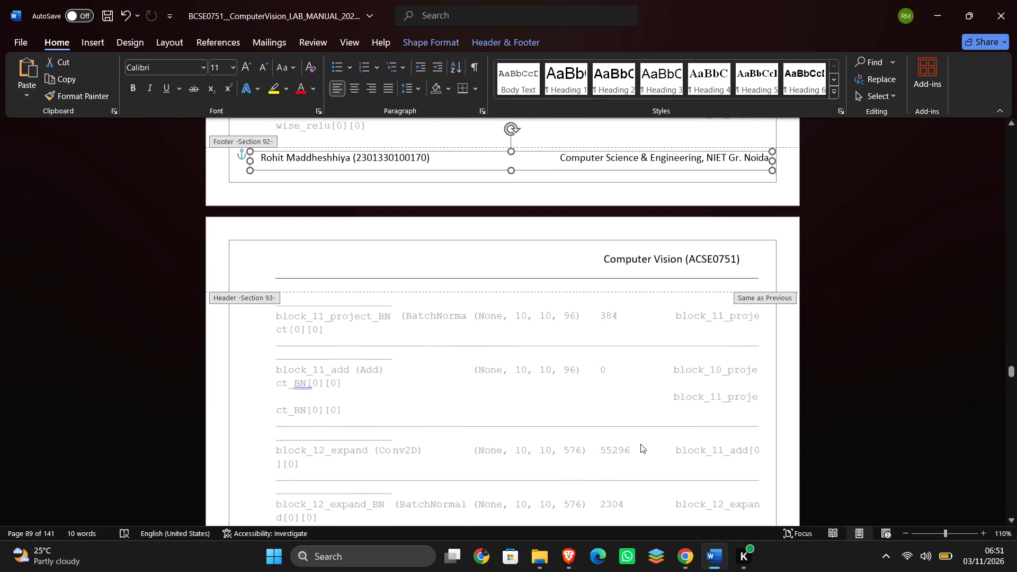
pyautogui.scroll(-3, 640, 444)
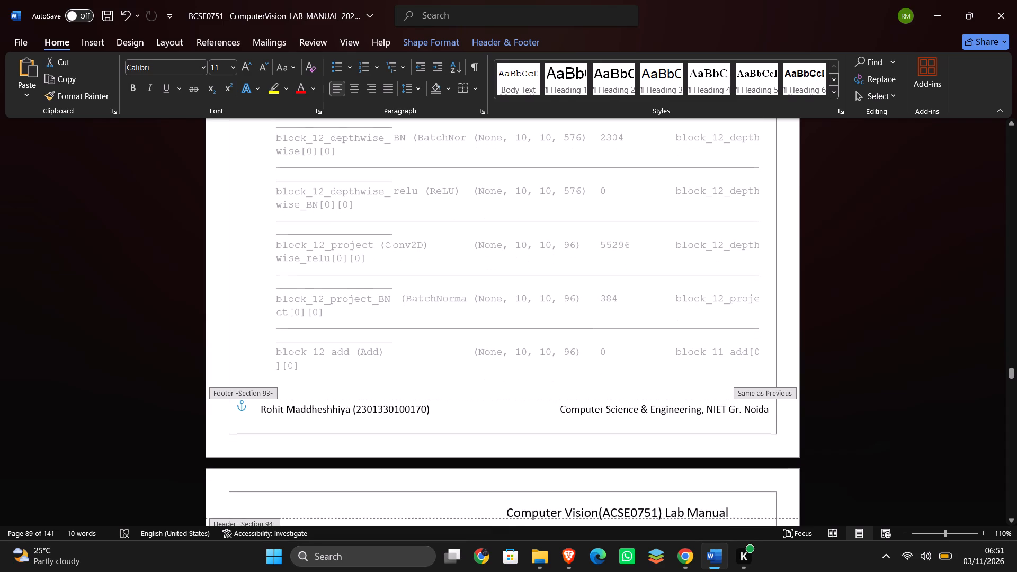
pyautogui.scroll(-2, 640, 444)
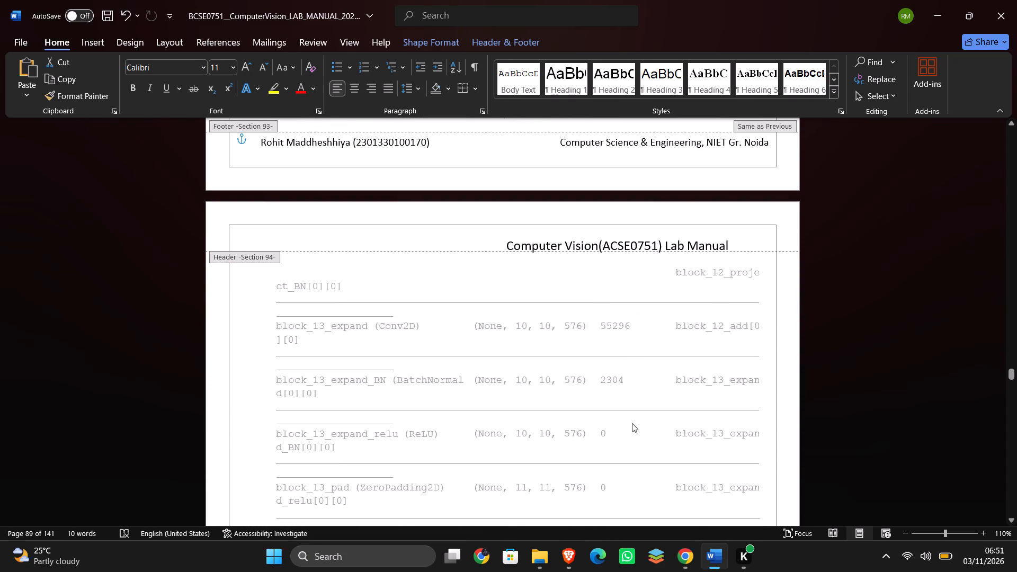
pyautogui.doubleClick(694, 248)
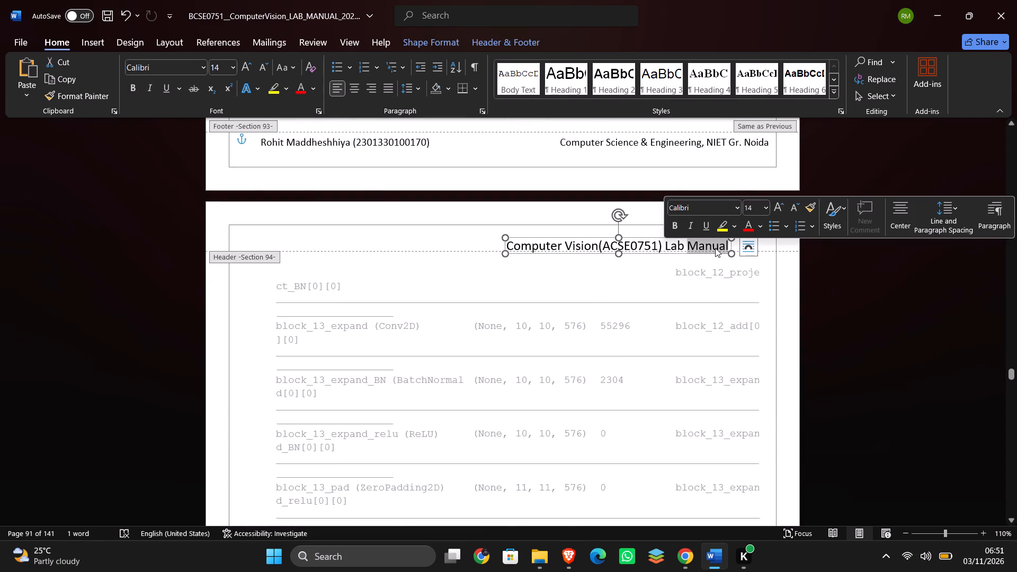
pyautogui.press('BackSpace')
pyautogui.press('BackSpace')
pyautogui.press('BackSpace')
pyautogui.press('BackSpace')
pyautogui.press('BackSpace')
pyautogui.press('BackSpace')
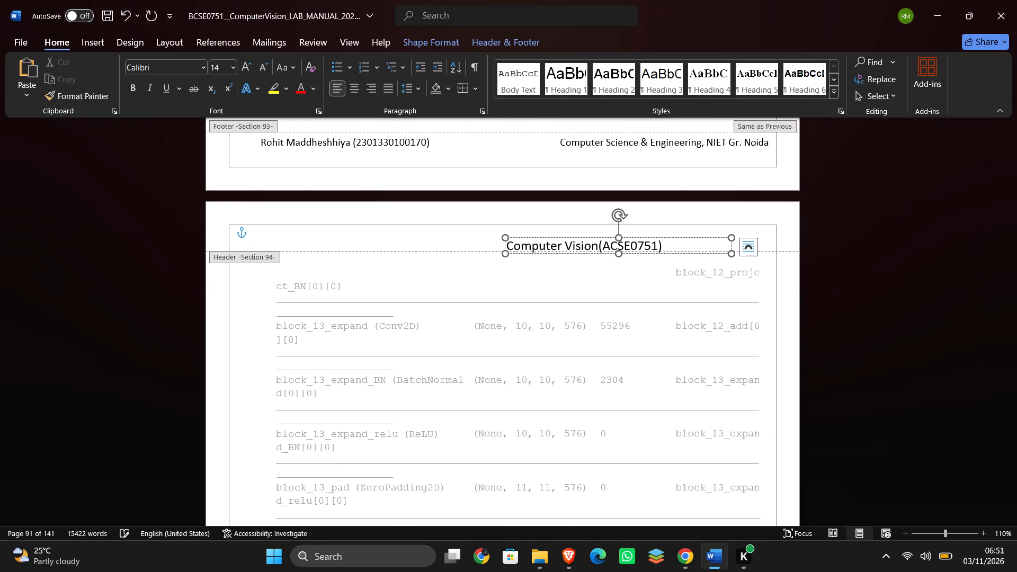
# Insert a space before "(ACSE0751)" in the Section 94 header so it reads "Computer Vision (ACSE0751)".
pyautogui.press('Left')
pyautogui.press('Left')
pyautogui.press('Left')
pyautogui.press('Left')
pyautogui.press('Left')
pyautogui.press('Left')
pyautogui.press('Left')
pyautogui.press('Left')
pyautogui.press('Left')
pyautogui.press('Left')
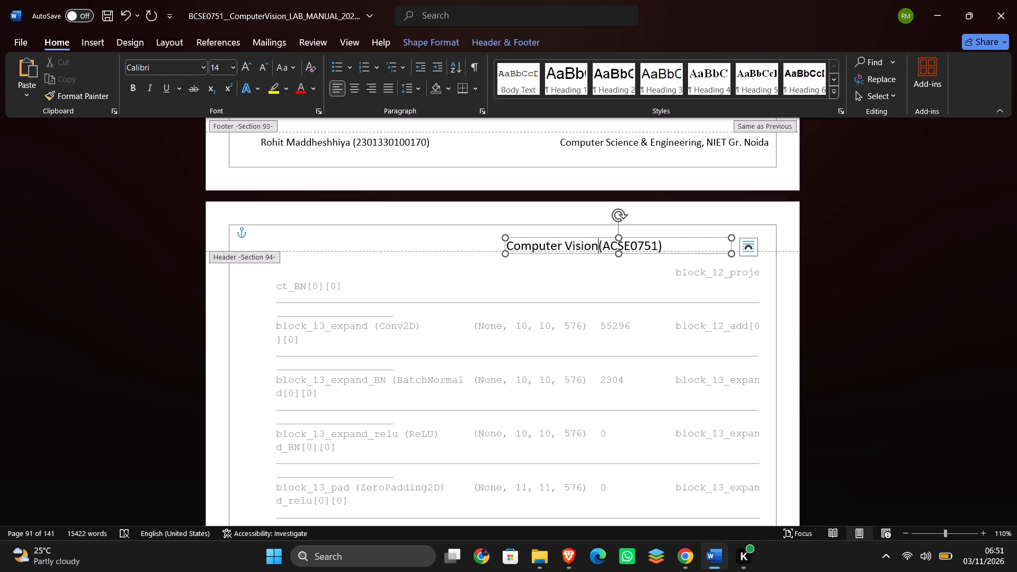
pyautogui.press('space')
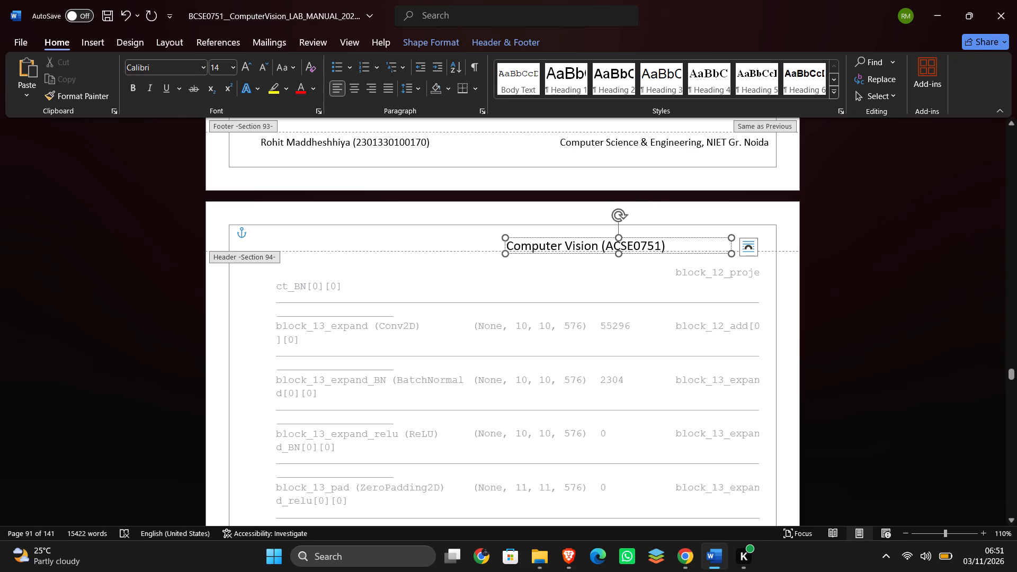
# Set the font size of the whole "Computer Vision (ACSE0751)" header text in Section 94 to 12.
pyautogui.hotkey('ctrl', 'a')
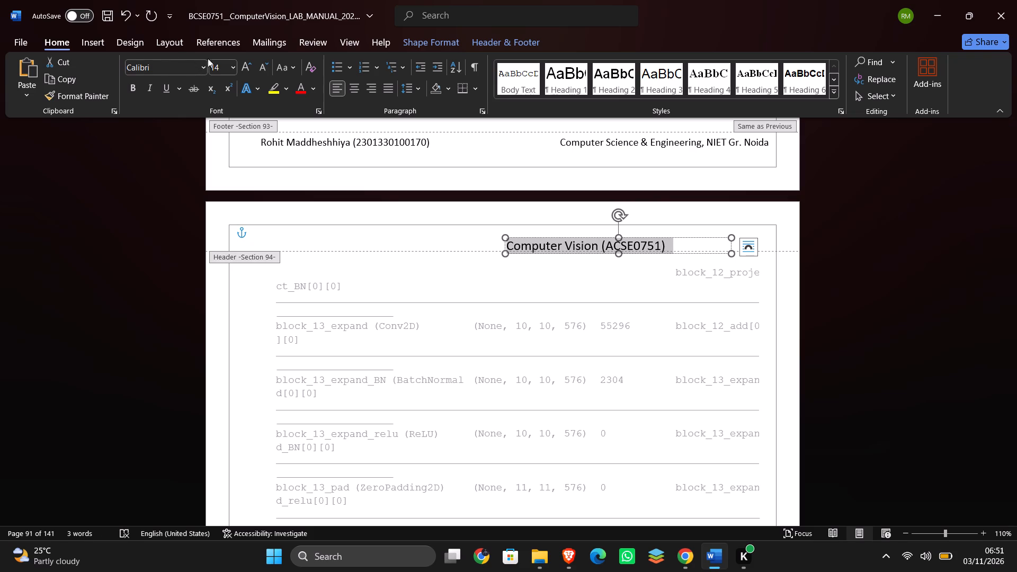
pyautogui.click(230, 69)
pyautogui.click(219, 146)
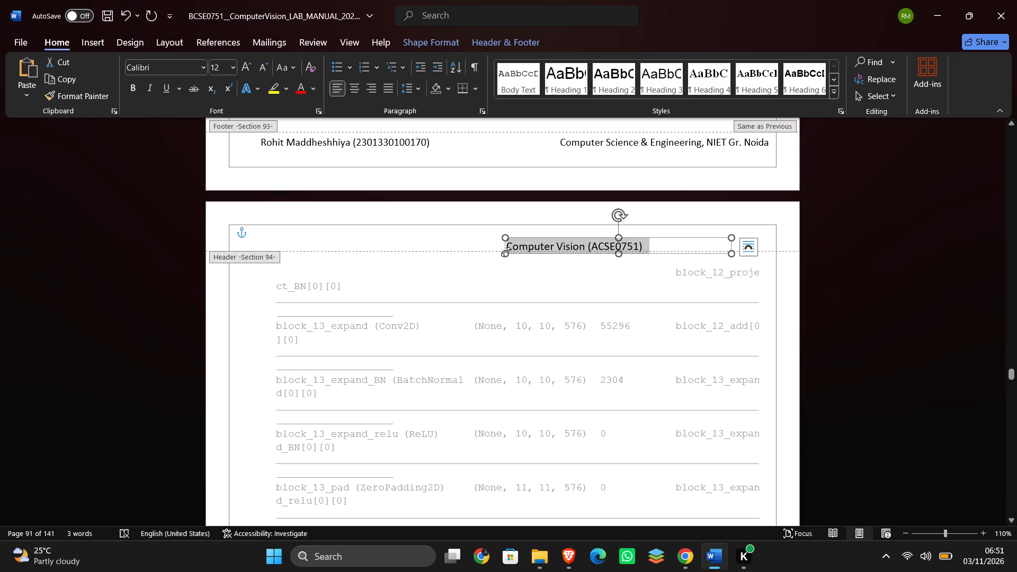
# Narrow the Section 94 header text box from its left edge to fit closely around the shortened text.
pyautogui.moveTo(505, 252); pyautogui.dragTo(586, 253)
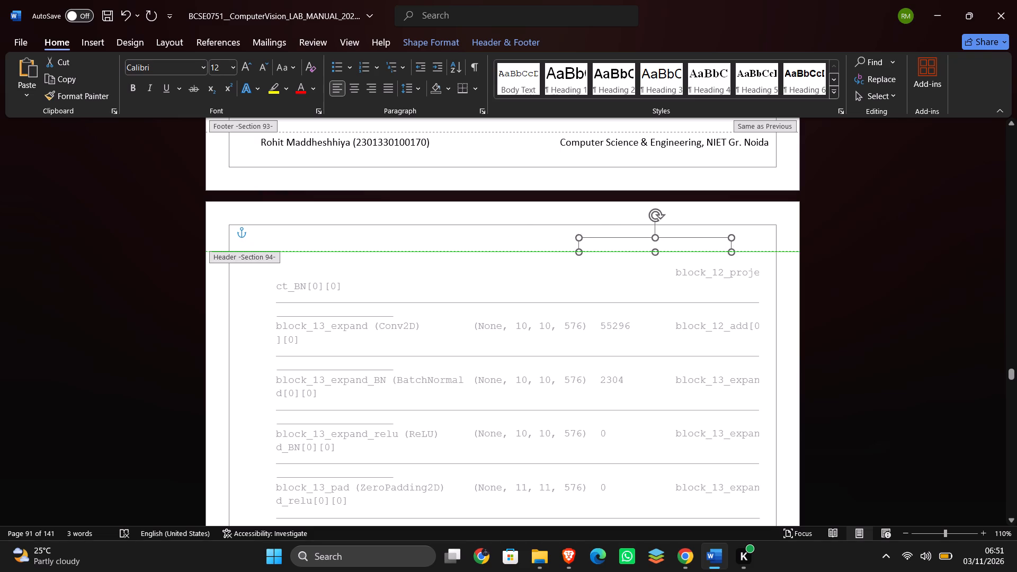
pyautogui.moveTo(586, 253); pyautogui.dragTo(597, 253)
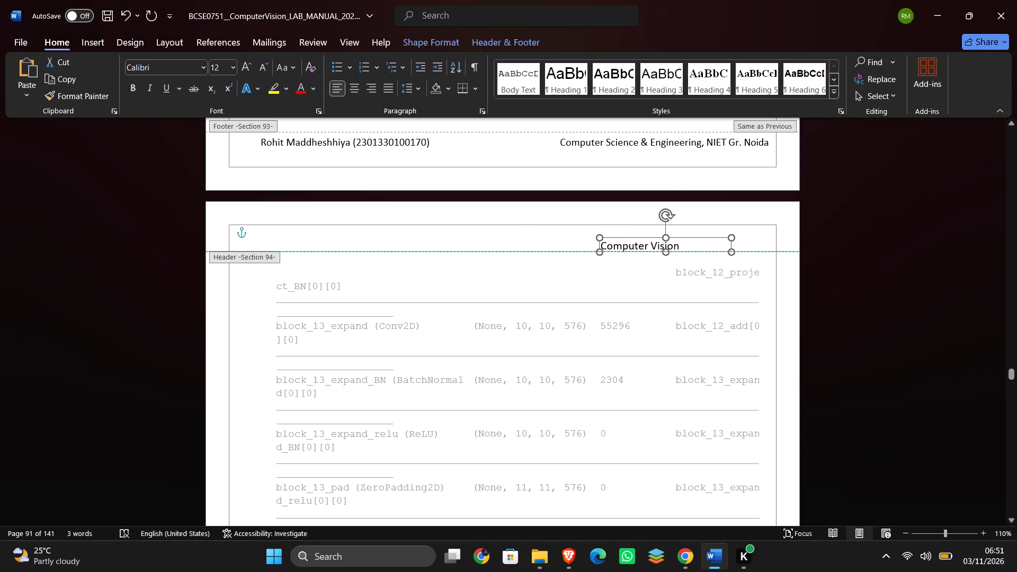
pyautogui.moveTo(597, 253); pyautogui.dragTo(586, 257)
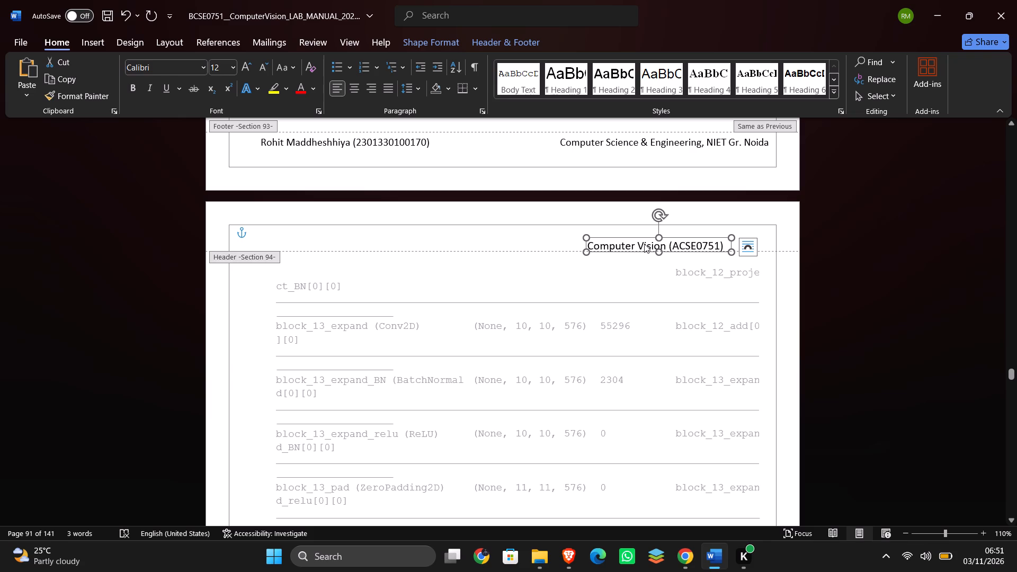
# Move the Section 94 header text box right and slightly up, closer to the right page border.
pyautogui.moveTo(640, 239); pyautogui.dragTo(666, 230)
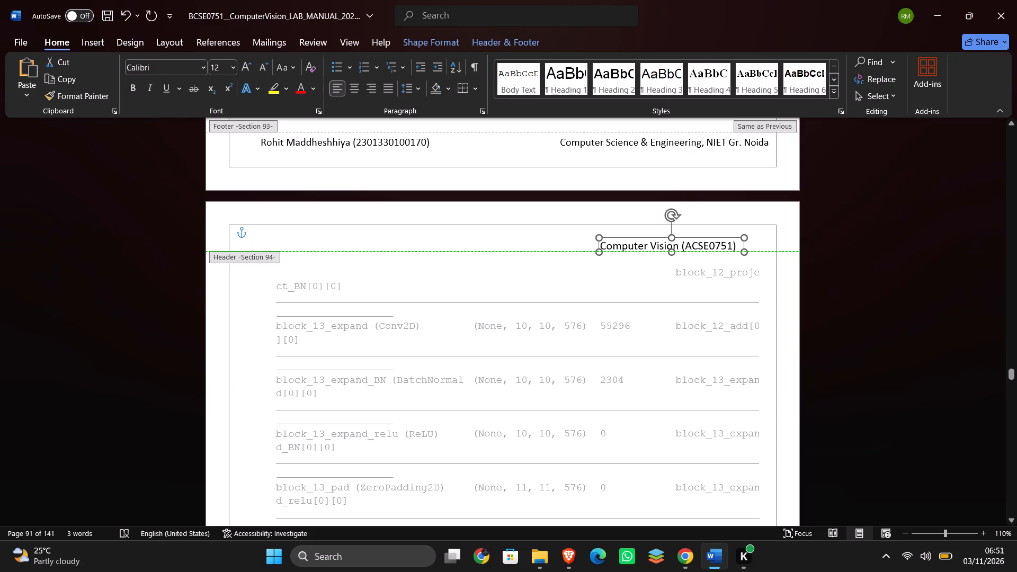
pyautogui.moveTo(666, 230); pyautogui.dragTo(667, 230)
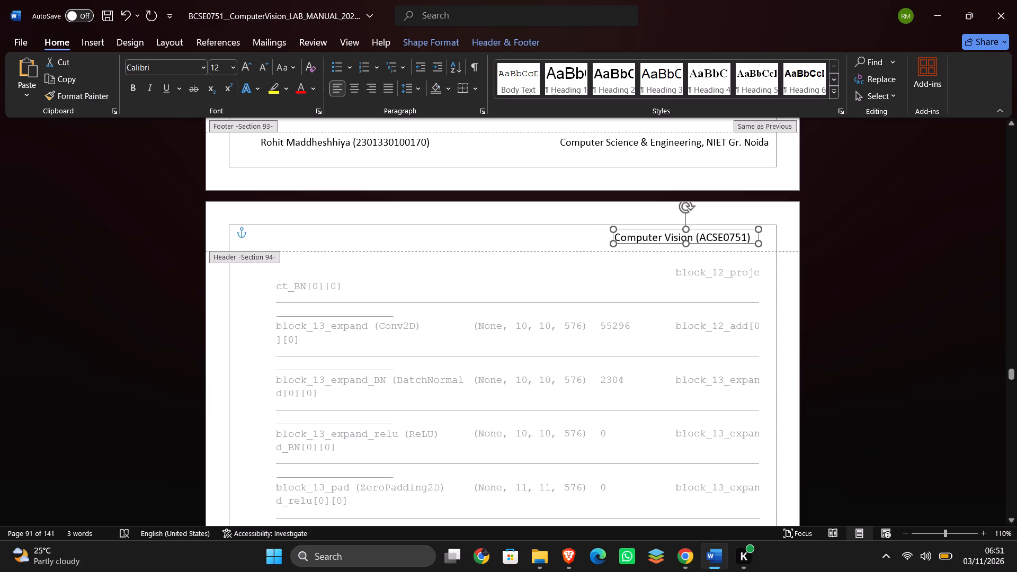
pyautogui.moveTo(667, 230); pyautogui.dragTo(666, 233)
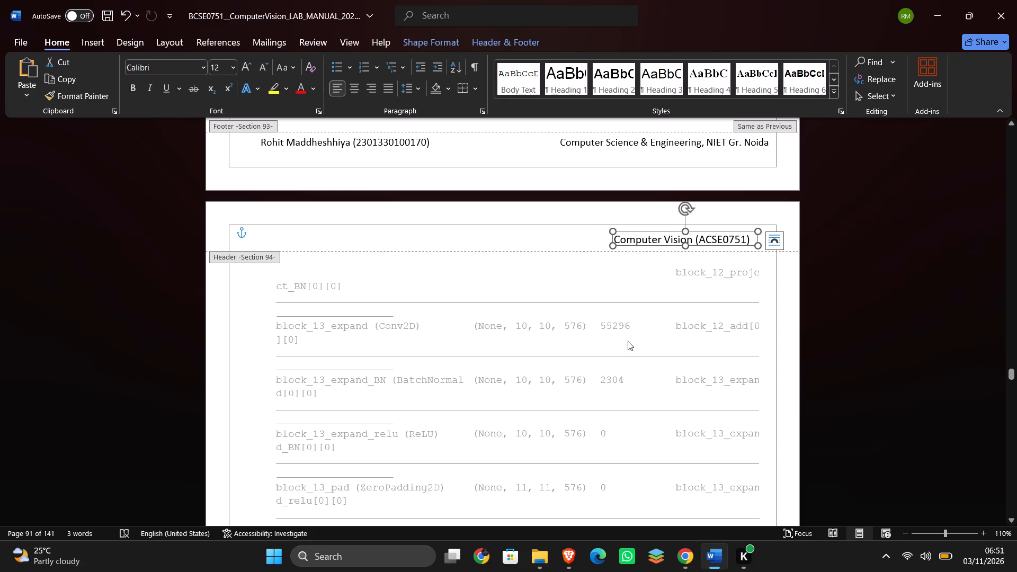
# Replace the "Computer Science & Engineering, NIET Gr. Noida" text in the Section 94 footer with the copied student name-and-department line.
pyautogui.scroll(-4, 628, 341)
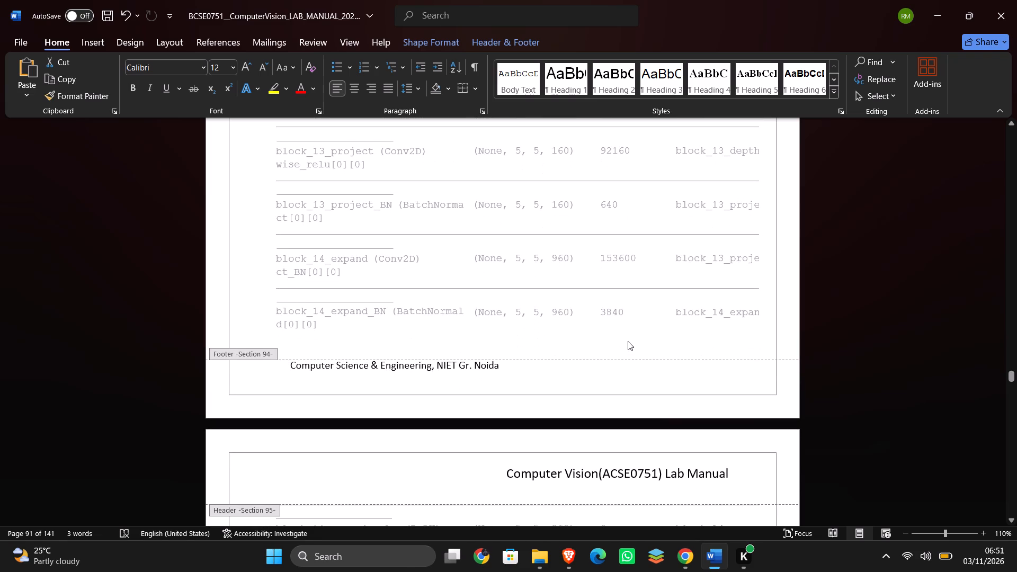
pyautogui.doubleClick(481, 367)
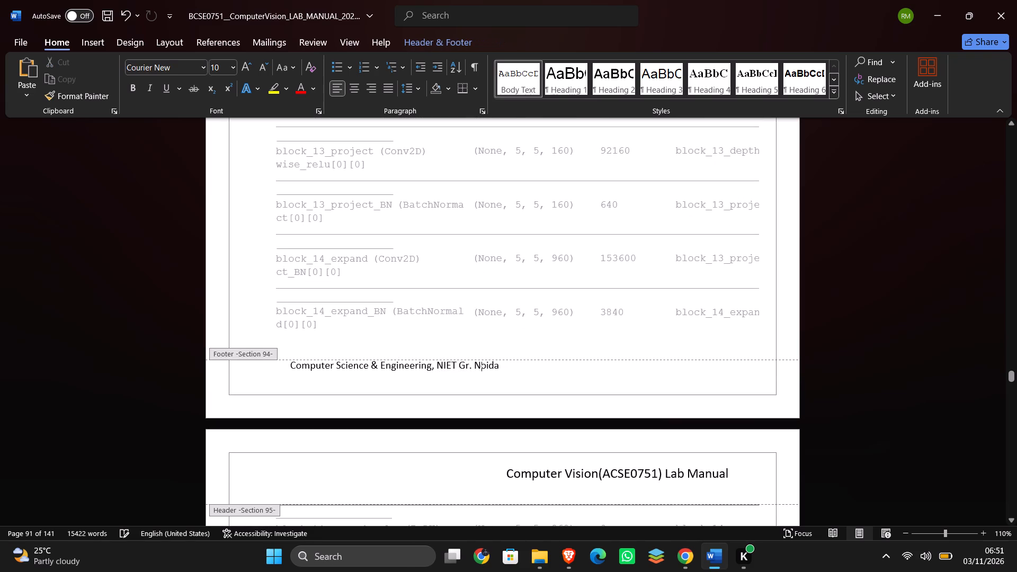
pyautogui.click(481, 367)
pyautogui.tripleClick(481, 367)
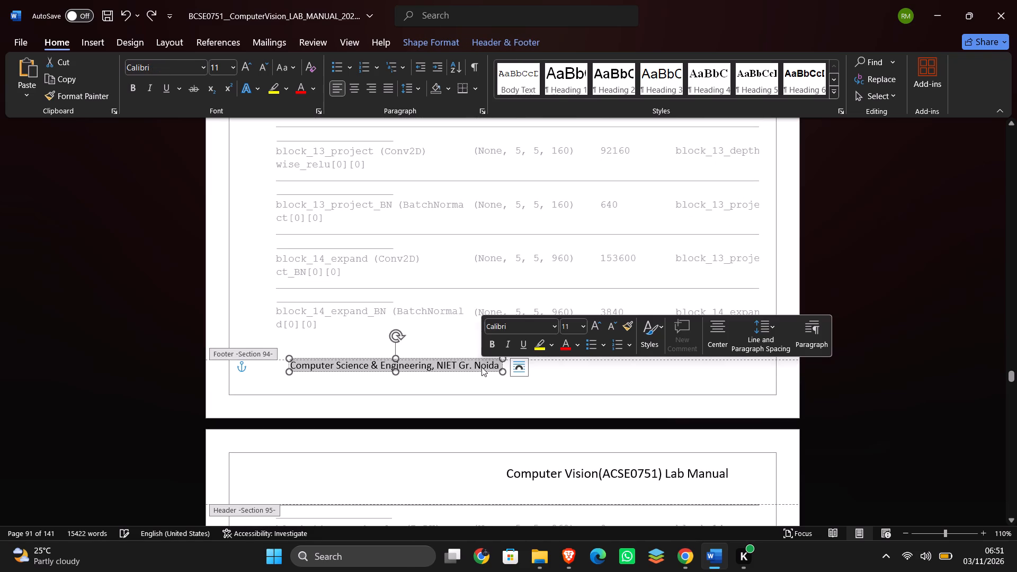
pyautogui.hotkey('ctrl', 'v')
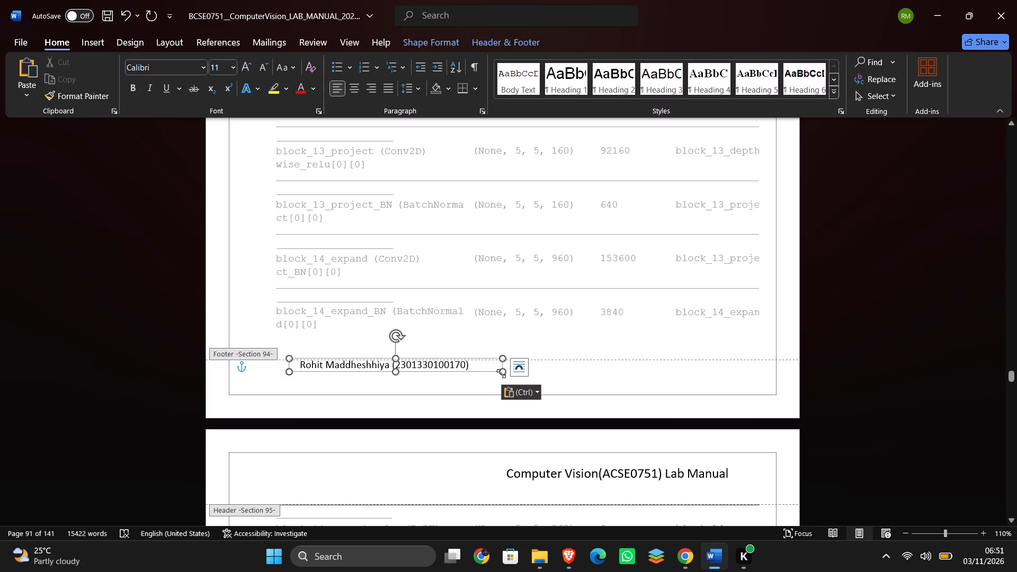
# Widen the Section 94 footer text box past the right page border so the name and department share one line.
pyautogui.click(501, 373)
pyautogui.moveTo(501, 373); pyautogui.dragTo(626, 380)
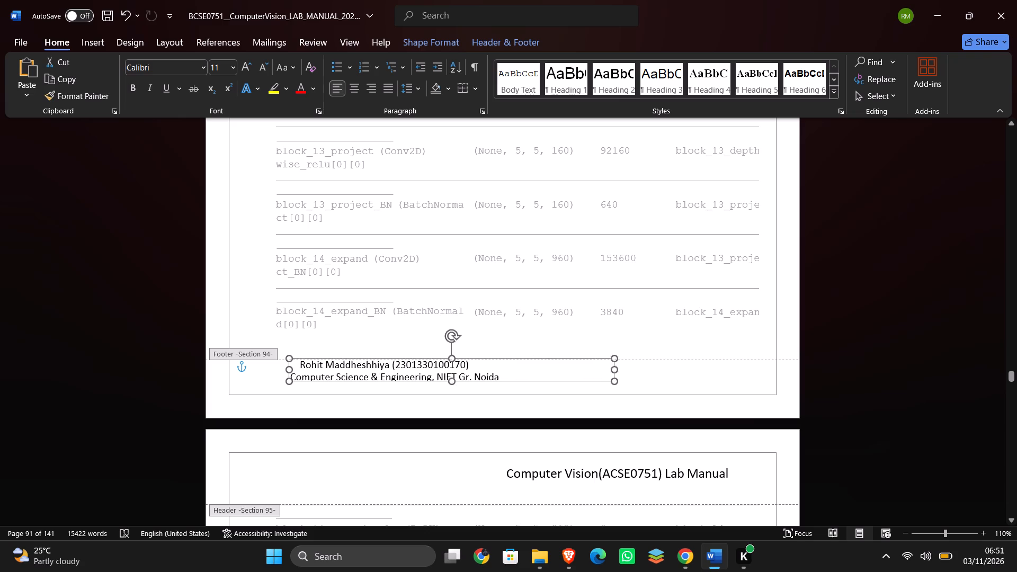
pyautogui.moveTo(626, 380); pyautogui.dragTo(749, 370)
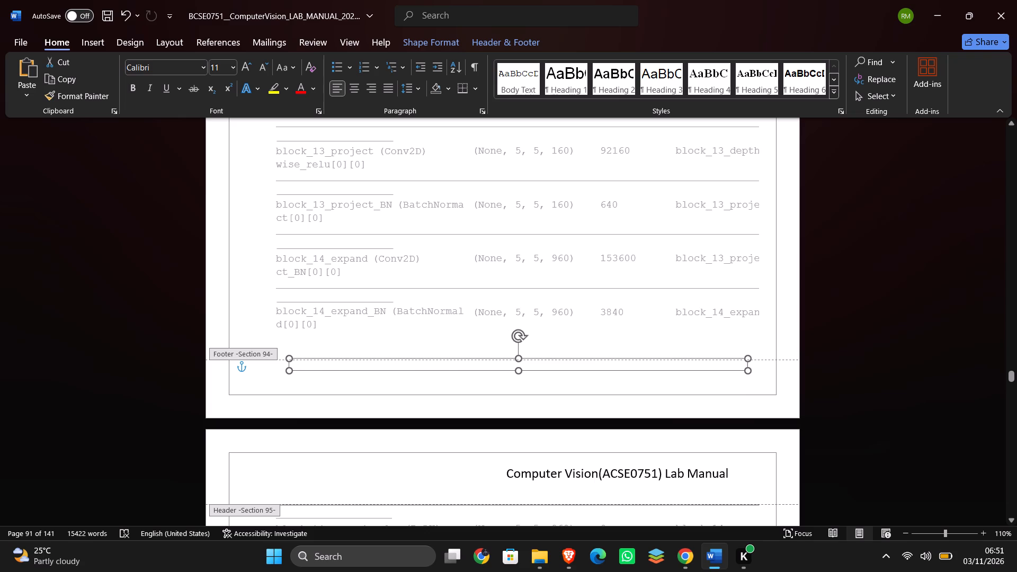
pyautogui.moveTo(749, 370); pyautogui.dragTo(845, 375)
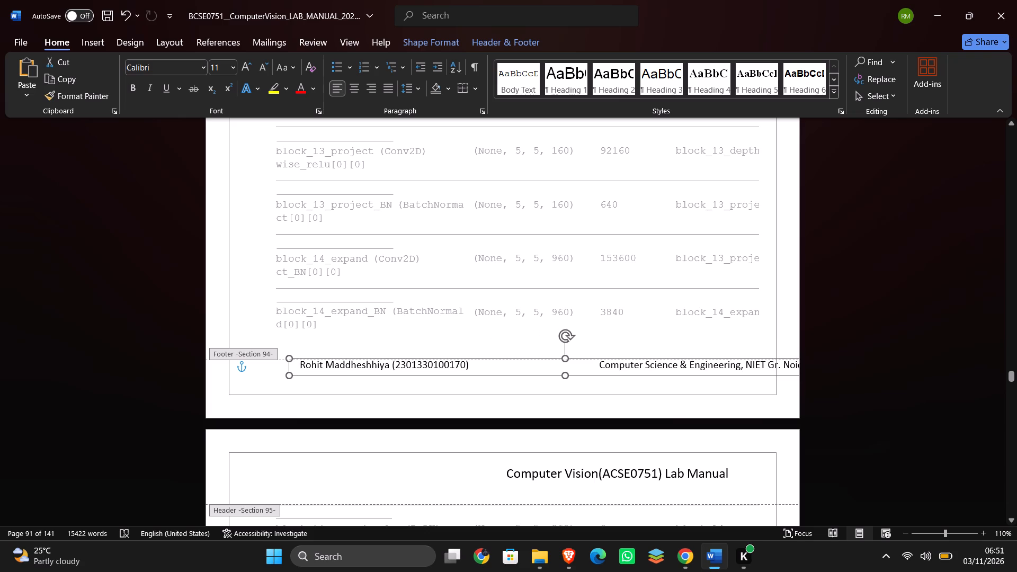
pyautogui.moveTo(845, 375); pyautogui.dragTo(848, 375)
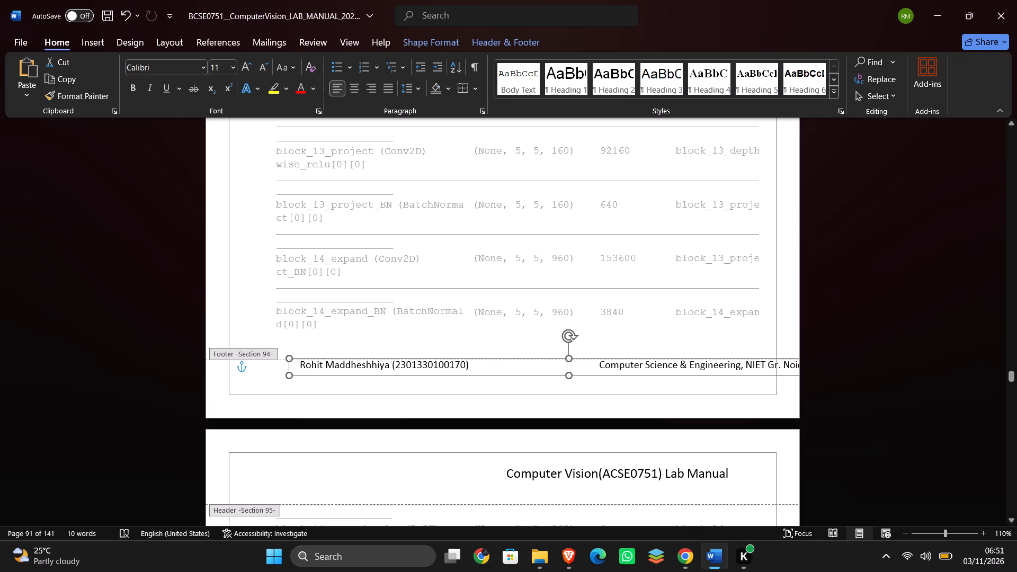
# Move the Section 94 footer text box left and slightly down so its text sits within the page border.
pyautogui.moveTo(581, 359); pyautogui.dragTo(552, 363)
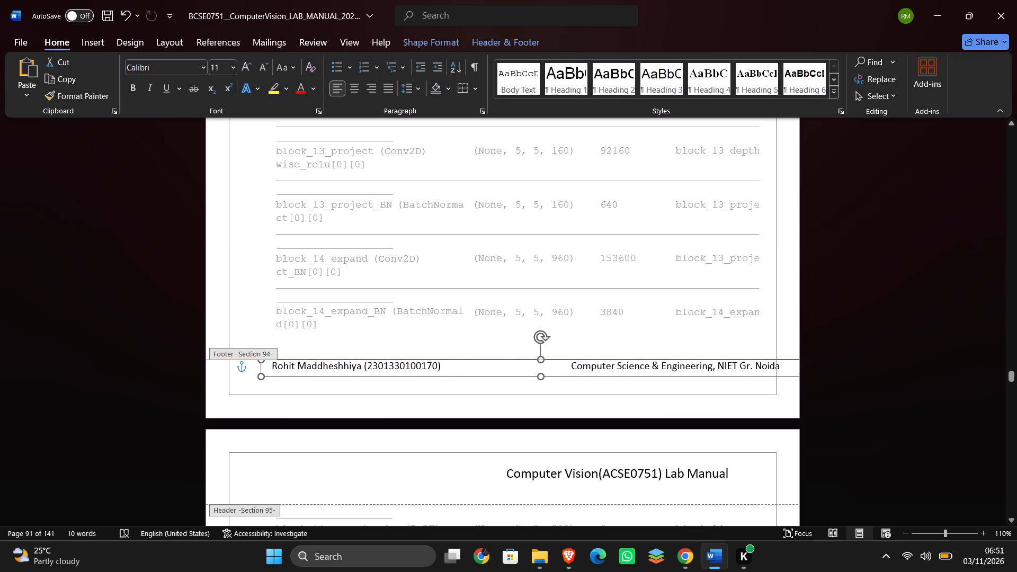
pyautogui.moveTo(552, 363); pyautogui.dragTo(530, 371)
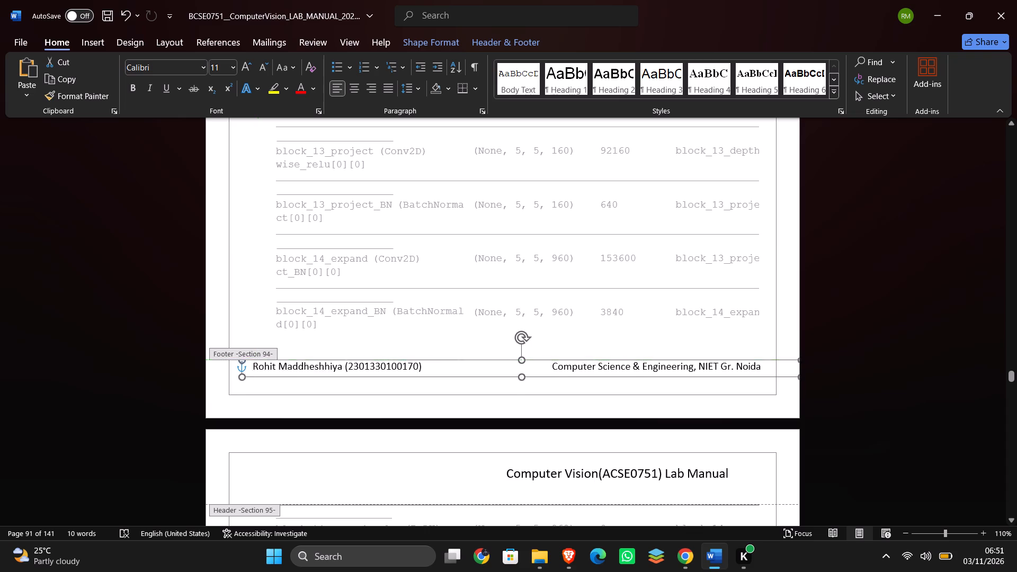
pyautogui.moveTo(530, 371); pyautogui.dragTo(541, 368)
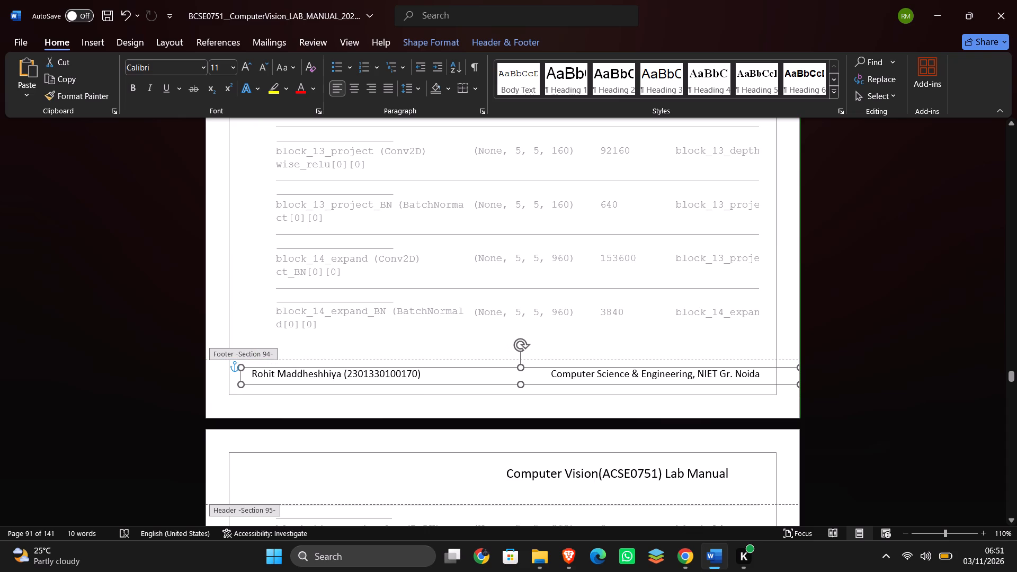
pyautogui.moveTo(541, 368); pyautogui.dragTo(542, 366)
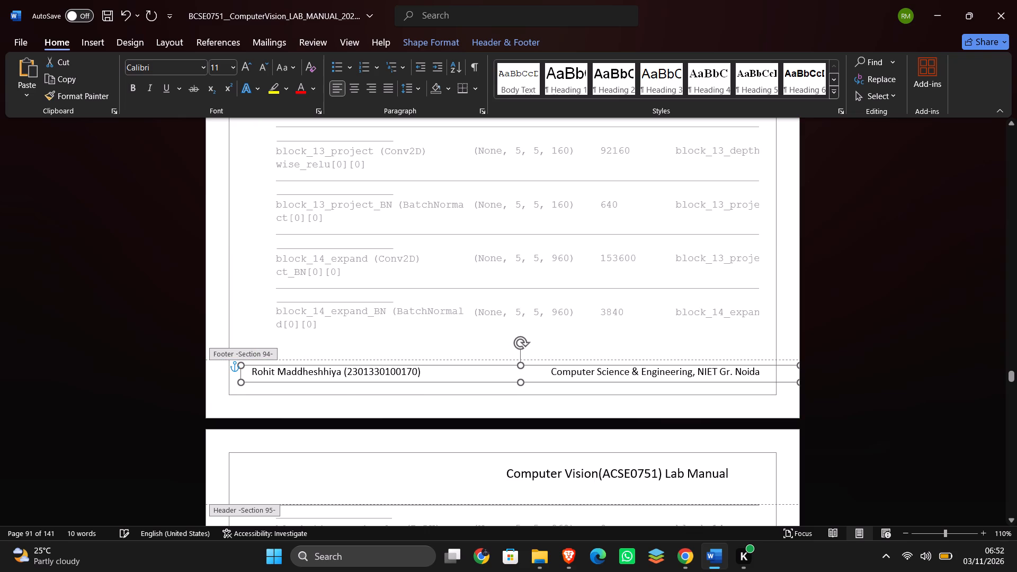
# Change the Section 95 header text to "Computer Vision (ACSE0751)", removing "Lab Manual" and adding a space before the bracket.
pyautogui.scroll(-1, 629, 452)
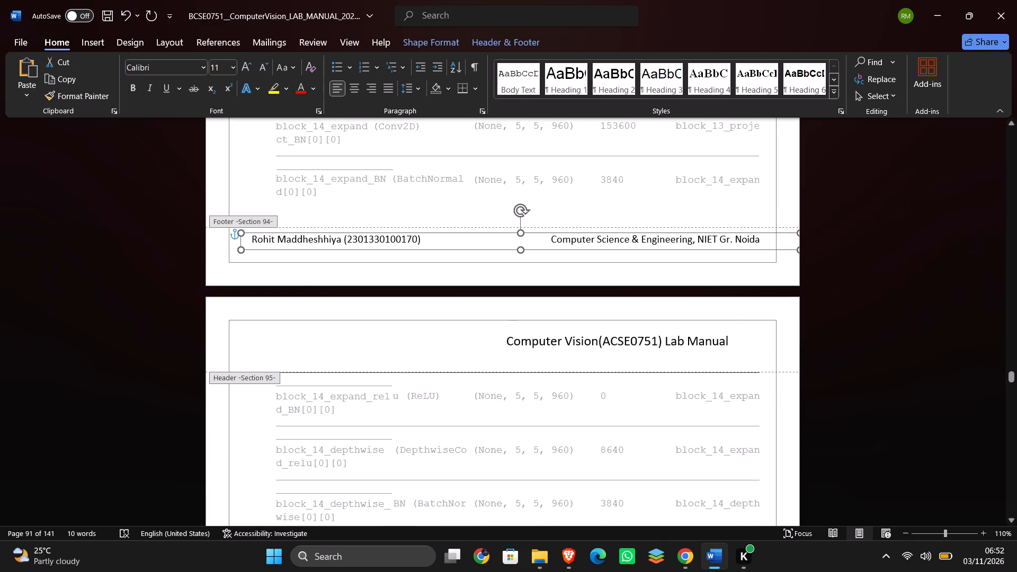
pyautogui.doubleClick(714, 345)
pyautogui.press('BackSpace')
pyautogui.press('BackSpace')
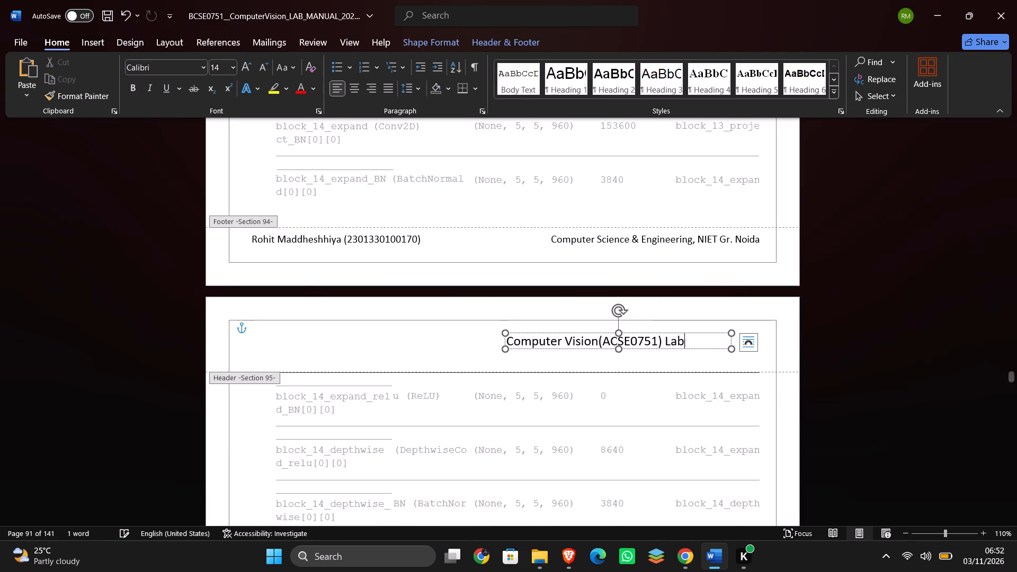
pyautogui.press('BackSpace')
pyautogui.press('BackSpace')
pyautogui.press('BackSpace')
pyautogui.press('BackSpace')
pyautogui.press('Left')
pyautogui.press('Left')
pyautogui.press('Left')
pyautogui.press('Left')
pyautogui.press('Left')
pyautogui.press('Left')
pyautogui.press('Left')
pyautogui.press('Left')
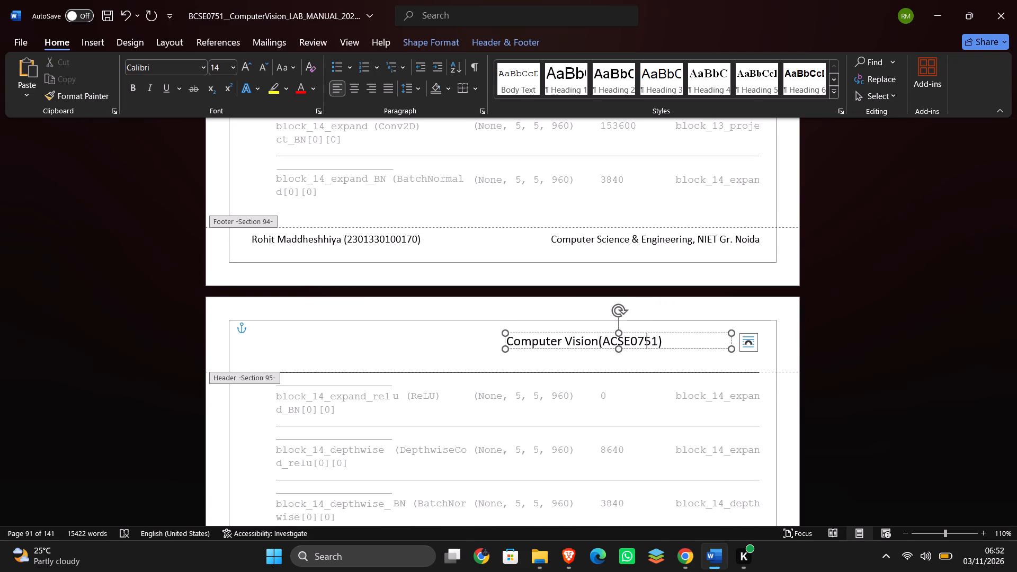
pyautogui.press('Left')
pyautogui.press('Left')
pyautogui.press('space')
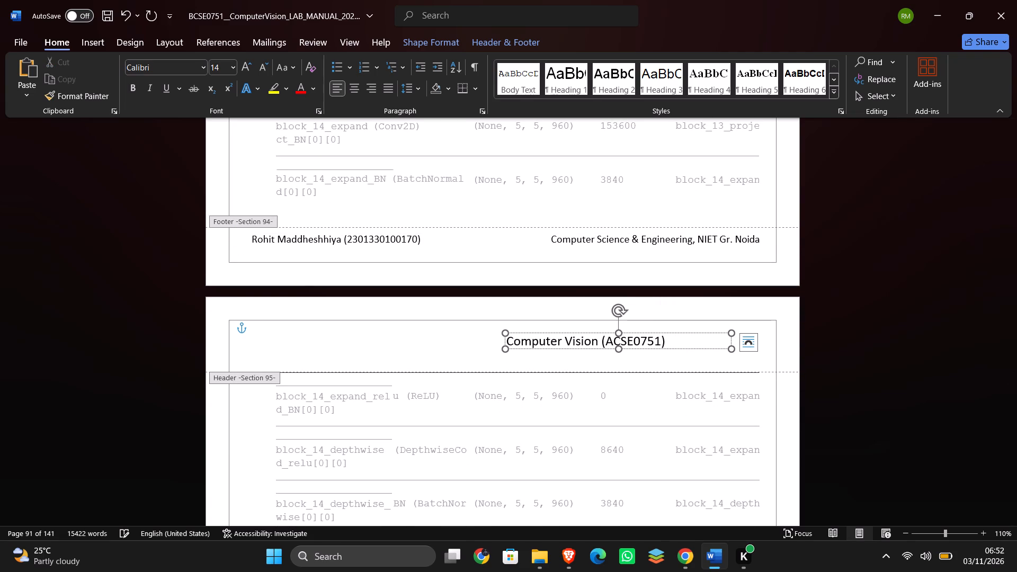
# Set the font size of the whole Section 95 header text to 12.
pyautogui.hotkey('ctrl', 'a')
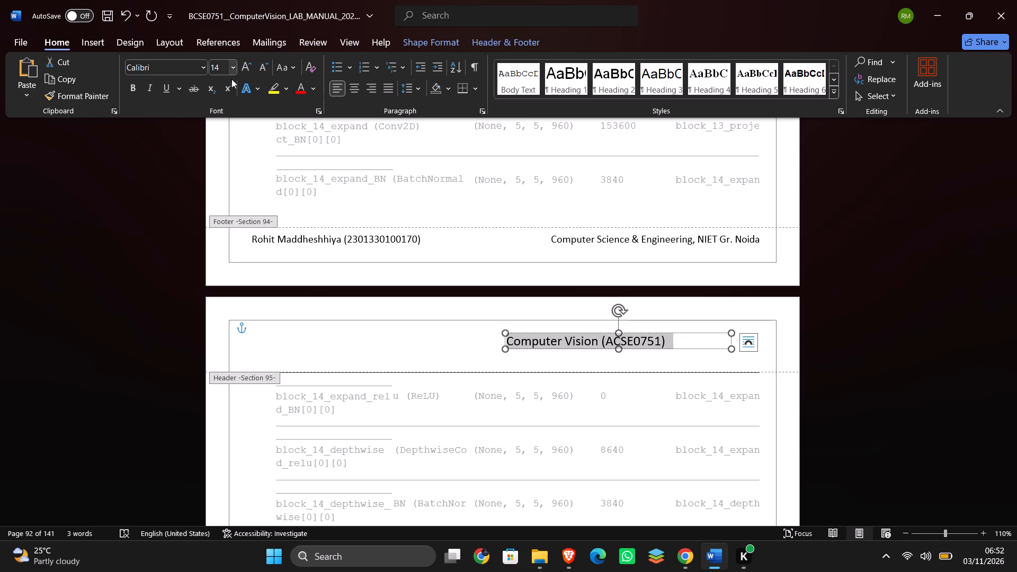
pyautogui.click(232, 69)
pyautogui.click(224, 148)
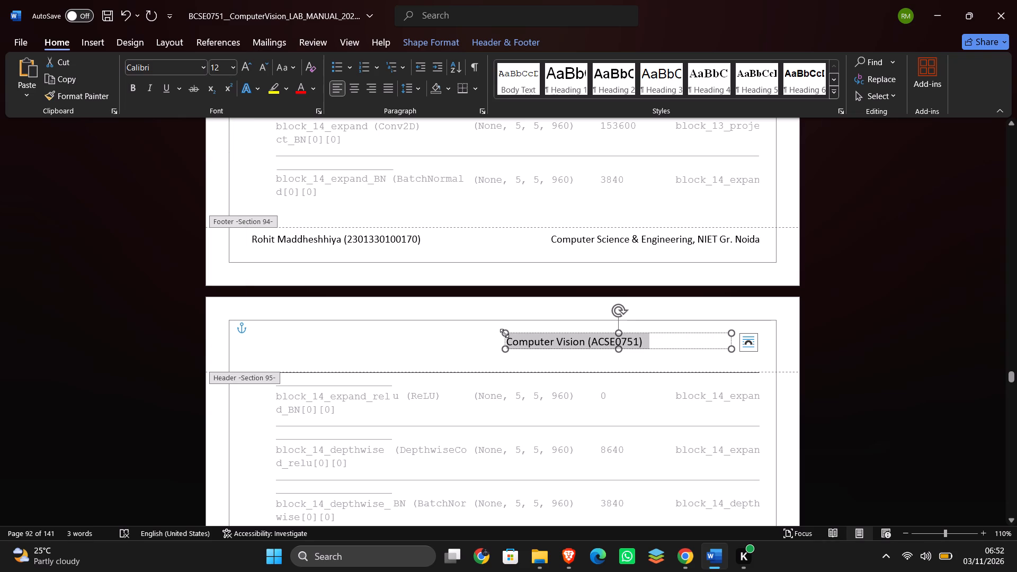
# Narrow the Section 95 header text box from its left side to fit the text, and move it close to the right page border.
pyautogui.moveTo(504, 333); pyautogui.dragTo(558, 340)
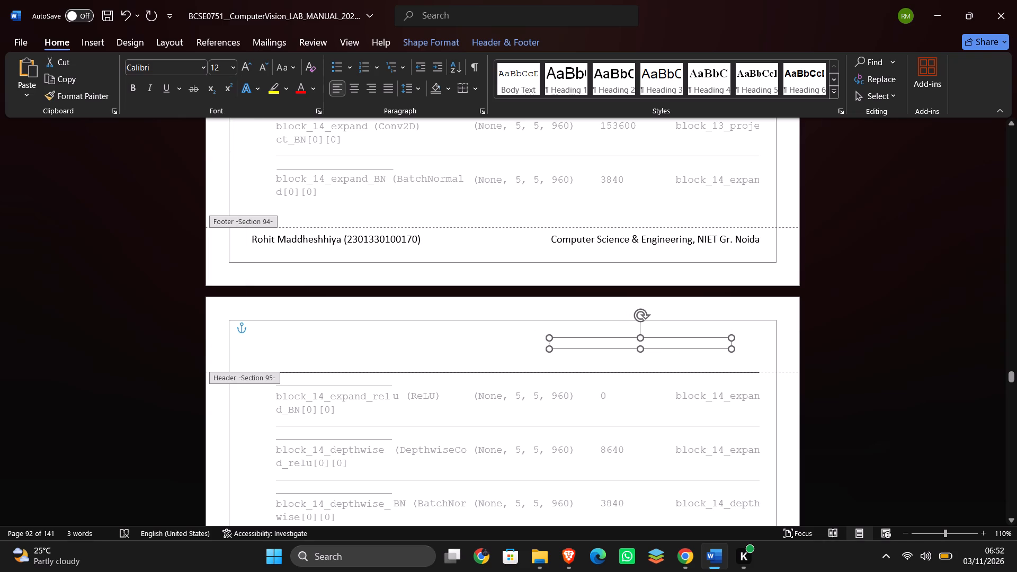
pyautogui.moveTo(558, 340); pyautogui.dragTo(588, 331)
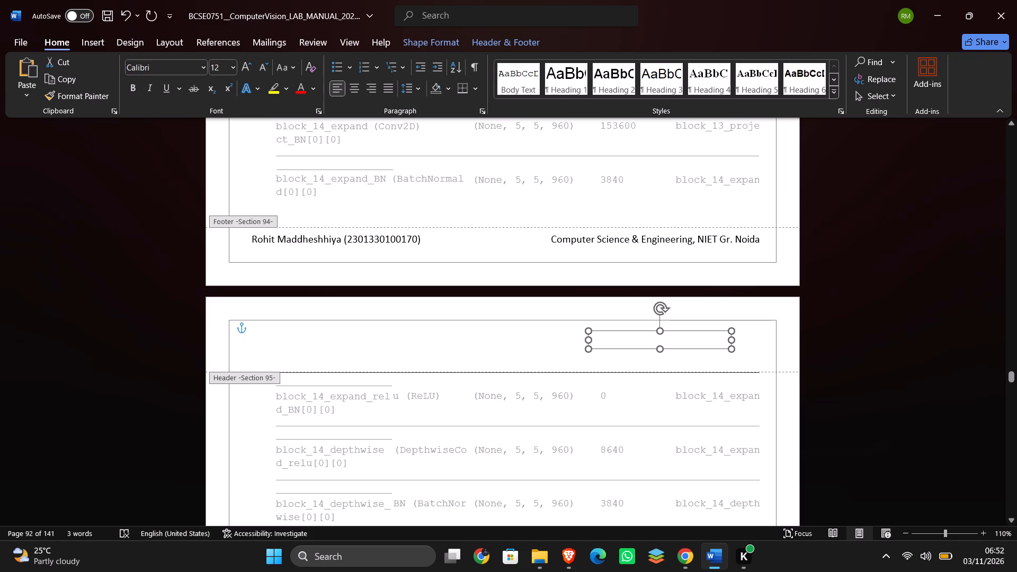
pyautogui.moveTo(588, 331); pyautogui.dragTo(583, 330)
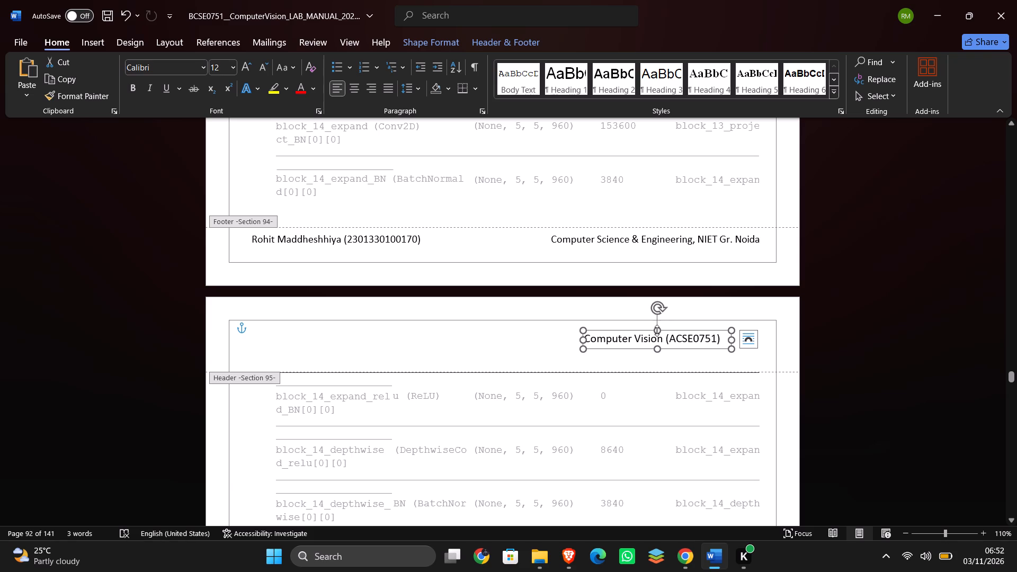
pyautogui.moveTo(643, 331); pyautogui.dragTo(677, 332)
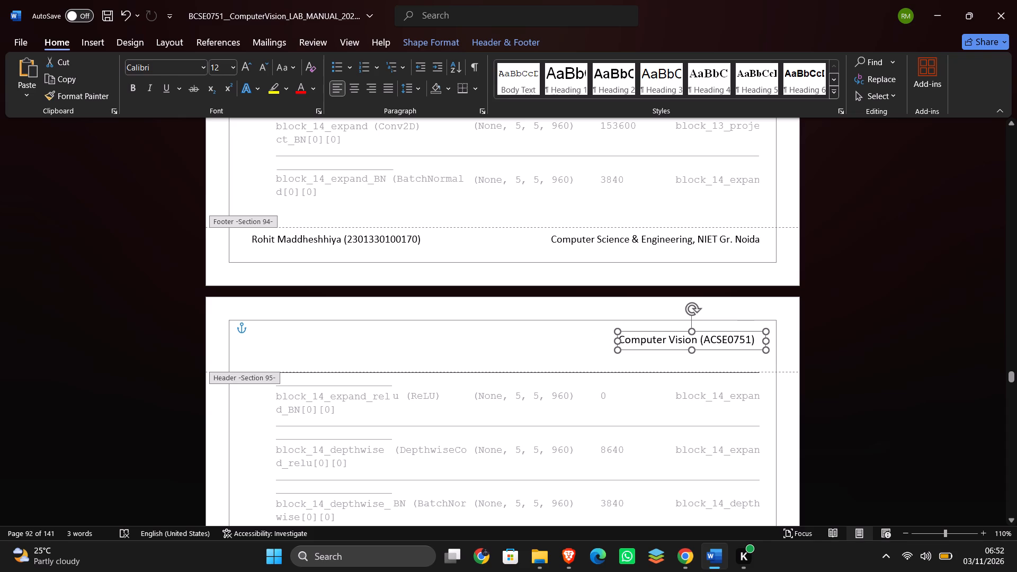
# Replace the "Computer Science & Engineering, NIET Gr. Noida" text in the Section 95 footer with the copied student name-and-department line.
pyautogui.scroll(-1, 575, 388)
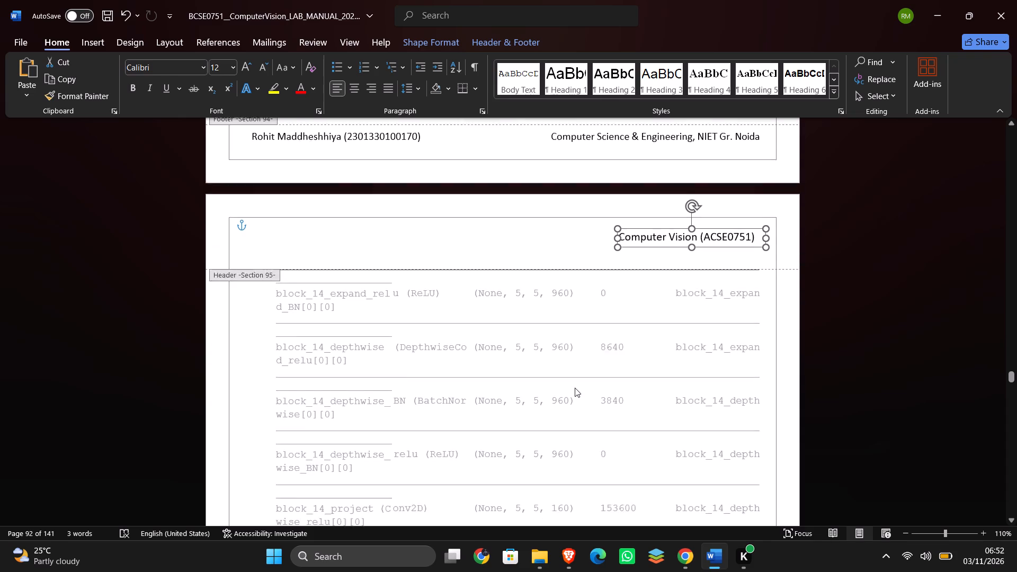
pyautogui.scroll(-4, 575, 388)
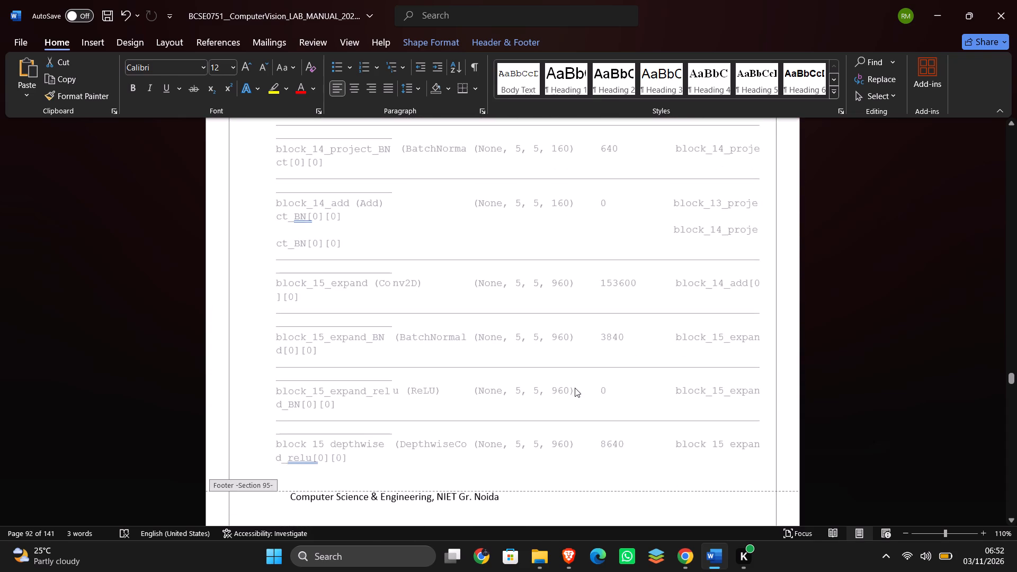
pyautogui.scroll(-2, 575, 388)
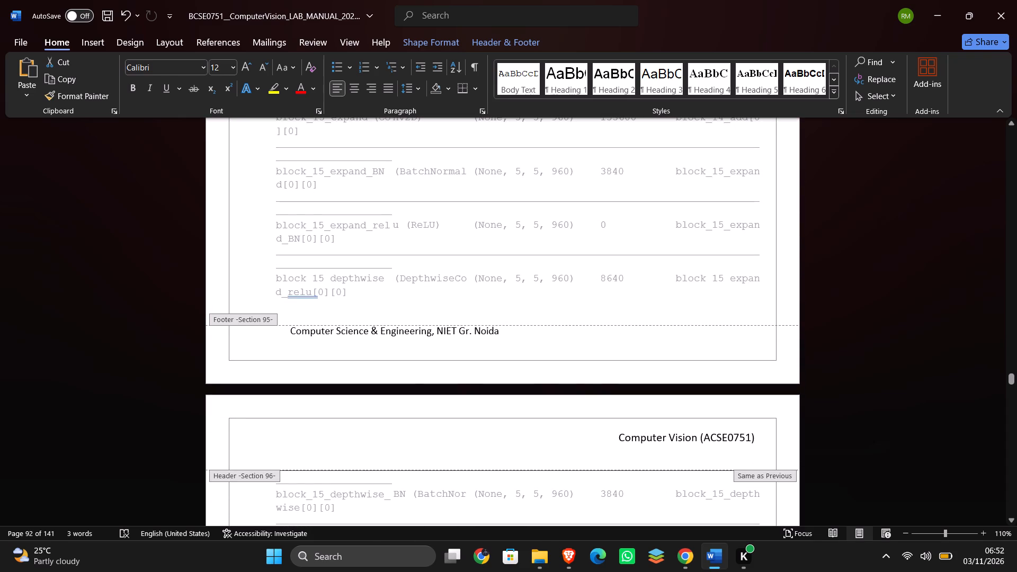
pyautogui.doubleClick(458, 329)
pyautogui.doubleClick(458, 329)
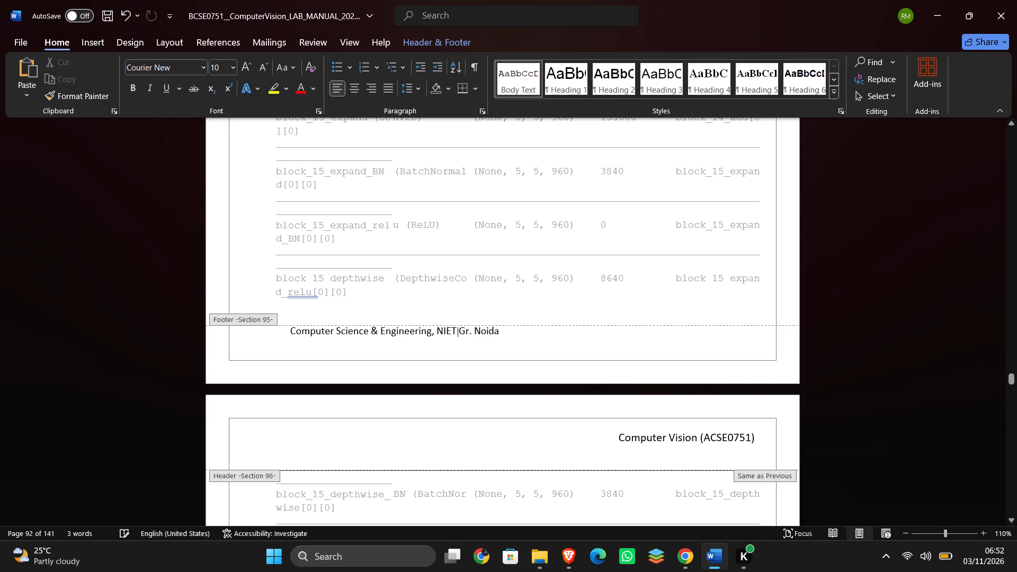
pyautogui.doubleClick(458, 329)
pyautogui.tripleClick(458, 329)
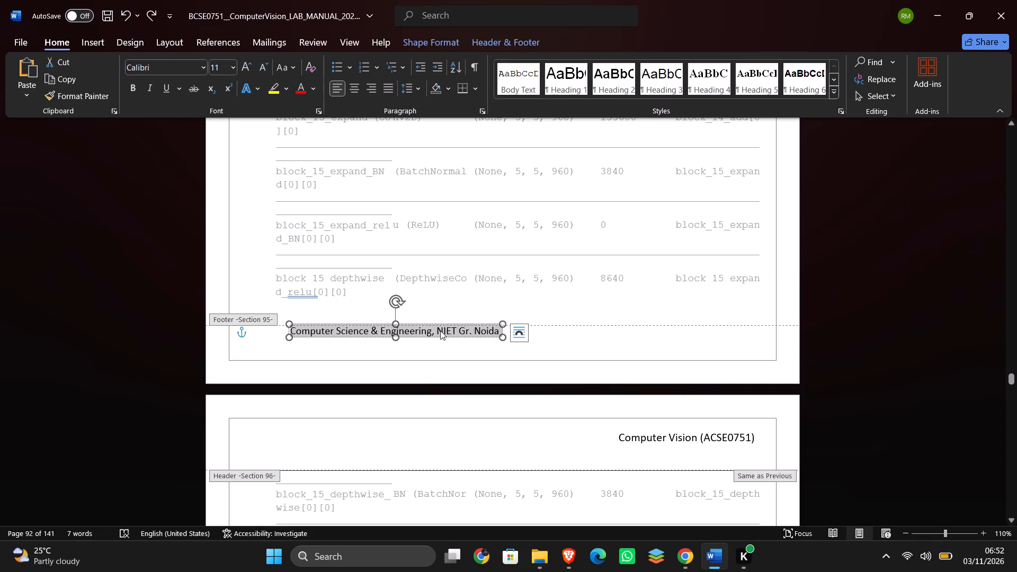
pyautogui.hotkey('ctrl', 'v')
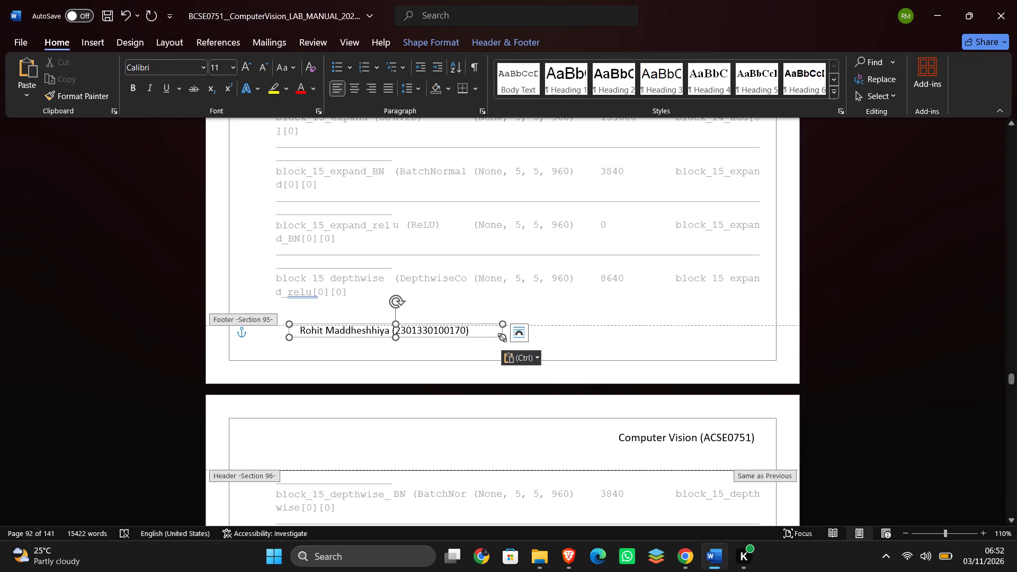
# Enlarge the Section 95 footer text box on both sides, up to the right page border, so the name and department share one line.
pyautogui.moveTo(502, 337); pyautogui.dragTo(694, 336)
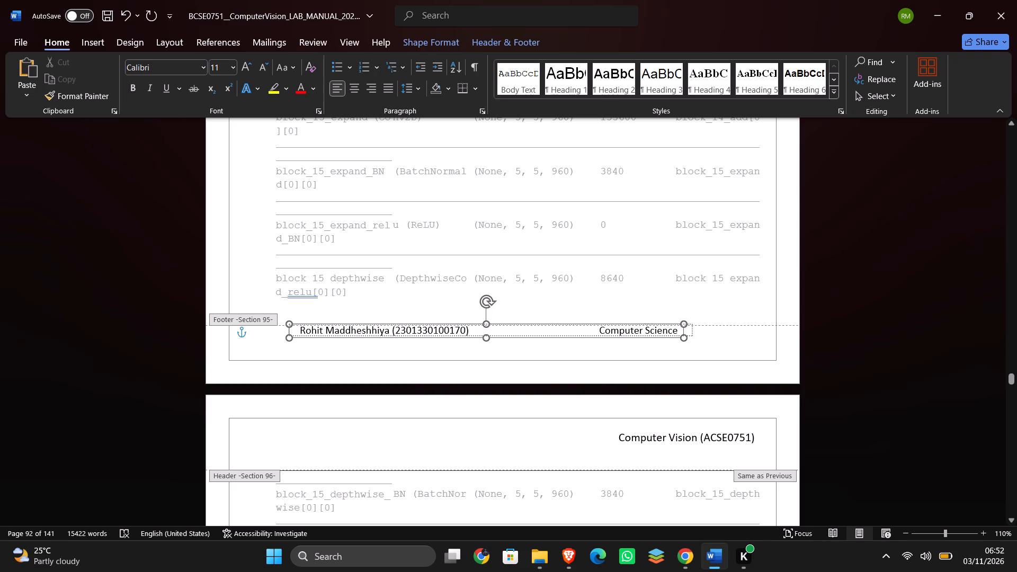
pyautogui.moveTo(694, 336); pyautogui.dragTo(759, 344)
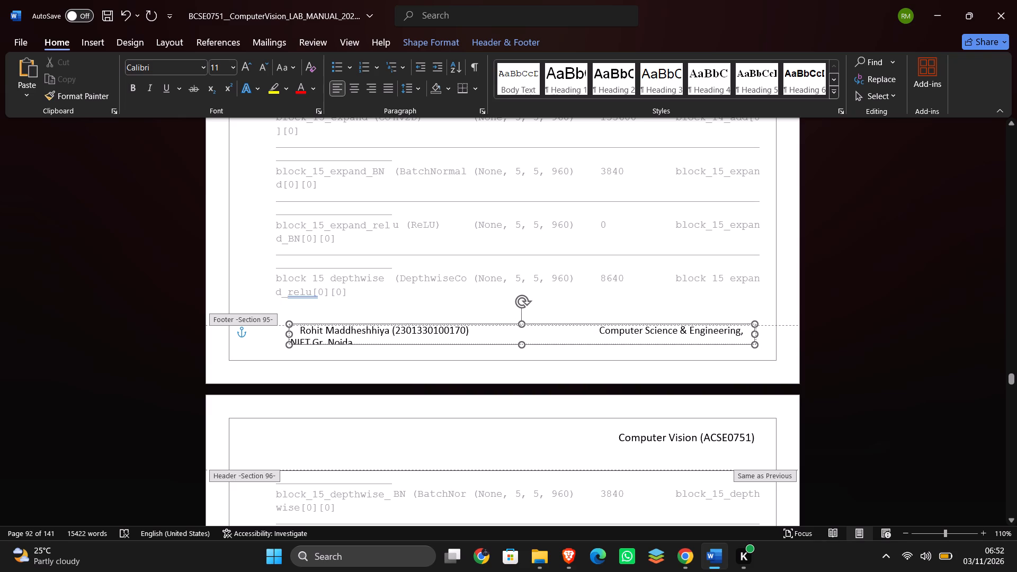
pyautogui.moveTo(759, 344); pyautogui.dragTo(779, 346)
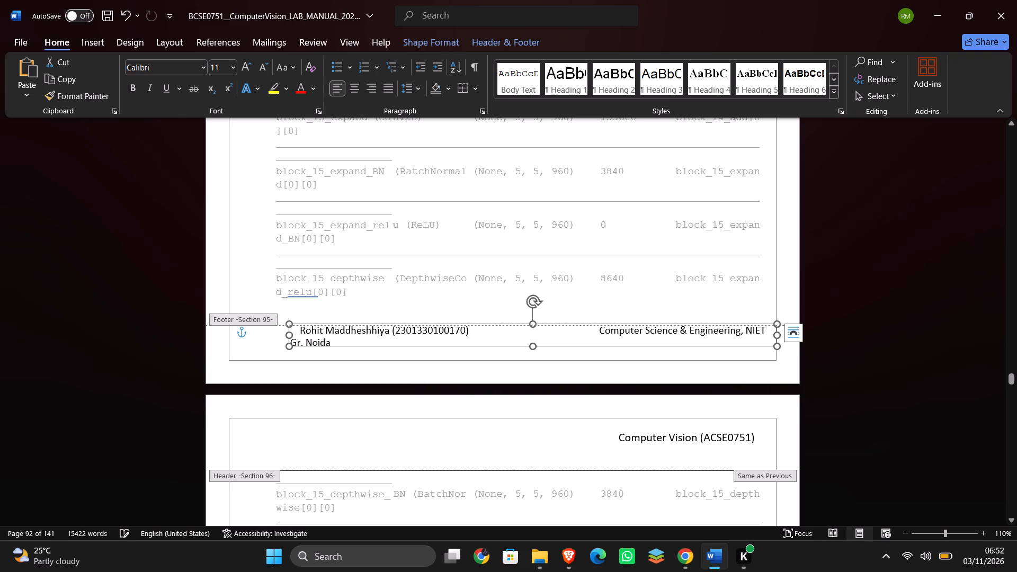
pyautogui.moveTo(288, 336); pyautogui.dragTo(268, 336)
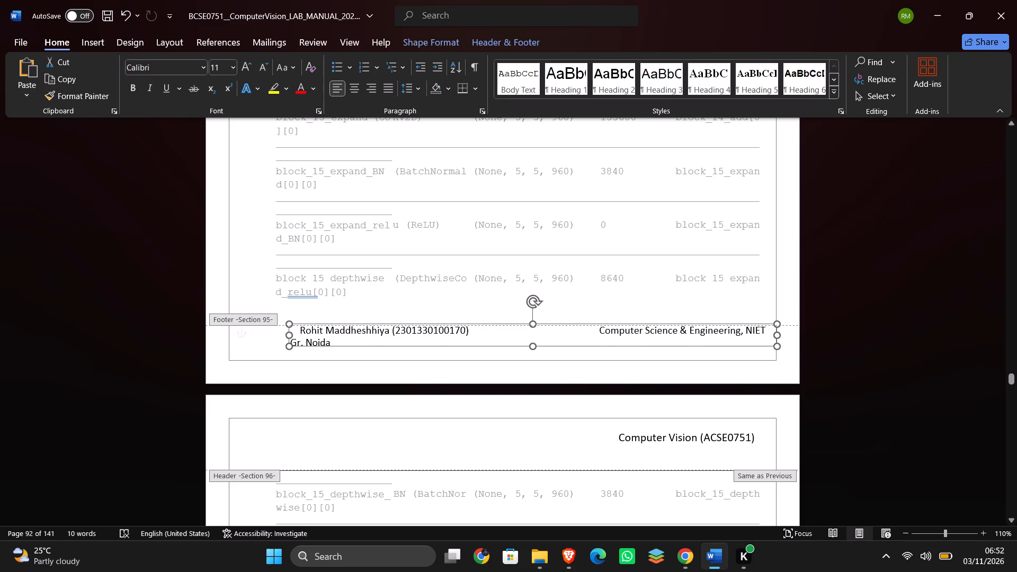
pyautogui.moveTo(268, 336); pyautogui.dragTo(260, 338)
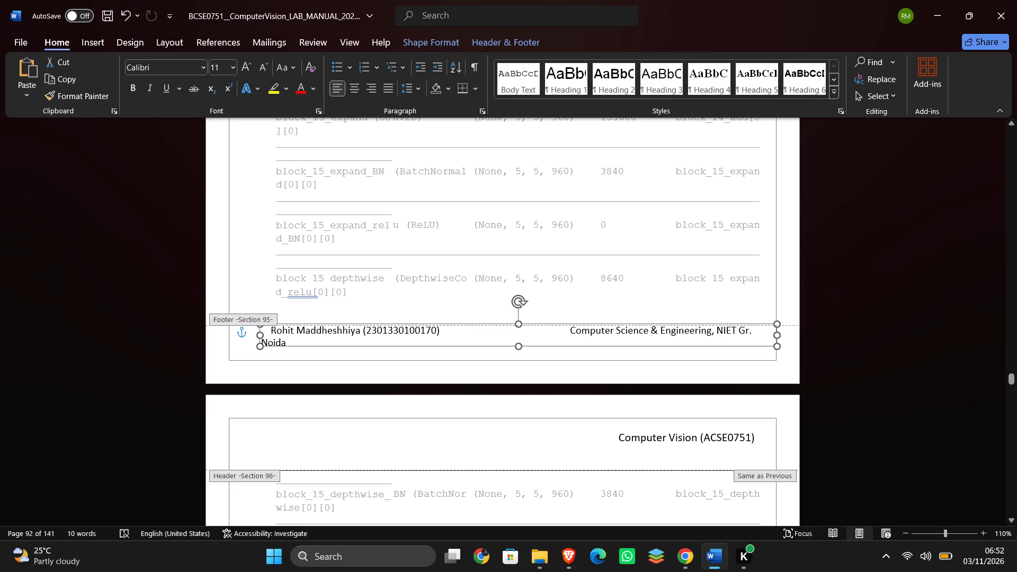
pyautogui.moveTo(258, 350); pyautogui.dragTo(246, 354)
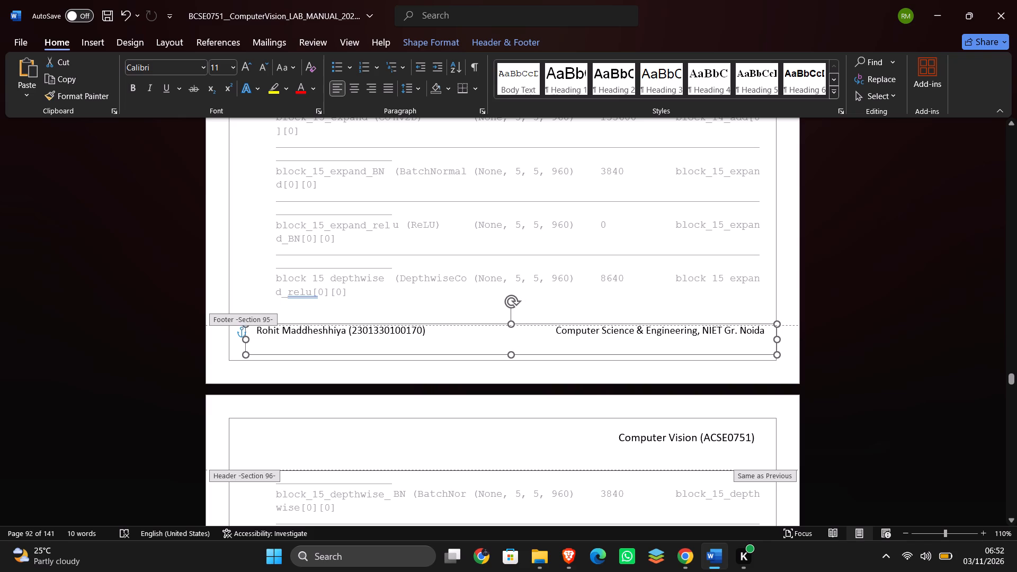
pyautogui.moveTo(246, 354); pyautogui.dragTo(248, 352)
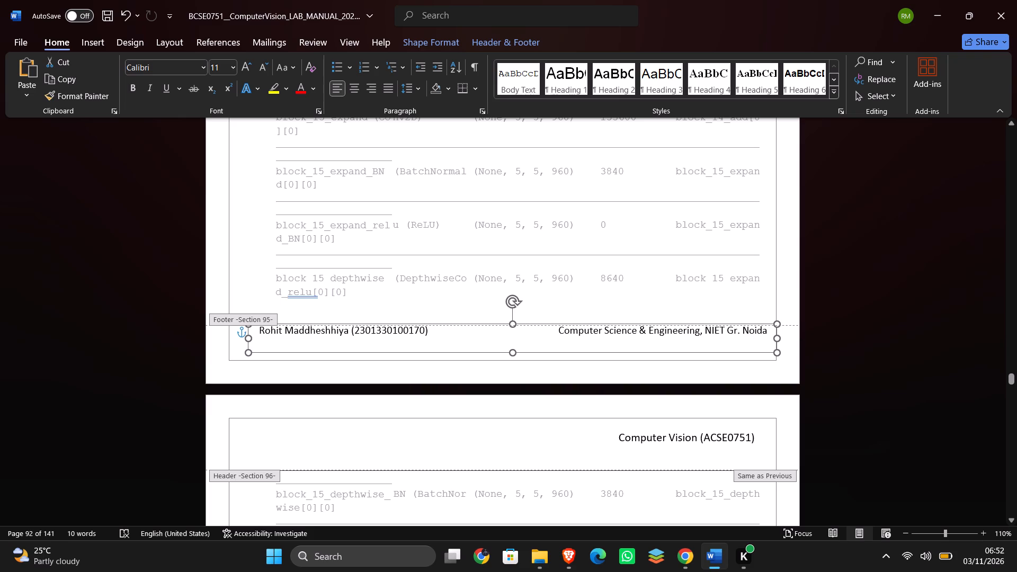
pyautogui.moveTo(248, 352); pyautogui.dragTo(250, 348)
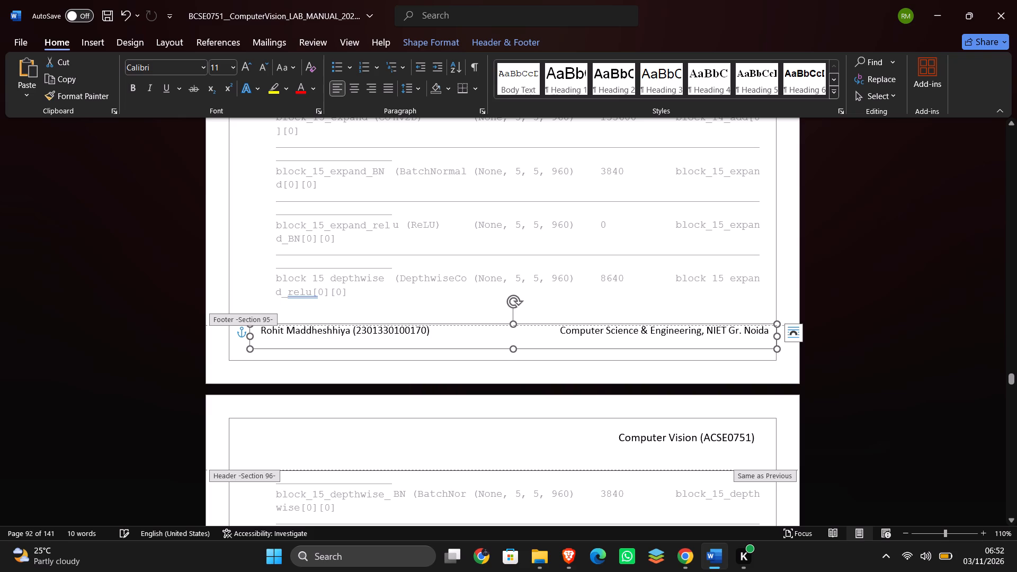
# Move the Section 95 footer text box slightly down and left, and trim its left and bottom edges to sit within the page border.
pyautogui.moveTo(505, 325); pyautogui.dragTo(505, 335)
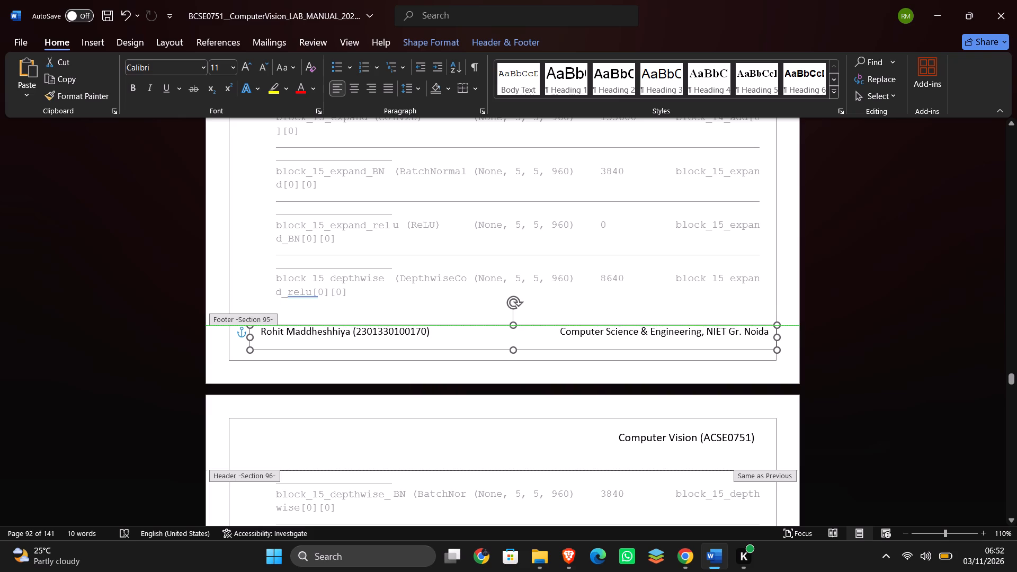
pyautogui.moveTo(505, 335); pyautogui.dragTo(505, 341)
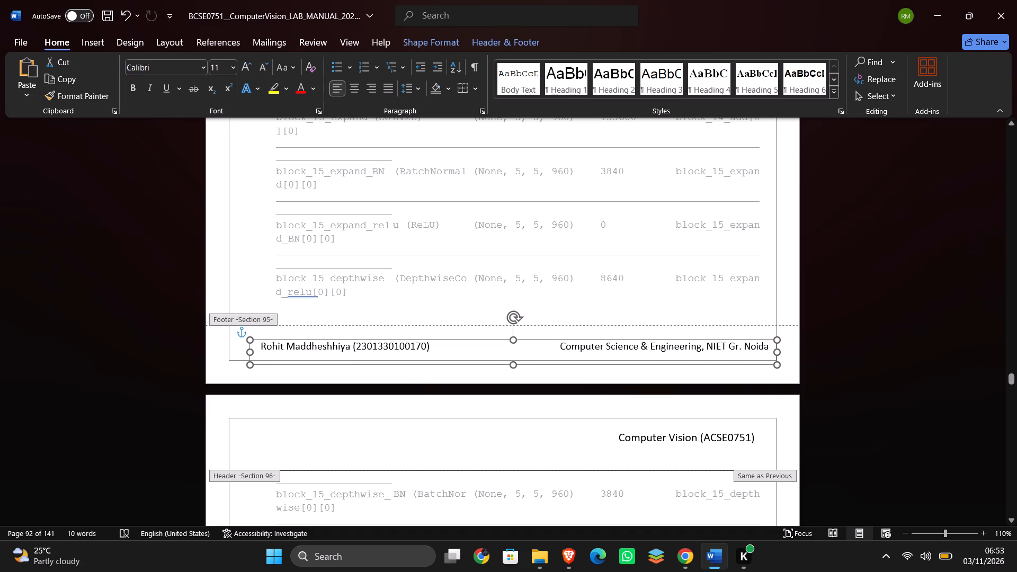
pyautogui.moveTo(505, 341); pyautogui.dragTo(502, 333)
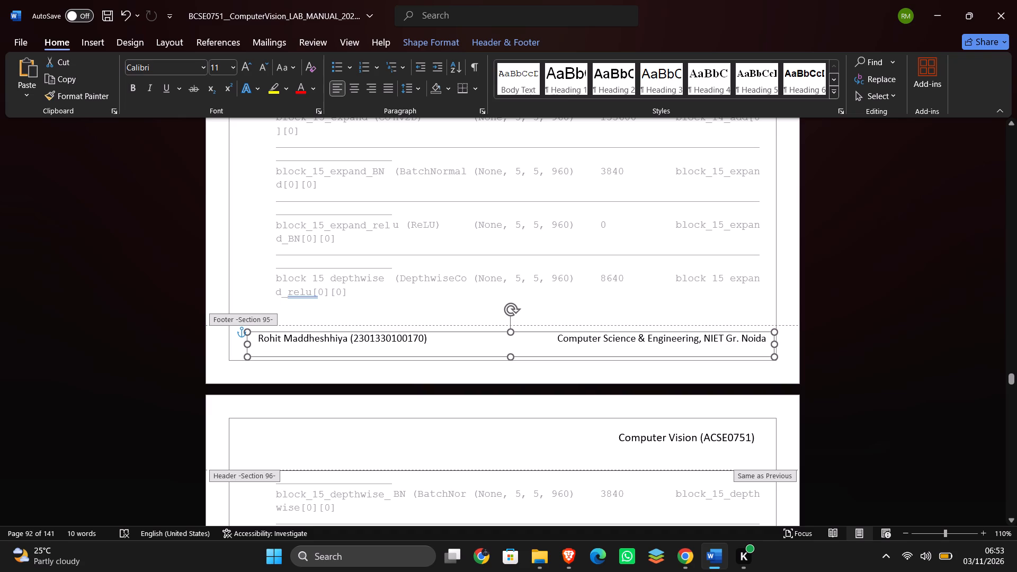
pyautogui.moveTo(502, 333); pyautogui.dragTo(501, 332)
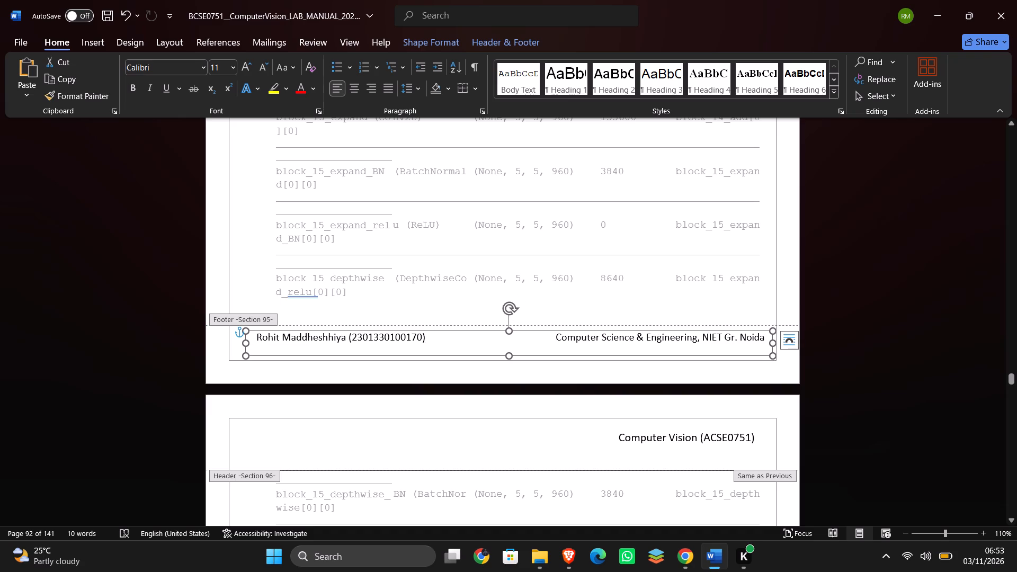
pyautogui.moveTo(247, 356); pyautogui.dragTo(250, 351)
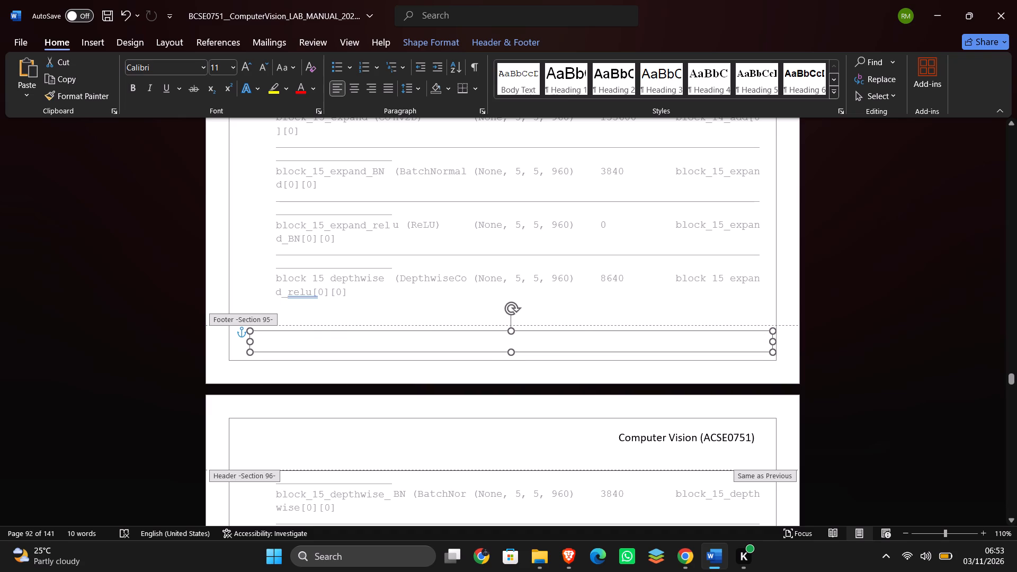
pyautogui.moveTo(250, 351); pyautogui.dragTo(250, 351)
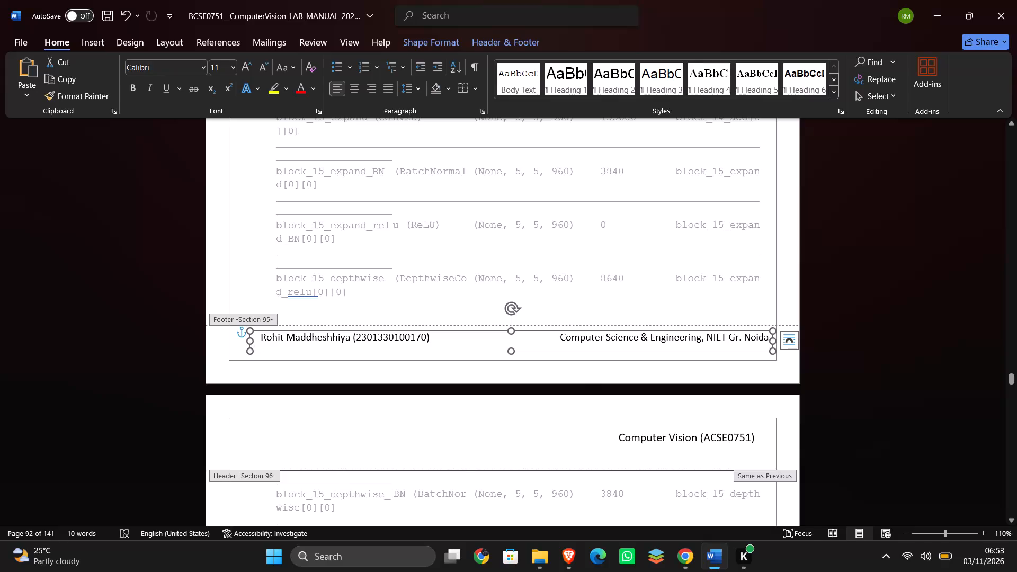
# Remove "Lab Manual" from the Section 98 header text, keeping the closing parenthesis after the course code.
pyautogui.scroll(-2, 451, 414)
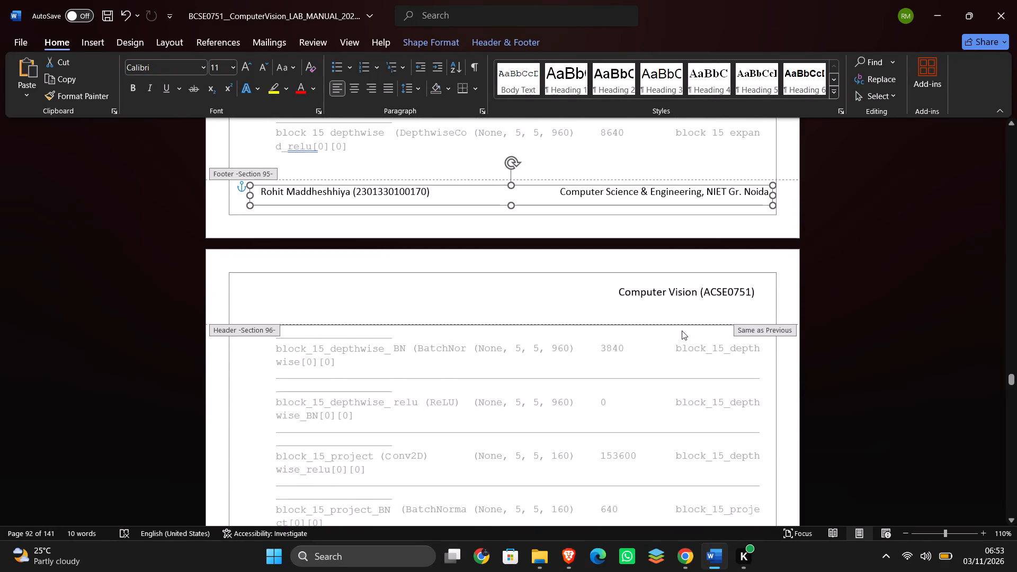
pyautogui.scroll(-2, 703, 325)
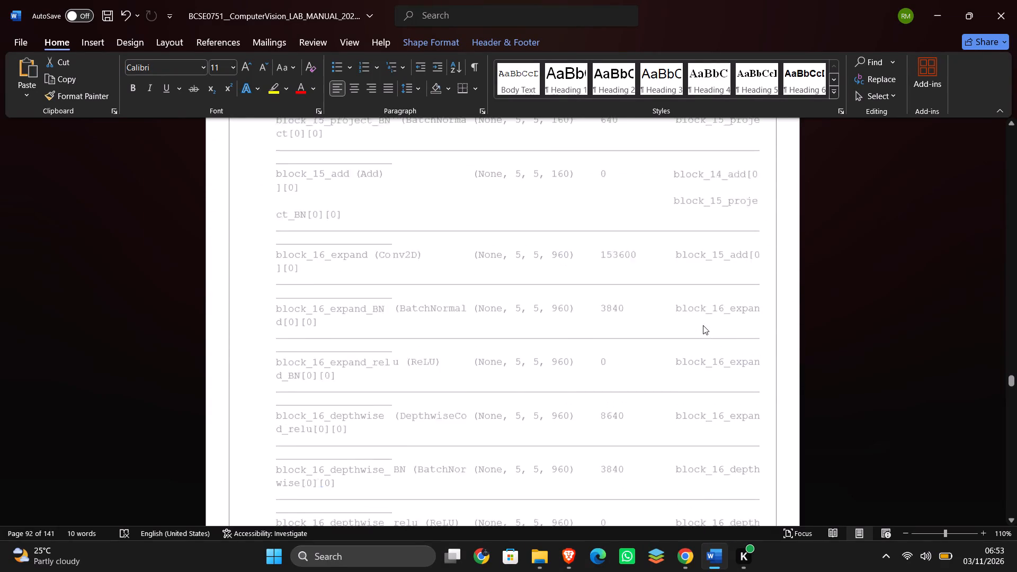
pyautogui.scroll(-3, 703, 325)
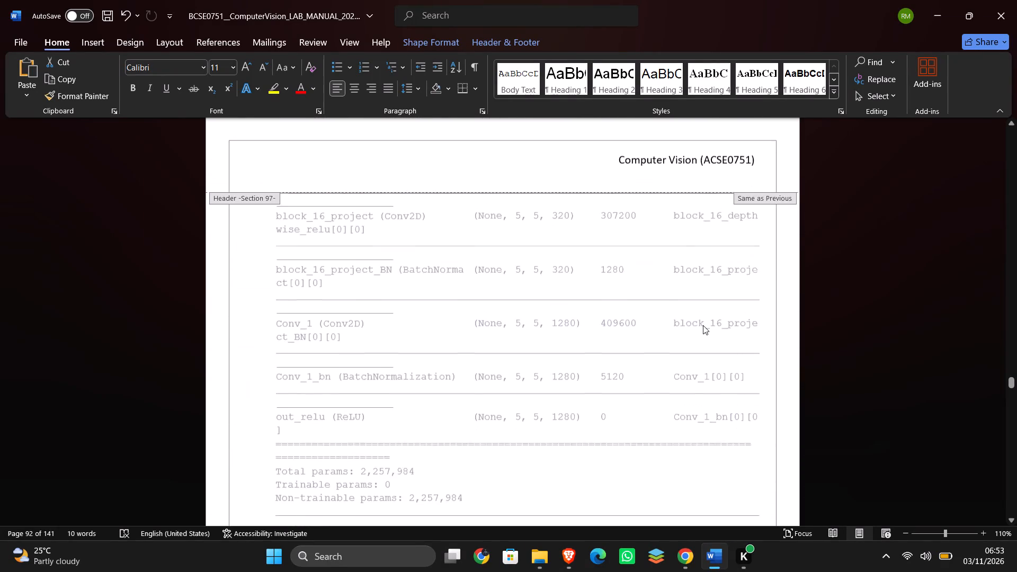
pyautogui.scroll(-4, 703, 325)
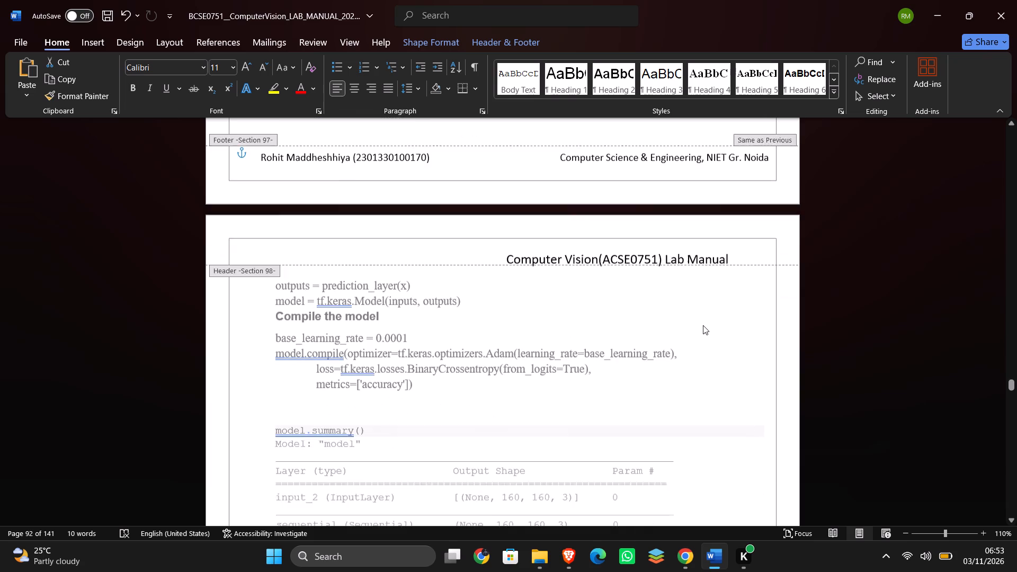
pyautogui.scroll(-1, 703, 325)
pyautogui.scroll(1, 703, 325)
pyautogui.doubleClick(702, 305)
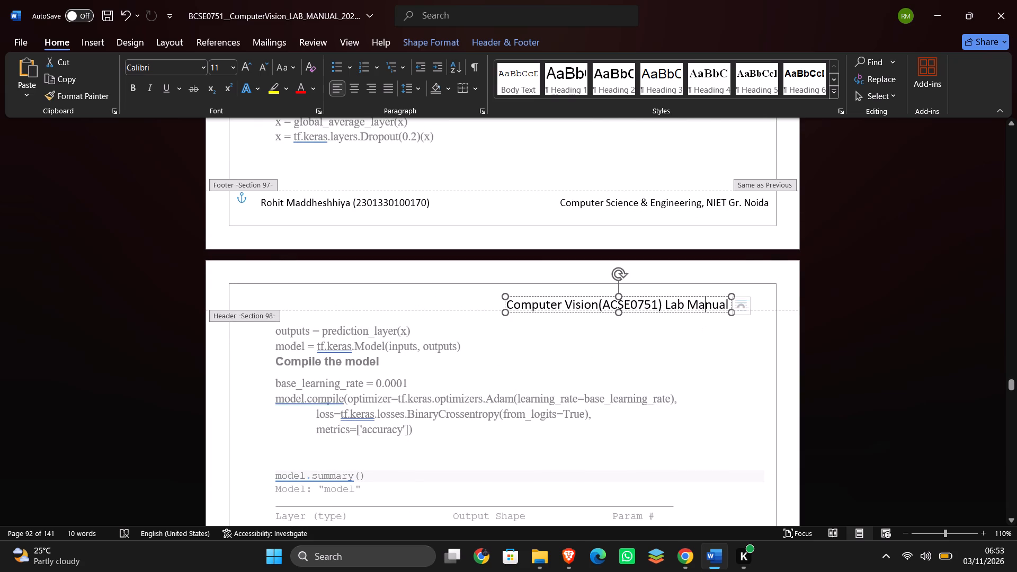
pyautogui.press('BackSpace')
pyautogui.press('BackSpace')
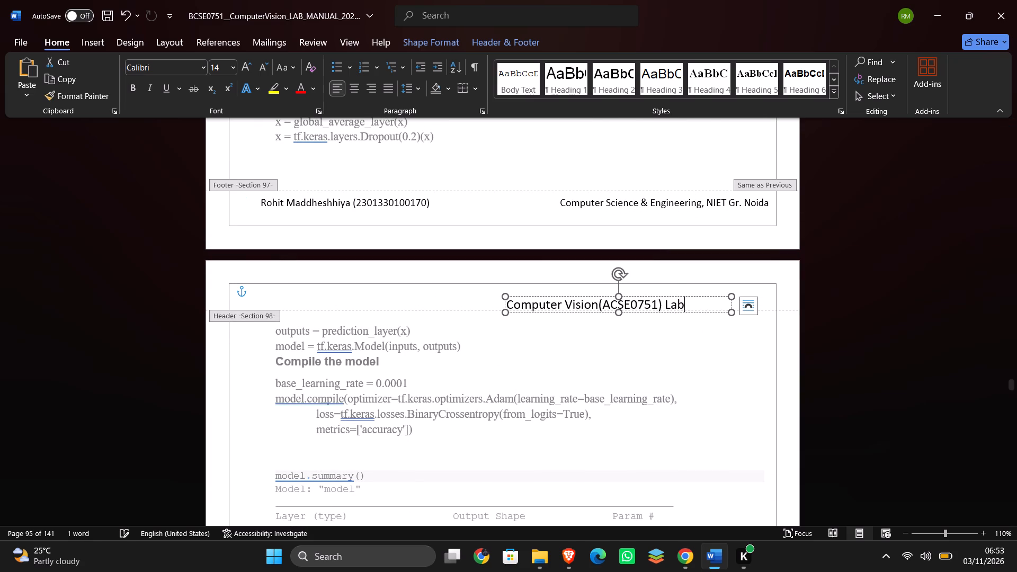
pyautogui.press('BackSpace')
pyautogui.press('BackSpace')
pyautogui.press('BackSpace')
pyautogui.press('BackSpace')
pyautogui.press('BackSpace')
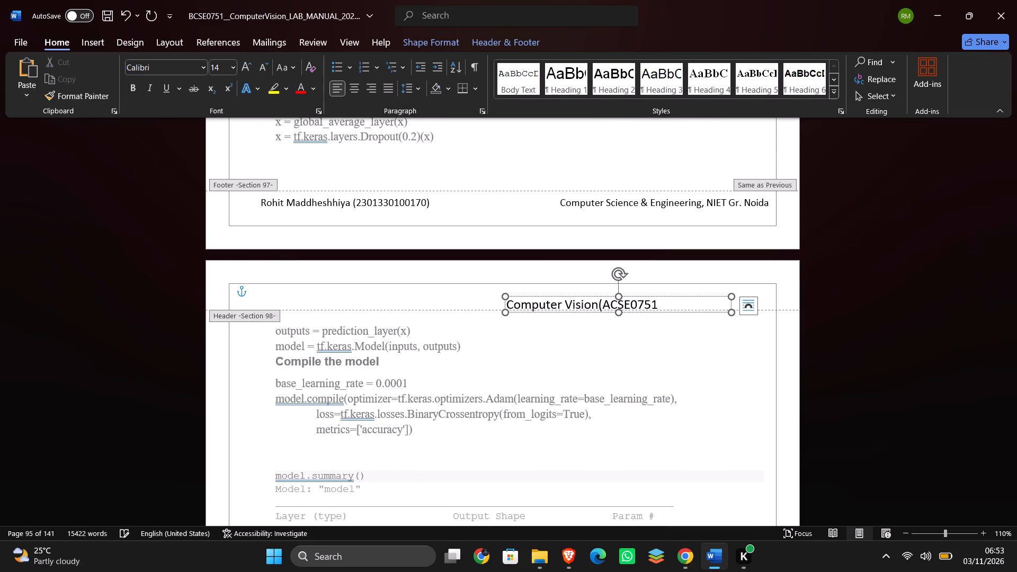
pyautogui.hotkey('ctrl', 'z')
# Insert a space before the parenthesis in the Section 98 header so it reads "Computer Vision (ACSE0751)".
pyautogui.press('Left')
pyautogui.press('Left')
pyautogui.press('Left')
pyautogui.press('Left')
pyautogui.press('Left')
pyautogui.press('Left')
pyautogui.press('Left')
pyautogui.press('Left')
pyautogui.press('Left')
pyautogui.press('Left')
pyautogui.press('space')
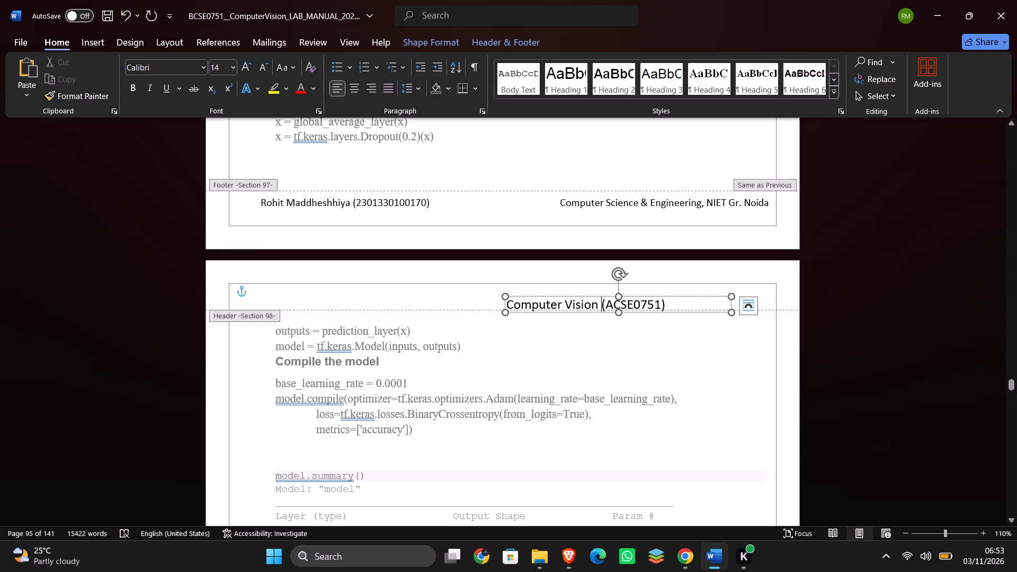
# Move the Section 98 header text box slightly right and up, toward the right page border.
pyautogui.moveTo(603, 297); pyautogui.dragTo(614, 297)
pyautogui.moveTo(614, 297); pyautogui.dragTo(621, 282)
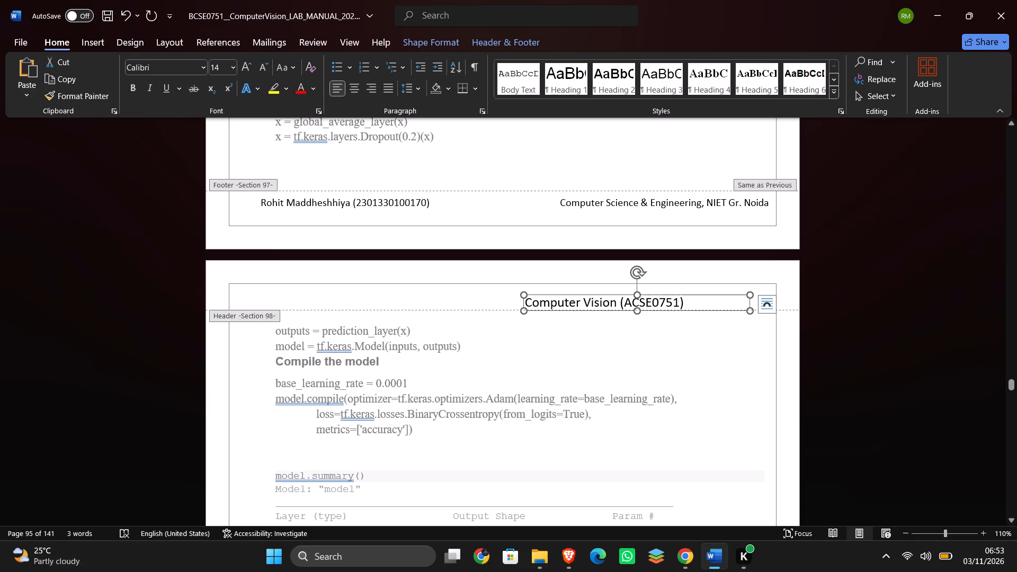
# Set the font size of the whole Section 98 header text to 12.
pyautogui.doubleClick(554, 300)
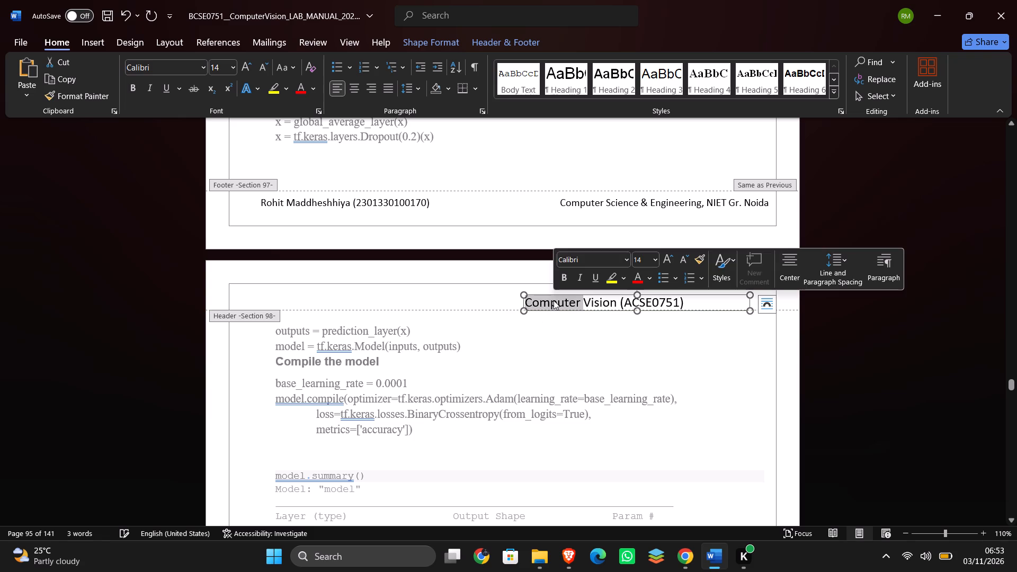
pyautogui.hotkey('ctrl', 'a')
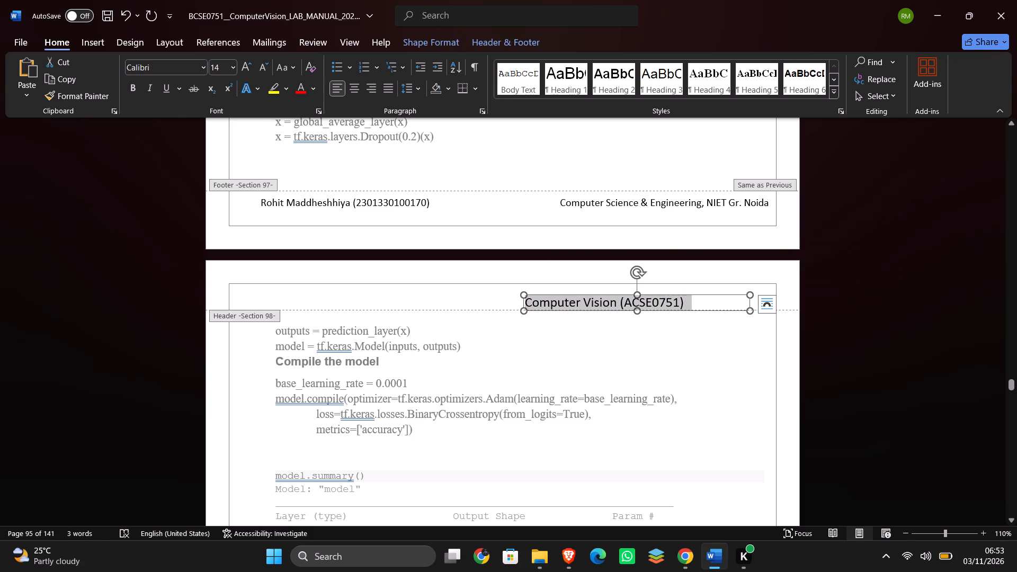
pyautogui.click(236, 72)
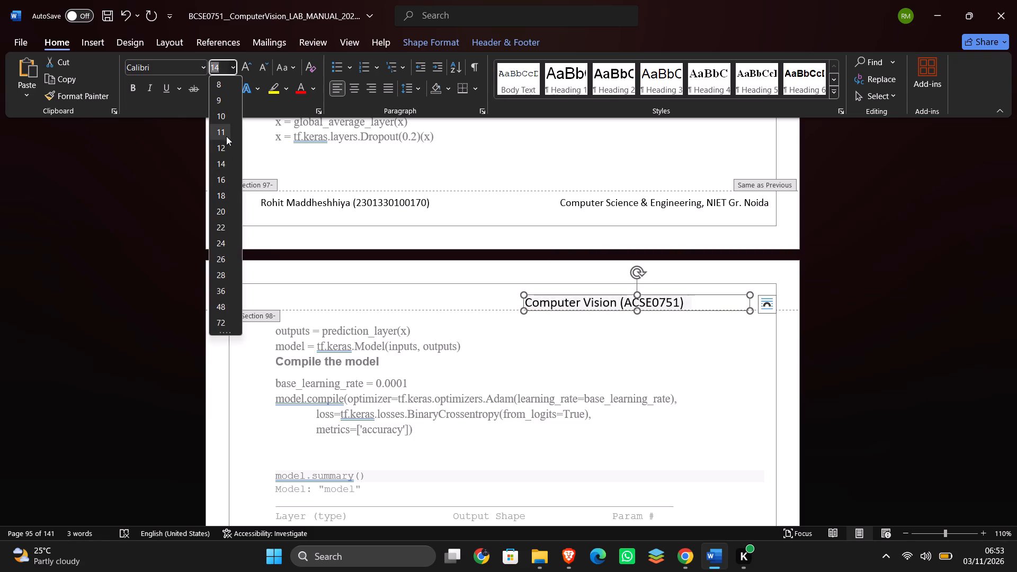
pyautogui.click(226, 141)
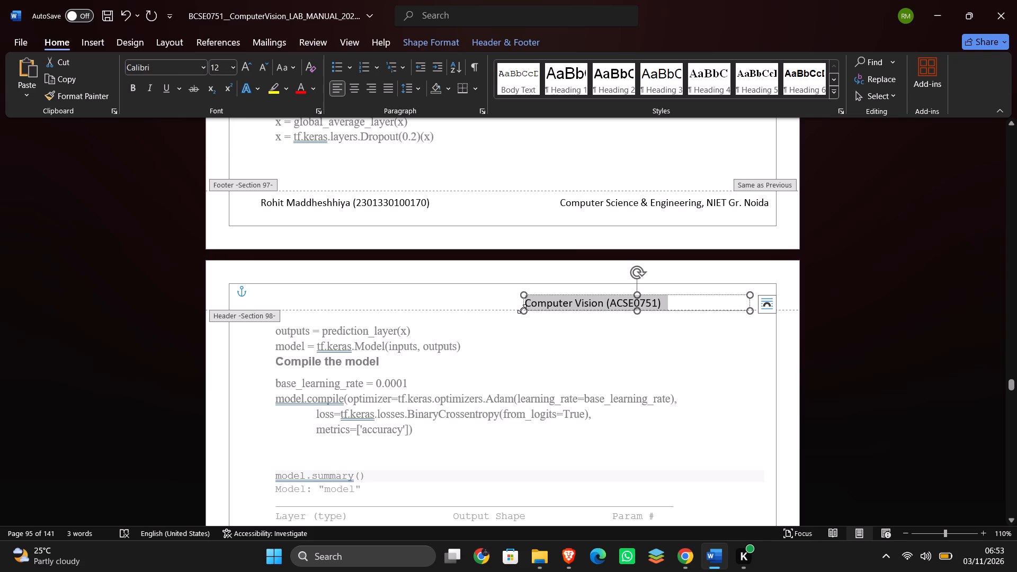
# Narrow the Section 98 header text box from its left side to fit the text, and move it close to the right page border.
pyautogui.moveTo(523, 312); pyautogui.dragTo(562, 305)
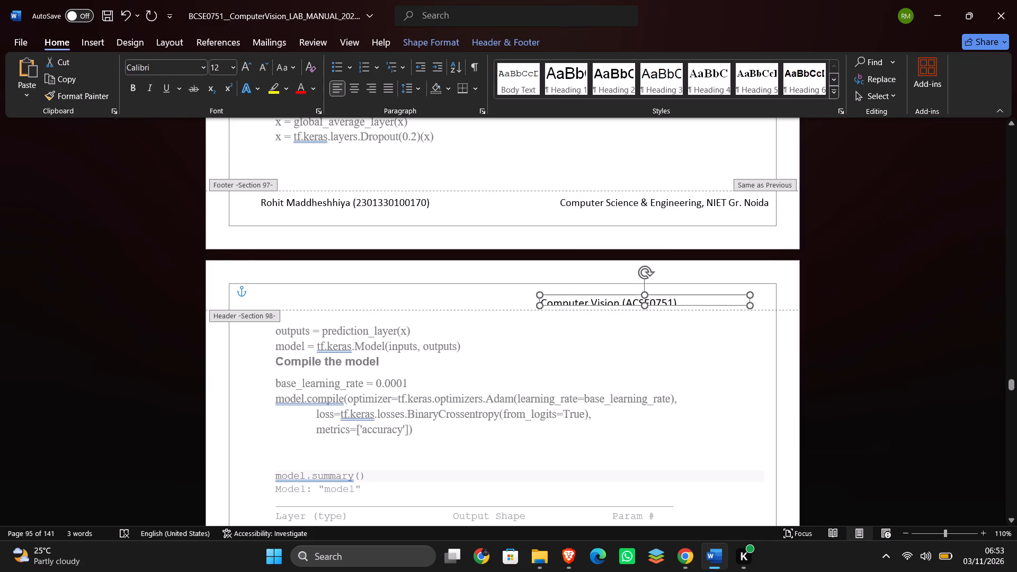
pyautogui.moveTo(562, 305); pyautogui.dragTo(596, 318)
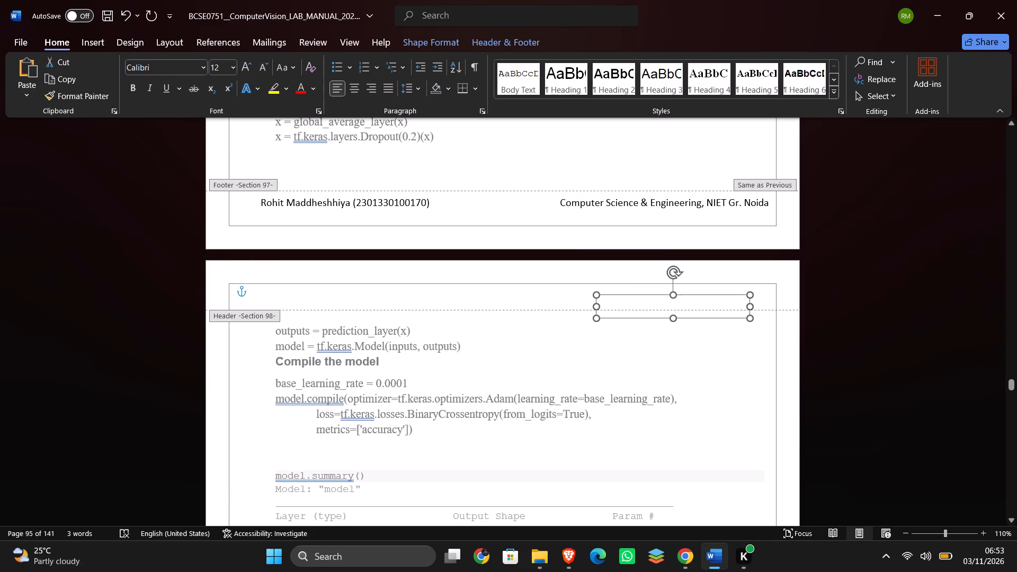
pyautogui.moveTo(596, 318); pyautogui.dragTo(601, 313)
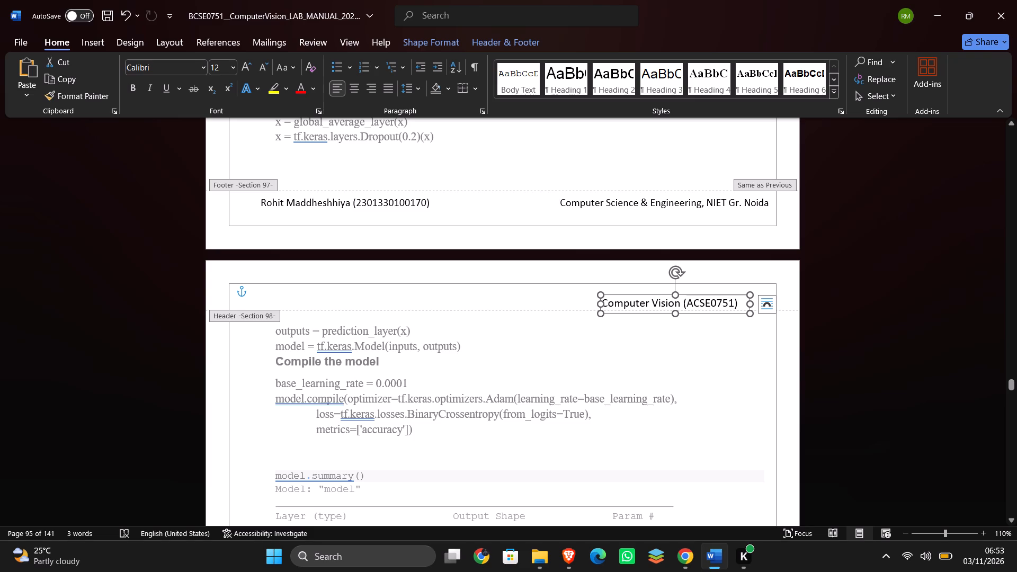
pyautogui.moveTo(662, 297); pyautogui.dragTo(673, 290)
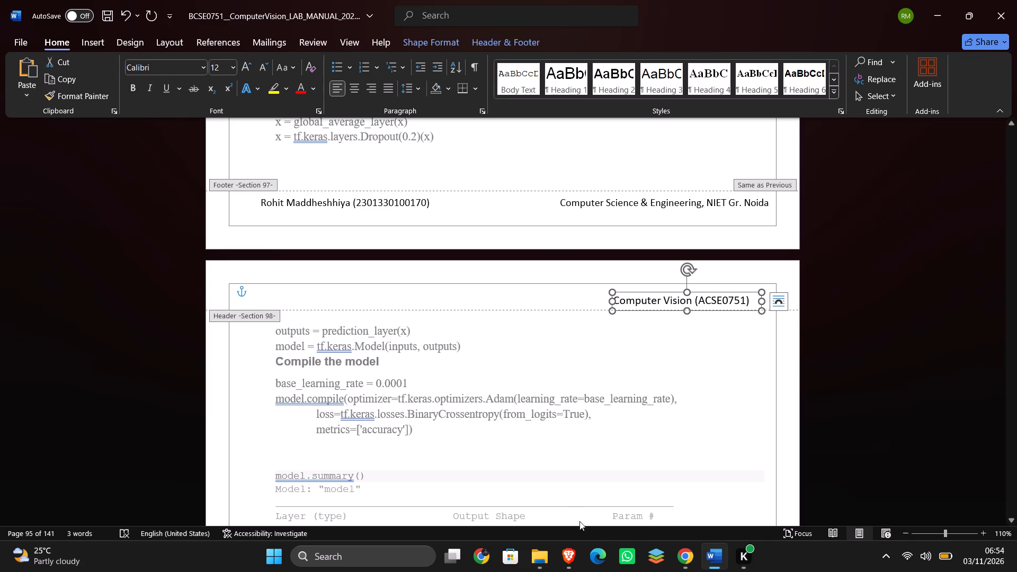
# Replace the "Computer Science & Engineering, NIET Gr. Noida" text in the Section 98 footer with the copied student name-and-department line.
pyautogui.scroll(-4, 575, 497)
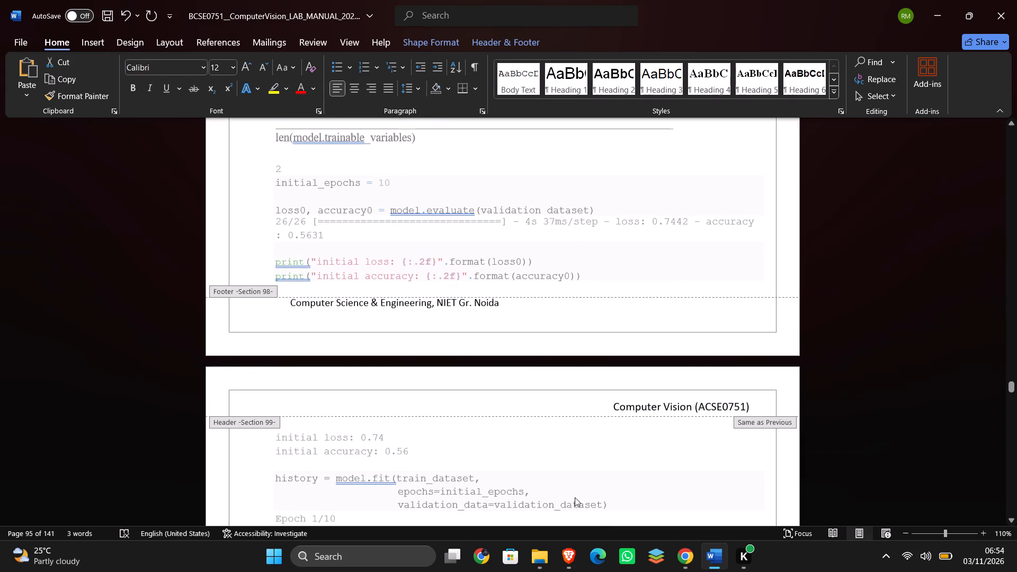
pyautogui.tripleClick(456, 306)
pyautogui.doubleClick(456, 302)
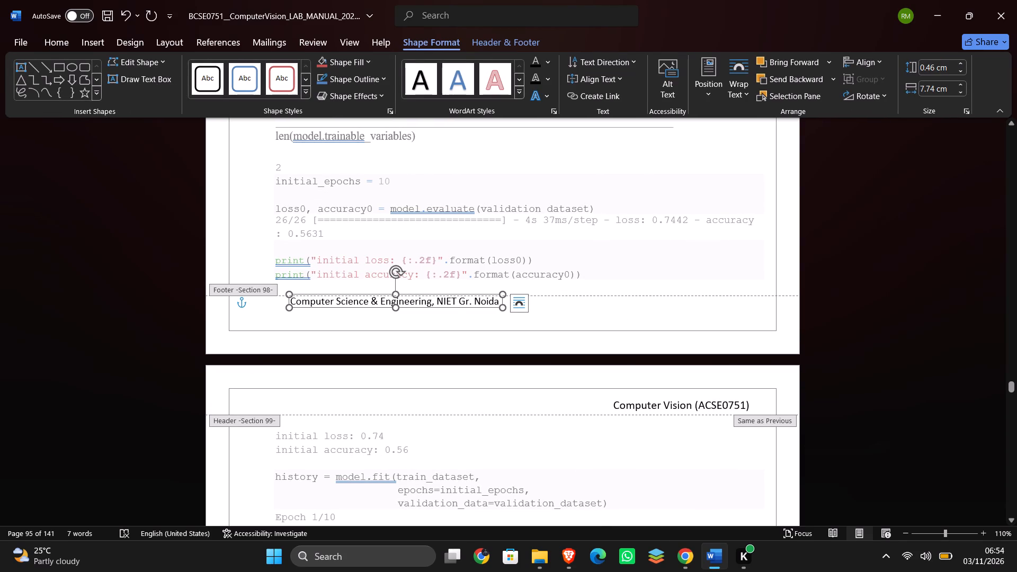
pyautogui.hotkey('ctrl', 'a')
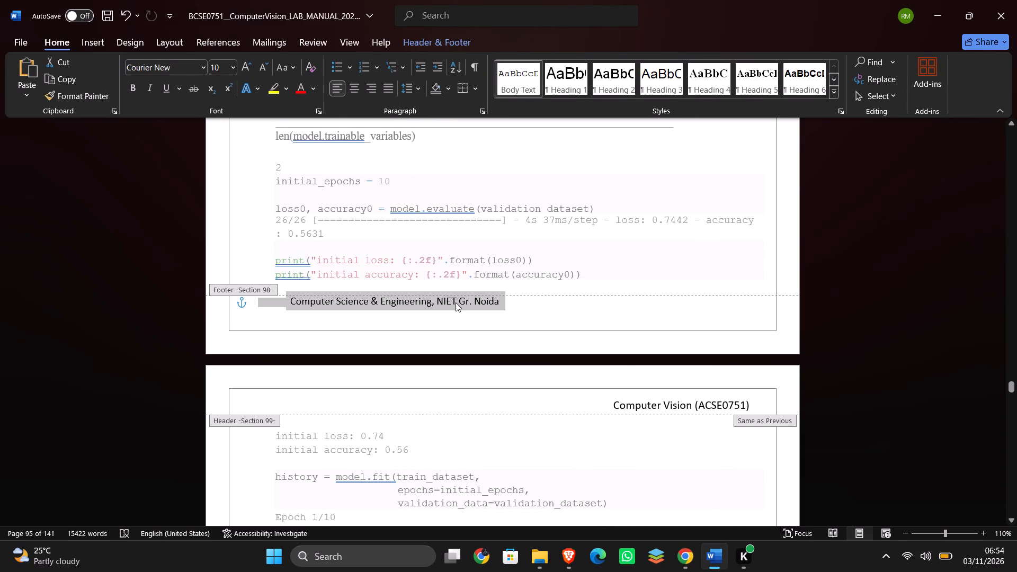
pyautogui.doubleClick(465, 302)
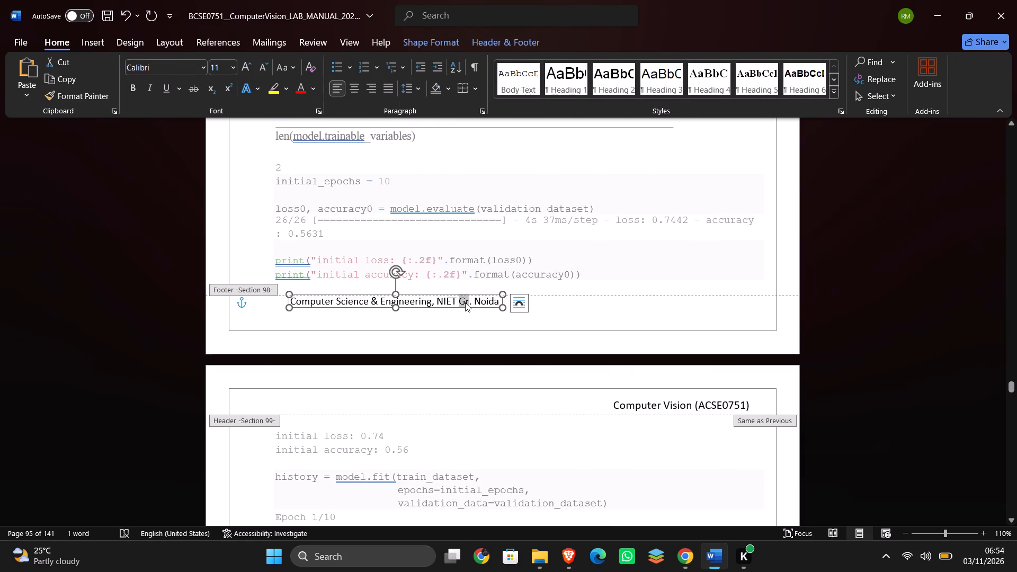
pyautogui.hotkey('ctrl', 'a')
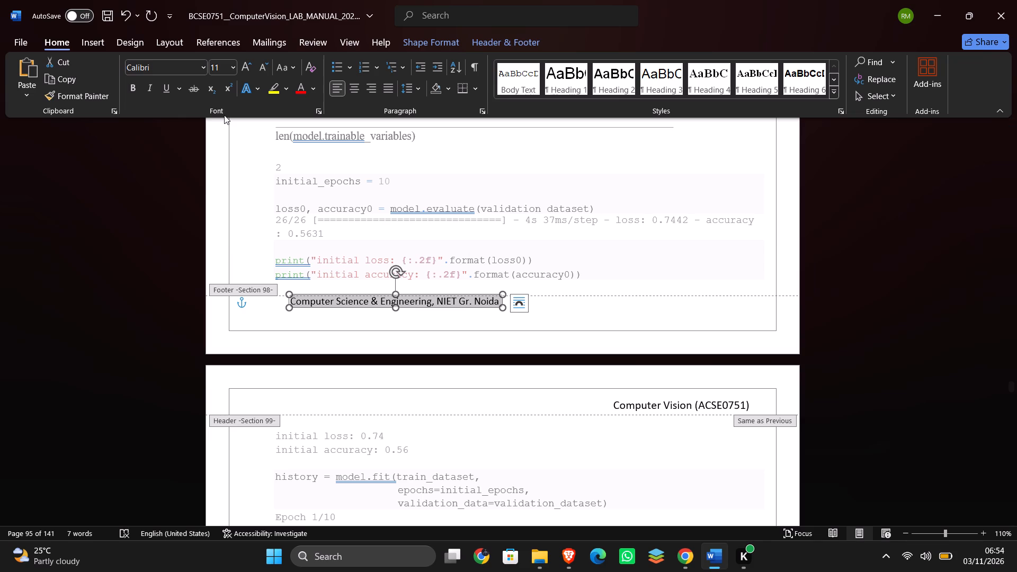
pyautogui.hotkey('ctrl', 'v')
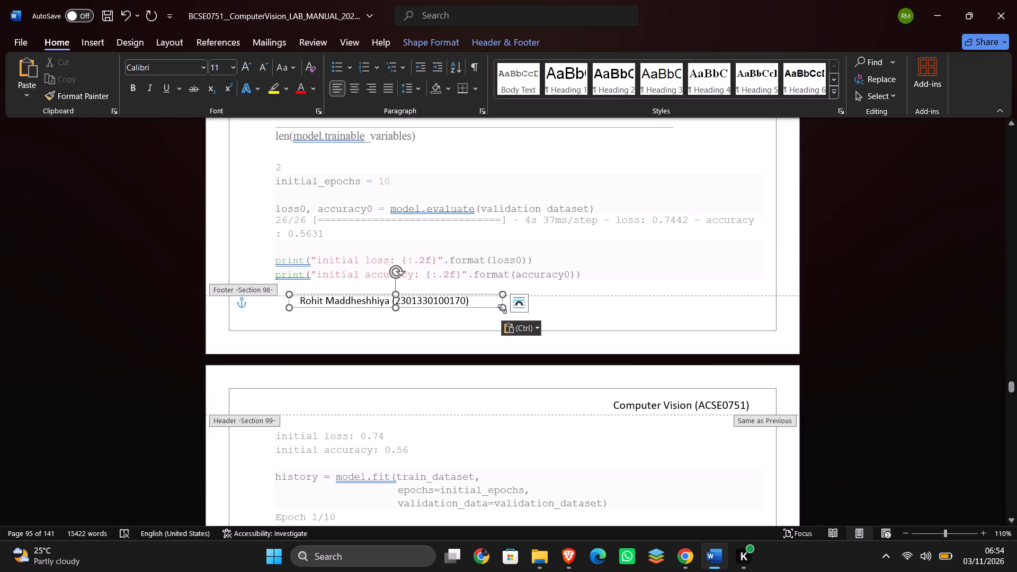
# Enlarge the Section 98 footer text box on both sides, up to the right page border, so the name and department share one line.
pyautogui.moveTo(502, 309); pyautogui.dragTo(776, 315)
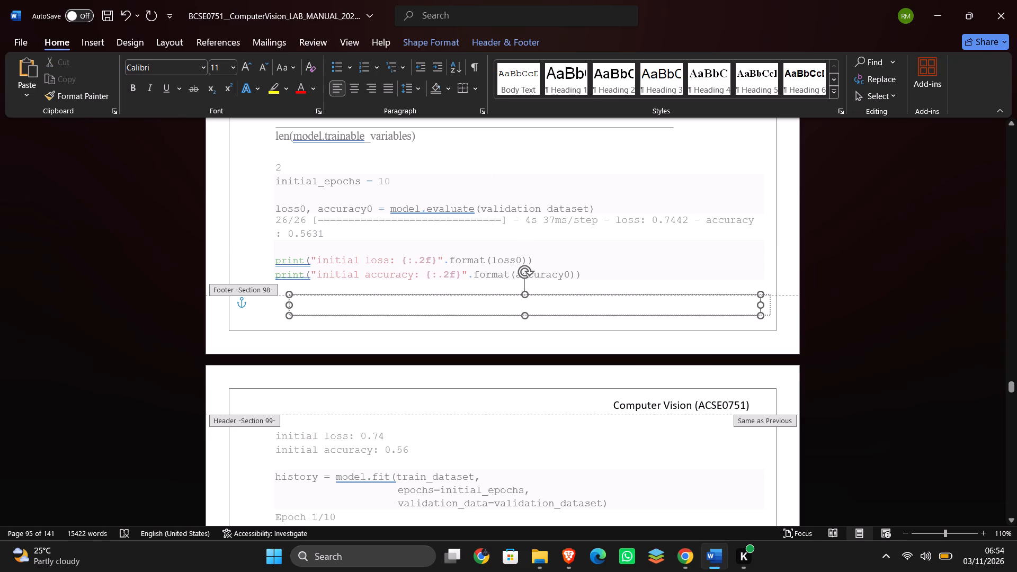
pyautogui.moveTo(776, 315); pyautogui.dragTo(762, 317)
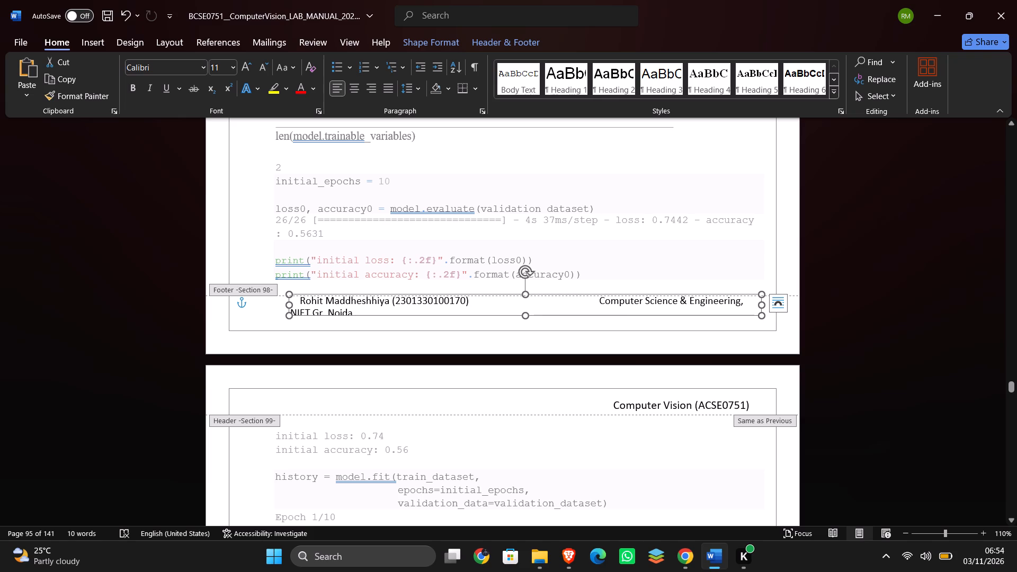
pyautogui.moveTo(287, 317); pyautogui.dragTo(259, 321)
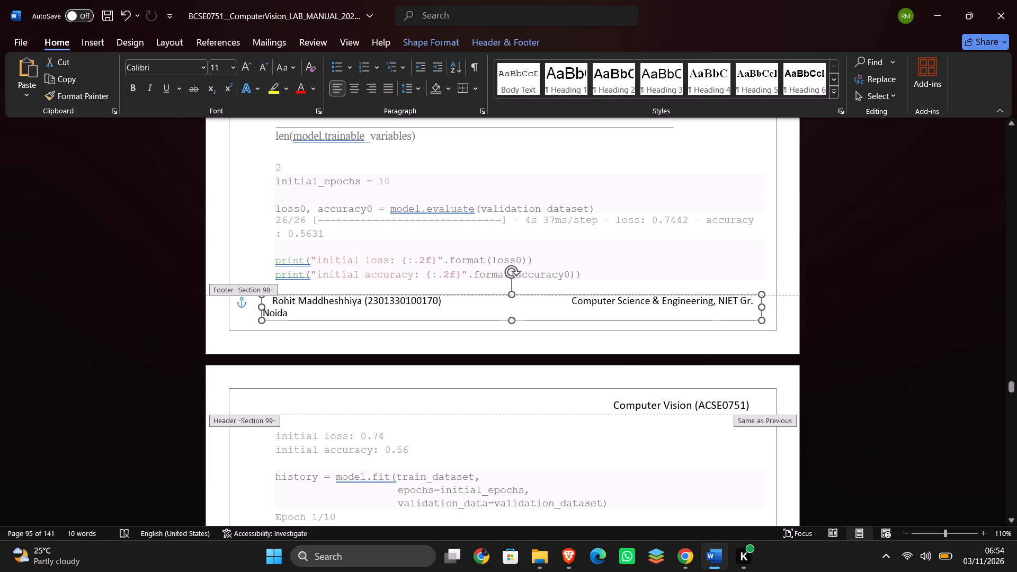
pyautogui.moveTo(259, 321); pyautogui.dragTo(255, 320)
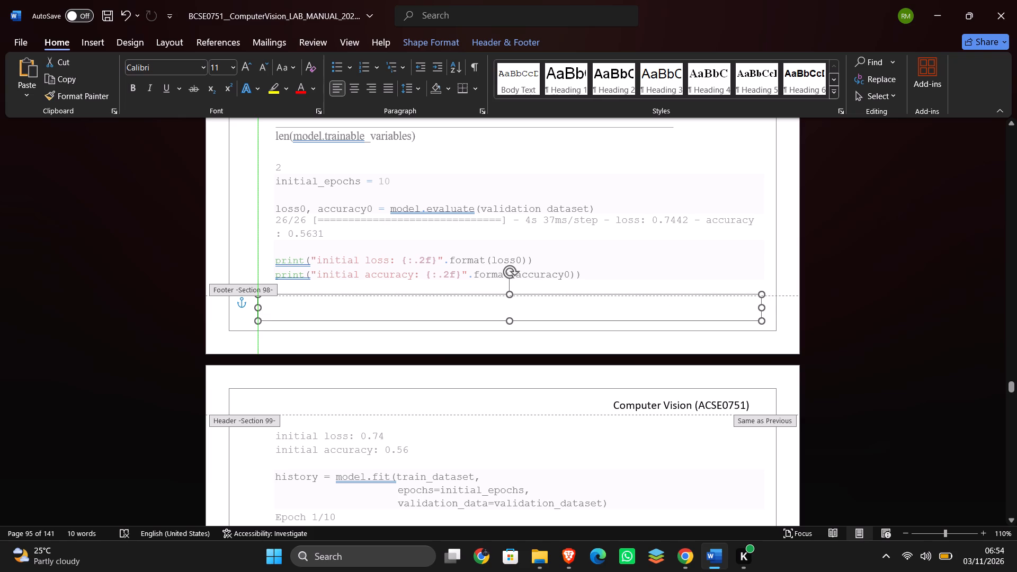
pyautogui.click(762, 322)
pyautogui.moveTo(763, 321); pyautogui.dragTo(771, 324)
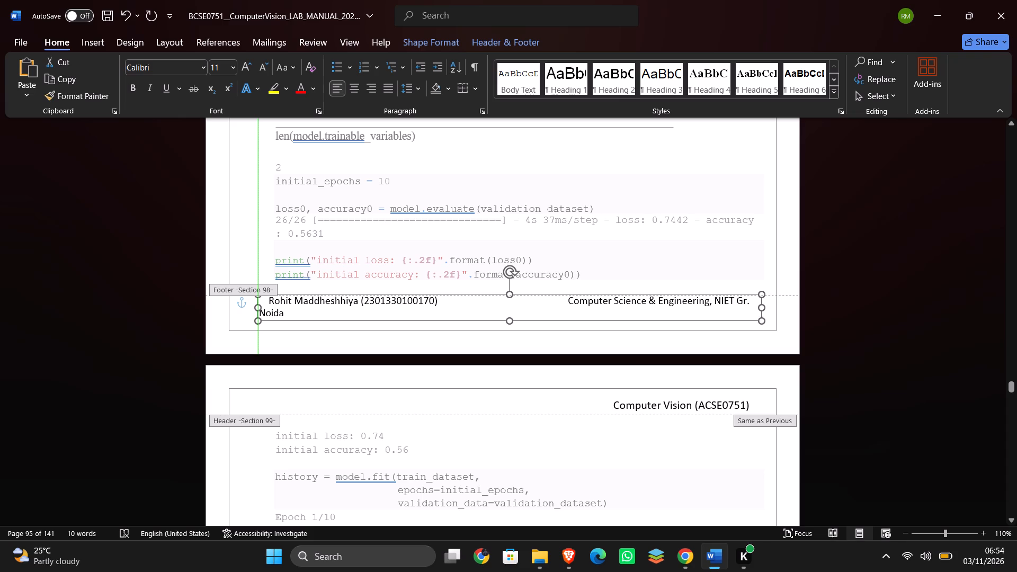
pyautogui.moveTo(771, 324); pyautogui.dragTo(775, 321)
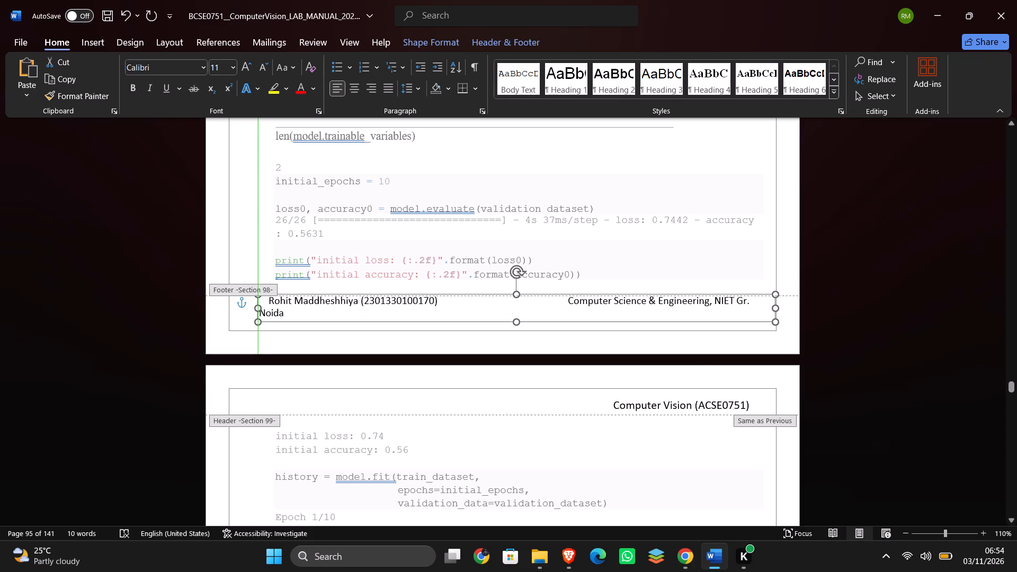
pyautogui.moveTo(775, 321); pyautogui.dragTo(775, 320)
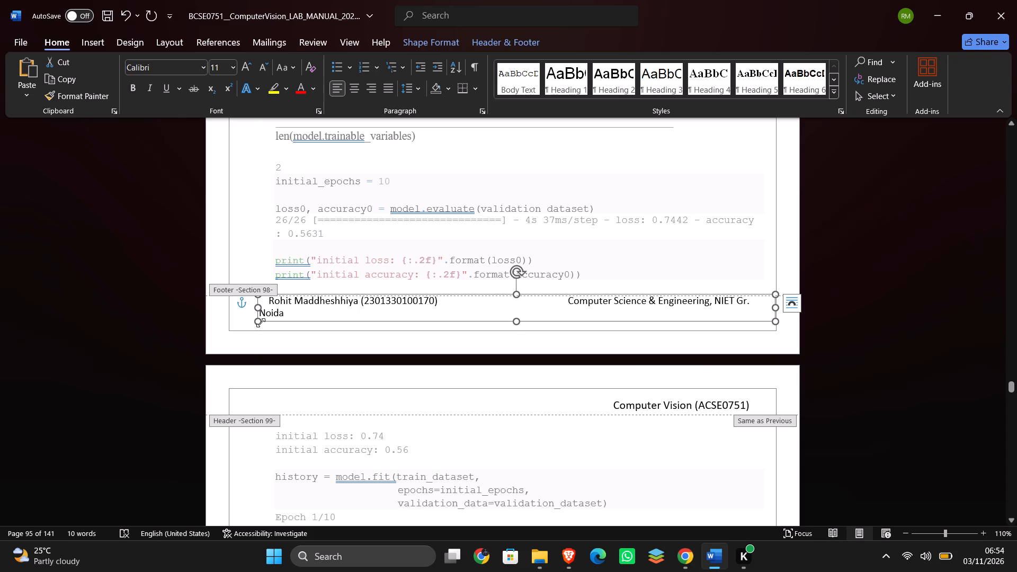
pyautogui.moveTo(261, 323); pyautogui.dragTo(250, 322)
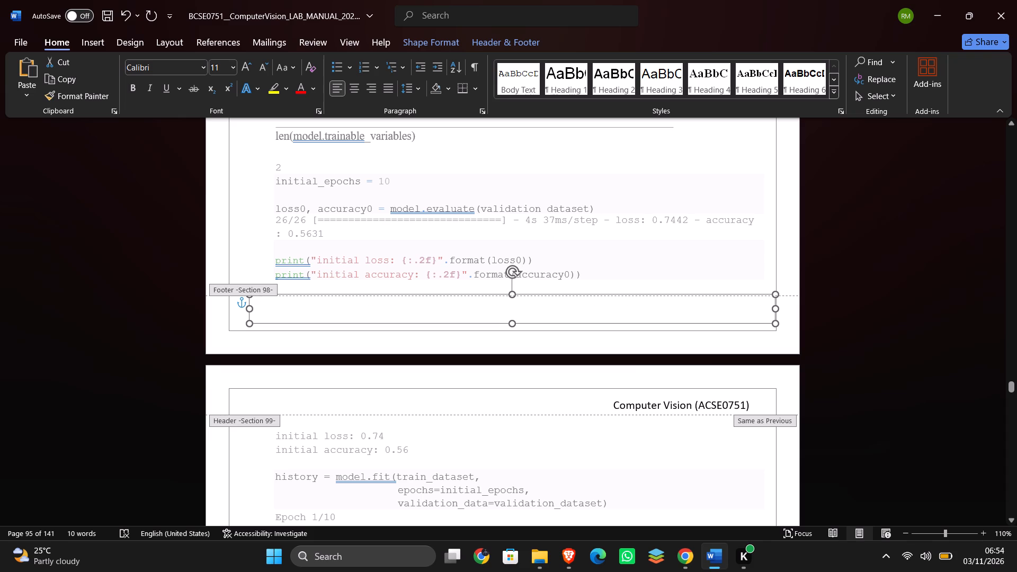
pyautogui.moveTo(250, 322); pyautogui.dragTo(253, 317)
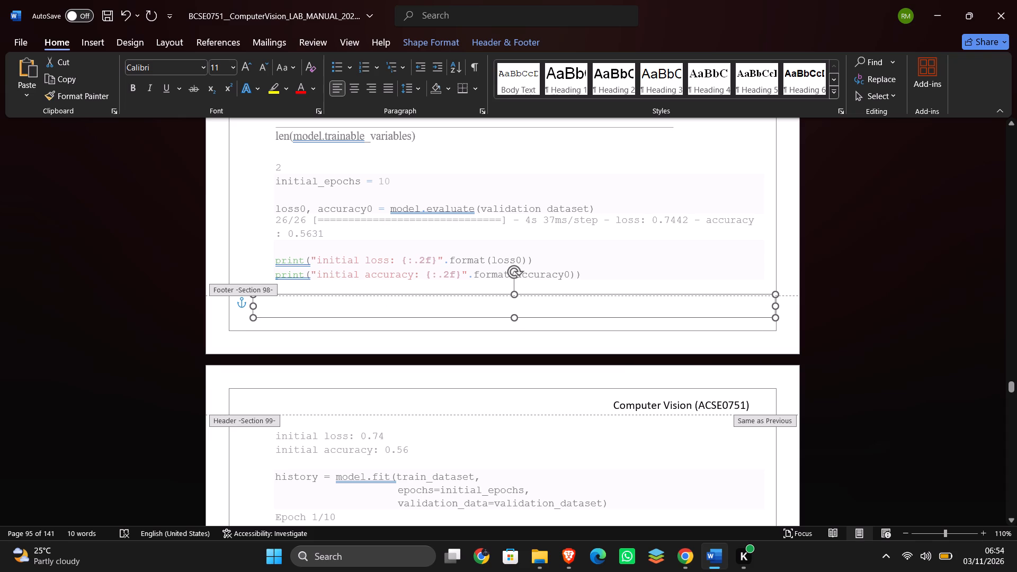
pyautogui.moveTo(253, 317); pyautogui.dragTo(253, 317)
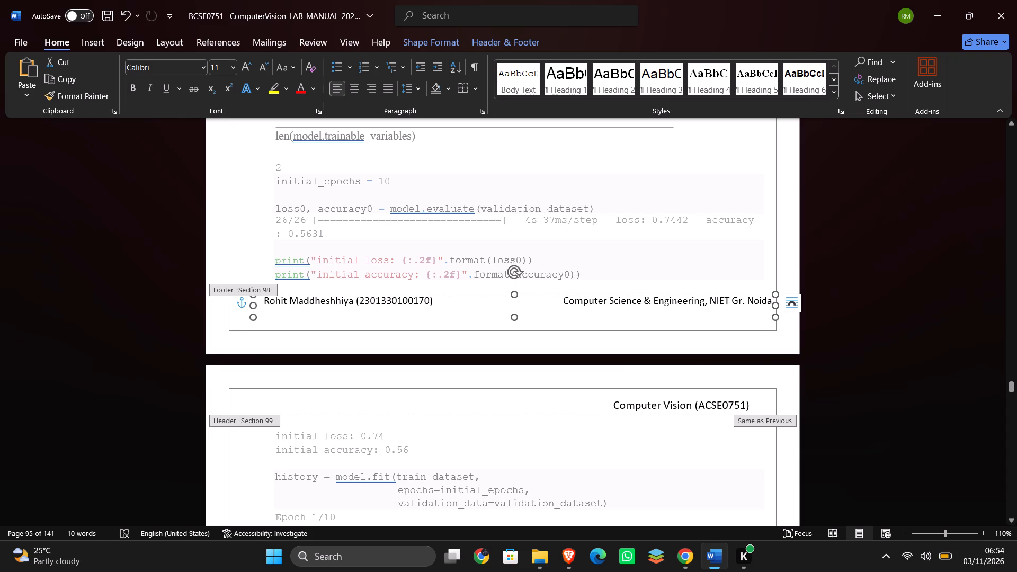
# Reposition the Section 98 footer text box slightly lower, just inside the right page border and between the footer line and bottom border.
pyautogui.moveTo(491, 294); pyautogui.dragTo(467, 309)
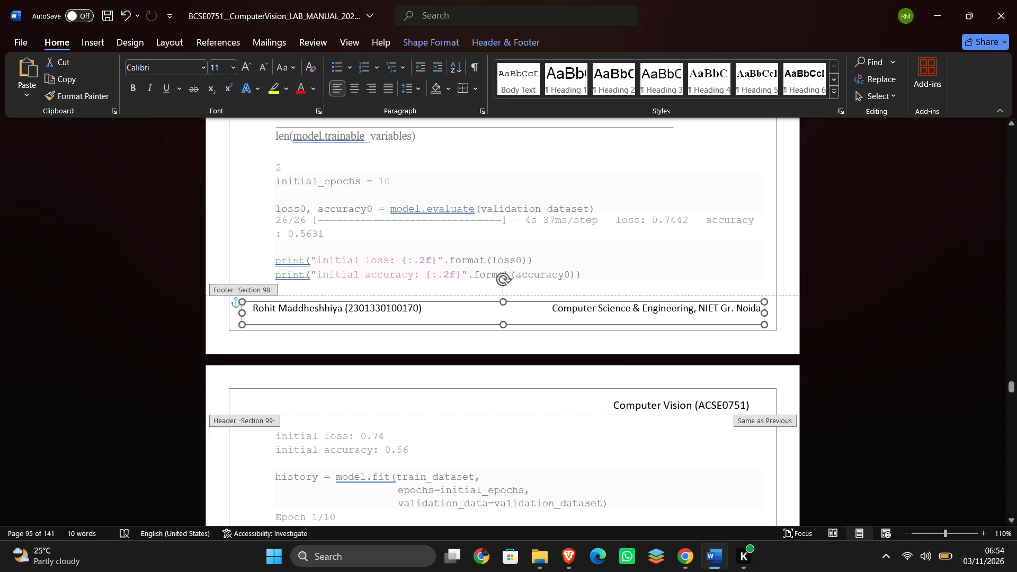
pyautogui.moveTo(467, 309); pyautogui.dragTo(486, 306)
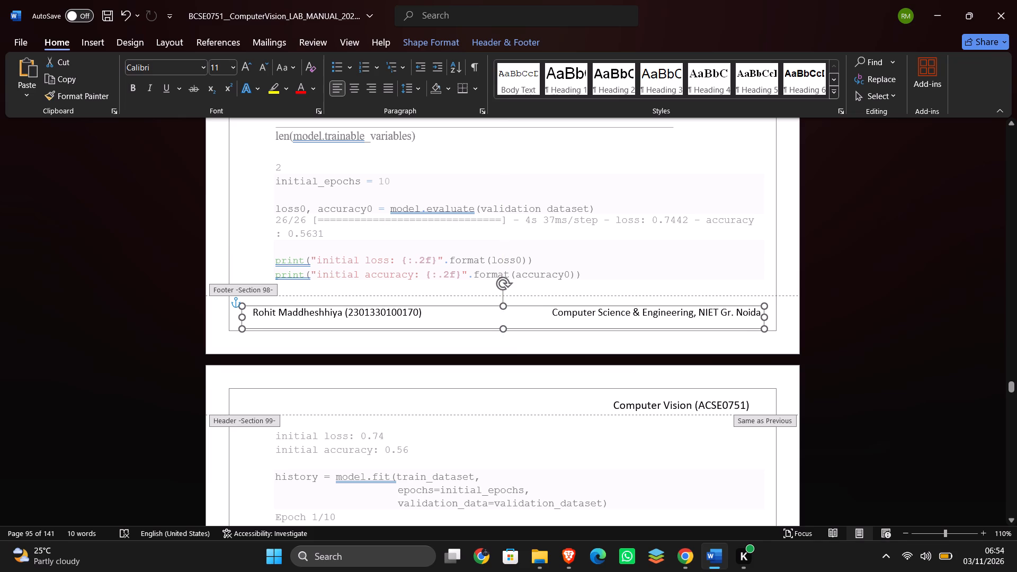
pyautogui.moveTo(486, 306); pyautogui.dragTo(486, 303)
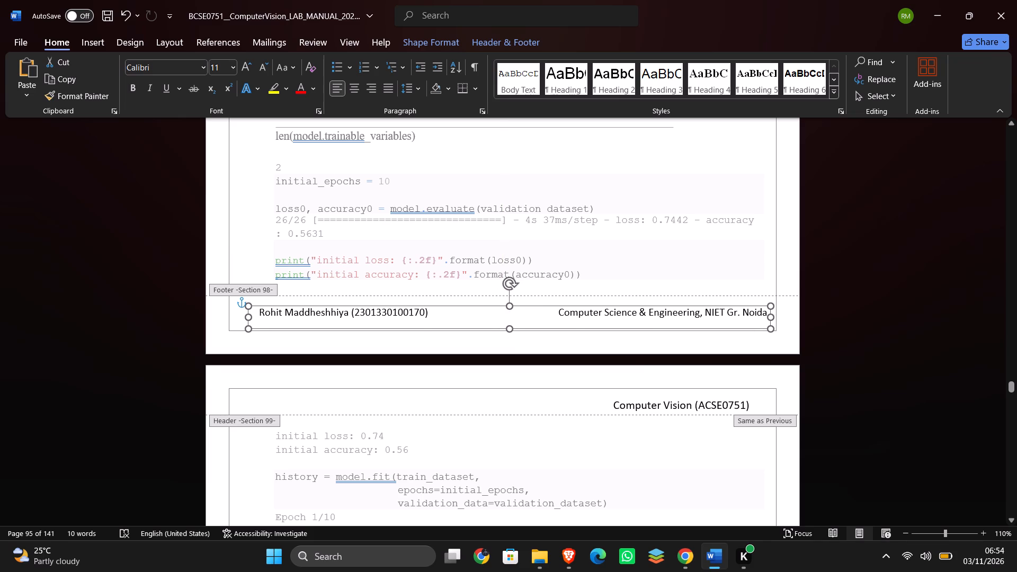
pyautogui.moveTo(486, 303); pyautogui.dragTo(487, 301)
# Check the headers and footers from Section 99 onward, through Program 8 and into Program 9, for consistent text and placement.
pyautogui.scroll(-1, 529, 388)
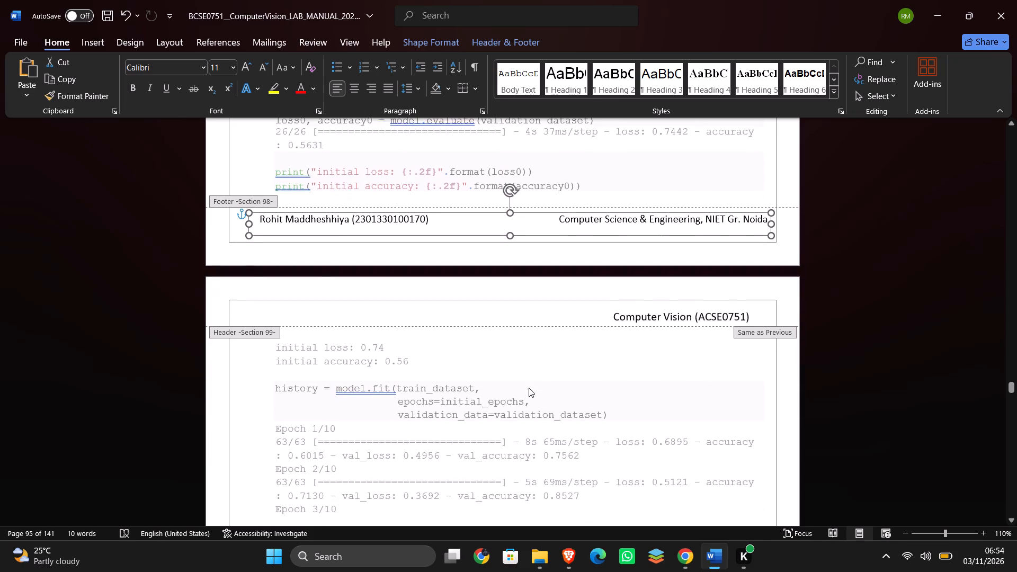
pyautogui.scroll(-3, 529, 388)
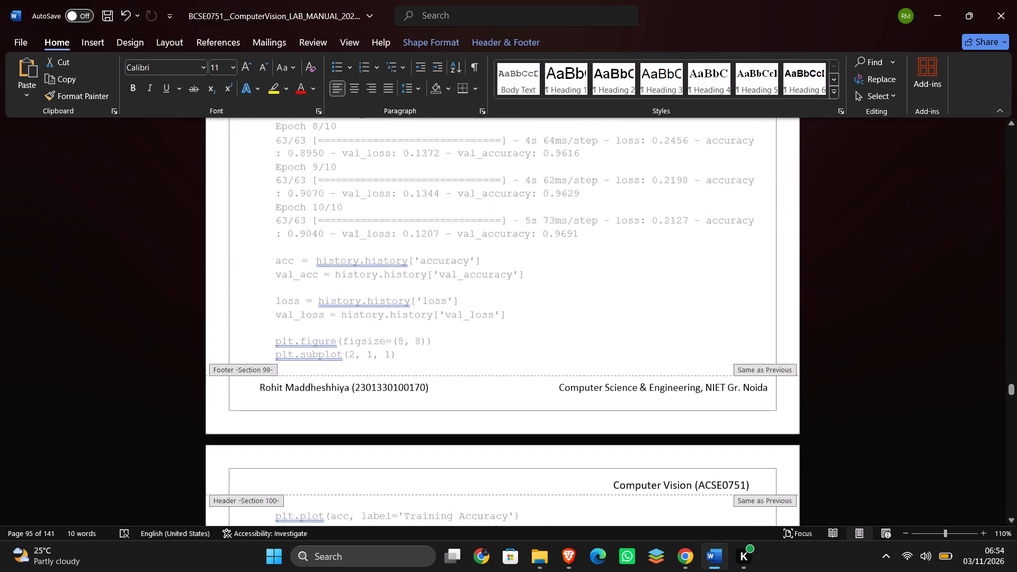
pyautogui.scroll(-3, 529, 388)
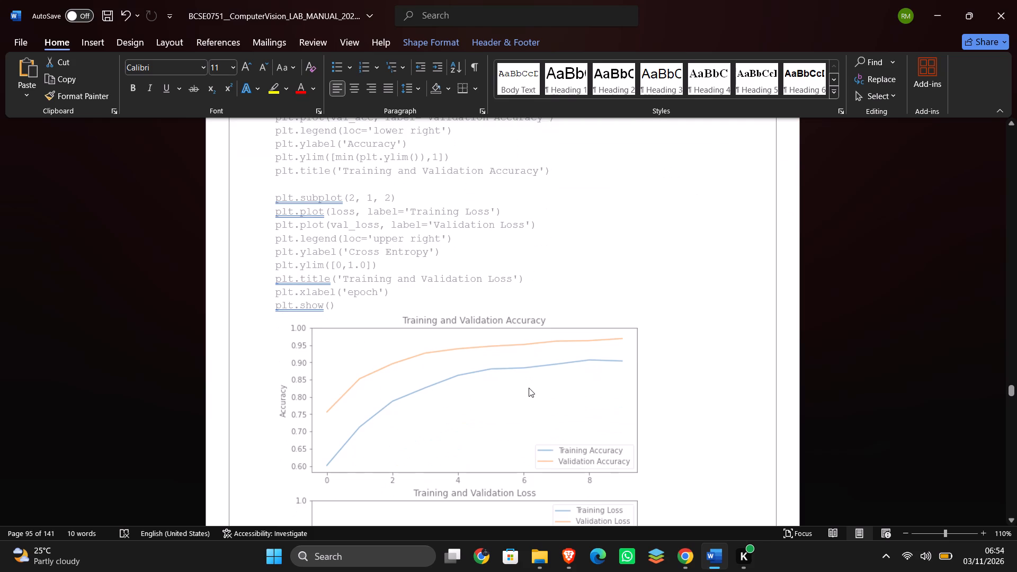
pyautogui.scroll(-3, 529, 388)
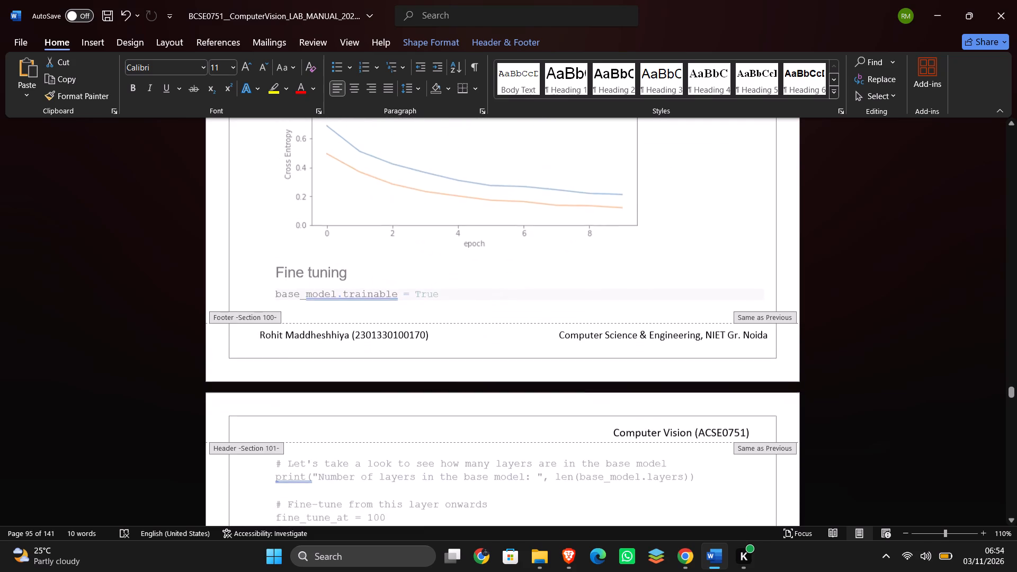
pyautogui.scroll(-2, 529, 388)
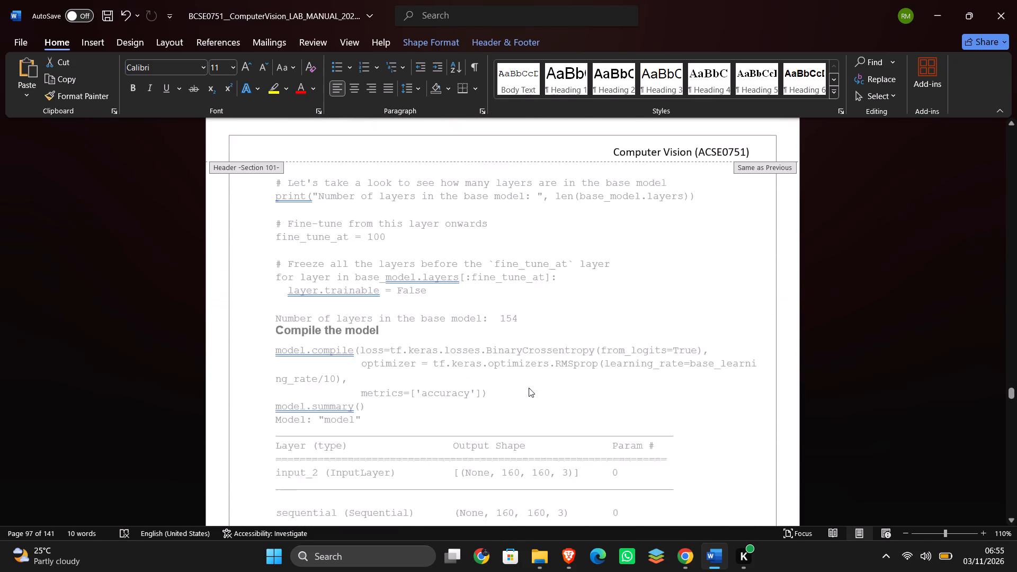
pyautogui.scroll(-3, 529, 388)
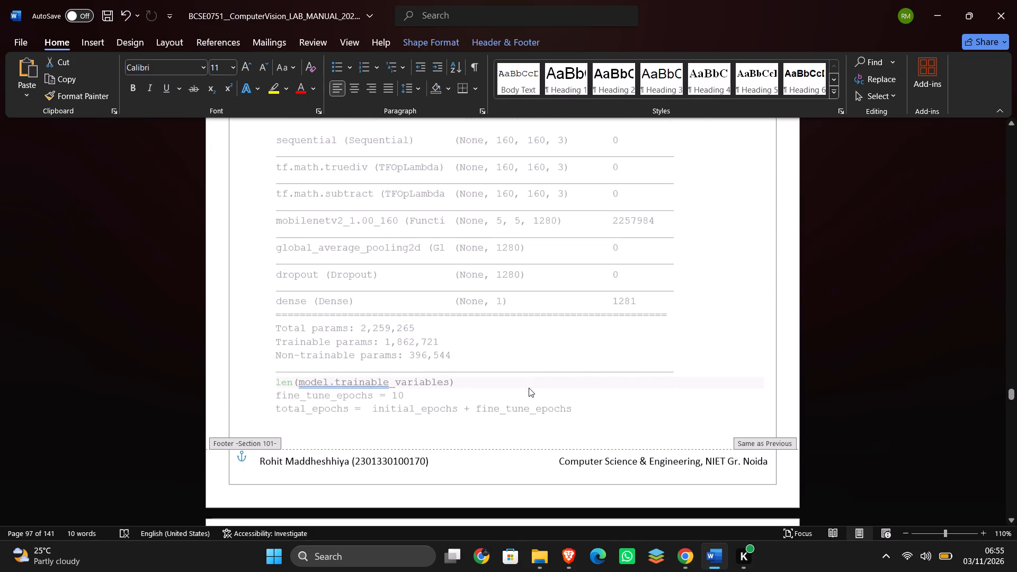
pyautogui.scroll(-3, 529, 388)
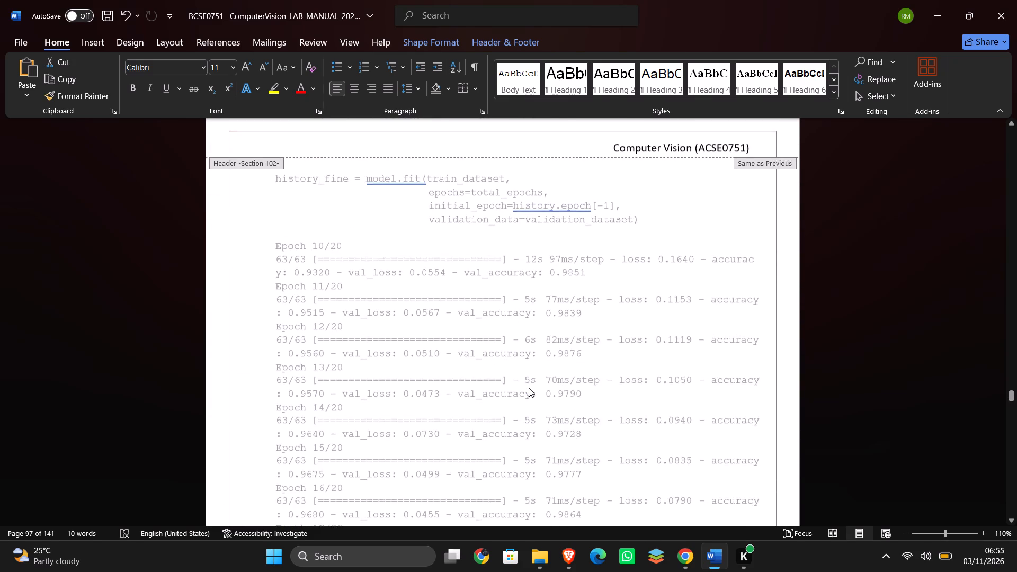
pyautogui.scroll(-4, 529, 388)
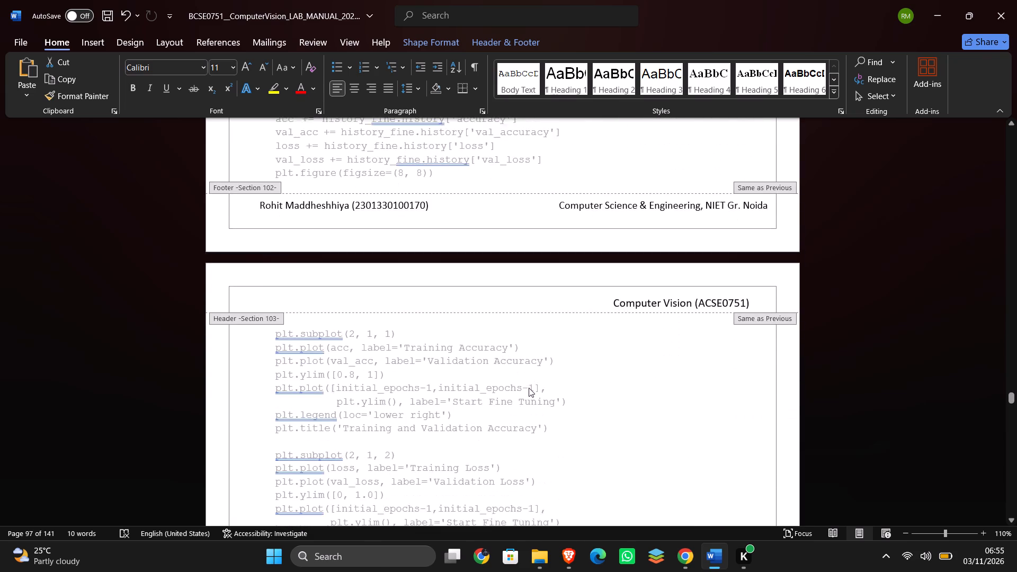
pyautogui.scroll(-4, 529, 388)
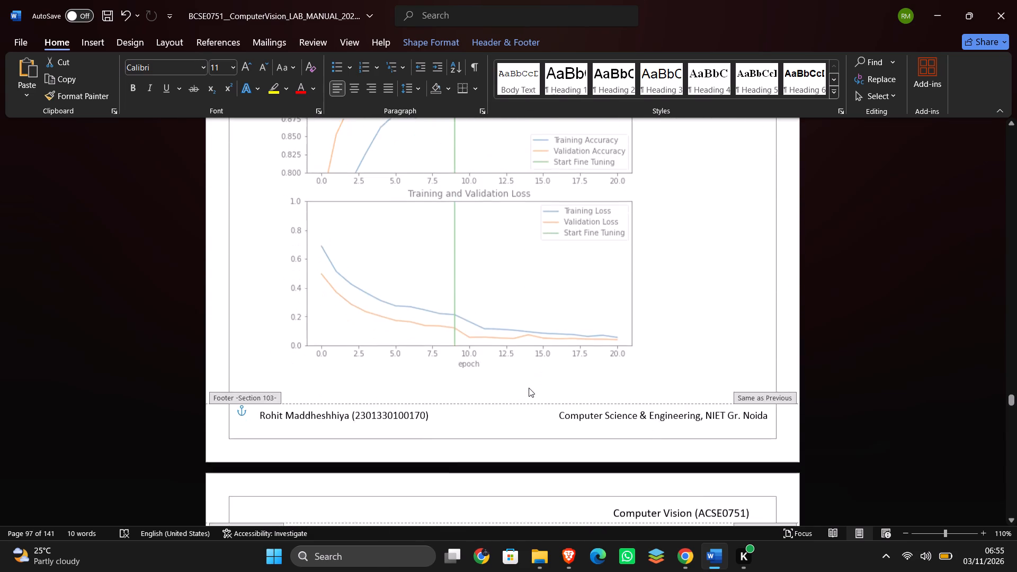
pyautogui.scroll(-4, 529, 388)
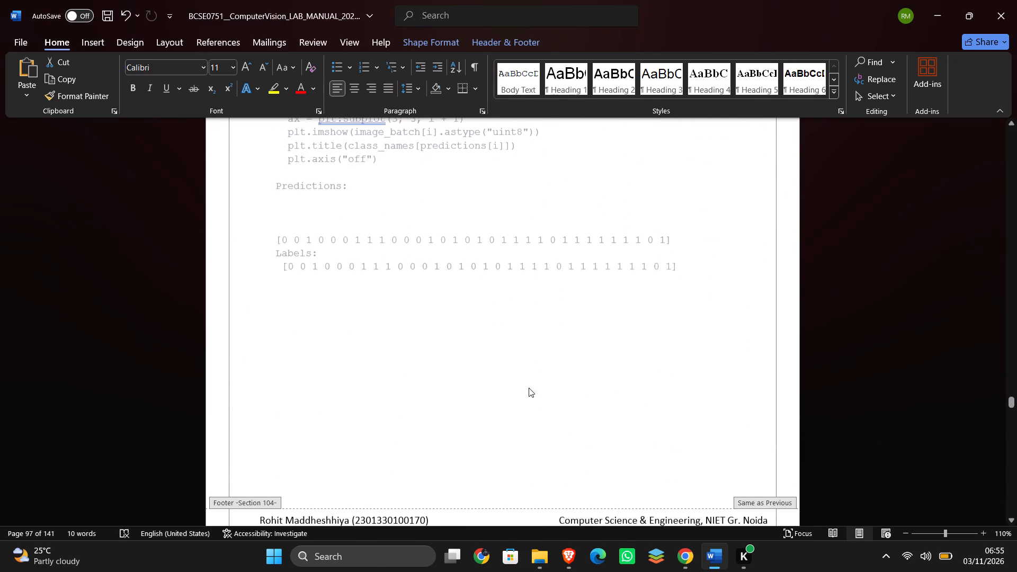
pyautogui.scroll(-4, 529, 388)
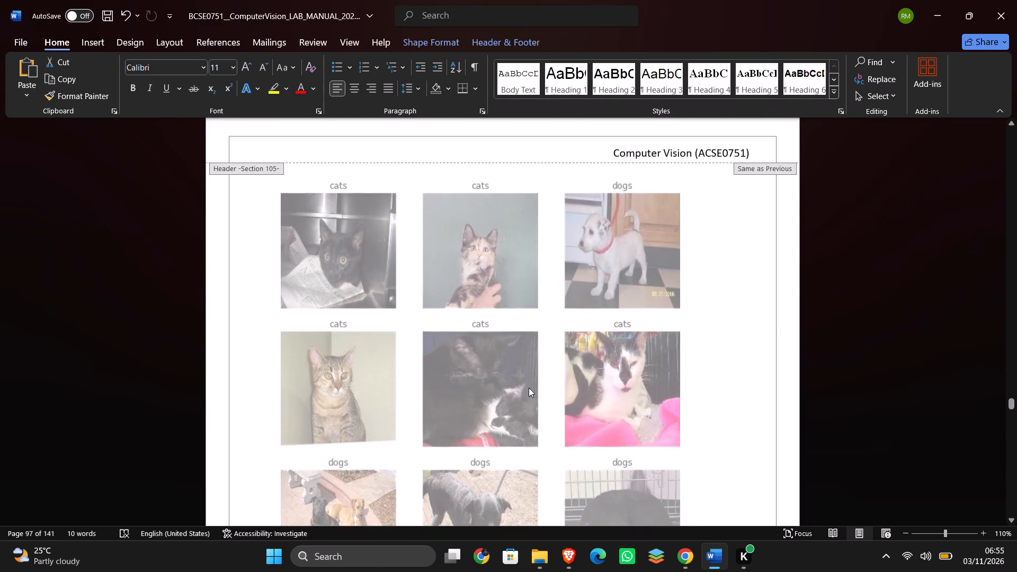
pyautogui.scroll(-3, 529, 388)
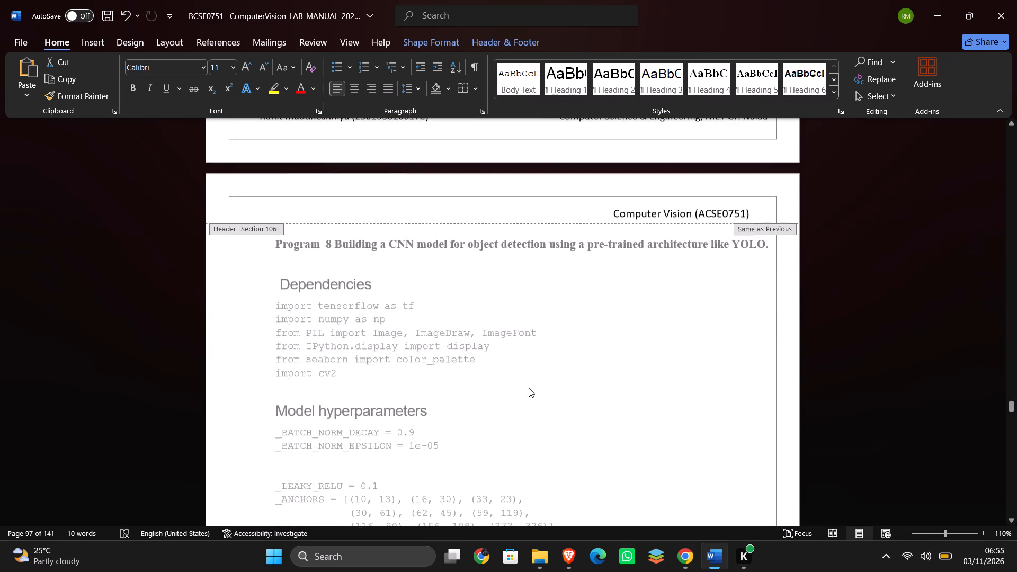
pyautogui.scroll(-3, 529, 388)
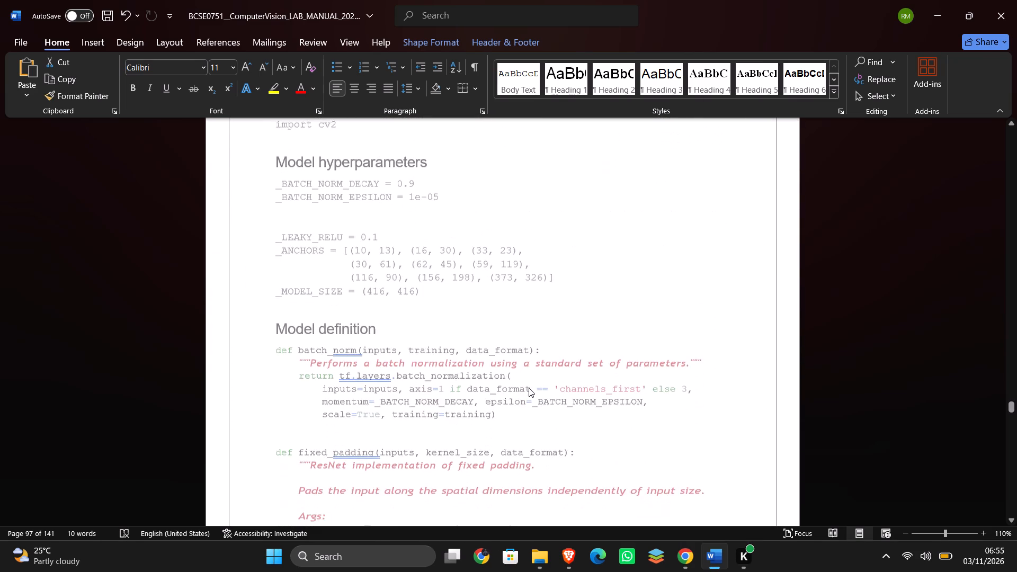
pyautogui.scroll(-3, 529, 388)
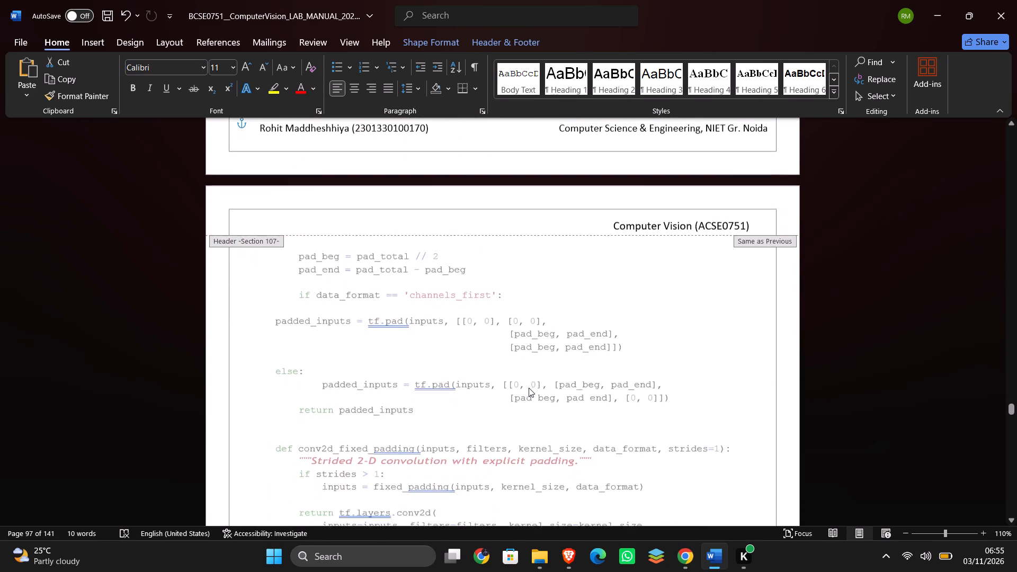
pyautogui.scroll(-4, 529, 388)
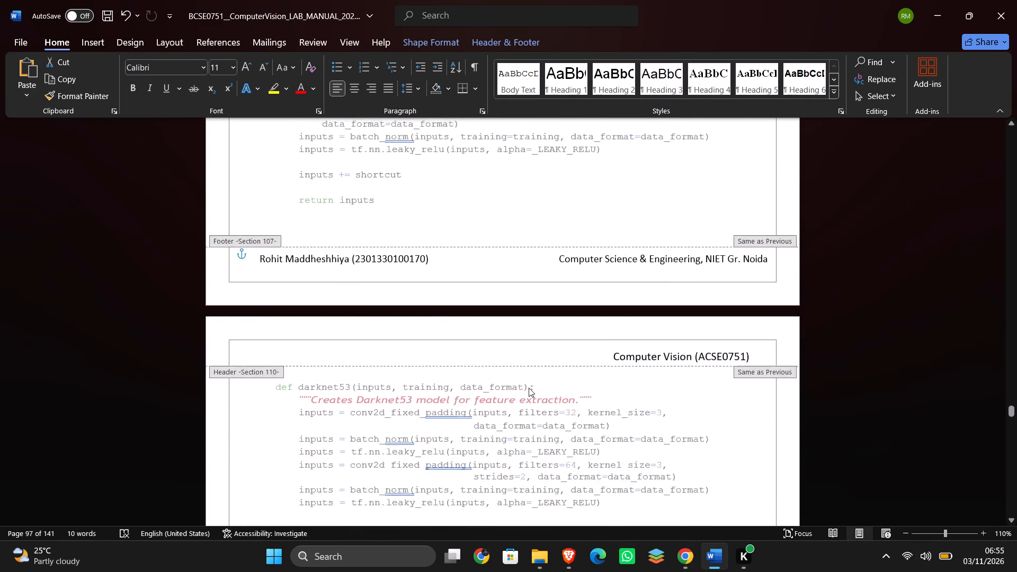
pyautogui.scroll(-4, 529, 388)
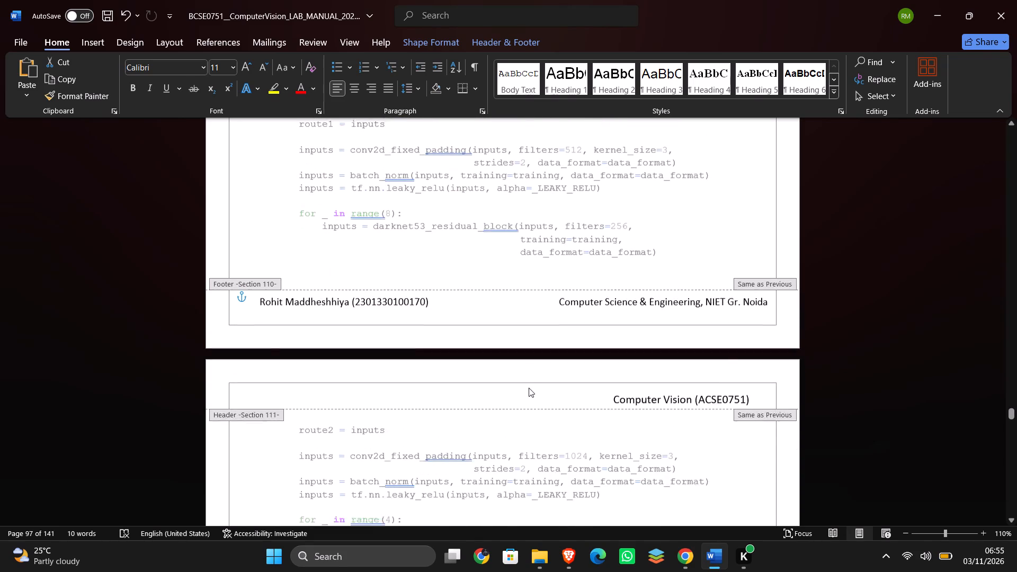
pyautogui.scroll(-4, 529, 388)
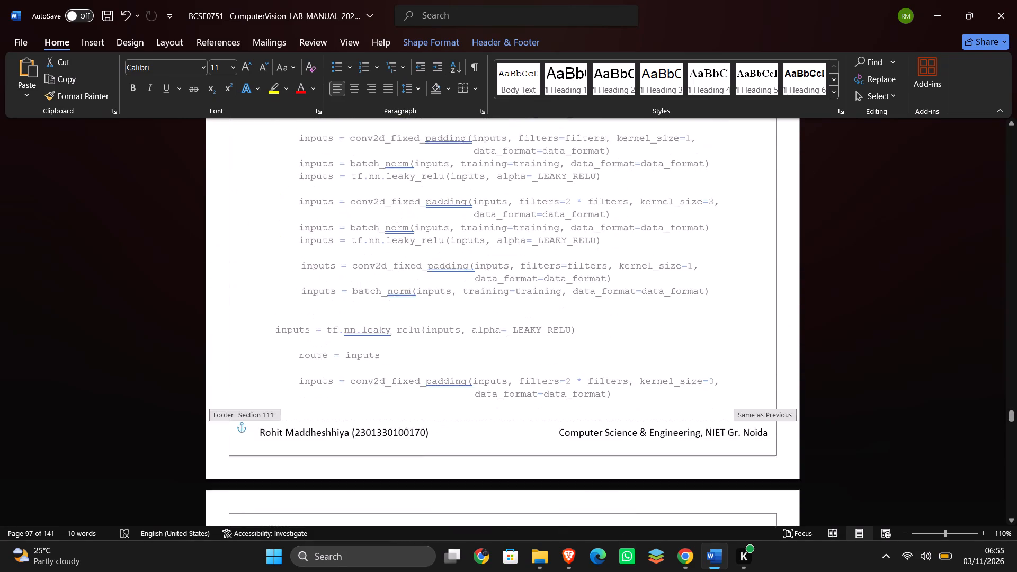
pyautogui.scroll(-3, 529, 388)
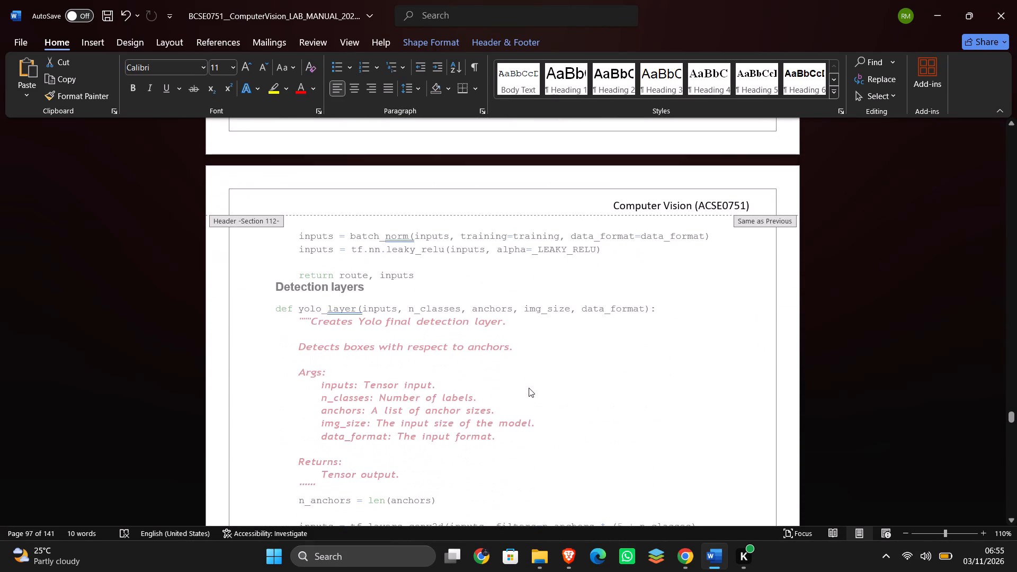
pyautogui.scroll(-3, 529, 388)
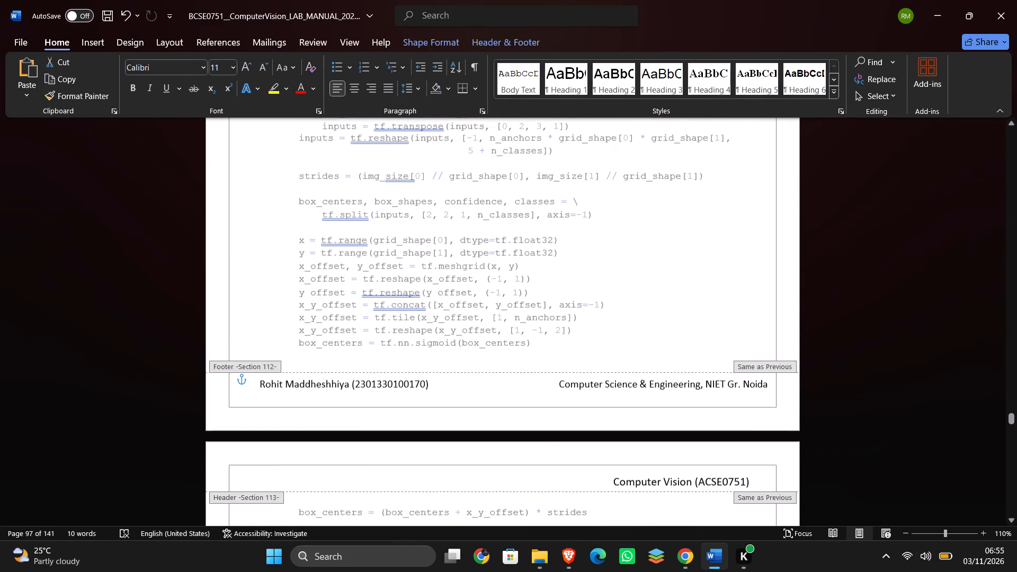
pyautogui.scroll(-3, 529, 388)
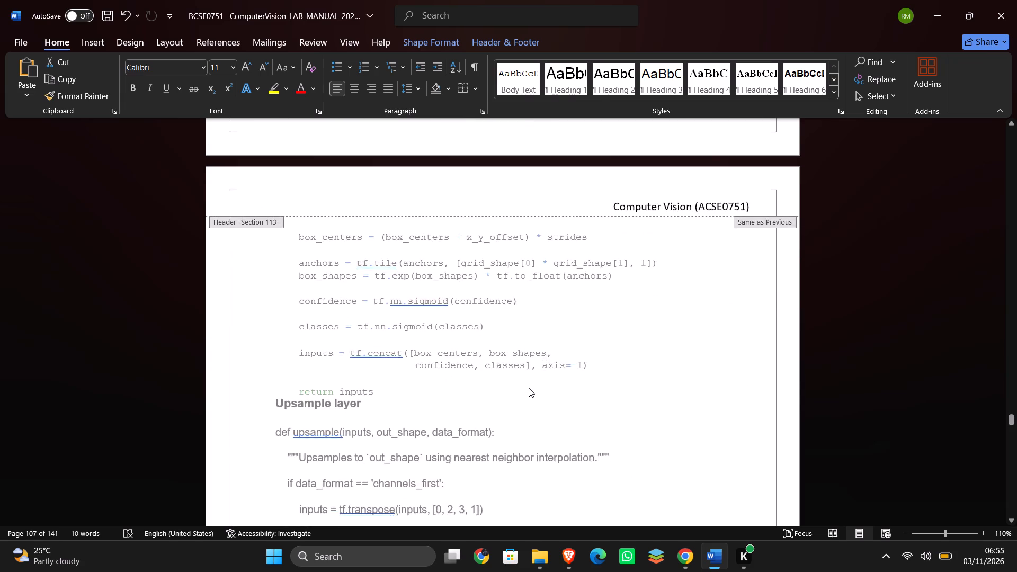
pyautogui.scroll(-9, 529, 388)
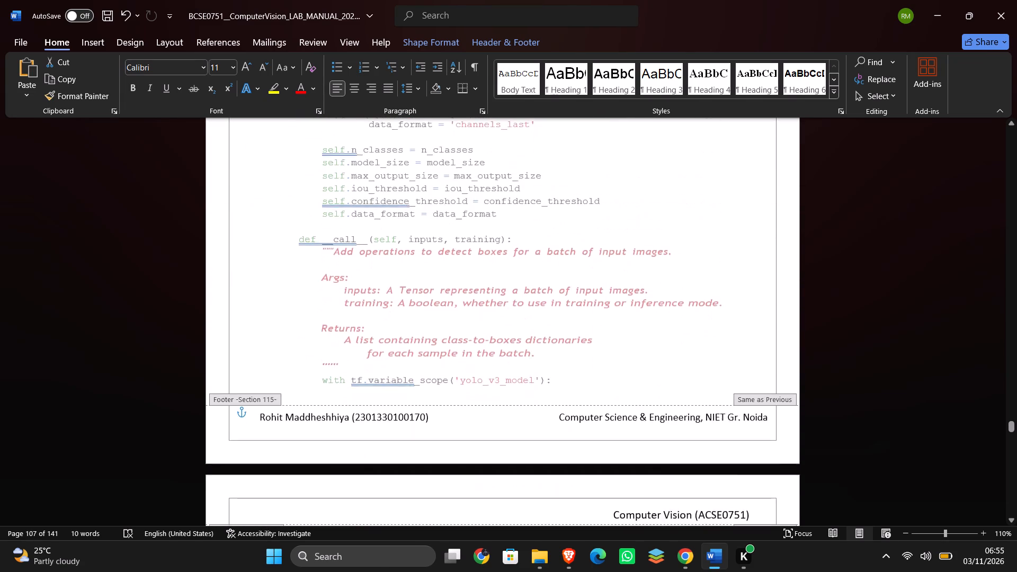
pyautogui.scroll(-4, 529, 388)
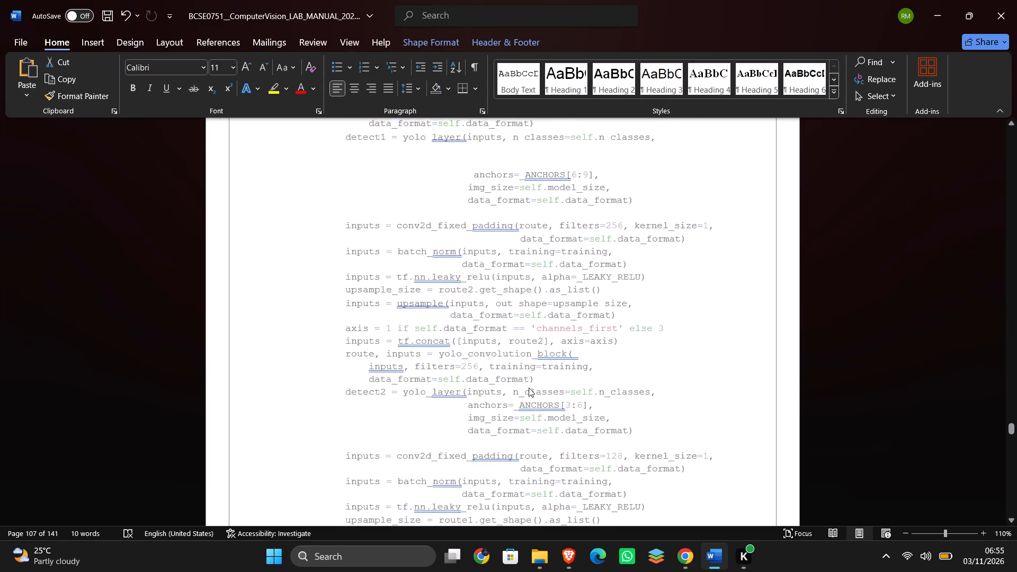
pyautogui.scroll(-2, 529, 388)
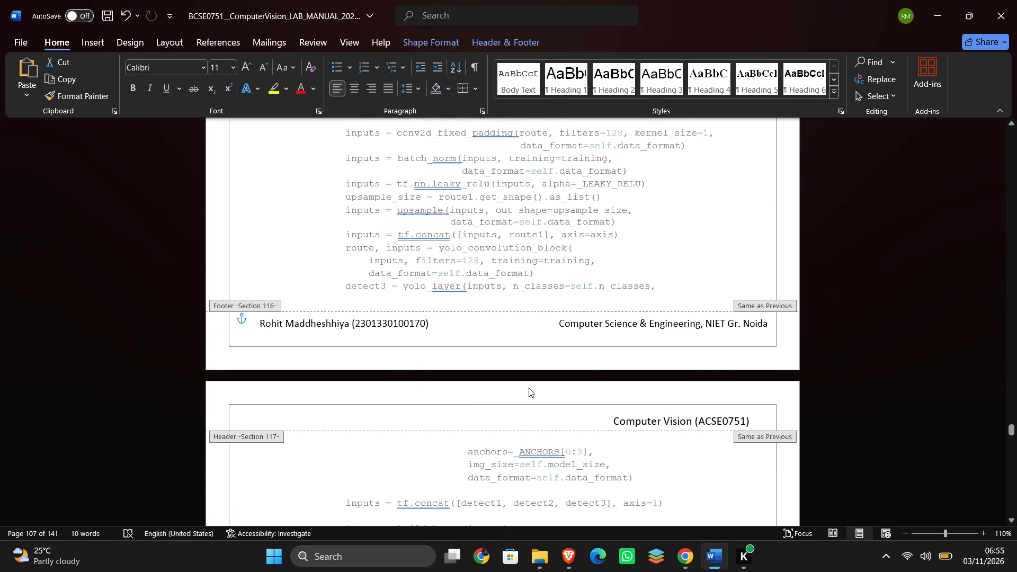
pyautogui.scroll(-3, 529, 388)
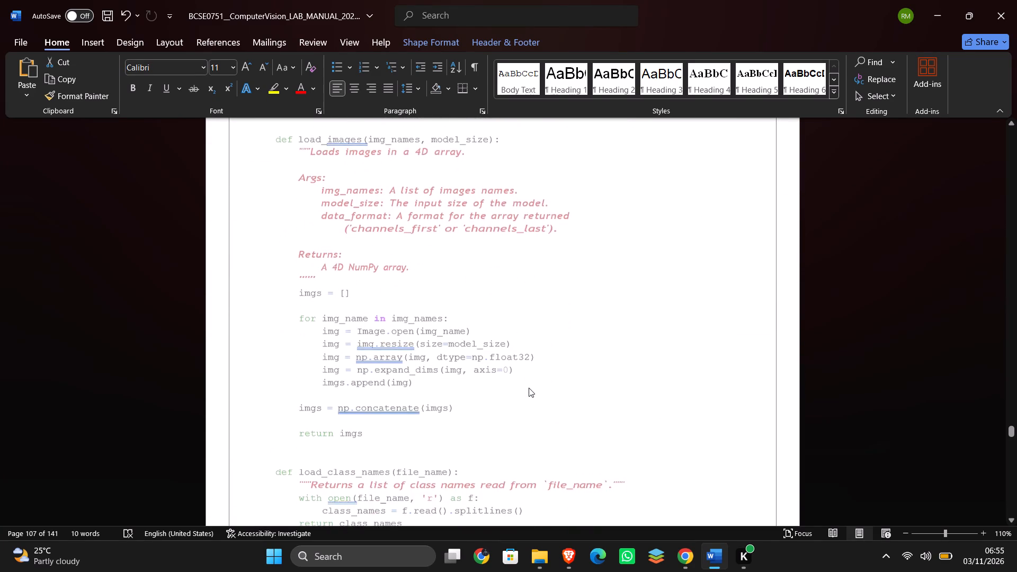
pyautogui.scroll(-4, 529, 388)
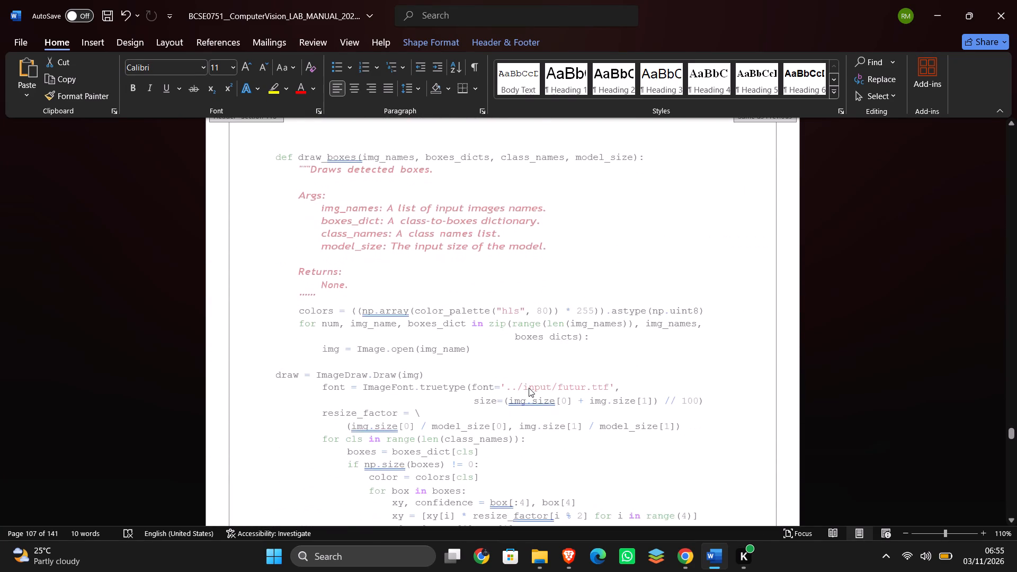
pyautogui.scroll(-3, 529, 388)
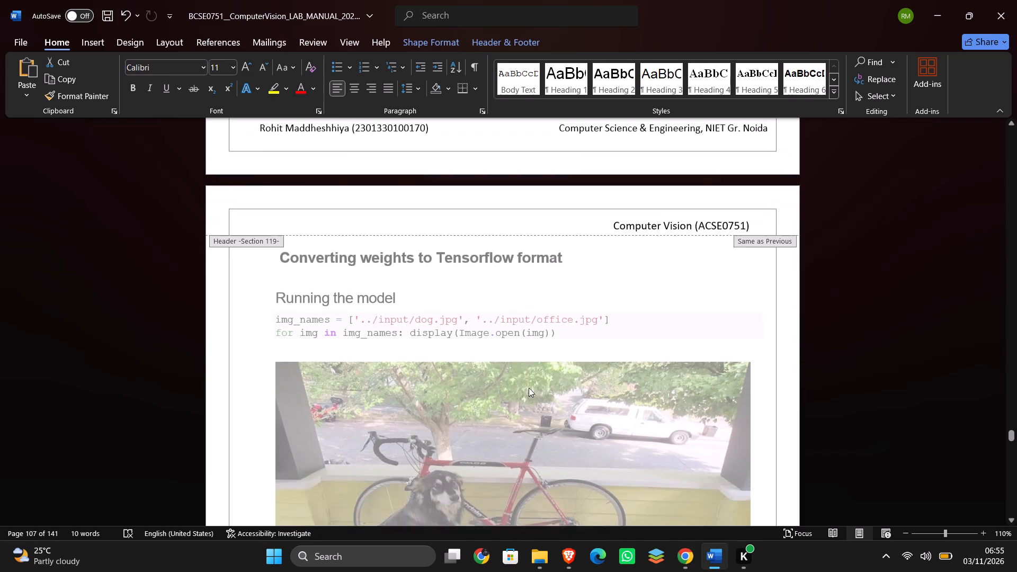
pyautogui.scroll(-4, 529, 388)
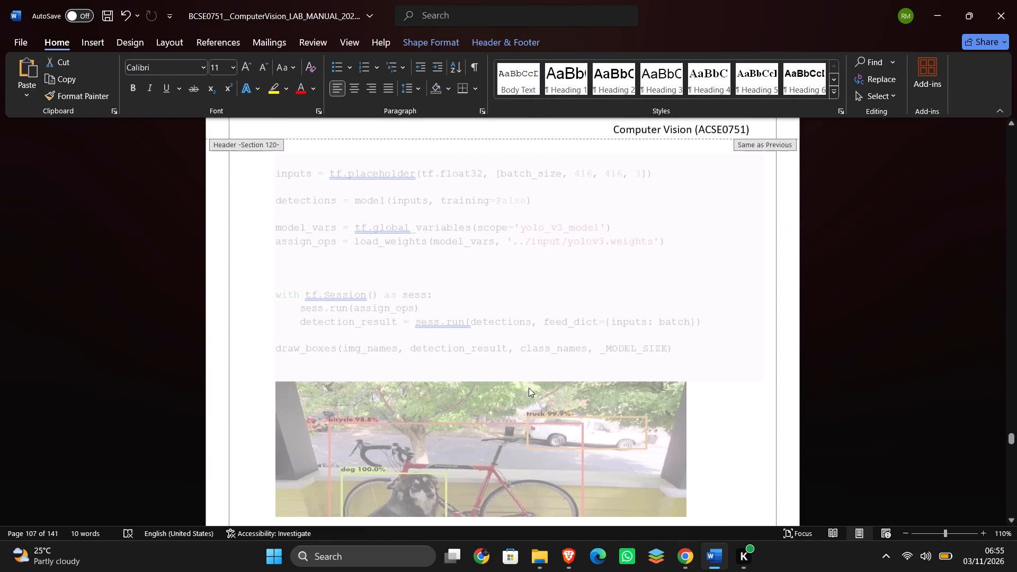
pyautogui.scroll(-4, 529, 388)
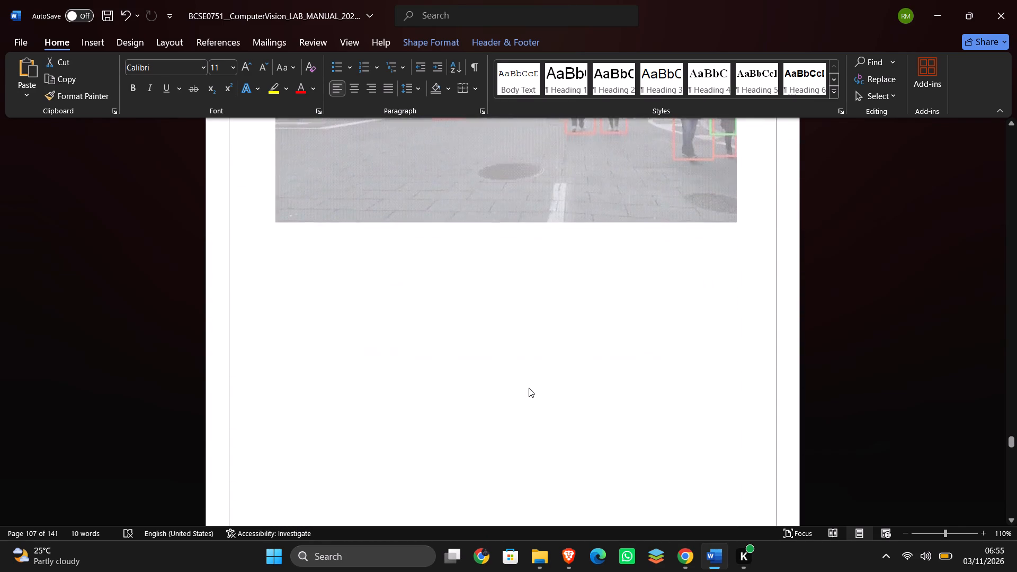
pyautogui.scroll(-2, 529, 388)
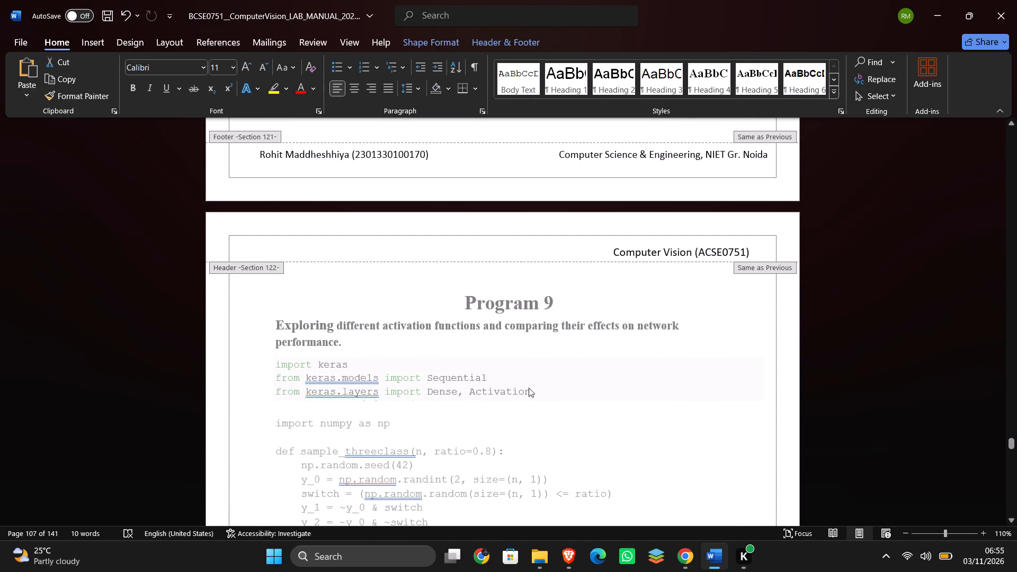
pyautogui.scroll(-5, 529, 388)
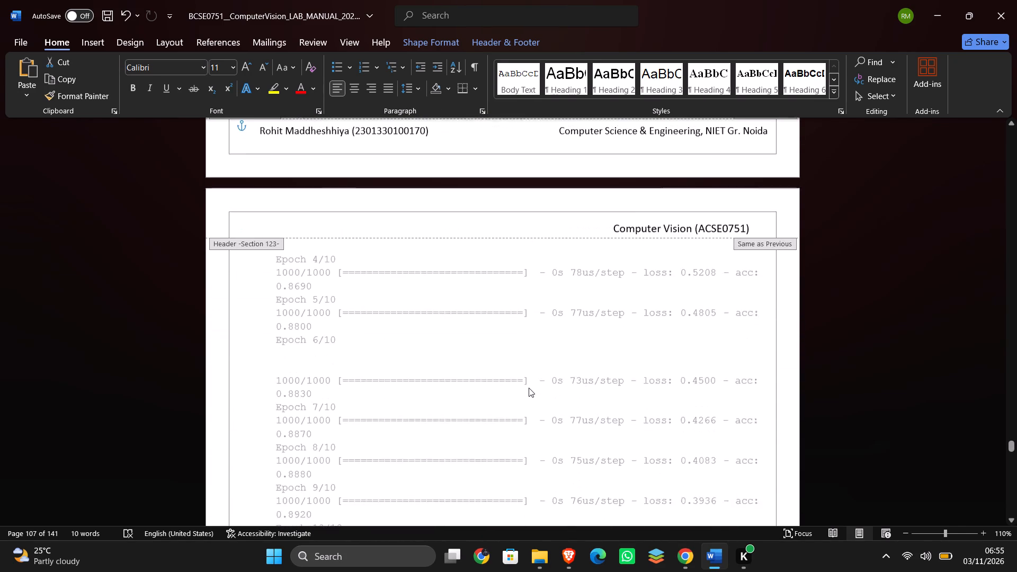
pyautogui.scroll(-5, 529, 388)
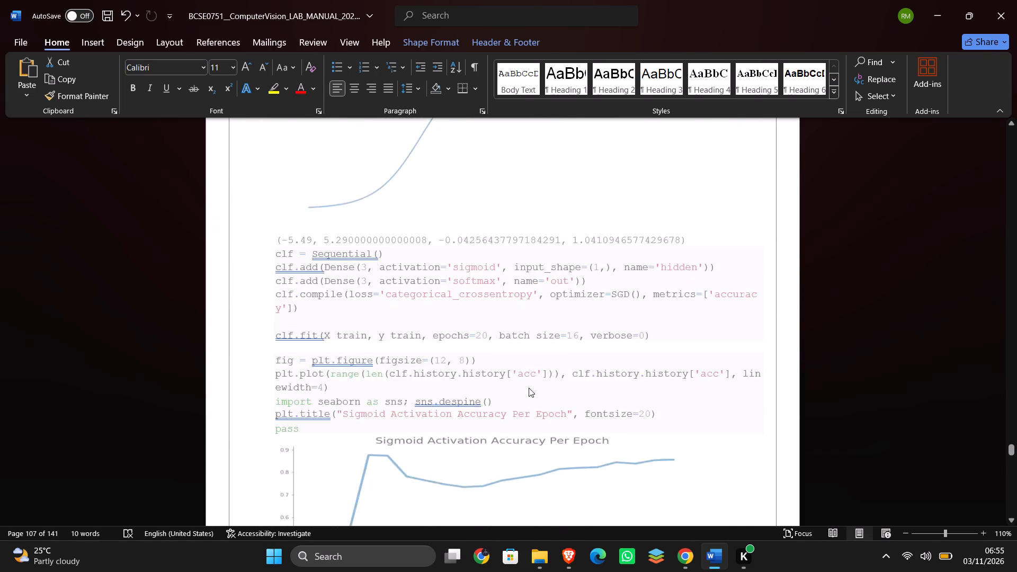
pyautogui.scroll(-6, 529, 388)
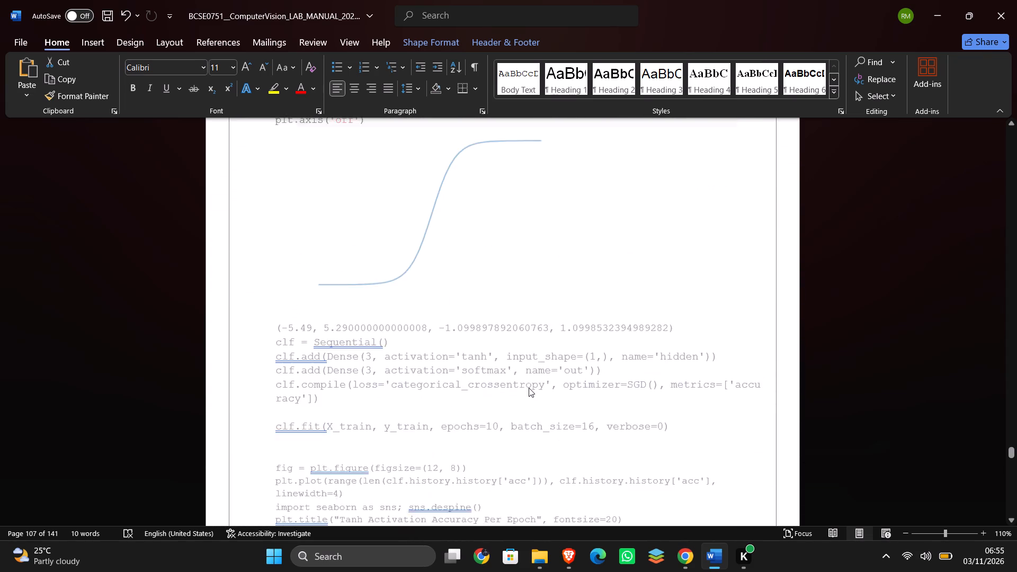
# Check the headers and footers from Section 126 through Section 128, covering Program 11 and the back-propagation program, for consistent text and placement.
pyautogui.scroll(-5, 529, 388)
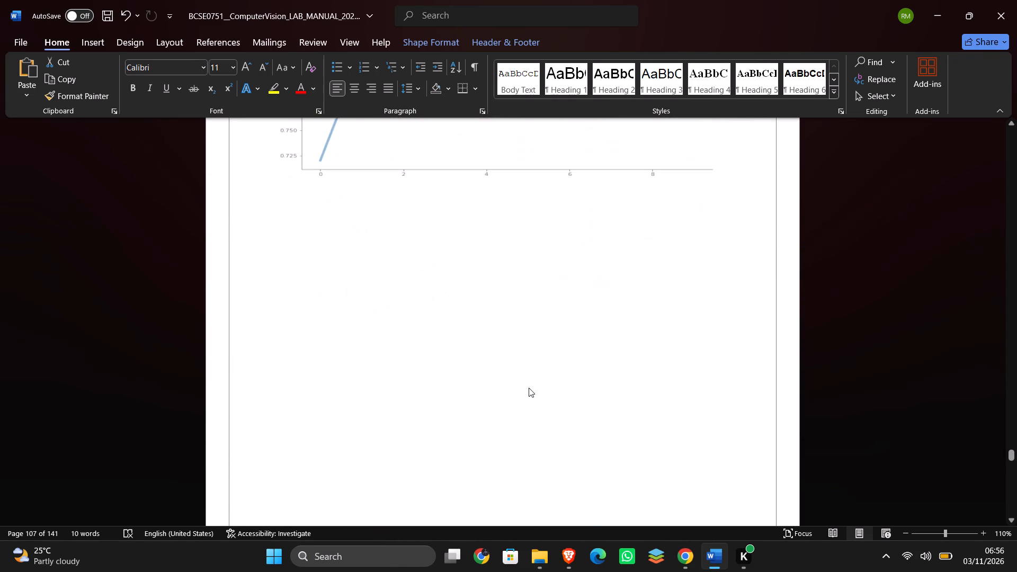
pyautogui.scroll(-2, 529, 388)
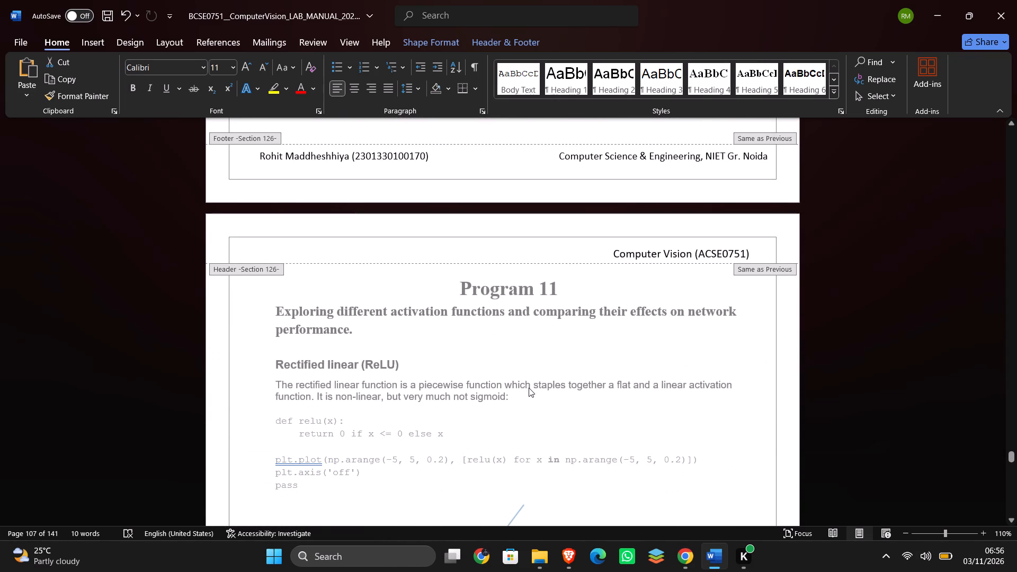
pyautogui.scroll(-3, 529, 388)
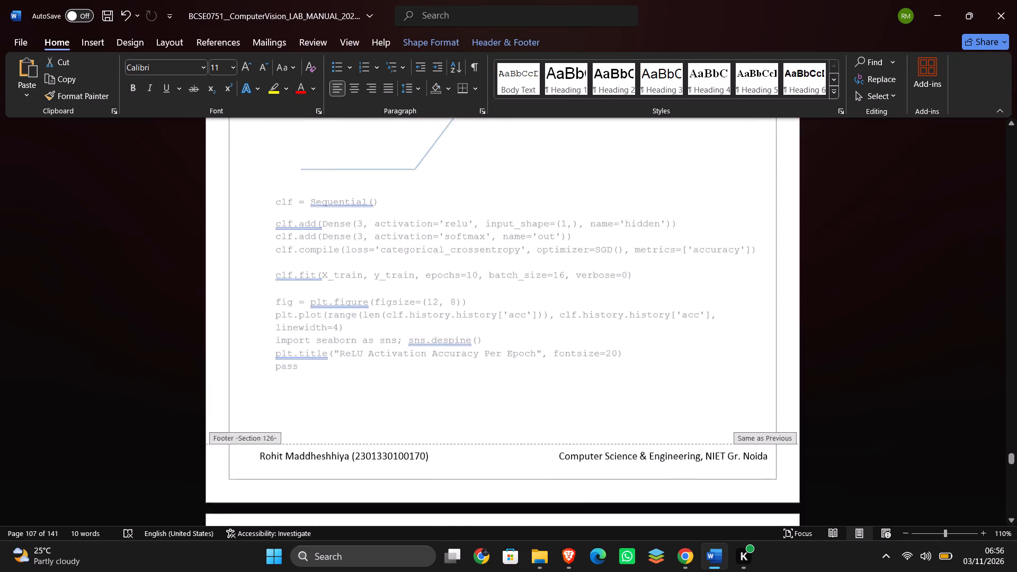
pyautogui.scroll(-5, 529, 388)
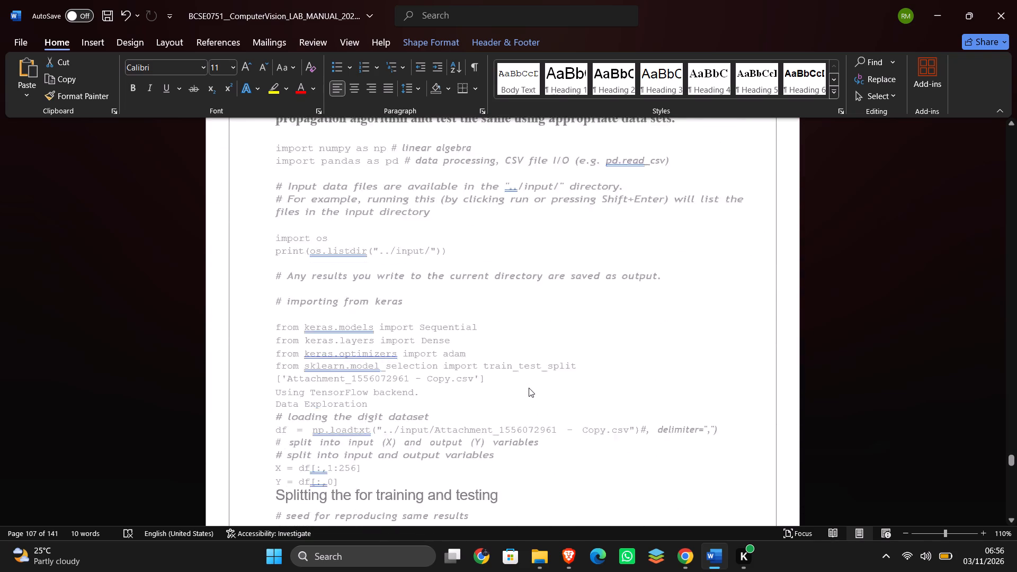
pyautogui.scroll(-4, 529, 388)
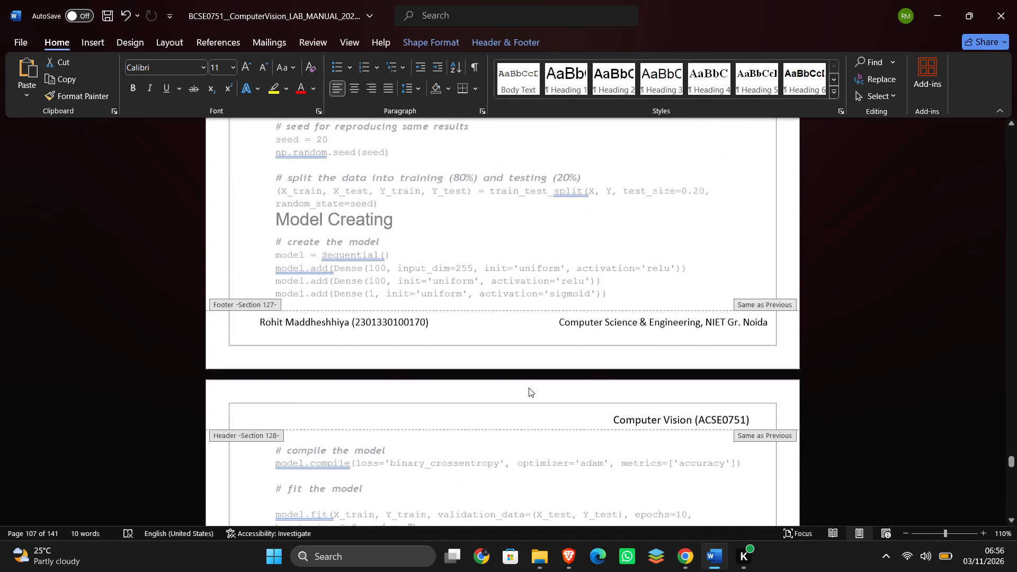
pyautogui.scroll(-2, 529, 388)
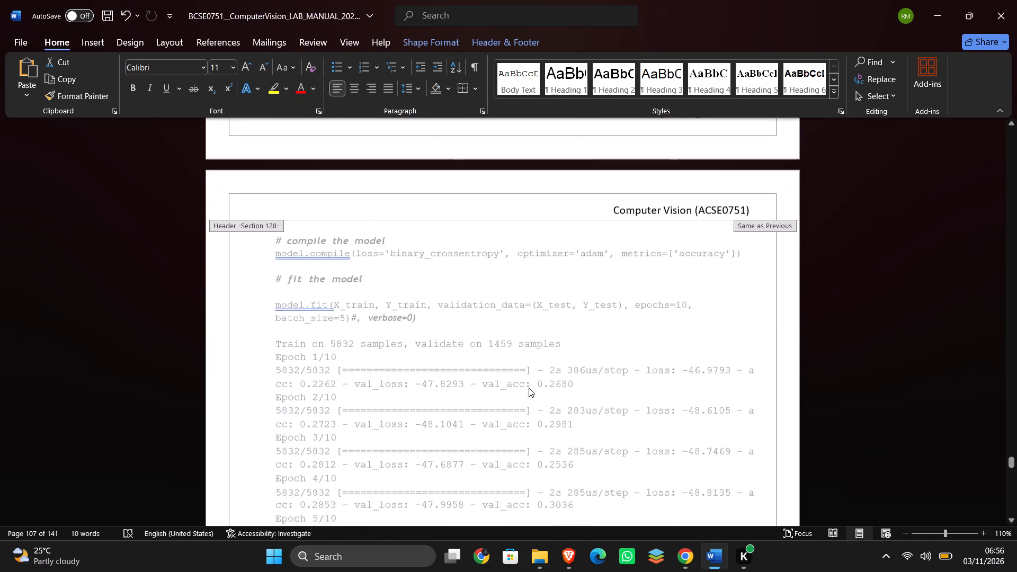
pyautogui.scroll(-3, 529, 388)
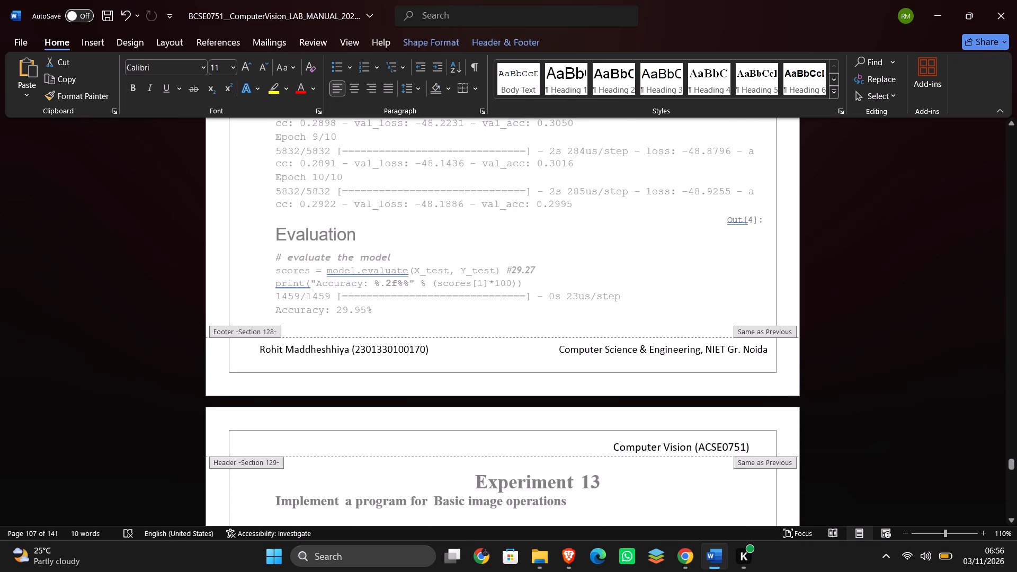
# Check the headers and footers from Experiment 13 through the viva voce questions on the last page for consistent text and placement.
pyautogui.scroll(-4, 529, 388)
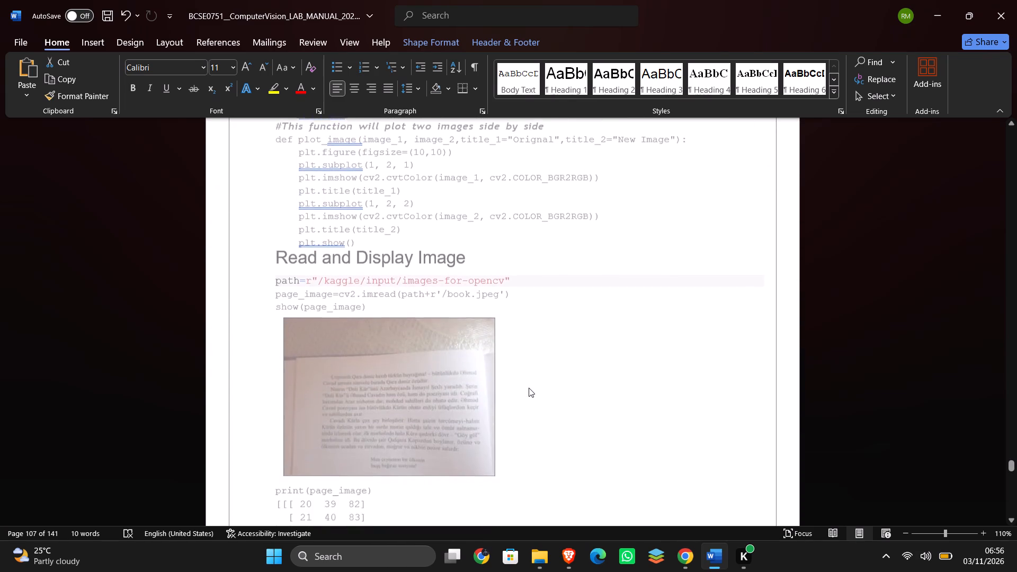
pyautogui.scroll(-4, 529, 388)
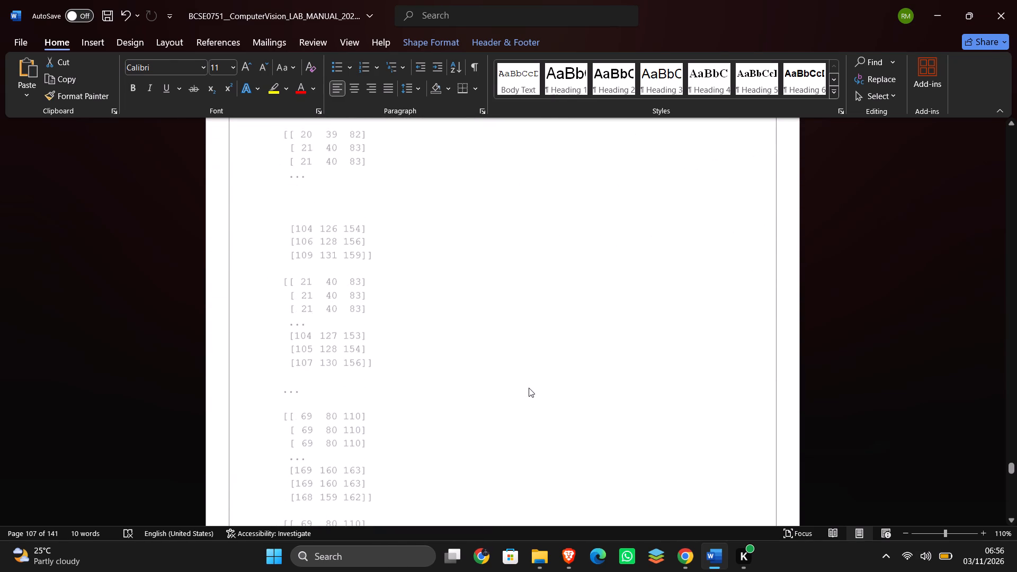
pyautogui.scroll(-5, 529, 388)
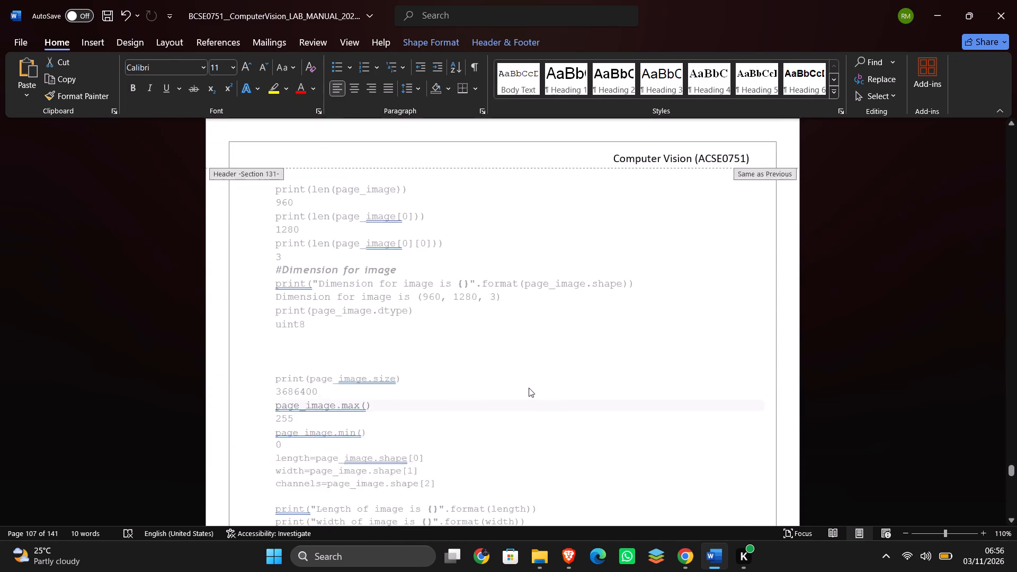
pyautogui.scroll(-5, 529, 388)
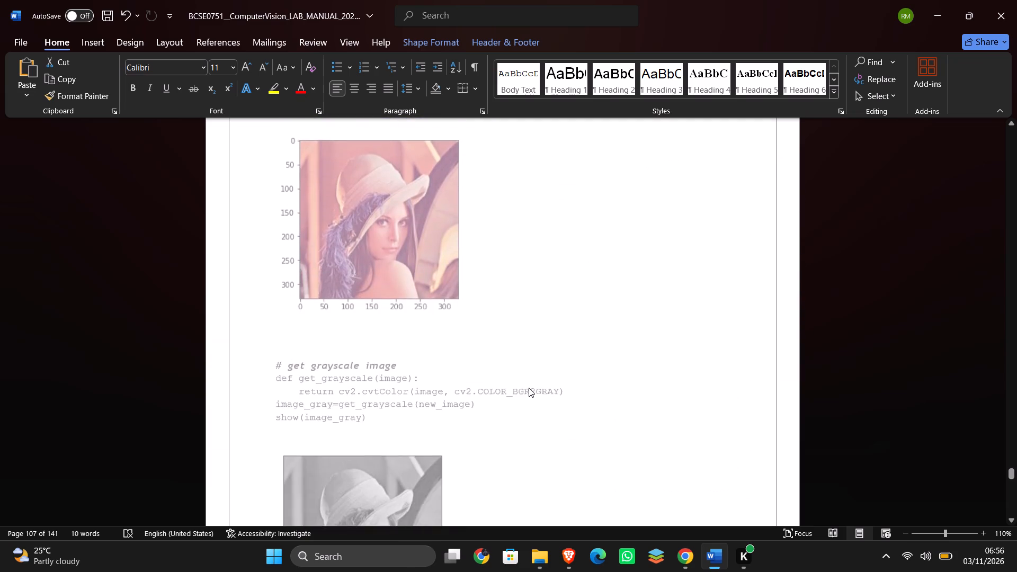
pyautogui.scroll(-5, 529, 388)
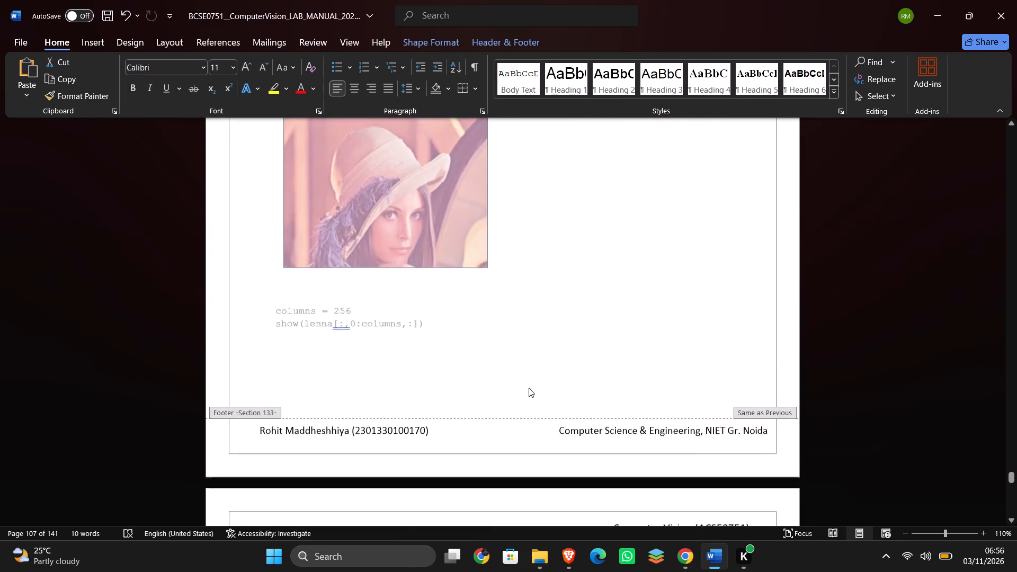
pyautogui.scroll(-5, 529, 388)
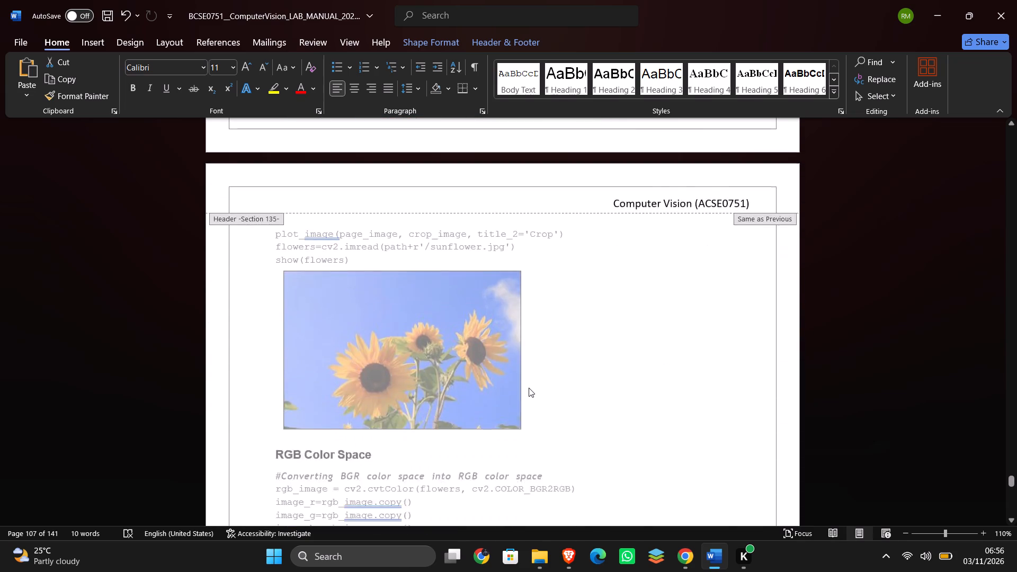
pyautogui.scroll(-5, 529, 388)
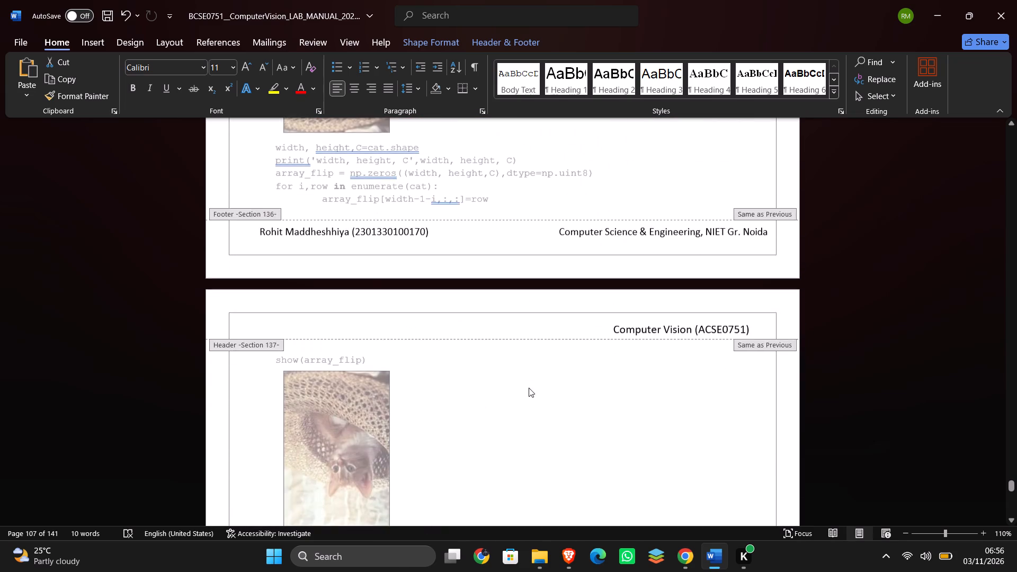
pyautogui.scroll(-5, 529, 388)
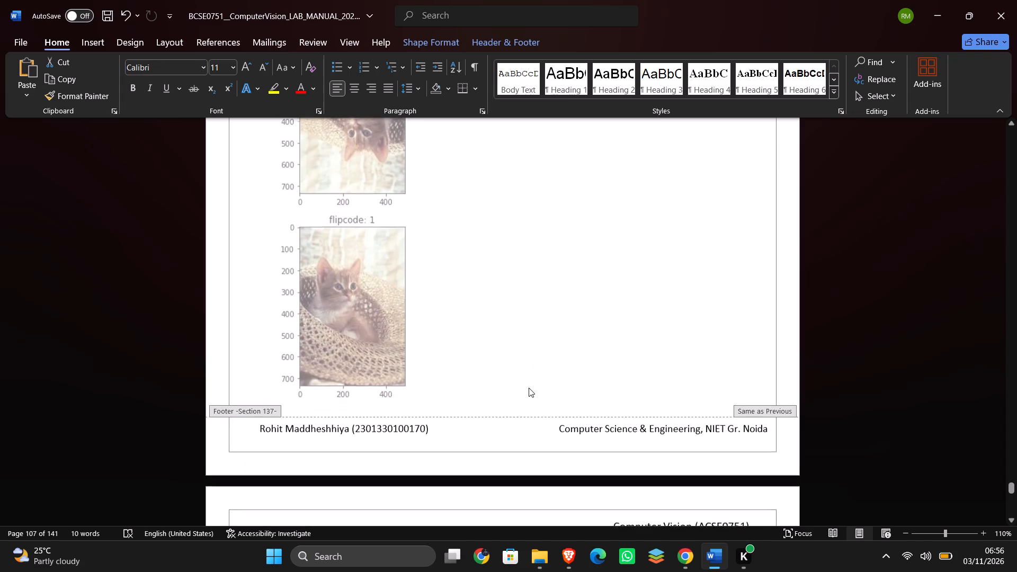
pyautogui.scroll(-5, 529, 388)
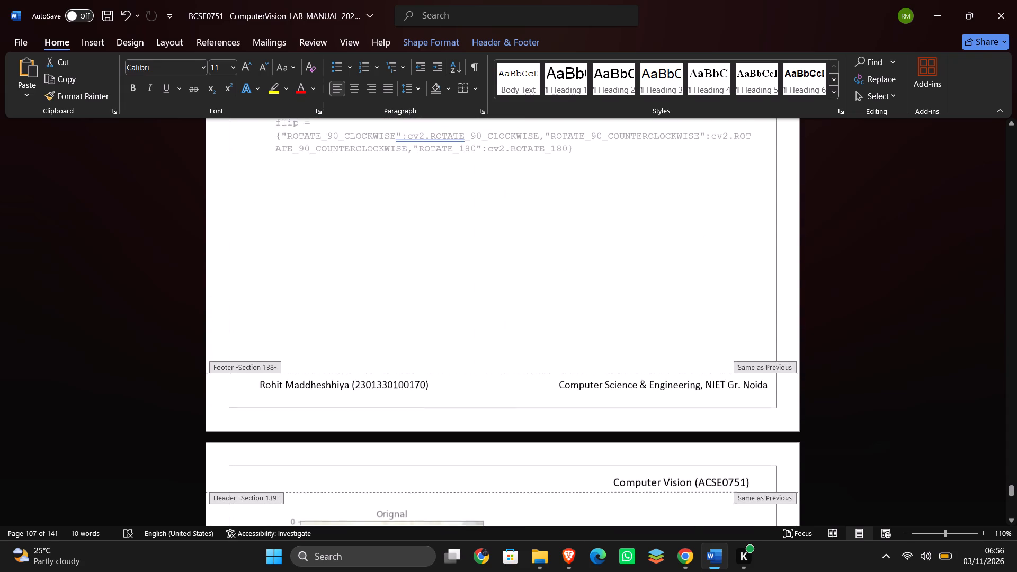
pyautogui.scroll(-4, 529, 388)
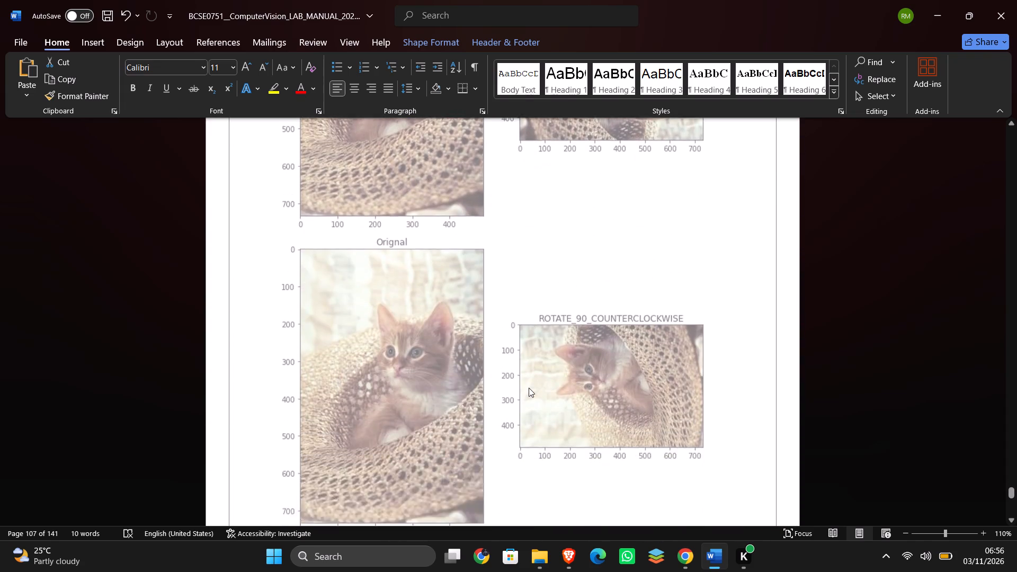
pyautogui.scroll(-4, 529, 388)
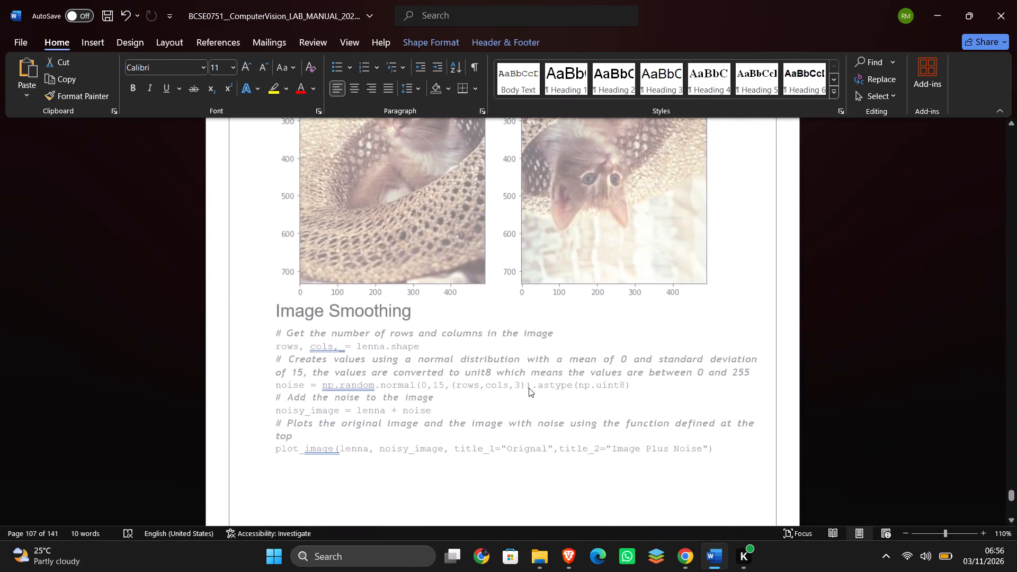
pyautogui.scroll(-4, 529, 388)
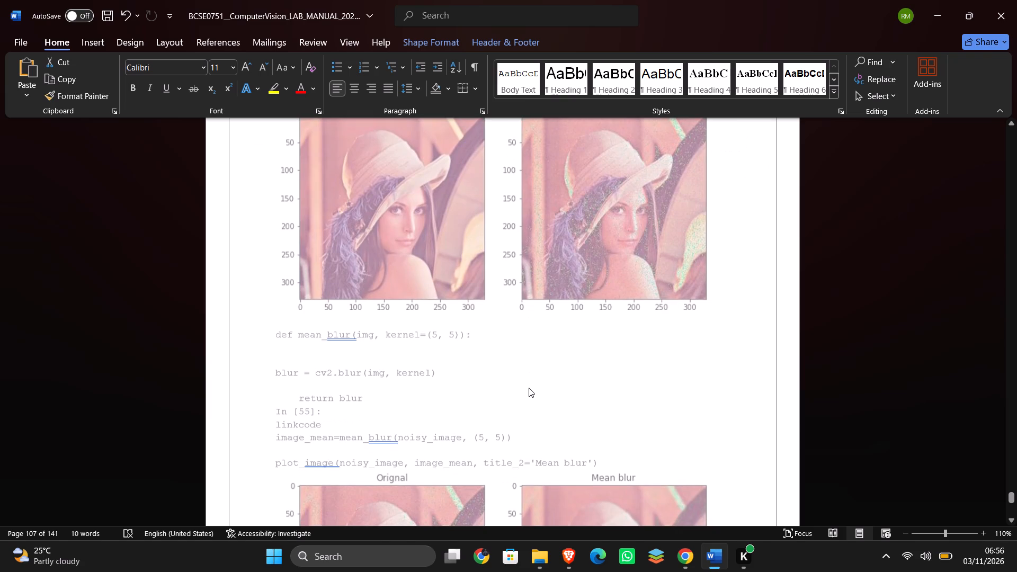
pyautogui.scroll(-4, 529, 388)
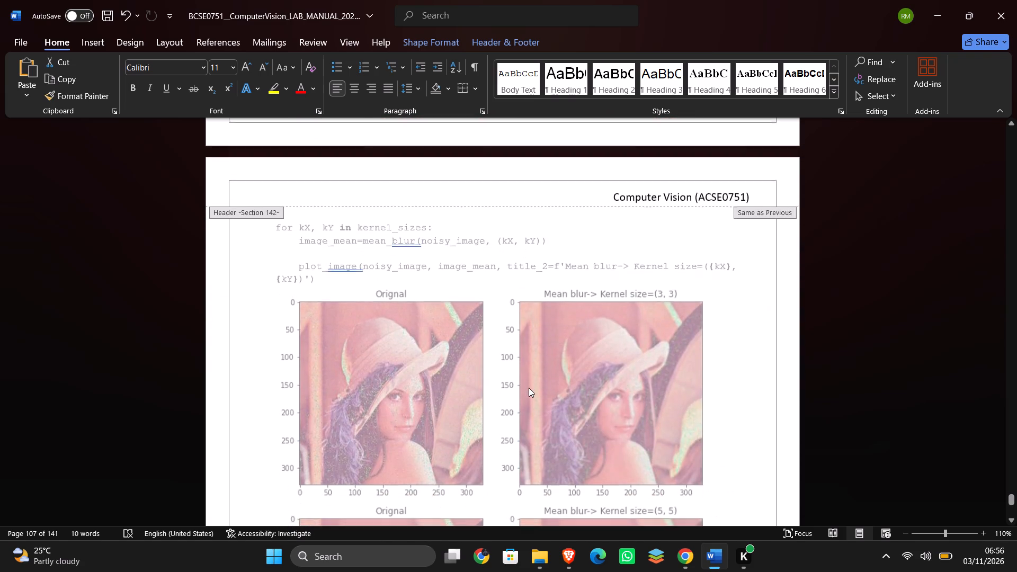
pyautogui.scroll(-3, 529, 388)
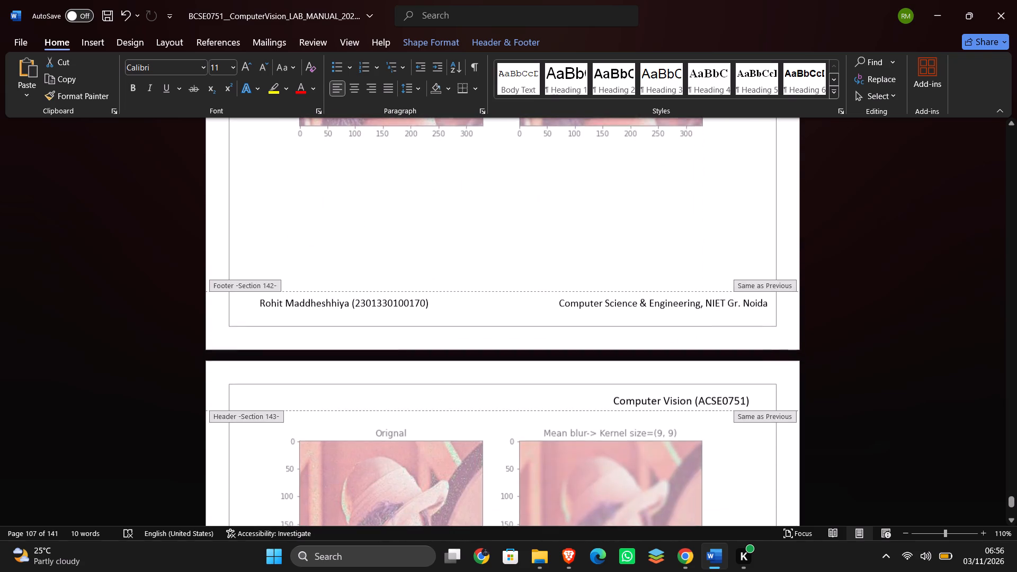
pyautogui.scroll(-3, 529, 388)
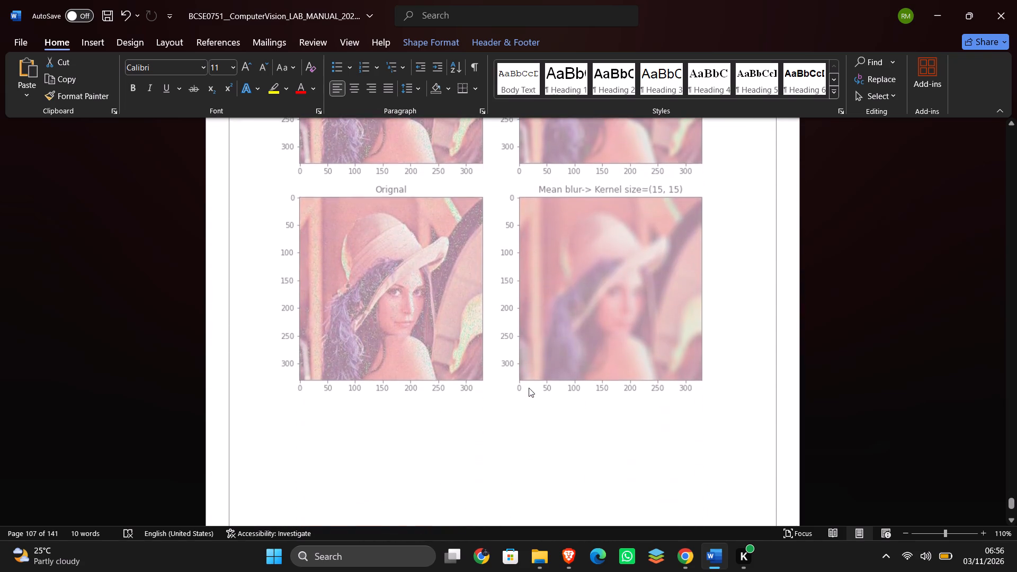
pyautogui.scroll(-3, 529, 388)
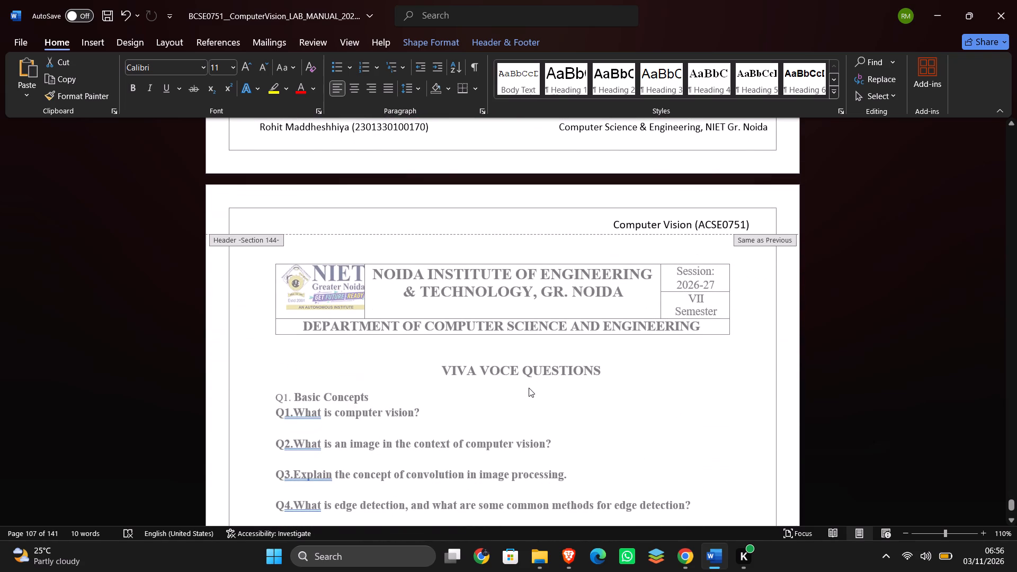
pyautogui.scroll(-2, 529, 388)
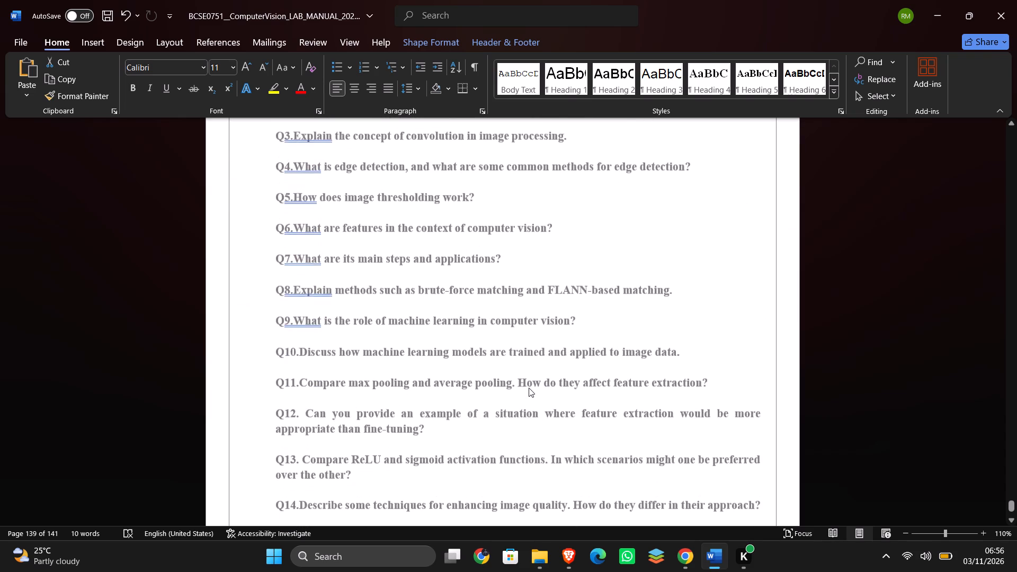
pyautogui.scroll(-4, 529, 388)
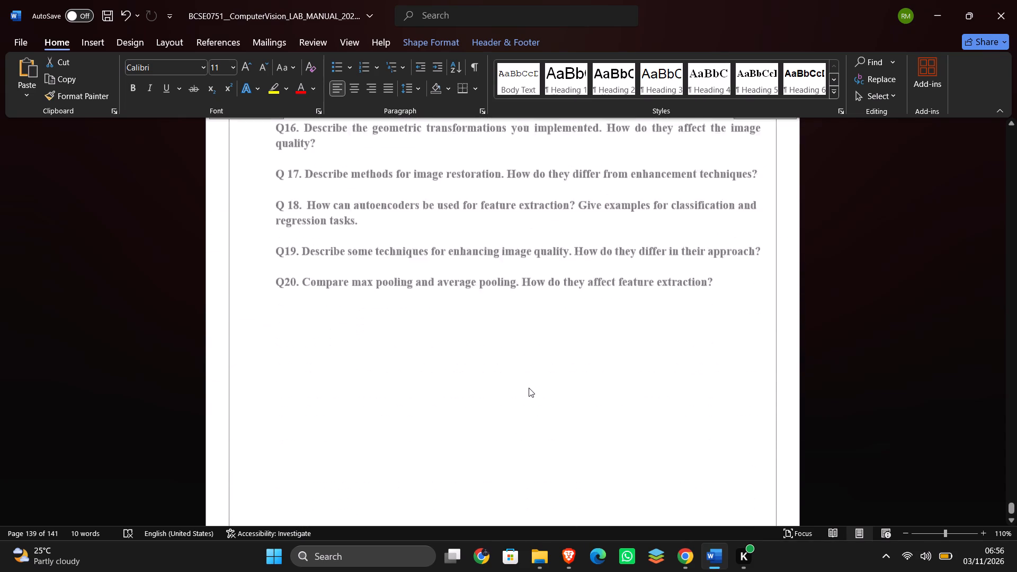
pyautogui.scroll(-3, 529, 388)
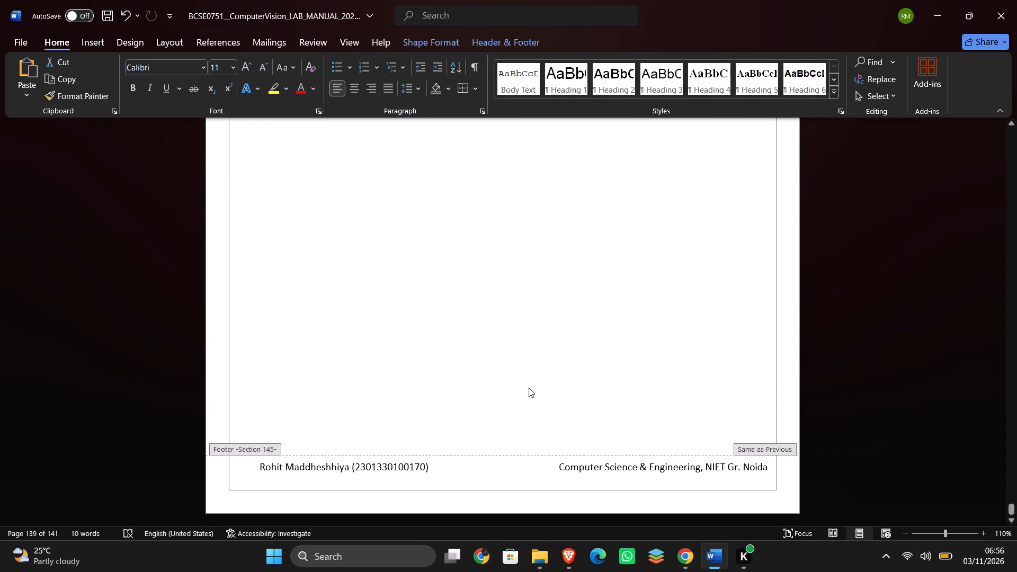
pyautogui.scroll(-1, 529, 388)
# Leave header and footer editing and save the lab manual.
pyautogui.tripleClick(529, 388)
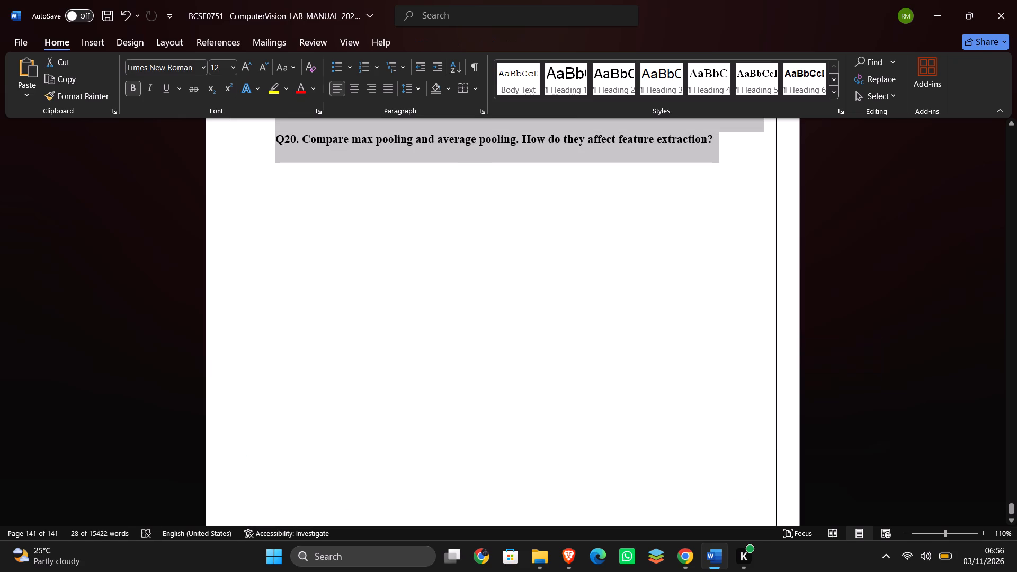
pyautogui.hotkey('ctrl', 's')
pyautogui.scroll(-2, 529, 388)
pyautogui.hotkey('ctrl', 's')
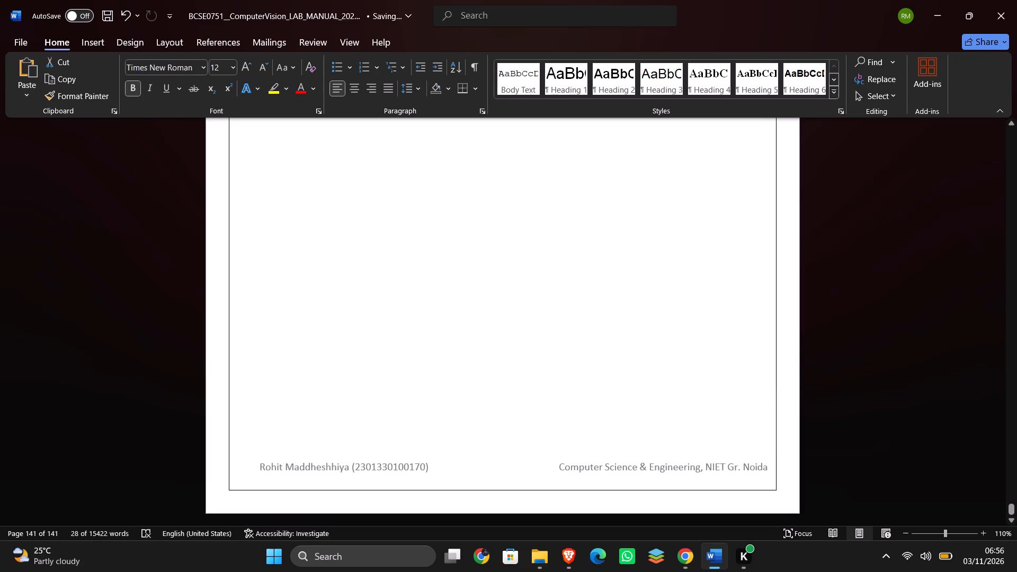
pyautogui.hotkey('ctrl', 's')
pyautogui.hotkey('ctrl', 's')
pyautogui.hotkey('ctrl', 's')
pyautogui.hotkey('ctrl', 's')
pyautogui.hotkey('ctrl', 's')
pyautogui.hotkey('ctrl', 's')
pyautogui.hotkey('ctrl', 's')
pyautogui.hotkey('ctrl', 's')
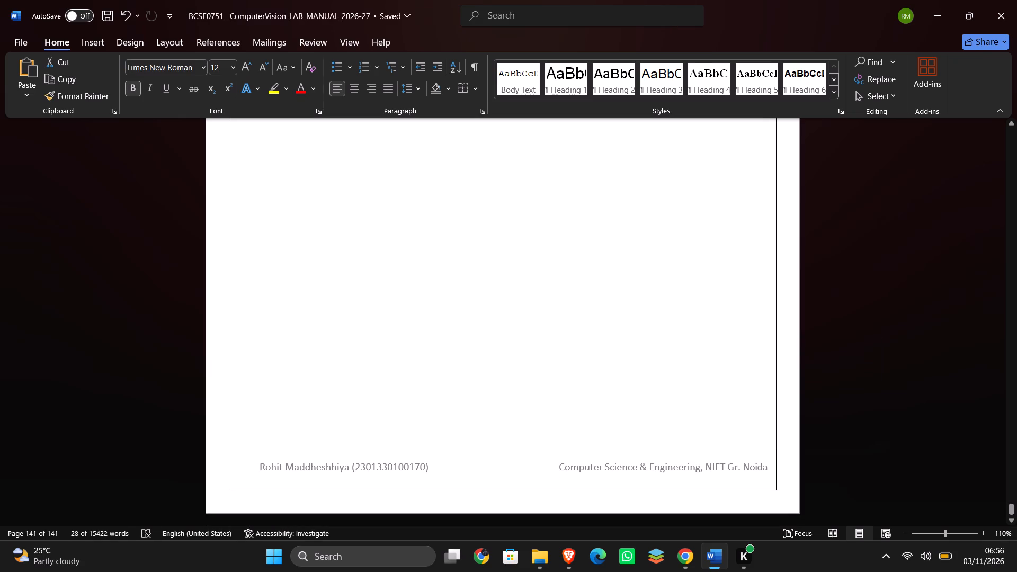
pyautogui.hotkey('ctrl', 's')
pyautogui.hotkey('ctrl', 's')
pyautogui.hotkey('ctrl', 's')
pyautogui.hotkey('ctrl', 's')
# Return to the beginning of the lab manual and look over the cover page and the list of programs.
pyautogui.scroll(19, 529, 388)
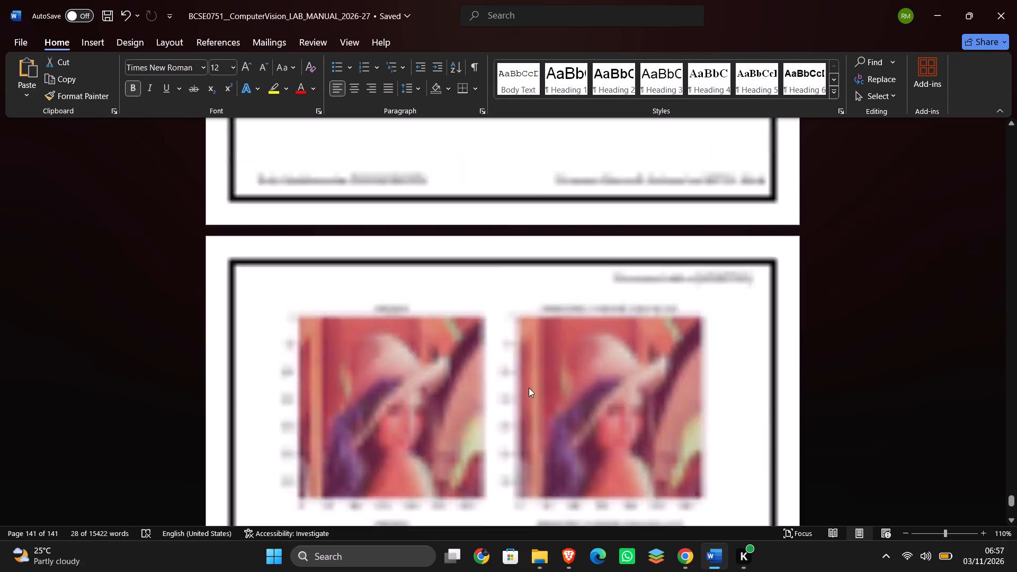
pyautogui.scroll(20, 529, 388)
pyautogui.scroll(20, 529, 388)
pyautogui.scroll(20, 529, 388)
pyautogui.scroll(-10, 529, 388)
pyautogui.scroll(20, 529, 388)
pyautogui.scroll(20, 529, 388)
pyautogui.scroll(20, 529, 388)
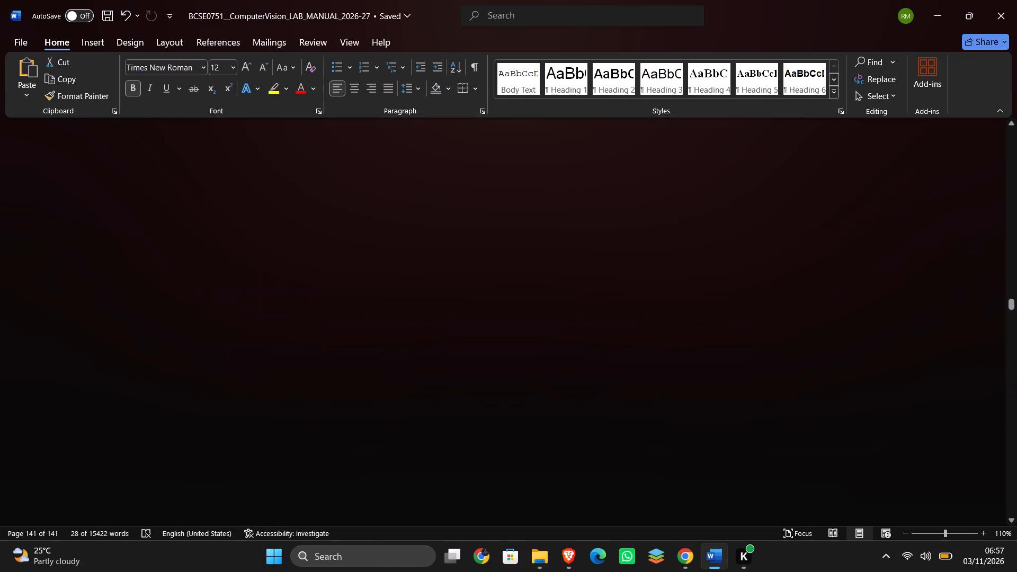
pyautogui.scroll(20, 529, 388)
pyautogui.scroll(20, 529, 388)
pyautogui.scroll(20, 529, 388)
pyautogui.scroll(3, 529, 388)
pyautogui.scroll(-1, 529, 388)
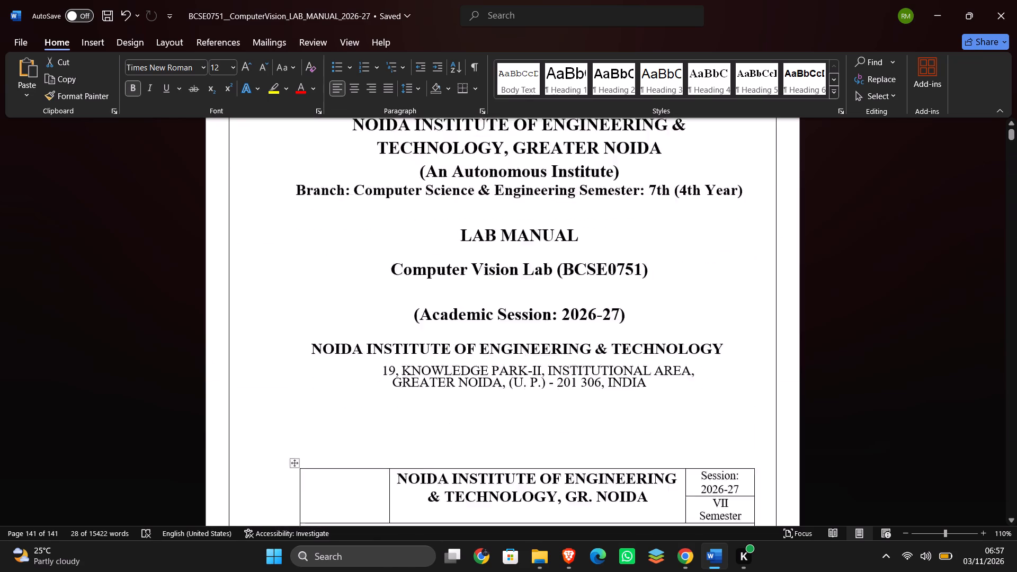
pyautogui.scroll(-4, 529, 388)
pyautogui.scroll(1, 529, 388)
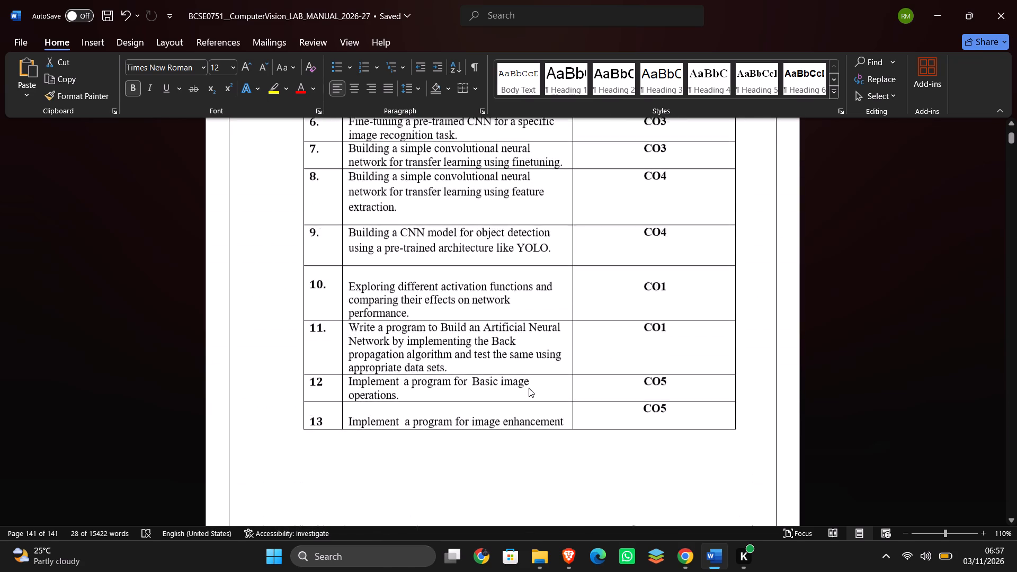
pyautogui.scroll(2, 529, 388)
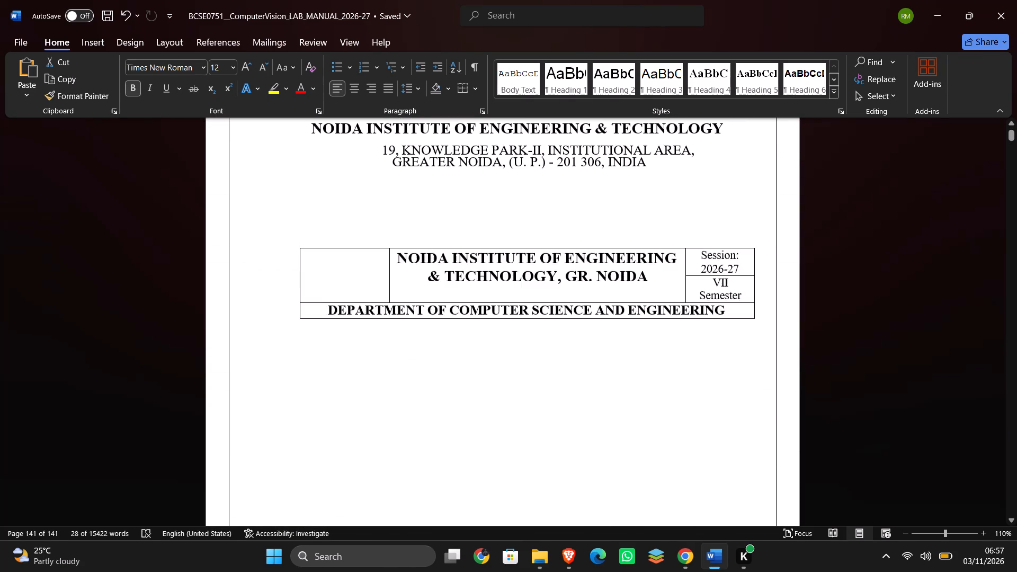
pyautogui.scroll(3, 529, 388)
# Skim the Program 1 pages, checking the code, training output, plots, headers and footers.
pyautogui.scroll(-9, 529, 388)
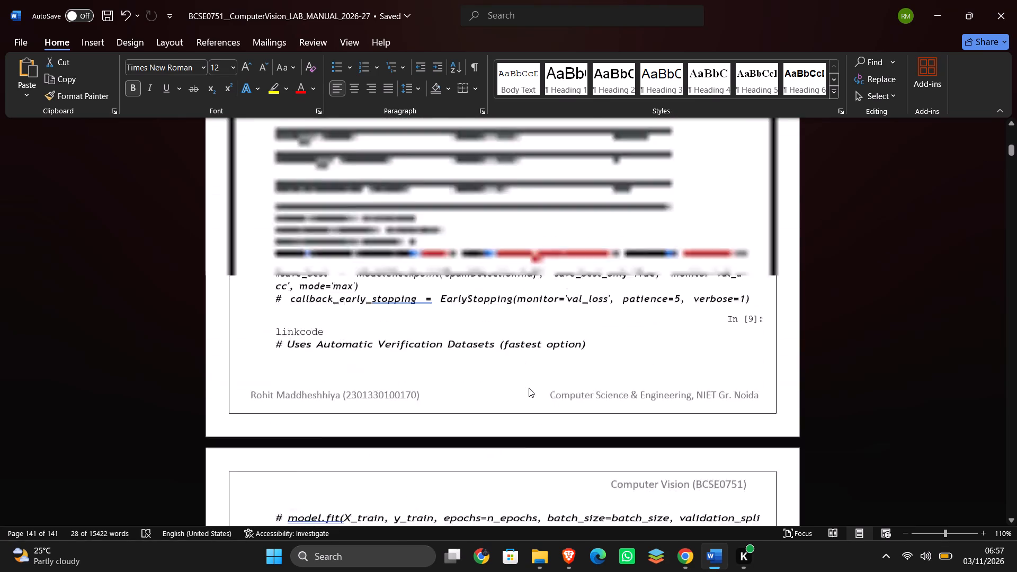
pyautogui.scroll(-2, 529, 388)
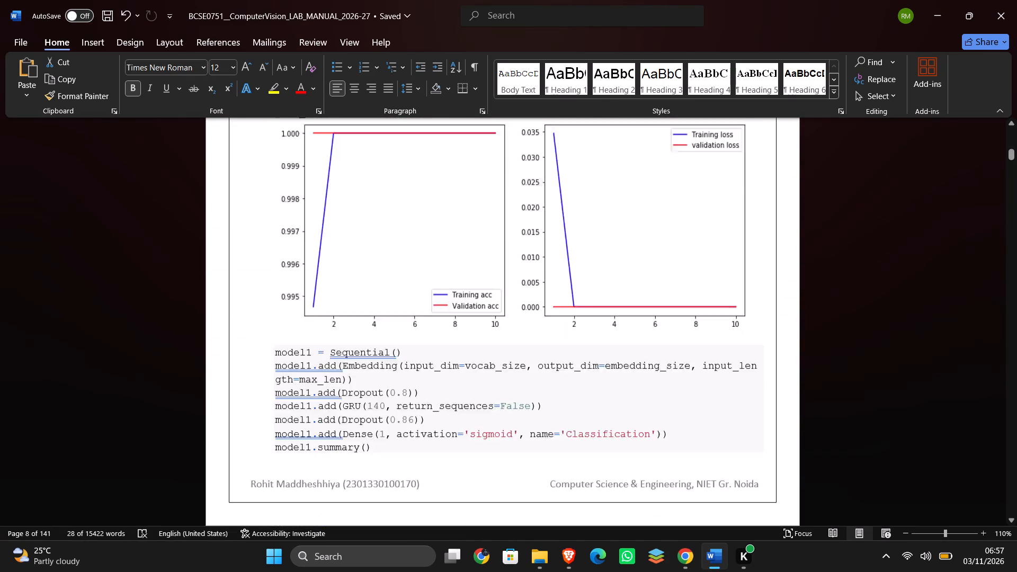
pyautogui.scroll(-4, 529, 388)
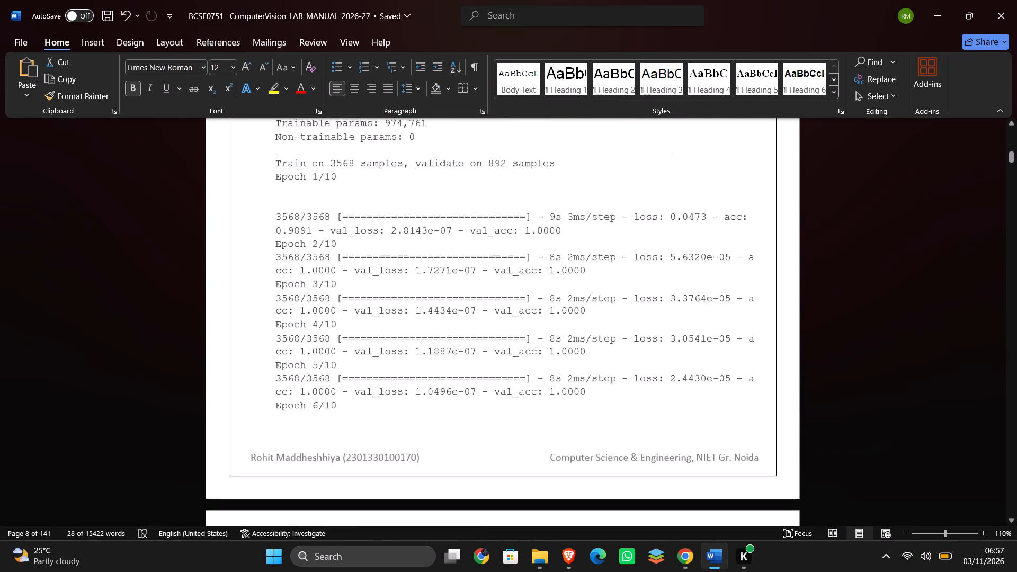
# Open the print preview and check the layout of the cover page and the list of programs from page 1.
pyautogui.hotkey('ctrl', 'p')
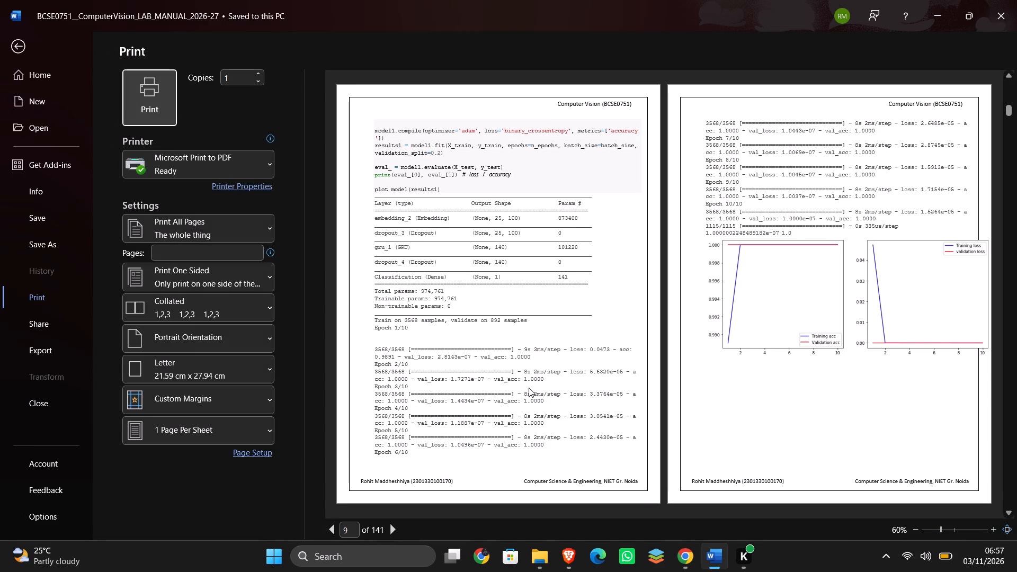
pyautogui.press('Up')
pyautogui.click(720, 391)
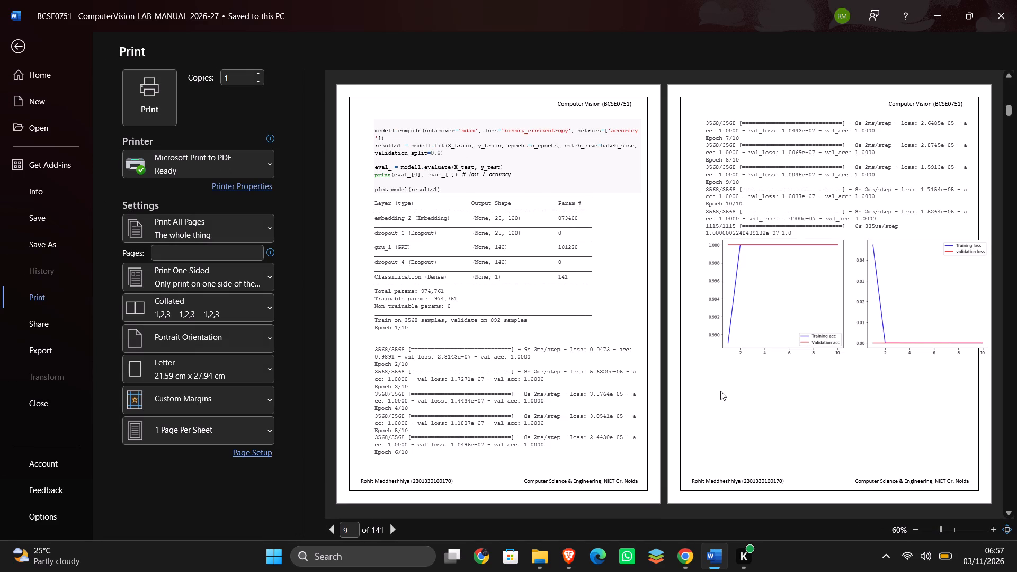
pyautogui.press('Up')
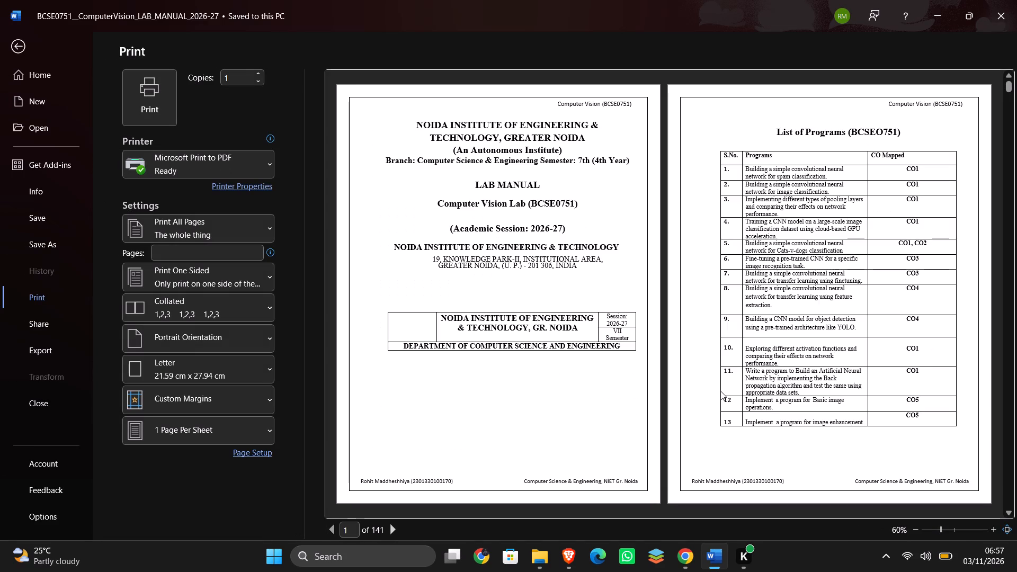
pyautogui.press('Down')
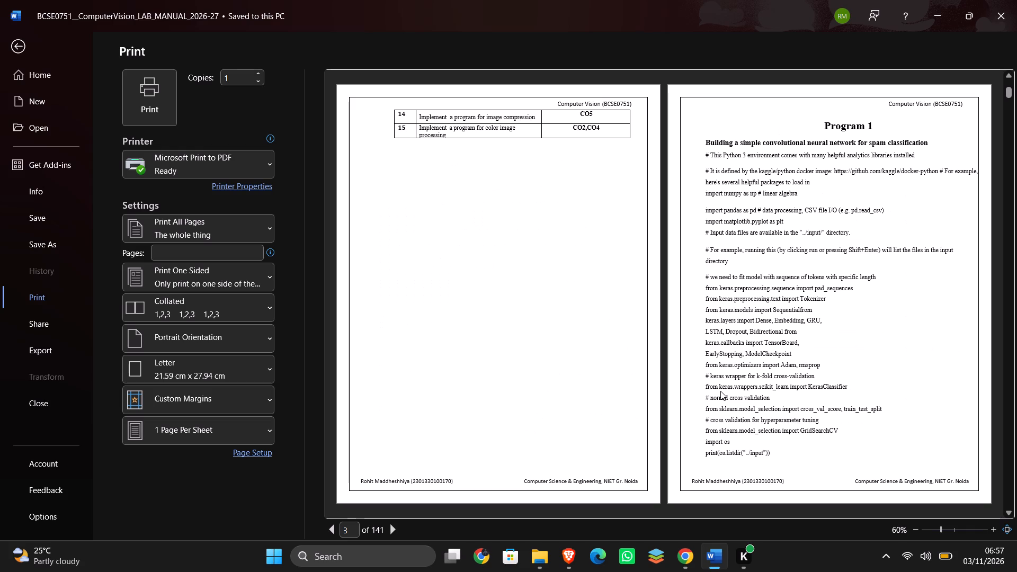
pyautogui.press('Up')
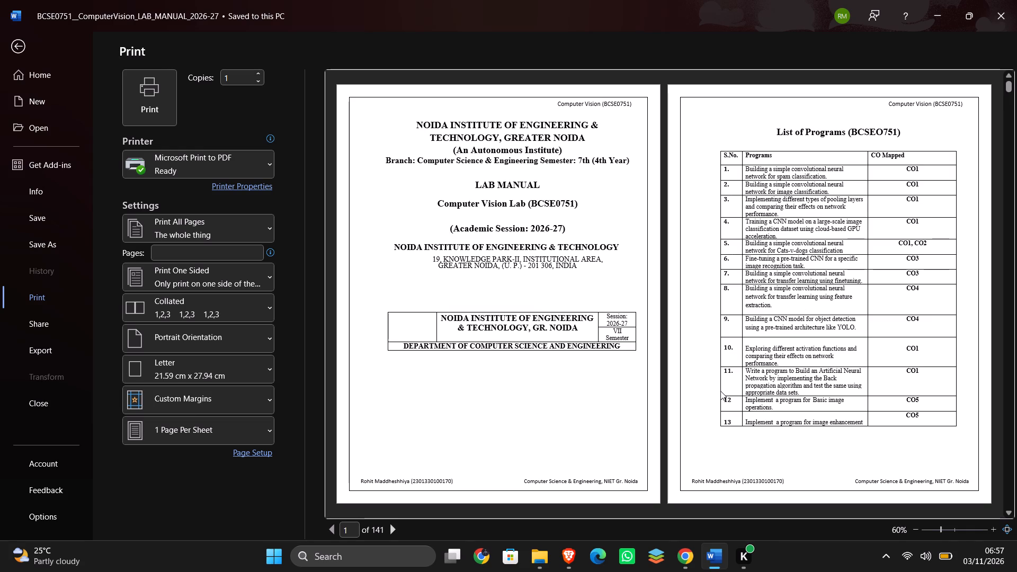
pyautogui.press('Down')
pyautogui.press('Up')
# Check pages 3 to 16 in the print preview, covering Programs 1 and 2 up to the start of Program 3.
pyautogui.press('Down')
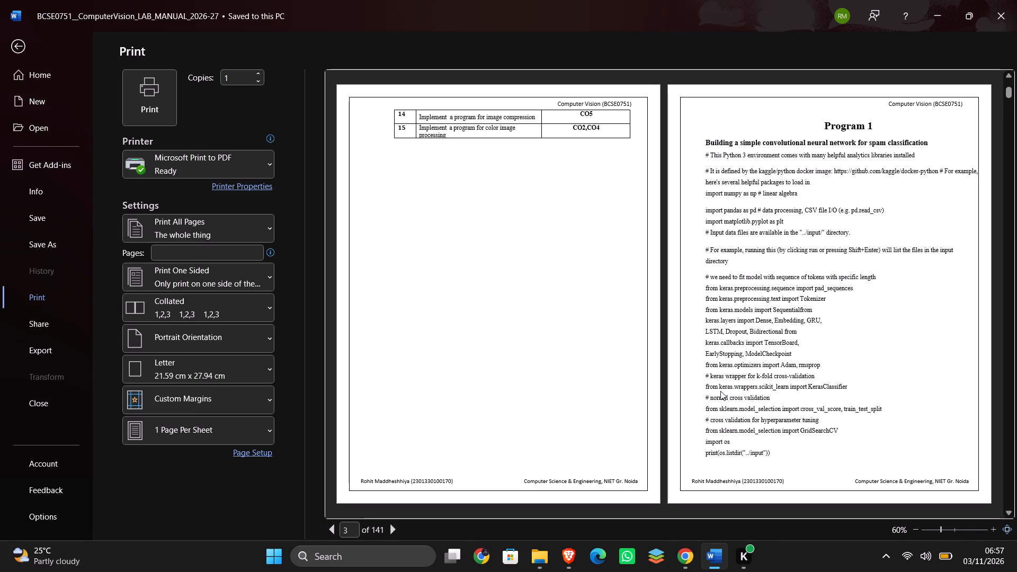
pyautogui.press('Down')
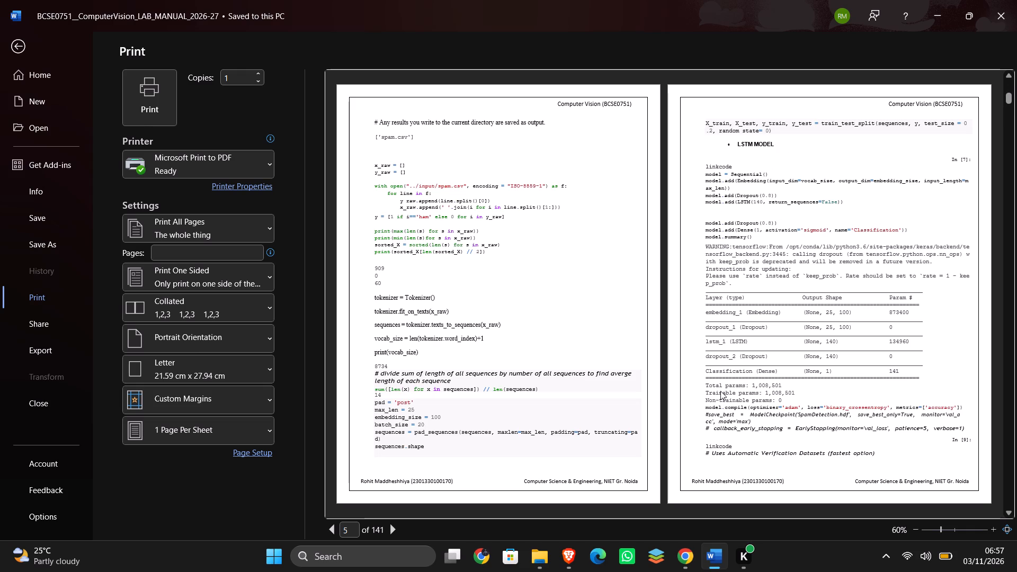
pyautogui.press('Down')
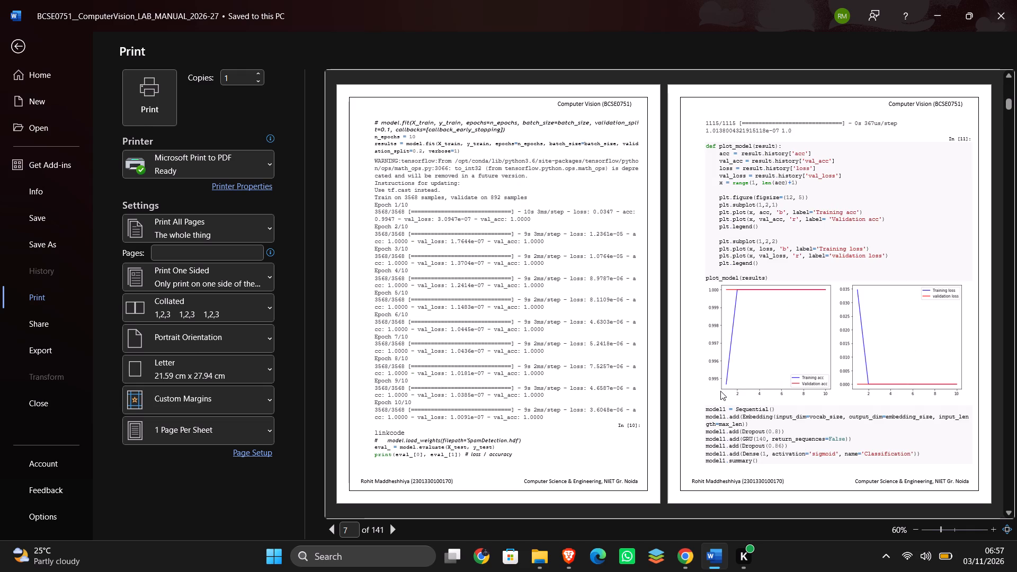
pyautogui.press('Down')
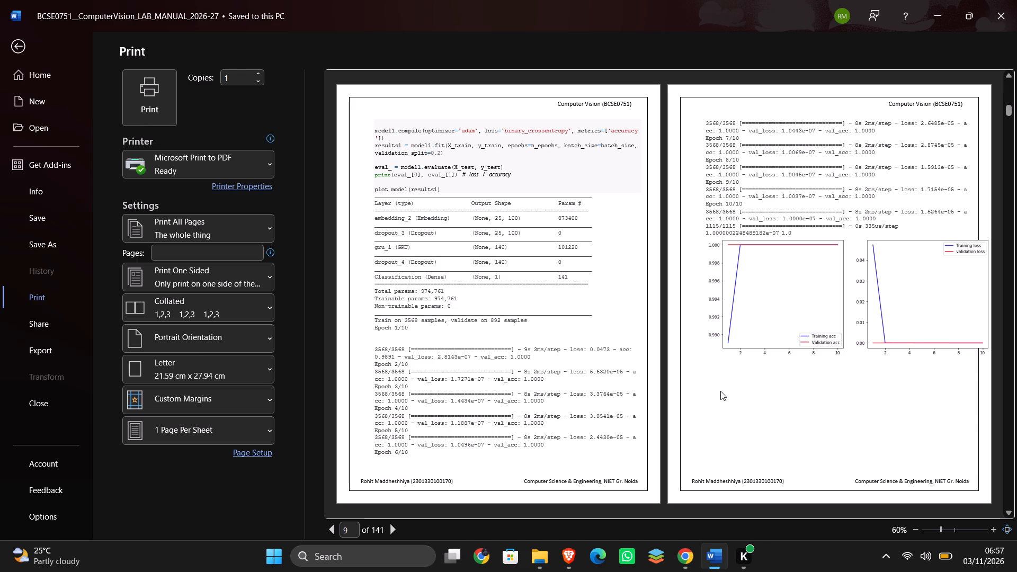
pyautogui.press('Down')
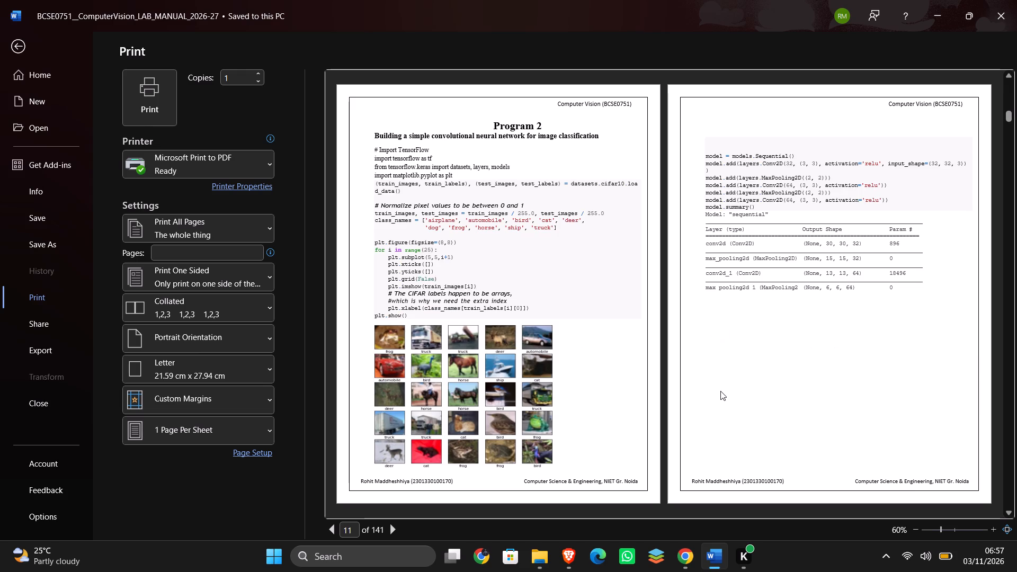
pyautogui.press('Down')
pyautogui.press('Down')
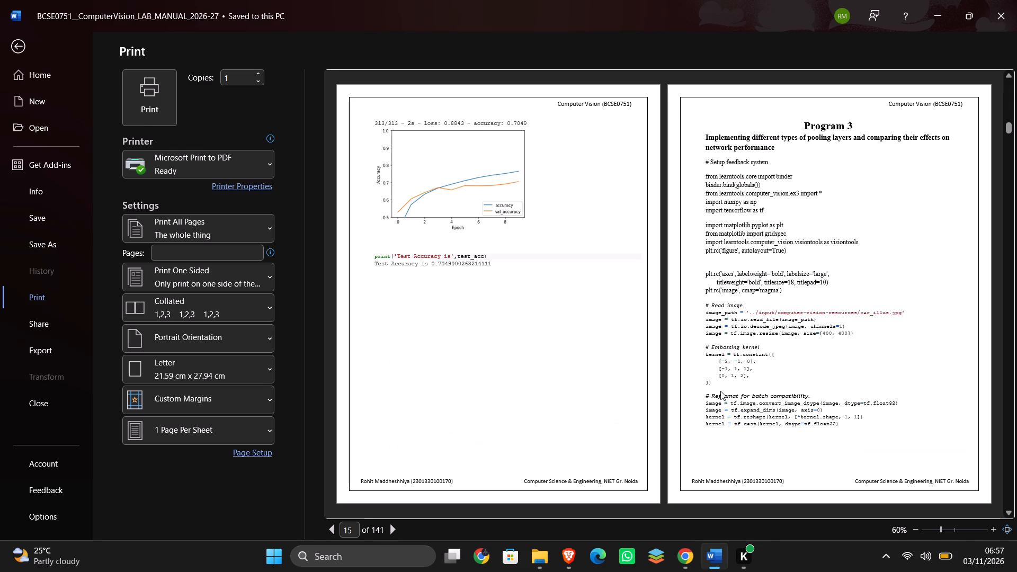
# Check the previewed pages of Programs 3 and 4, up to the start of Program 5 on page 30.
pyautogui.press('Down')
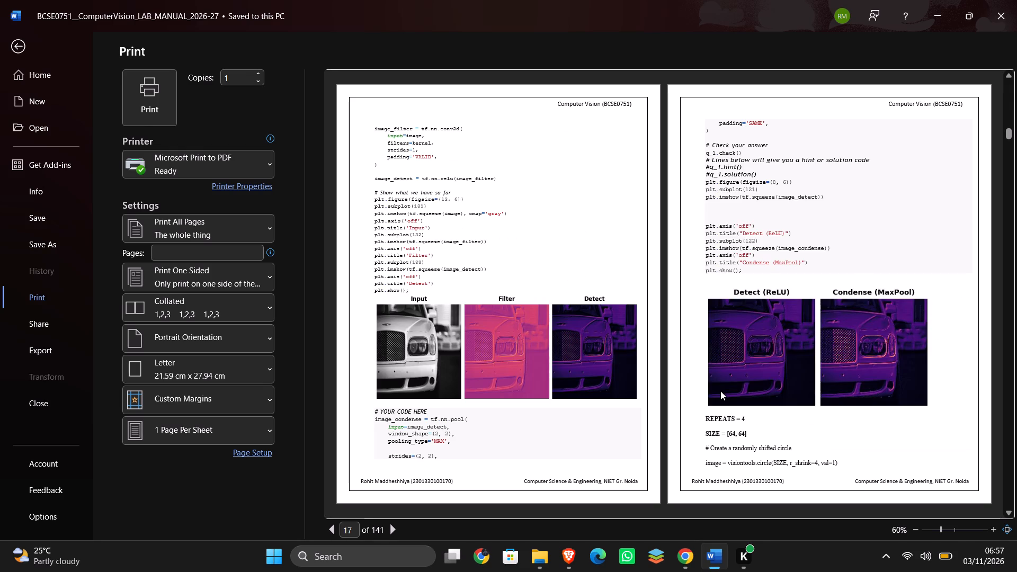
pyautogui.press('Down')
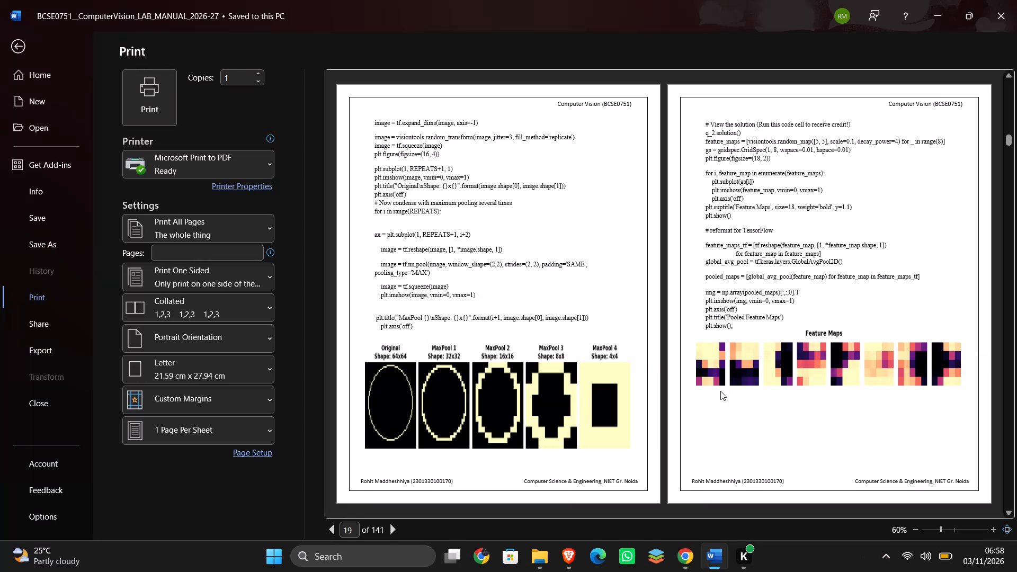
pyautogui.press('Down')
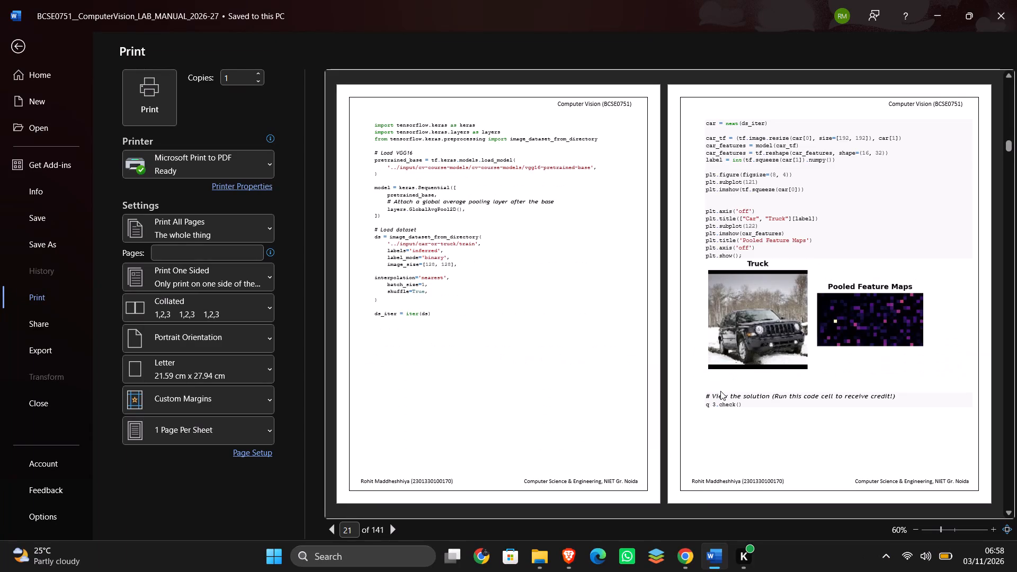
pyautogui.press('Up')
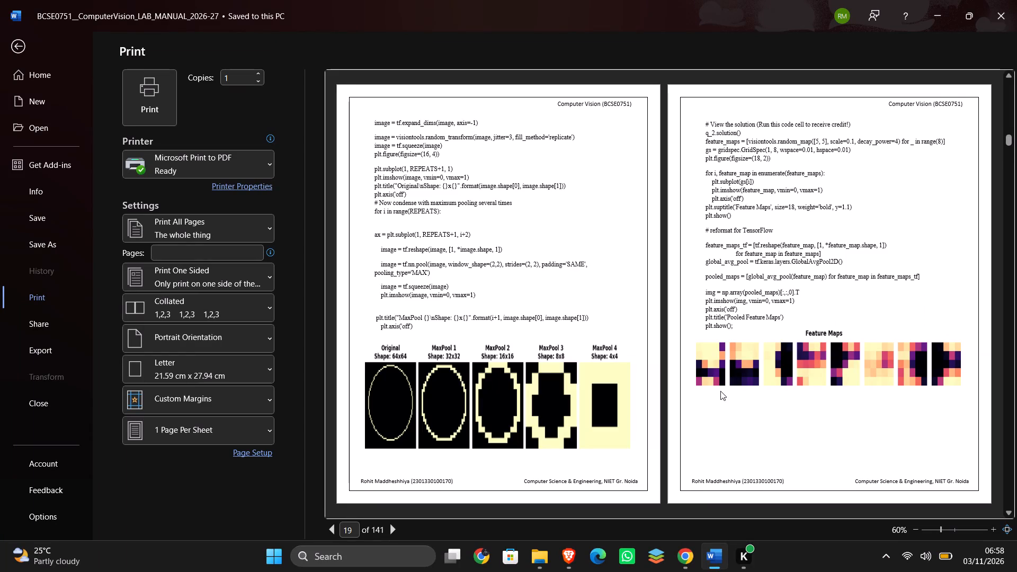
pyautogui.press('Down')
pyautogui.press('Down')
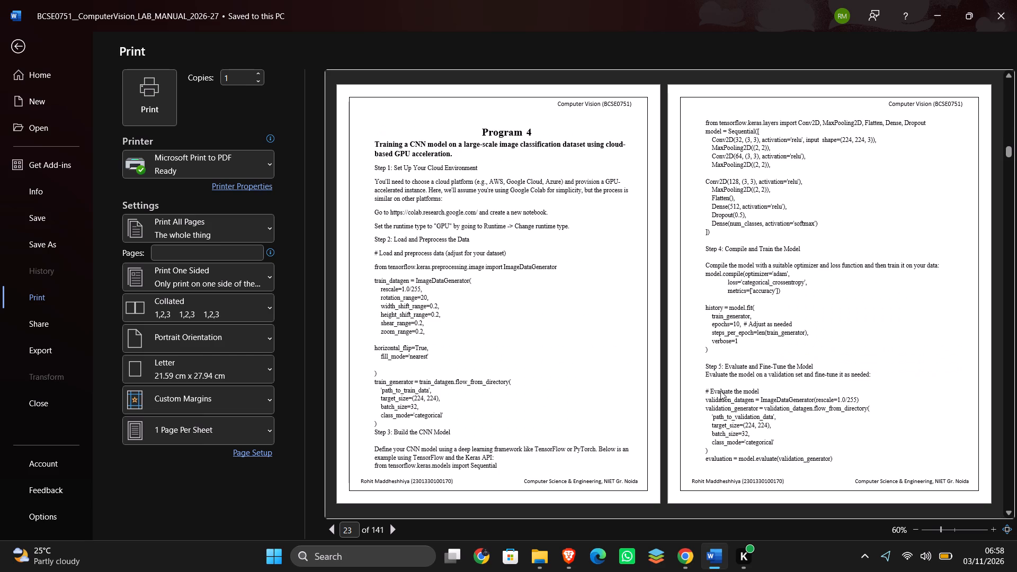
pyautogui.press('Down')
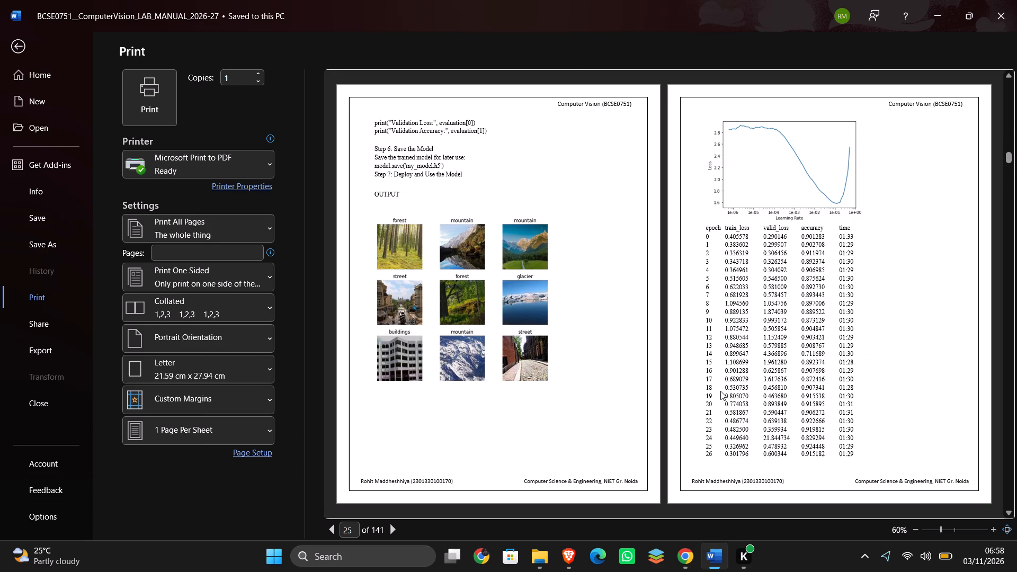
pyautogui.press('Down')
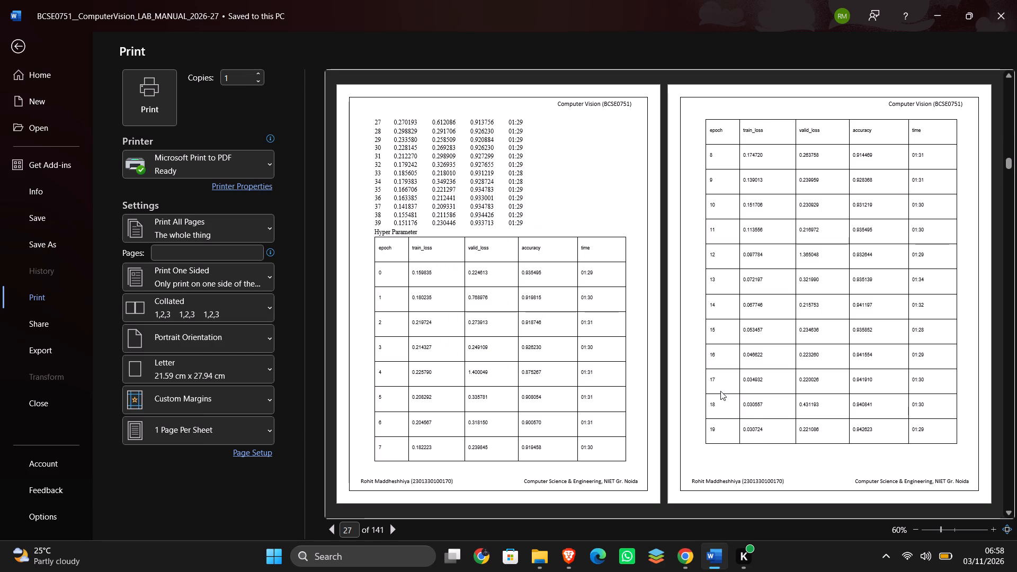
pyautogui.press('Down')
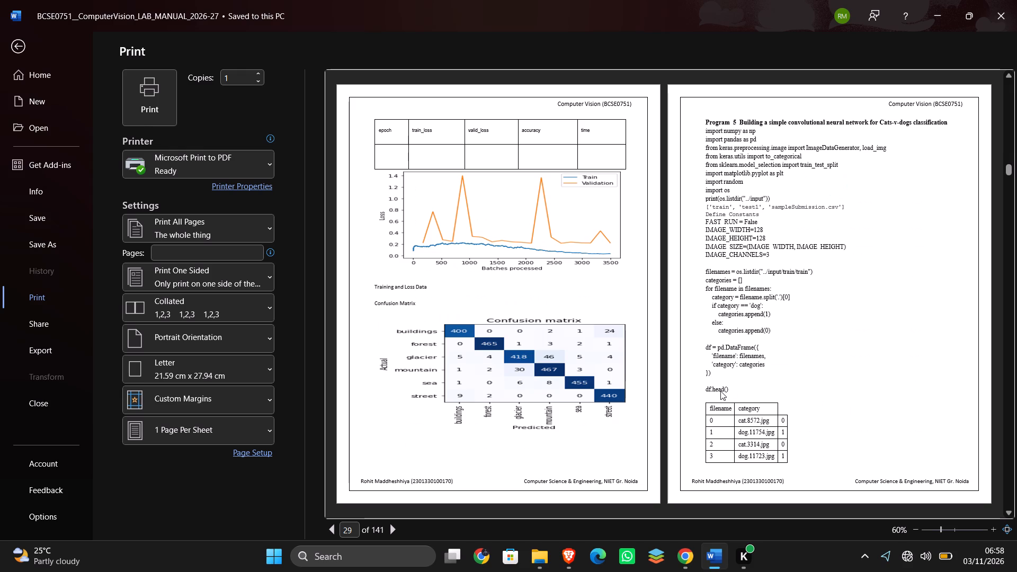
# Check the previewed pages of Program 5, the cats-v-dogs classification, up to the start of Program 6.
pyautogui.press('Down')
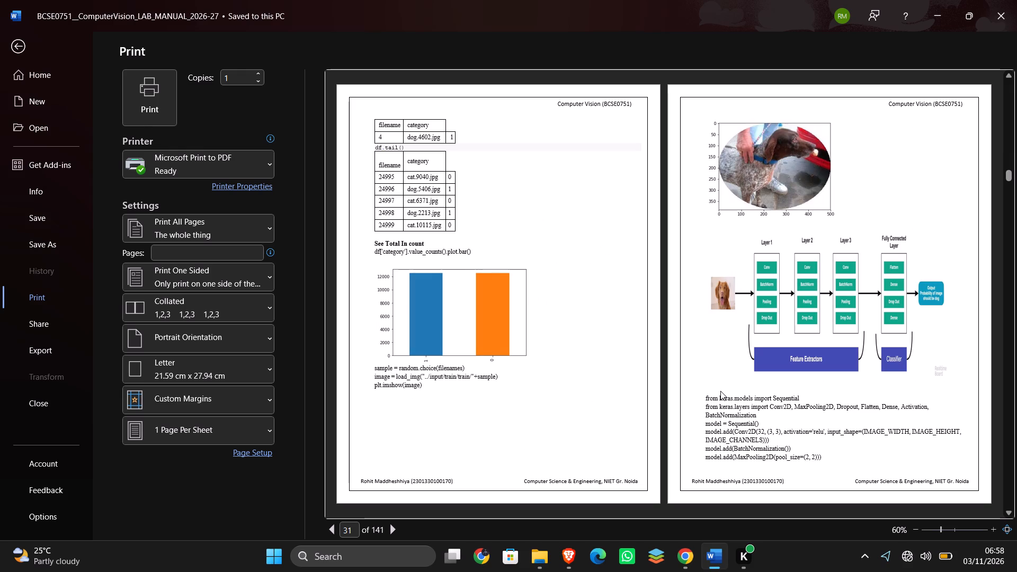
pyautogui.press('Down')
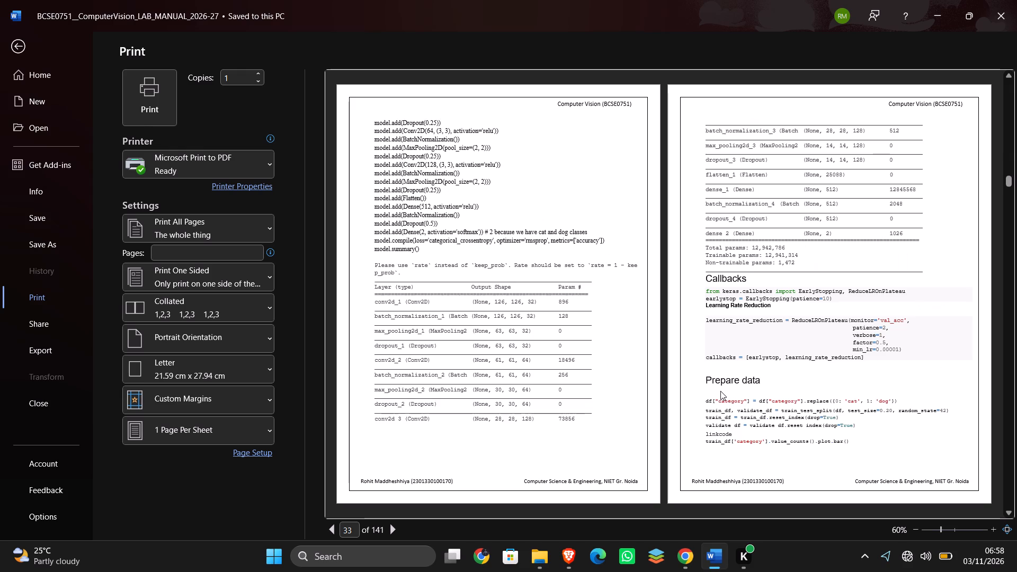
pyautogui.press('Down')
pyautogui.press('Down')
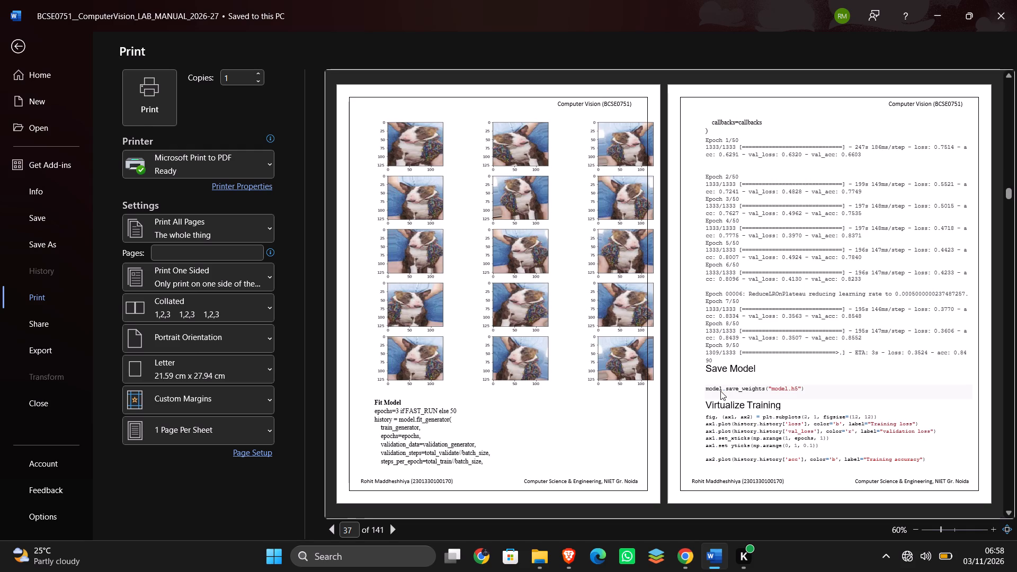
pyautogui.press('Down')
pyautogui.press('Down')
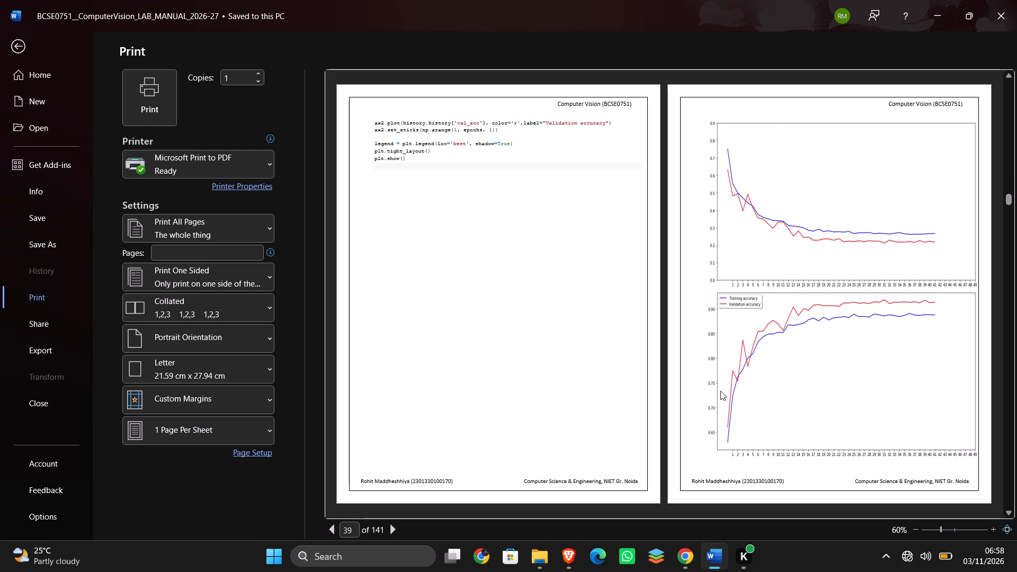
pyautogui.press('Down')
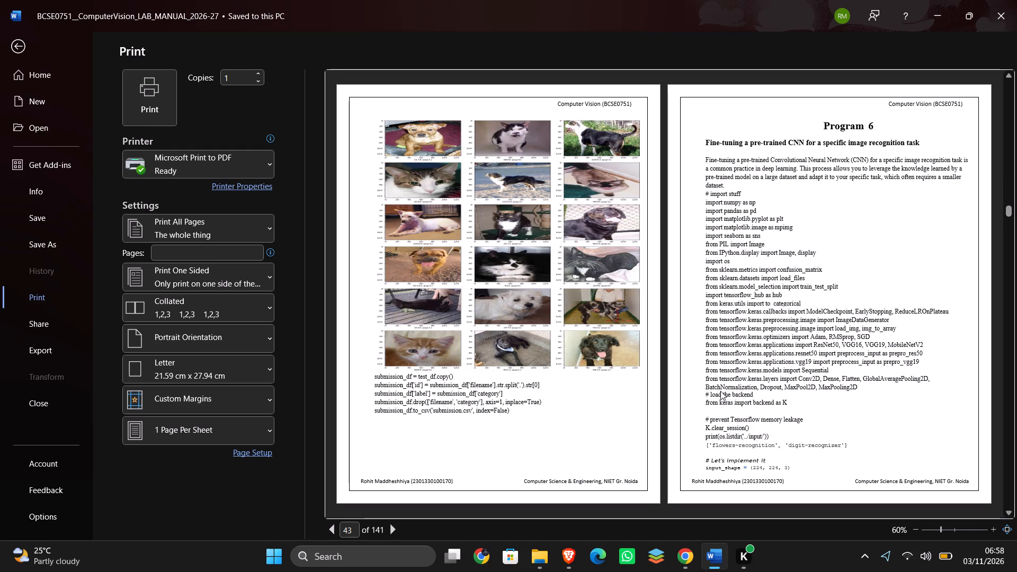
# Check the previewed pages of Program 6, the fine-tuned pre-trained CNN, from its start up to the feature extraction on pages 55 and 56.
pyautogui.press('Down')
pyautogui.press('Down')
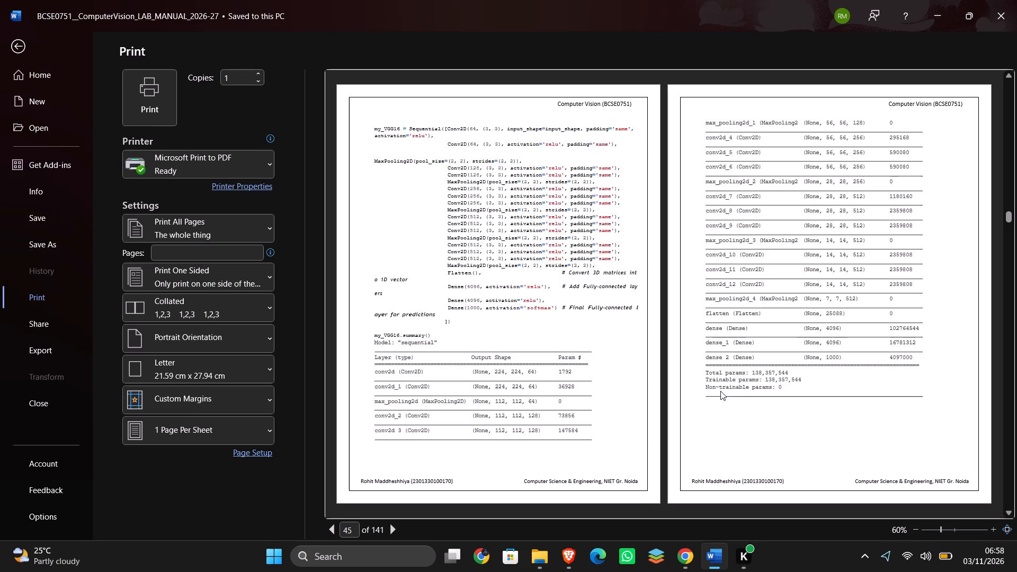
pyautogui.press('Up')
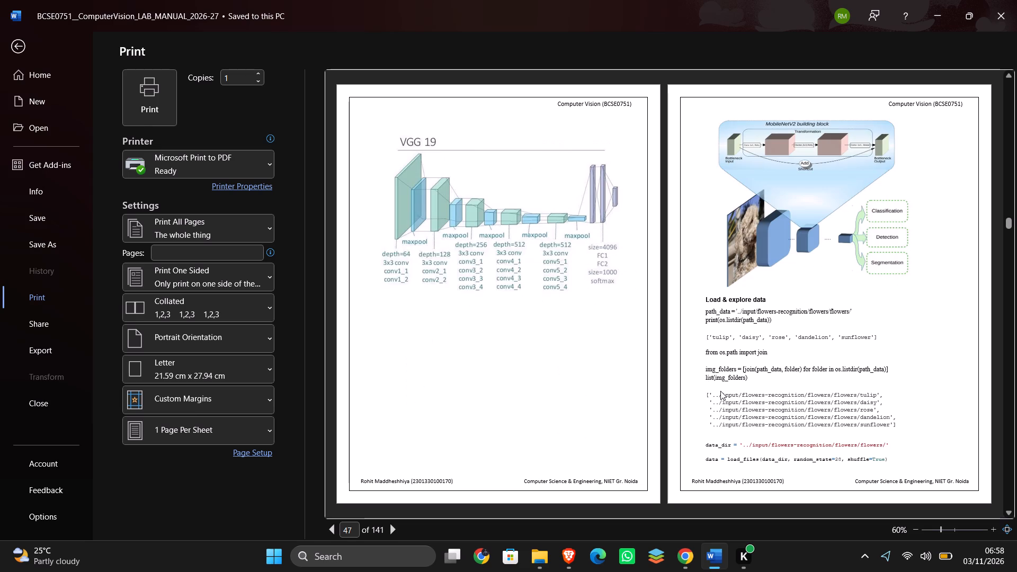
pyautogui.press('Up')
pyautogui.press('Up')
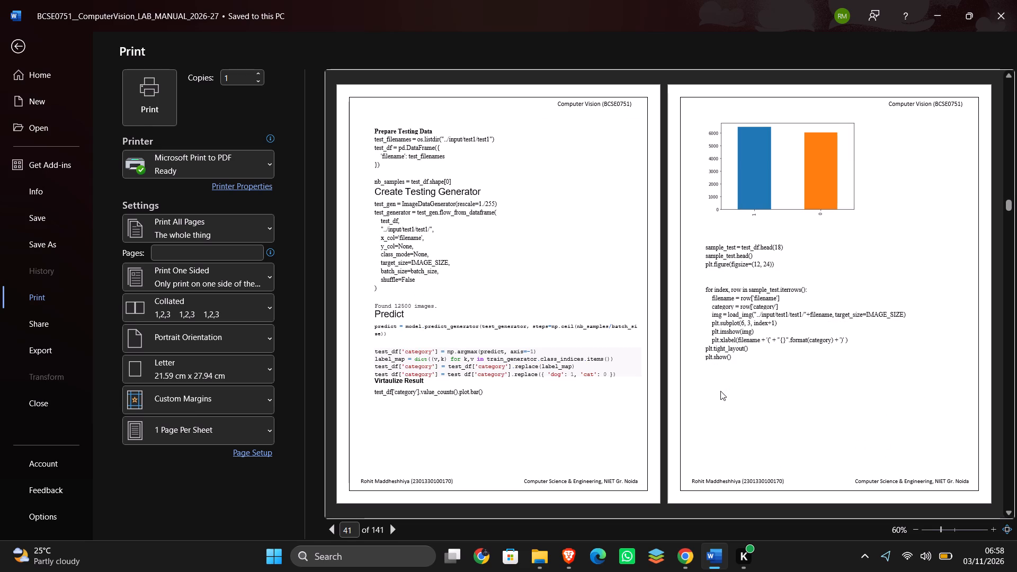
pyautogui.press('Down')
pyautogui.press('Down')
pyautogui.press('Down')
pyautogui.press('Down')
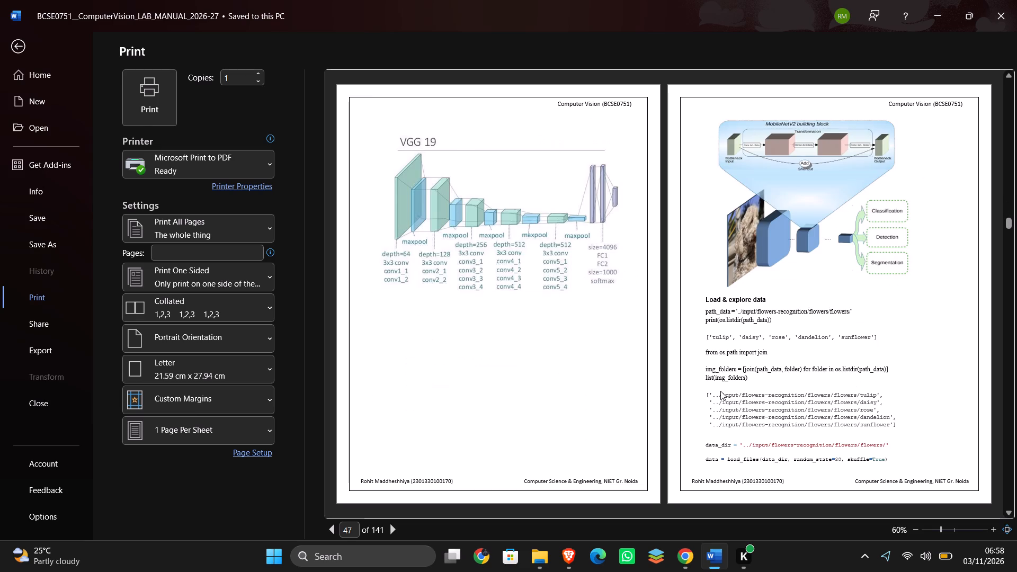
pyautogui.press('Down')
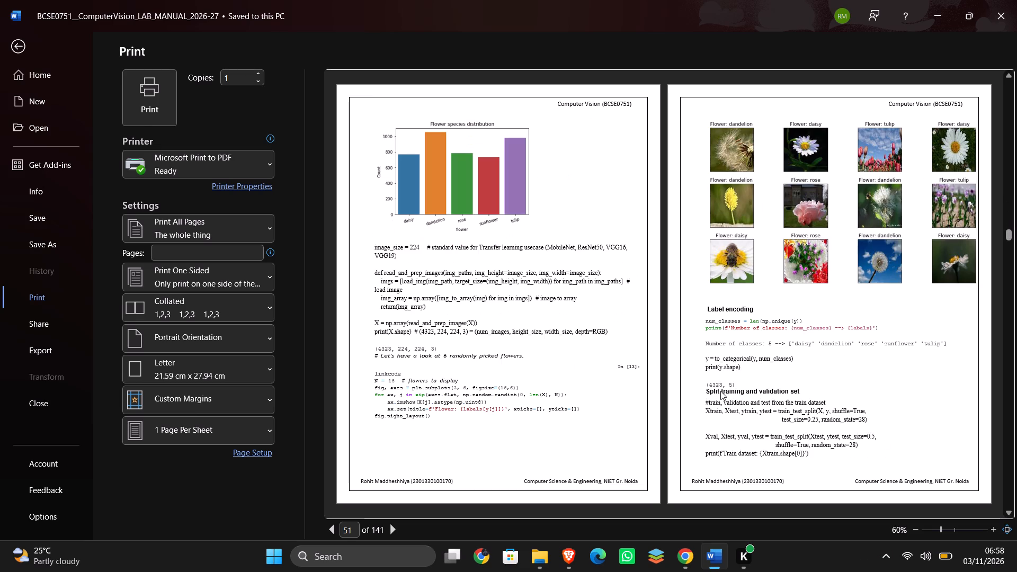
pyautogui.press('Down')
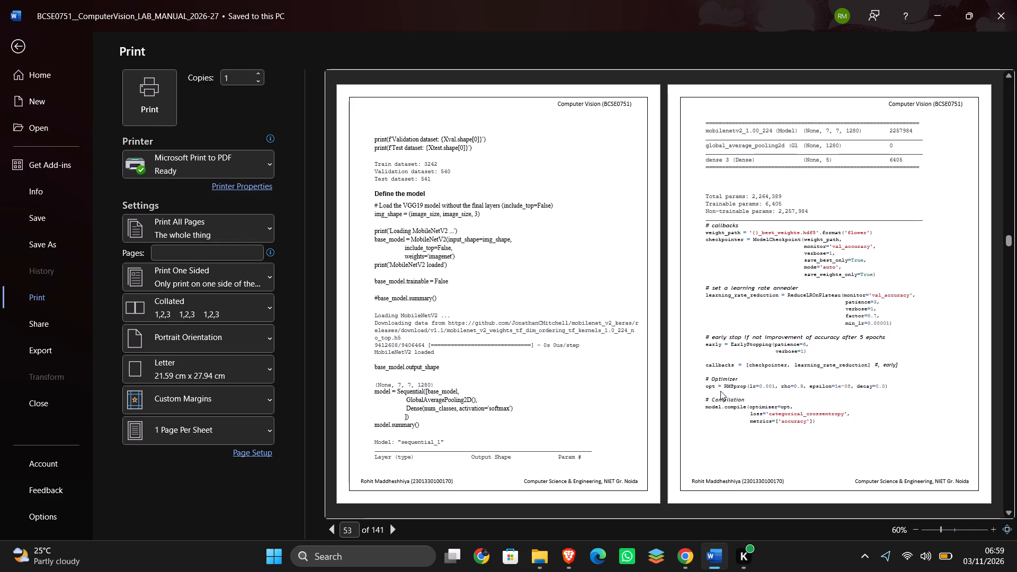
pyautogui.press('Down')
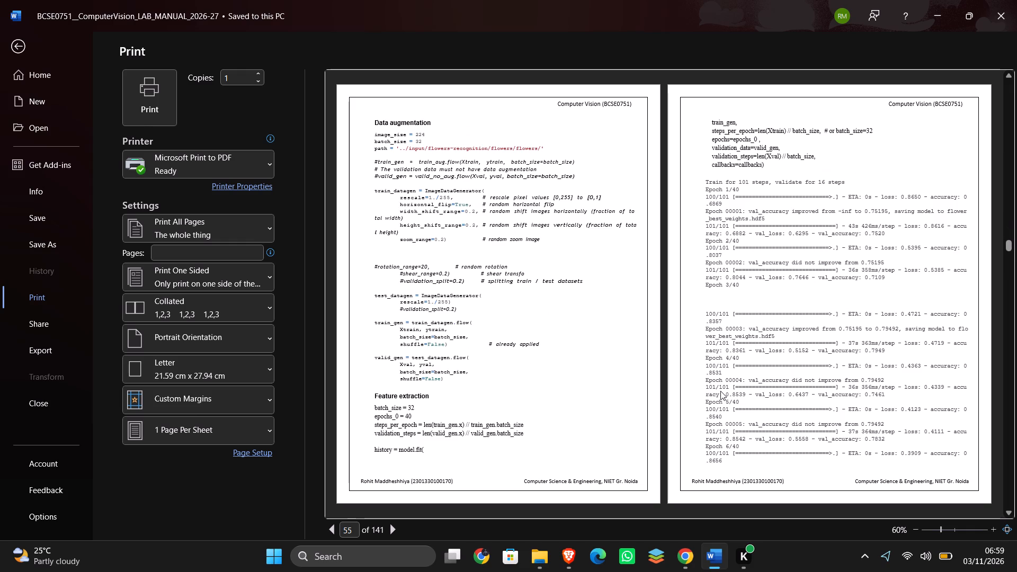
# Check the headers and footers on the remaining previewed pages of Program 6, from the training logs to the flower predictions on page 74.
pyautogui.press('Down')
pyautogui.press('Down')
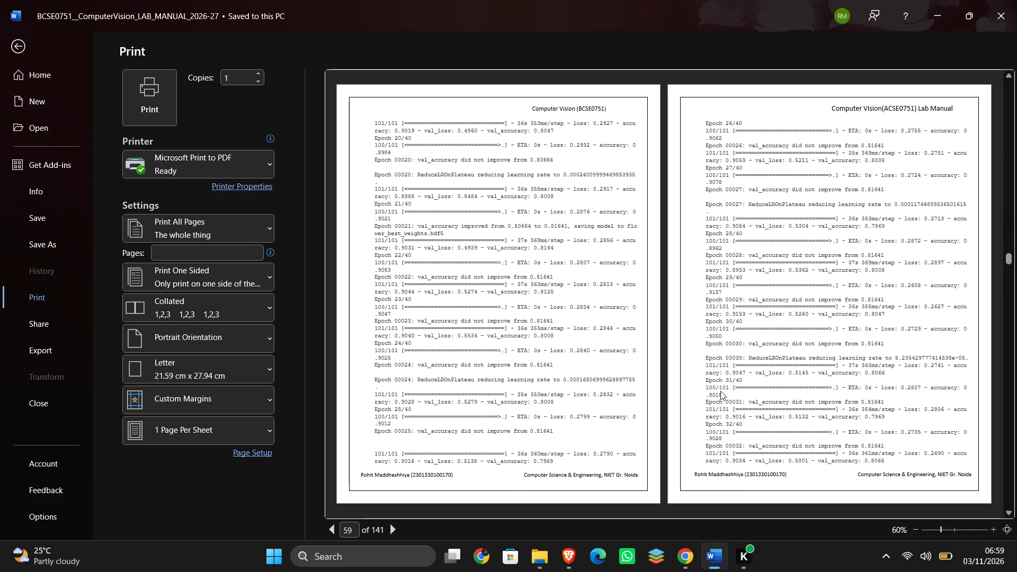
pyautogui.press('Down')
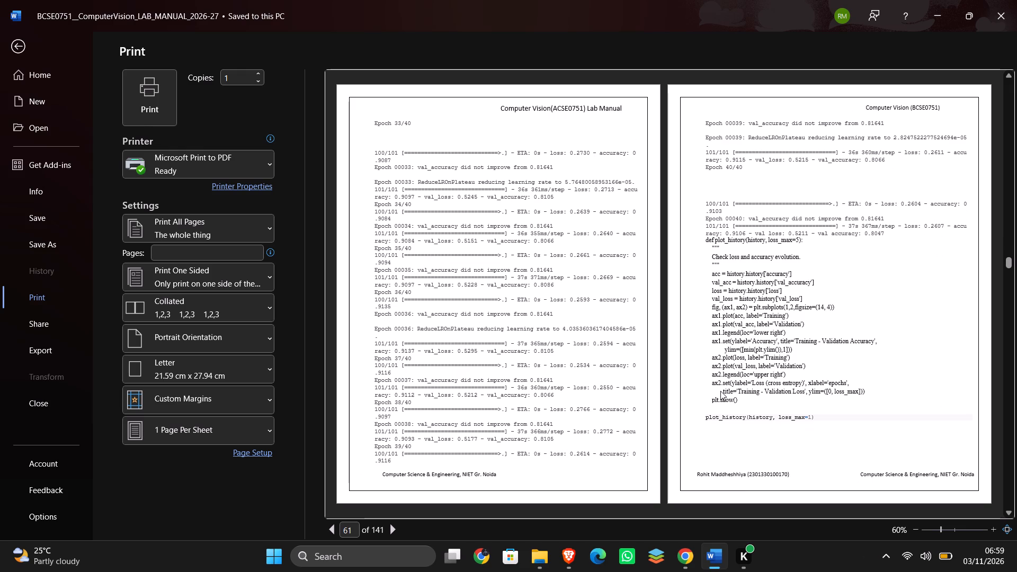
pyautogui.press('Up')
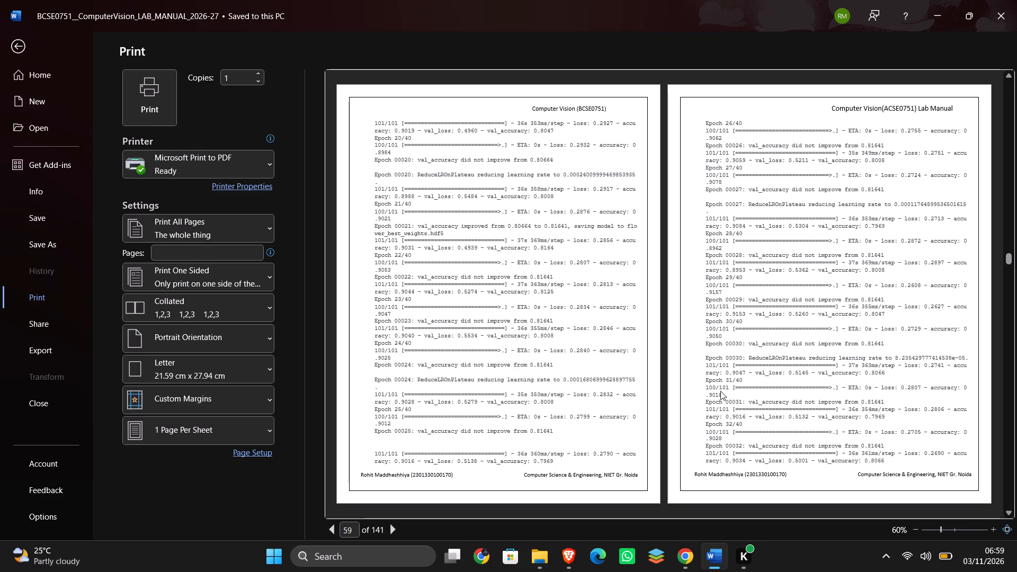
pyautogui.press('Down')
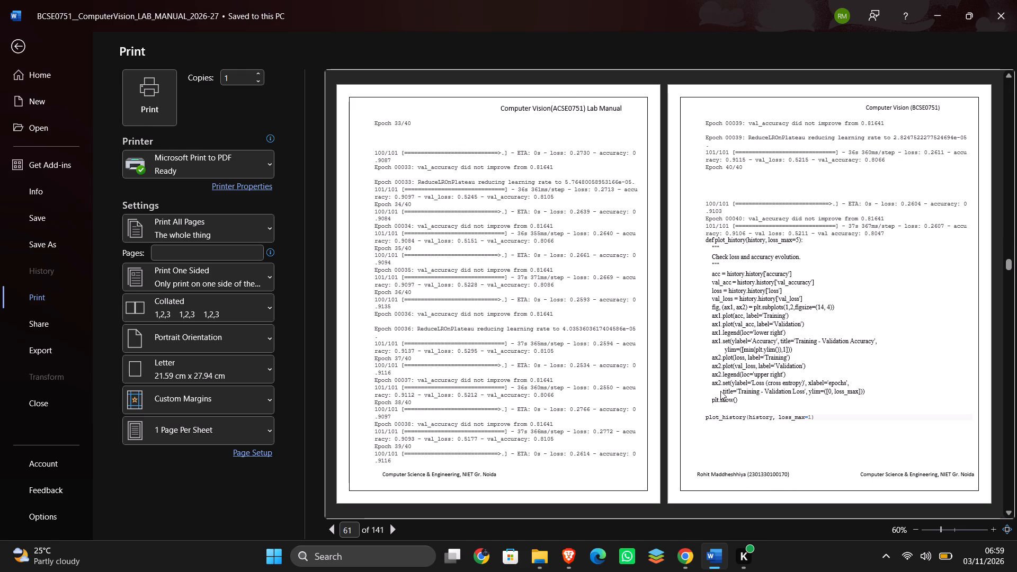
pyautogui.press('Down')
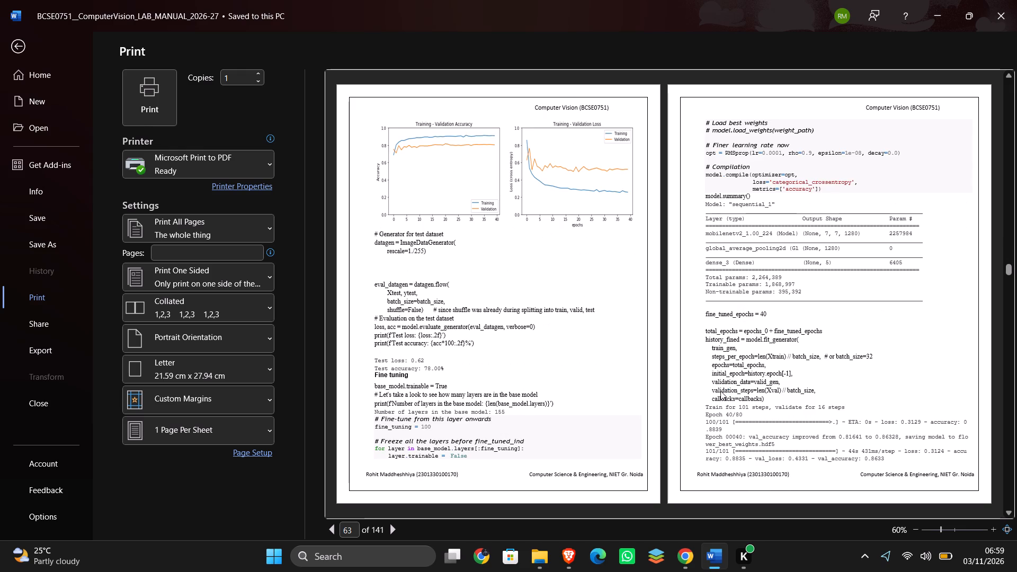
pyautogui.press('Down')
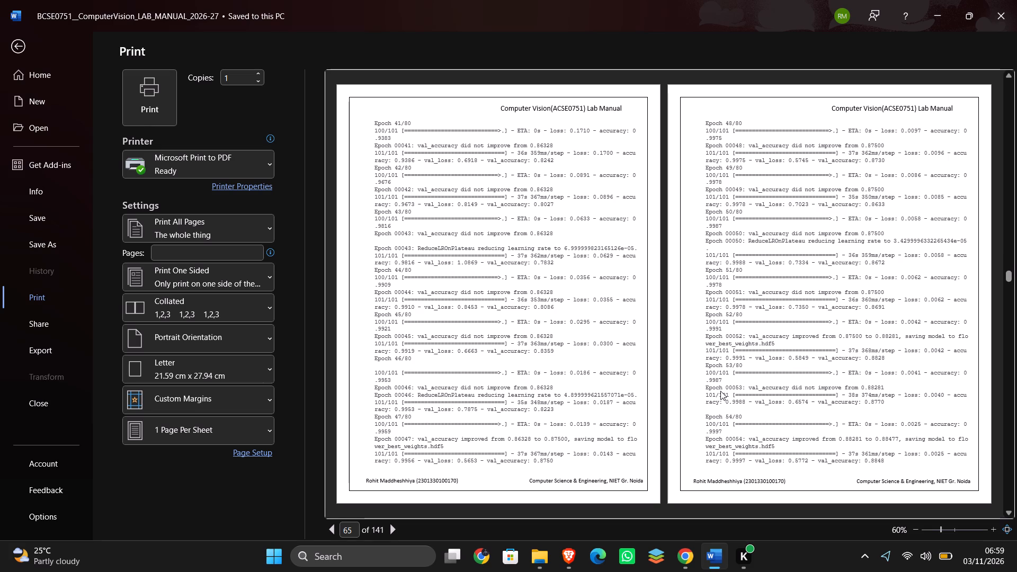
pyautogui.press('Down')
pyautogui.press('Down')
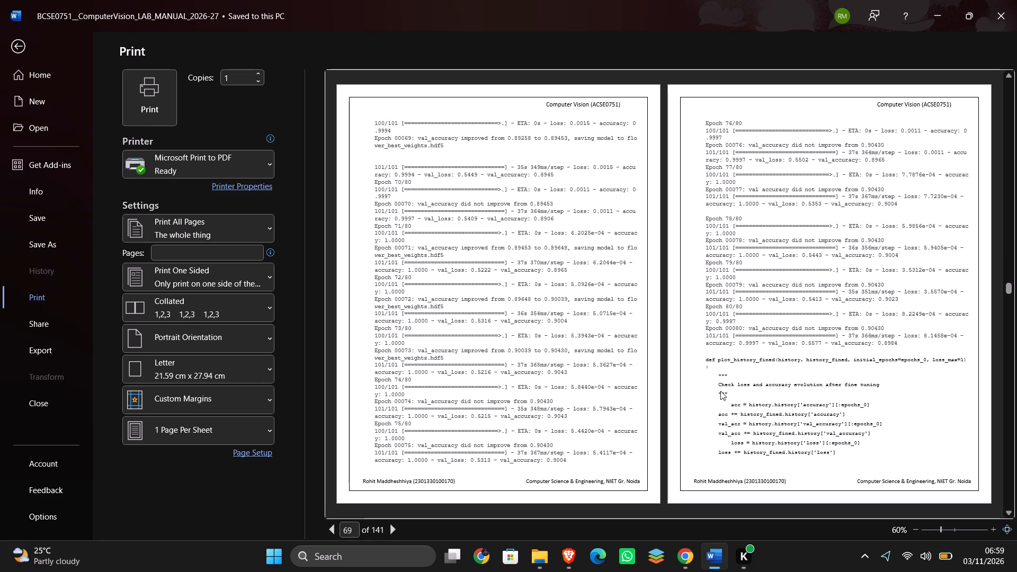
pyautogui.press('Down')
pyautogui.press('Down')
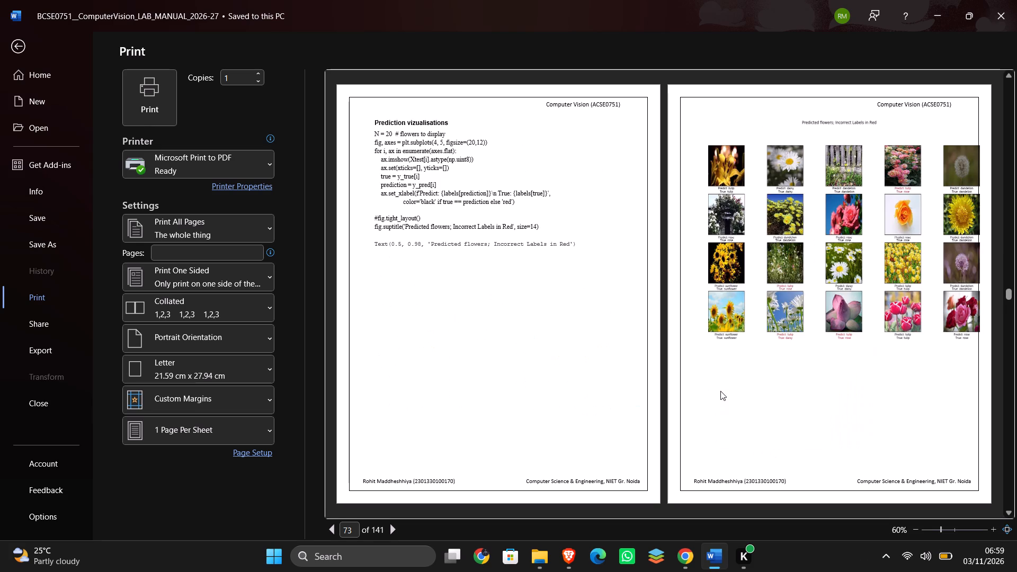
# Check the previewed pages of Program 7, the transfer-learning network, from page 75 through the base model summary on page 90.
pyautogui.press('Down')
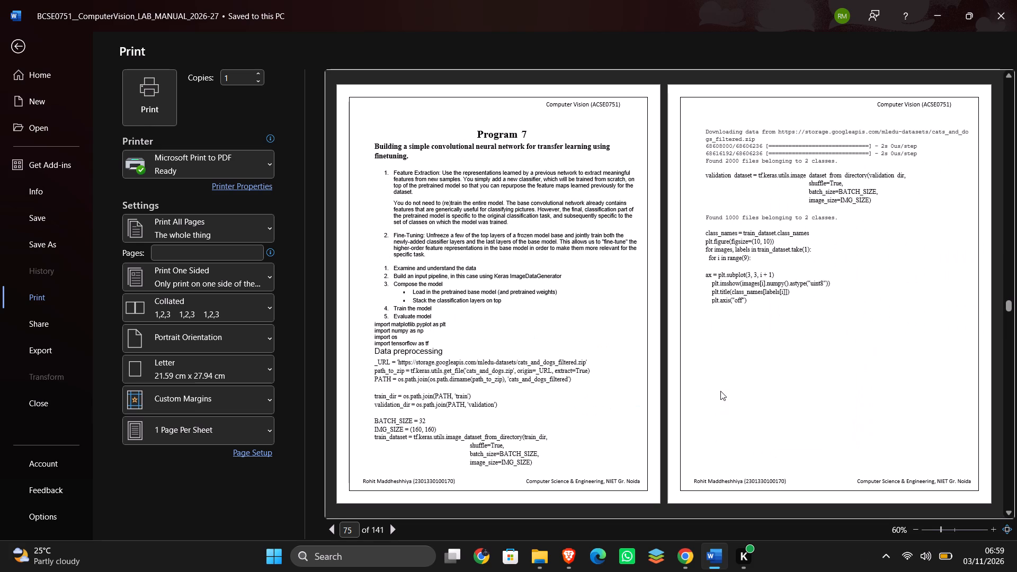
pyautogui.press('Down')
pyautogui.press('Down')
pyautogui.press('Down')
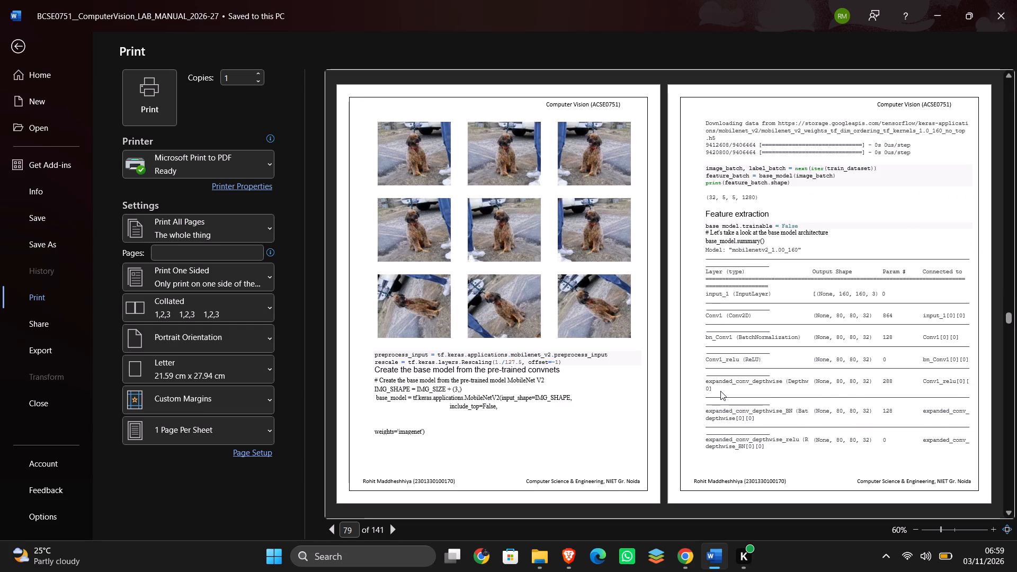
pyautogui.press('Down')
pyautogui.press('Down')
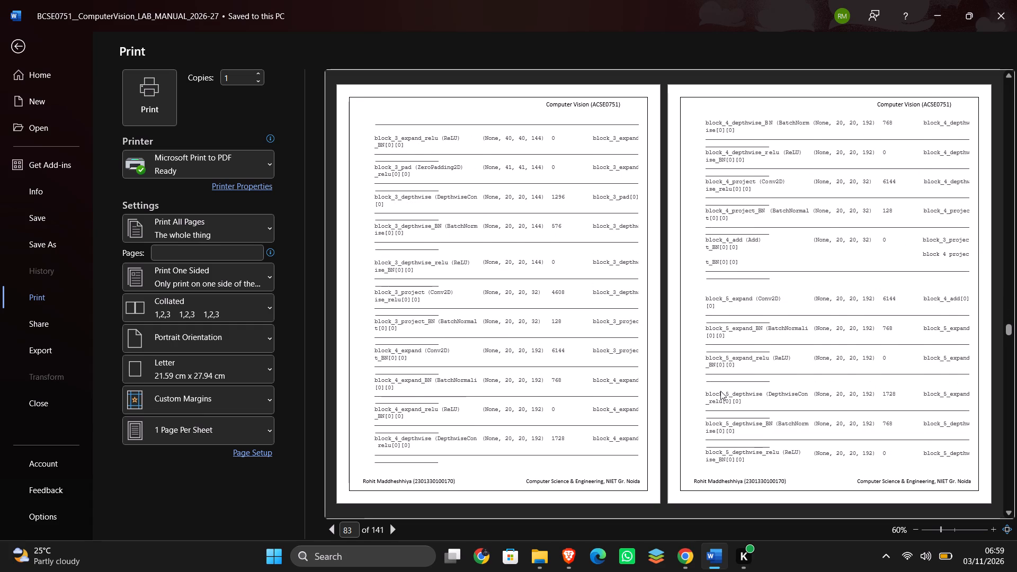
pyautogui.press('Up')
pyautogui.press('Down')
pyautogui.press('Up')
pyautogui.press('Down')
pyautogui.press('Down')
pyautogui.press('Down')
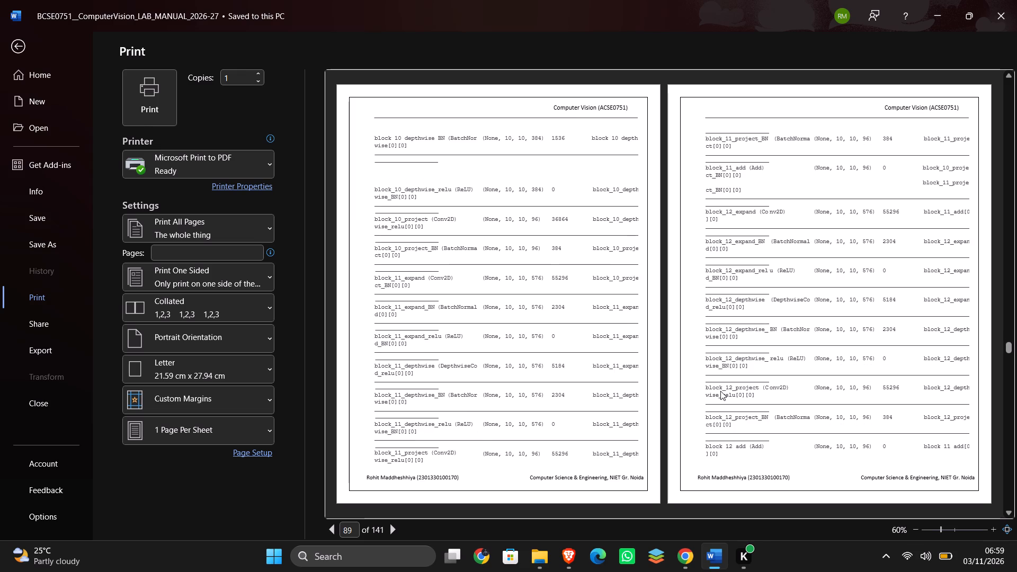
# Check the rest of Program 7 in the print preview, up to the cats and dogs predictions on page 102.
pyautogui.press('Down')
pyautogui.press('Down')
pyautogui.press('Down')
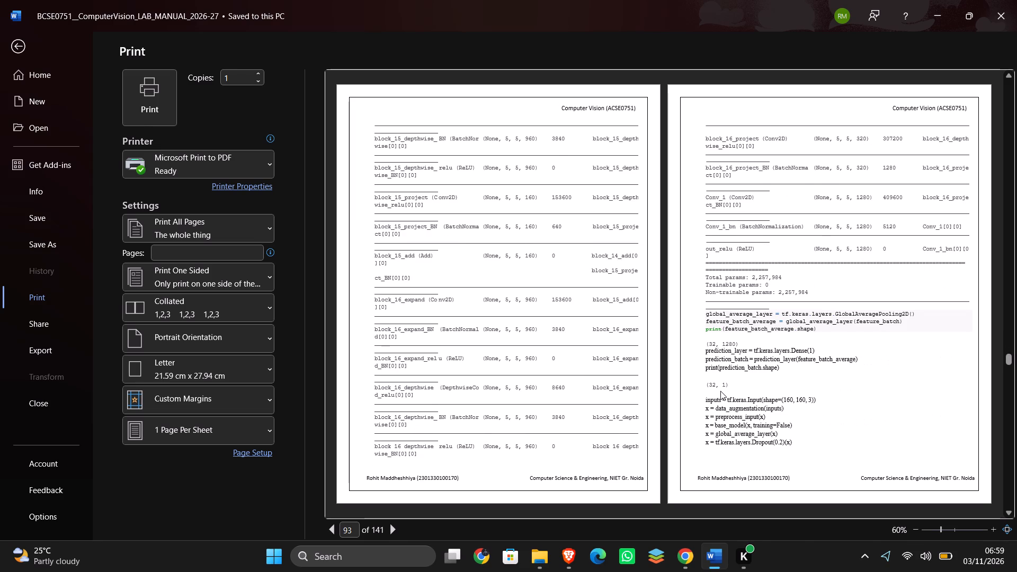
pyautogui.press('Up')
pyautogui.press('Down')
pyautogui.press('Down')
pyautogui.press('Down')
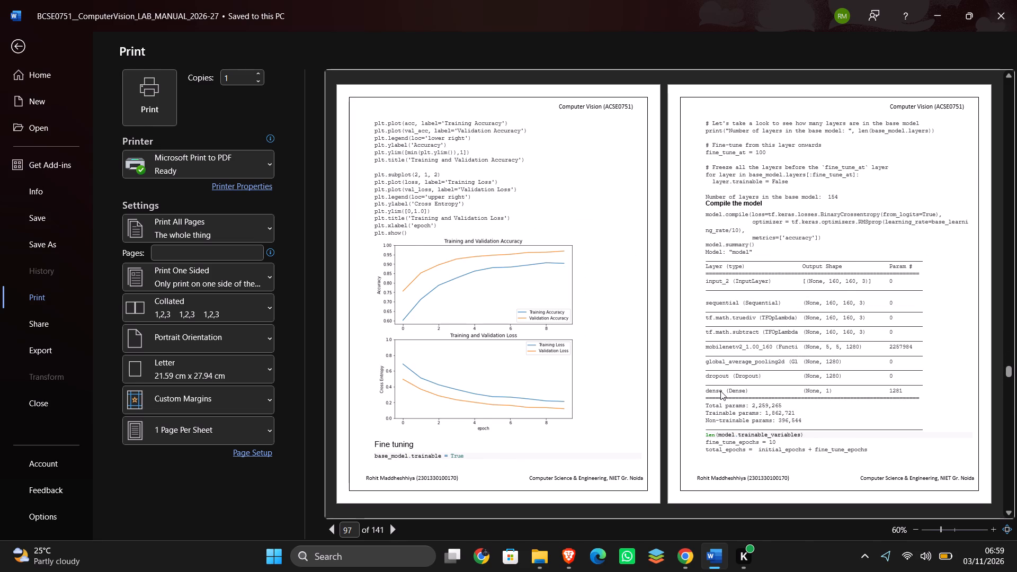
pyautogui.press('Down')
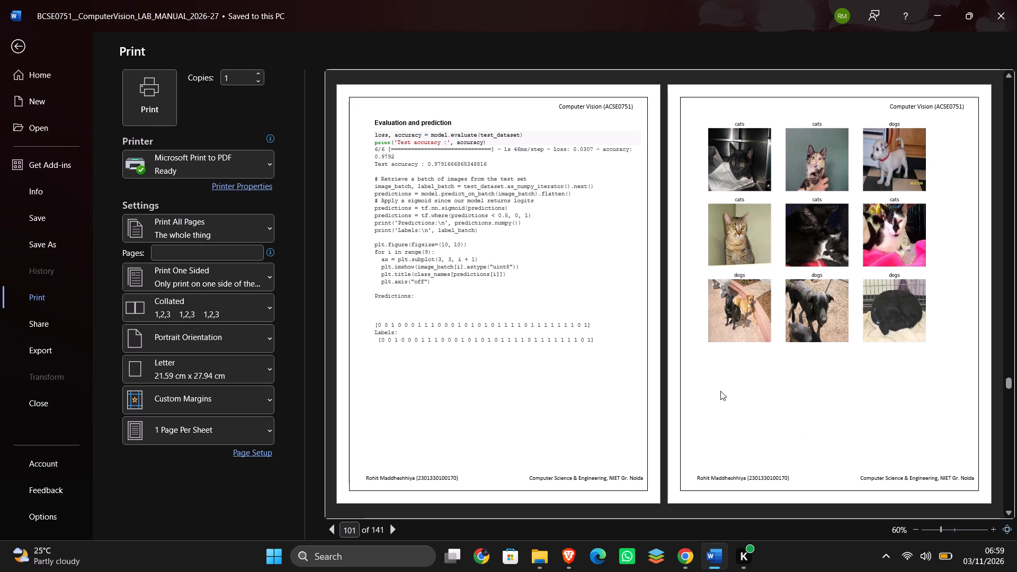
# Check the previewed pages of Program 8, the YOLO object detection model, from page 103 to the running-the-model section on page 114.
pyautogui.press('Down')
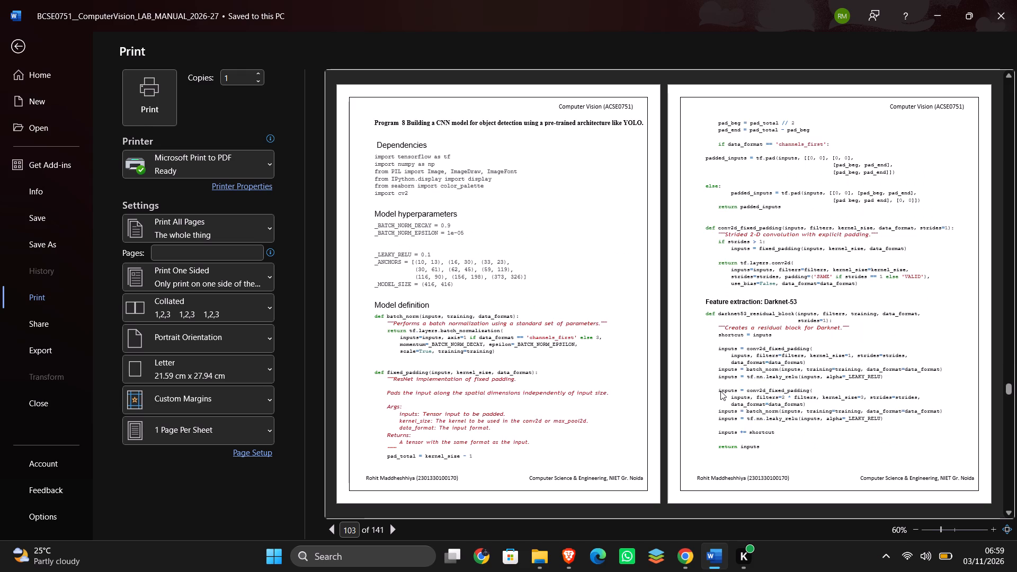
pyautogui.press('Down')
pyautogui.press('Down')
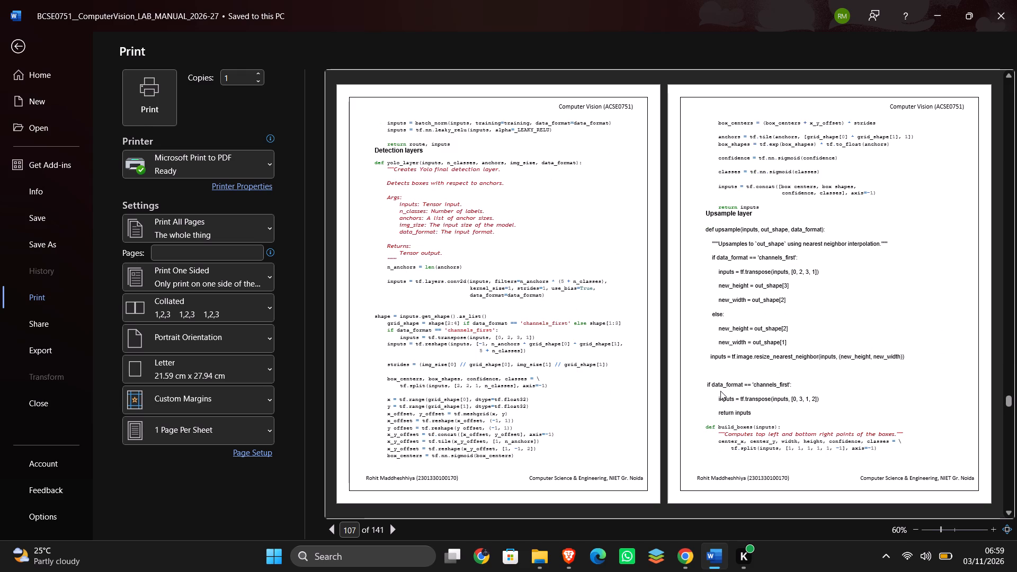
pyautogui.press('Down')
pyautogui.press('Up')
pyautogui.press('Up')
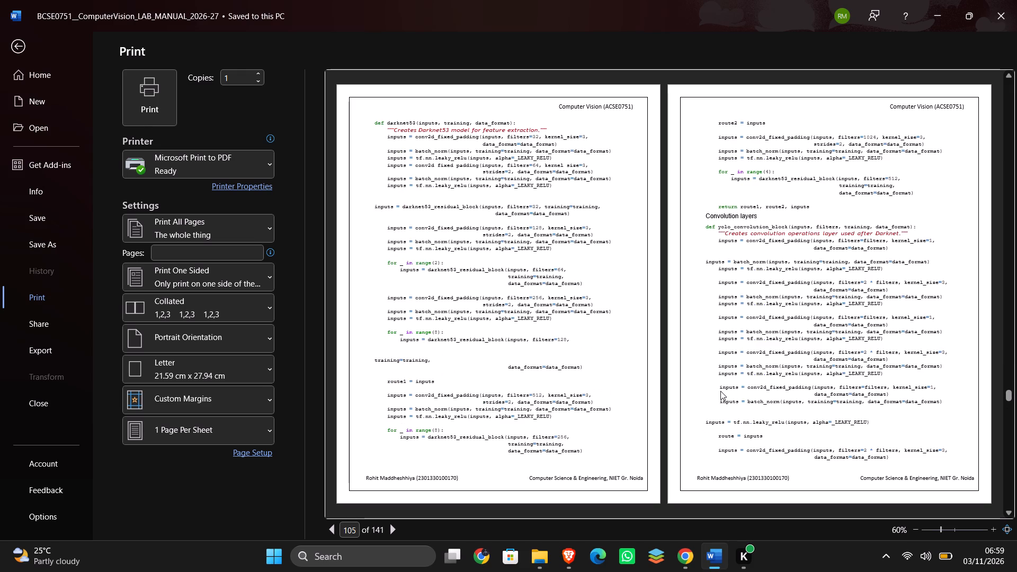
pyautogui.press('Up')
pyautogui.press('Down')
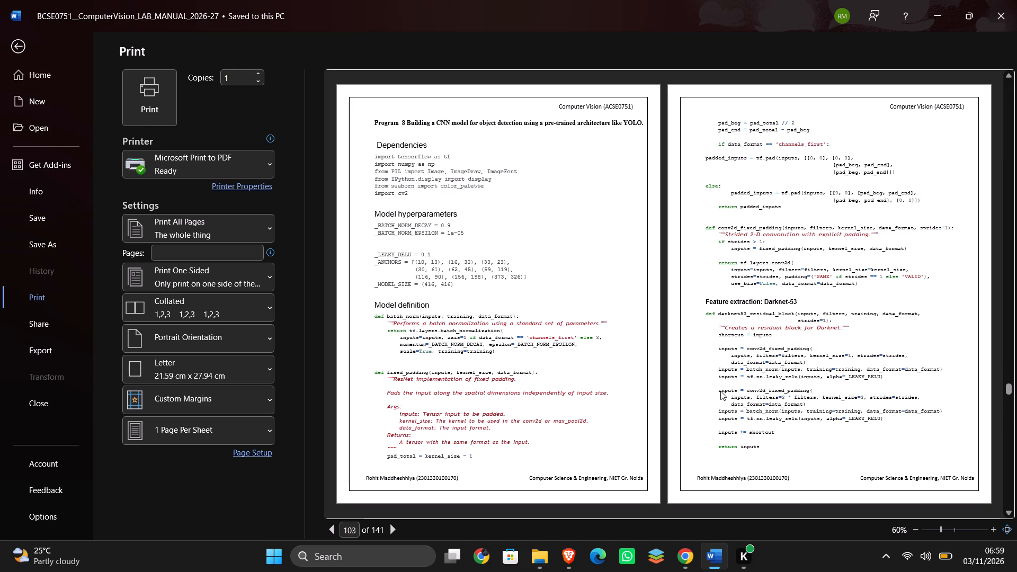
pyautogui.press('Down')
pyautogui.press('Down')
pyautogui.press('Down')
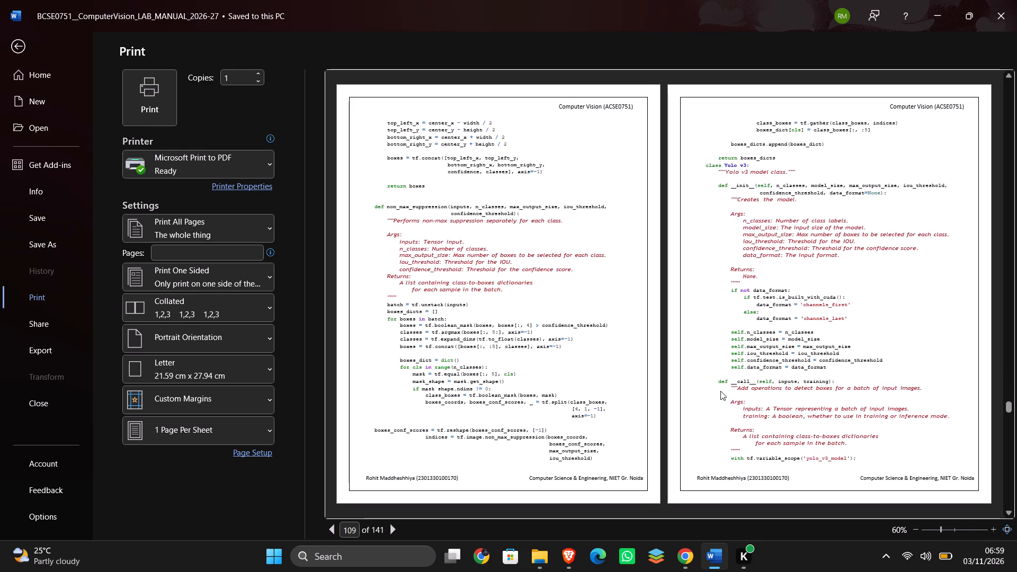
pyautogui.press('Down')
pyautogui.press('Down')
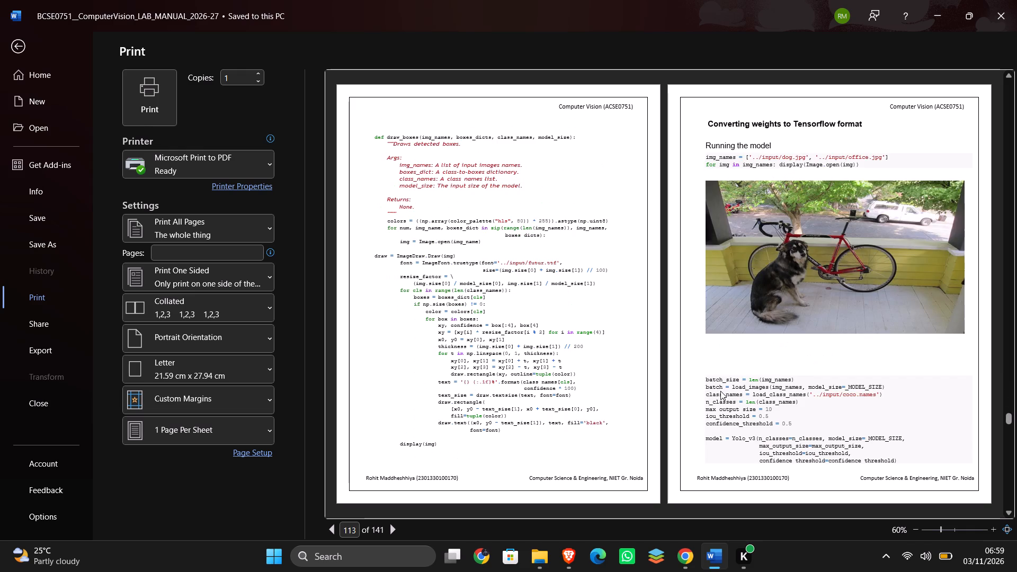
# Check the headers and footers on the previewed pages from the end of Program 8 through Program 12 on page 124.
pyautogui.press('Down')
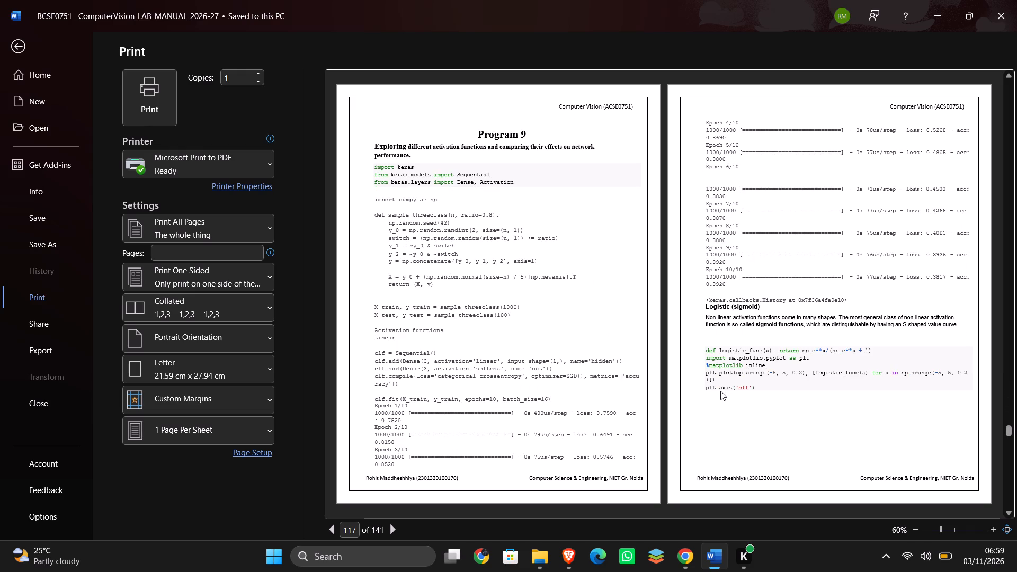
pyautogui.press('Down')
pyautogui.press('Down')
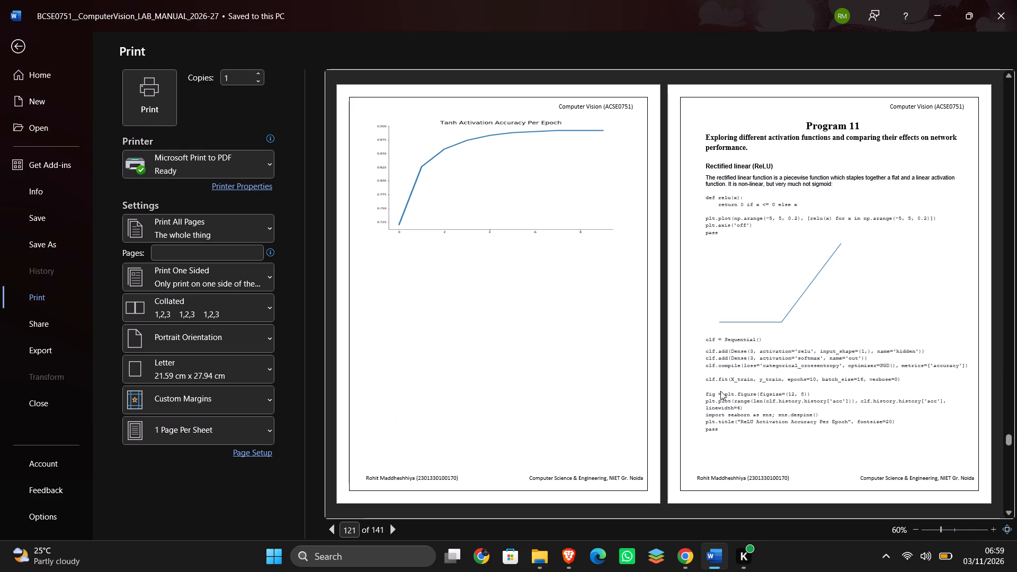
pyautogui.press('Up')
pyautogui.press('Down')
pyautogui.press('Down')
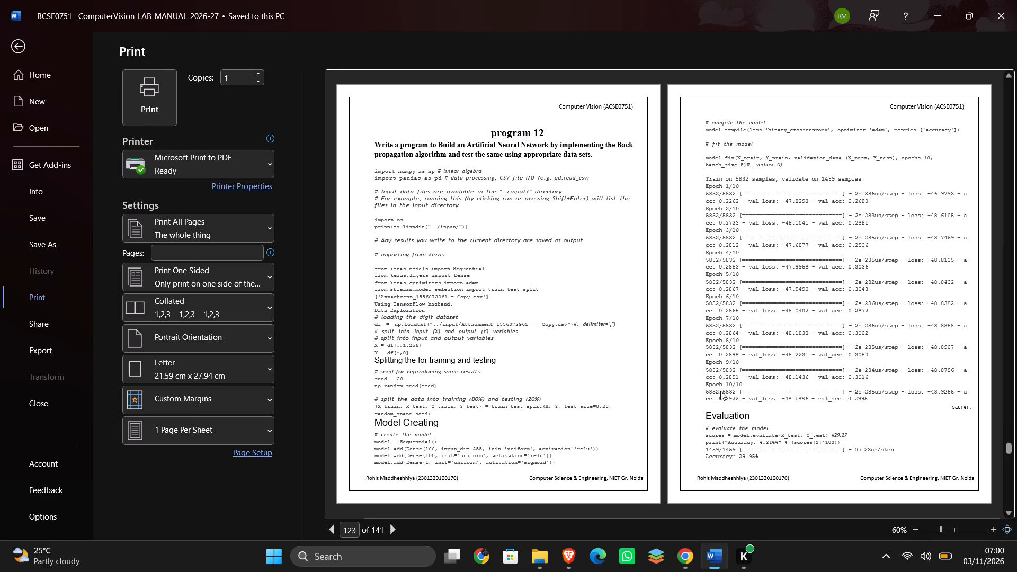
pyautogui.press('Down')
pyautogui.press('Down')
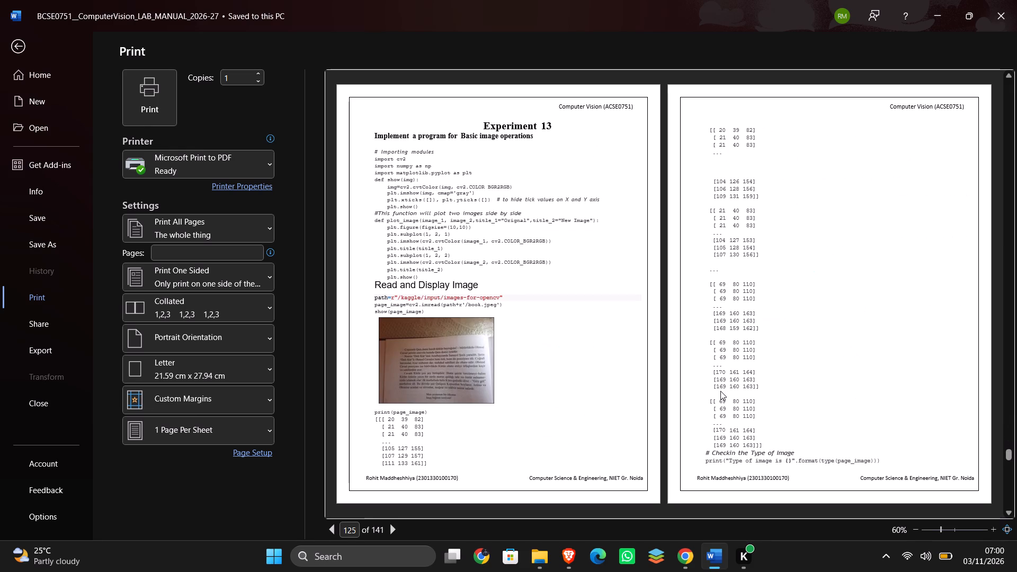
# Check the previewed pages from Experiment 13 to the closing questions on page 141, and leave the print preview.
pyautogui.press('Down')
pyautogui.press('Down')
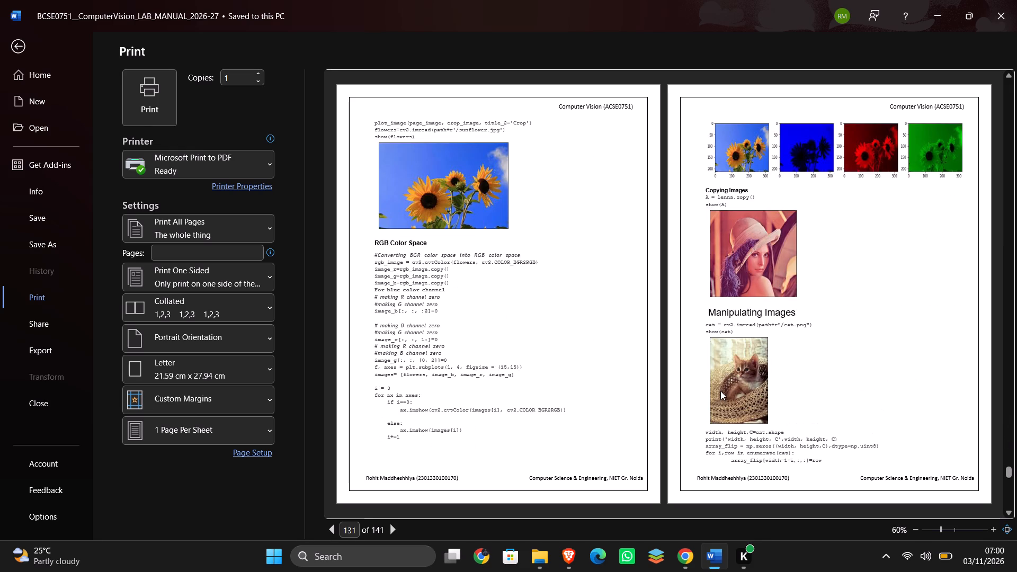
pyautogui.press('Down')
pyautogui.press('Down')
pyautogui.press('Down')
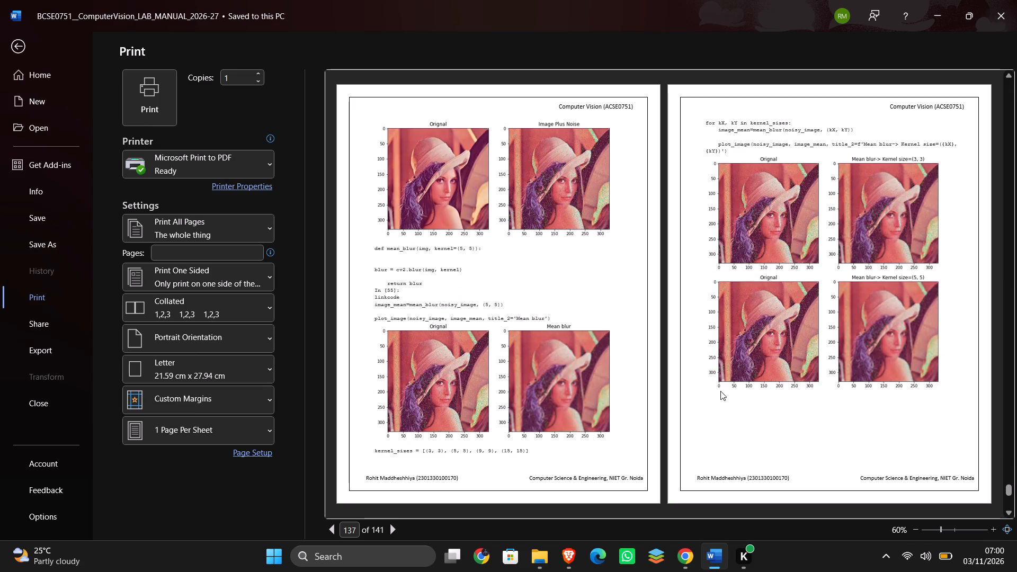
pyautogui.press('Down')
pyautogui.press('Down')
pyautogui.press('Down')
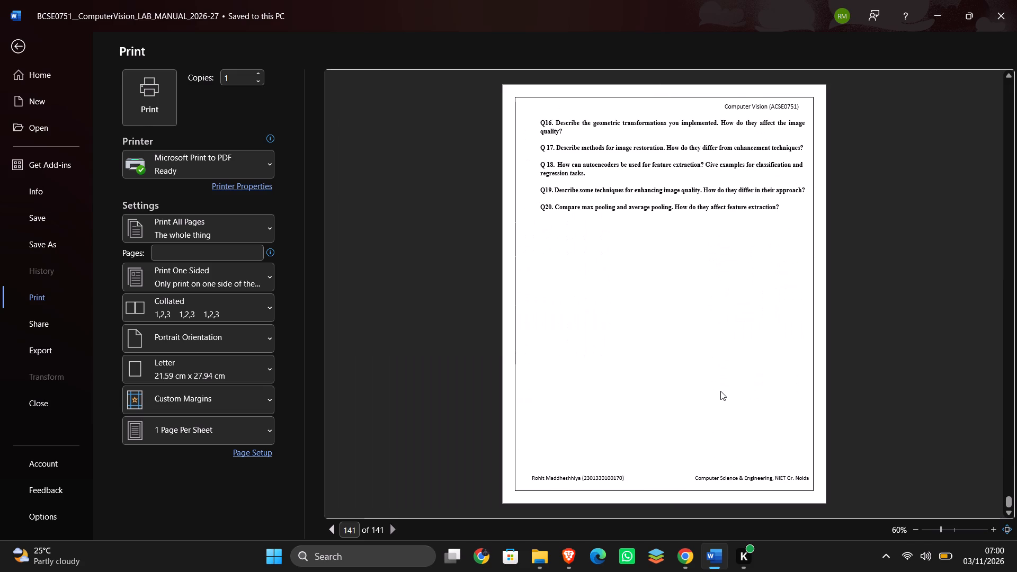
pyautogui.press('Escape')
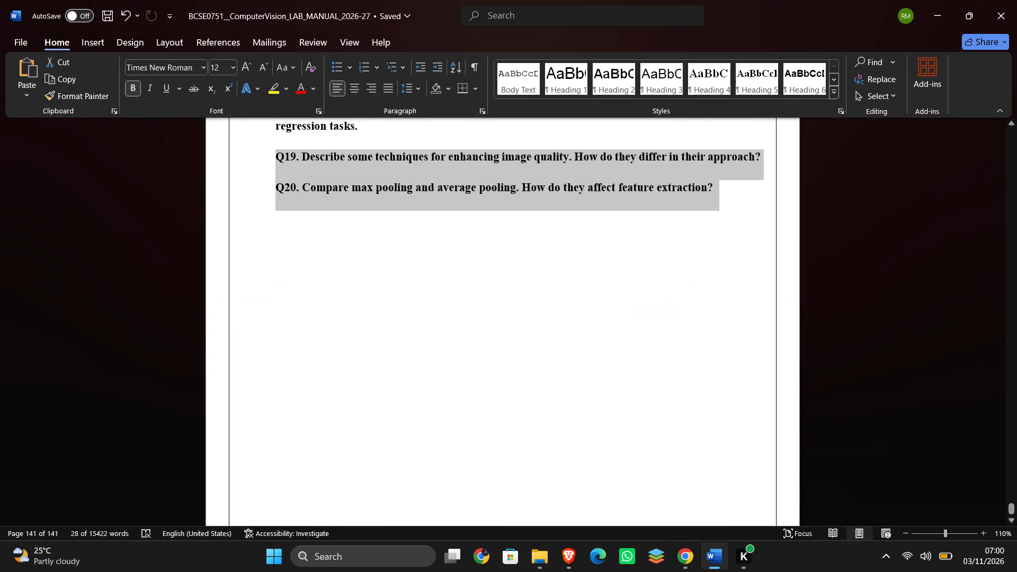
# Look back through the document's headers and footers from the last page, past Experiment 13, to the MobileNetV2 pages of Program 6.
pyautogui.click(641, 342)
pyautogui.scroll(13, 641, 342)
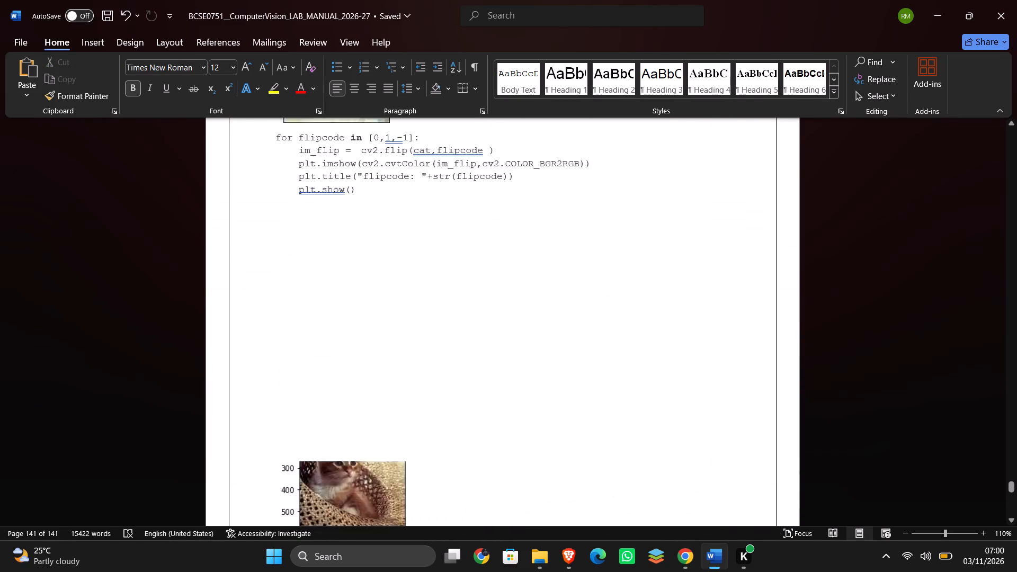
pyautogui.scroll(10, 641, 342)
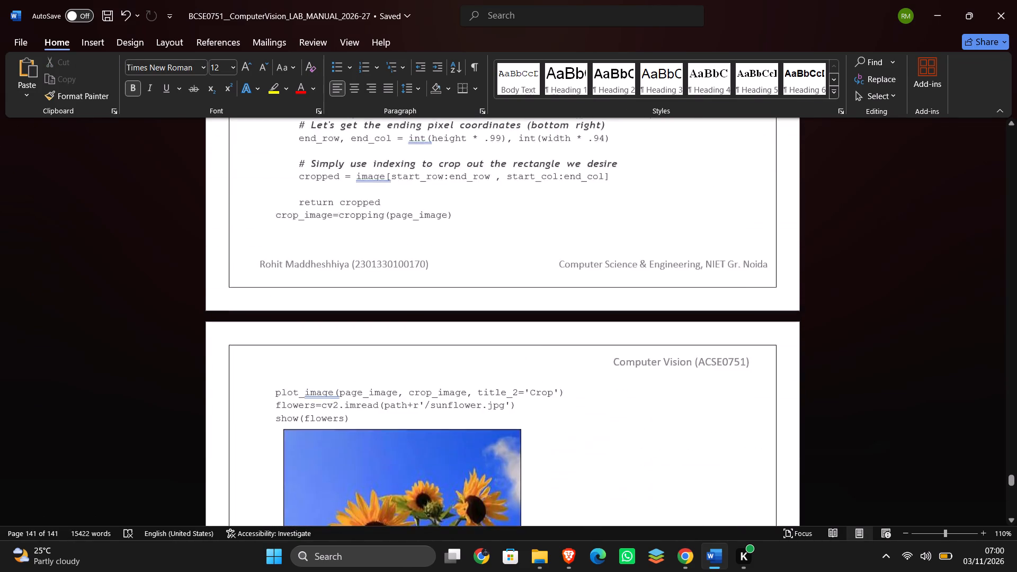
pyautogui.scroll(12, 641, 342)
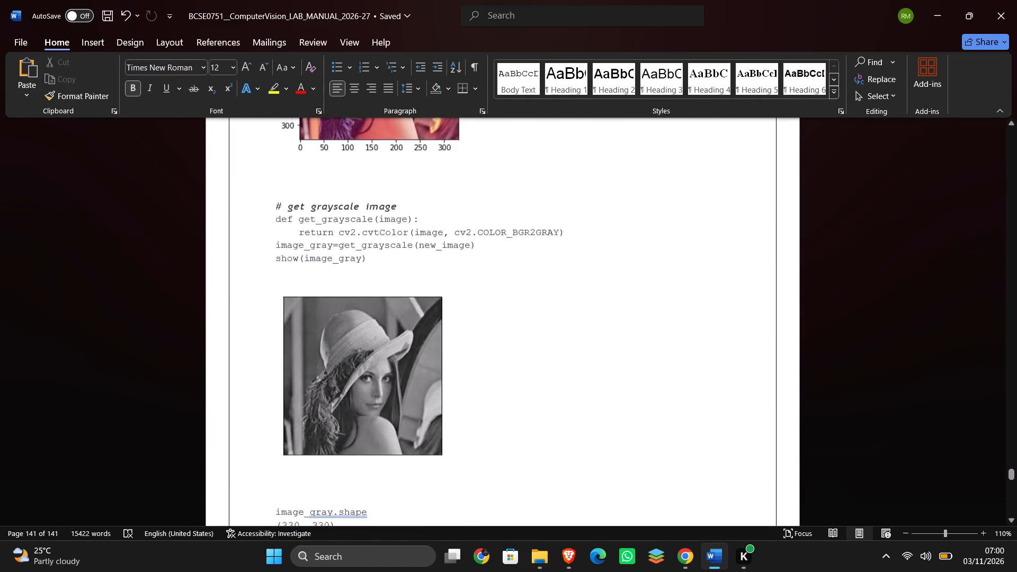
pyautogui.scroll(11, 641, 342)
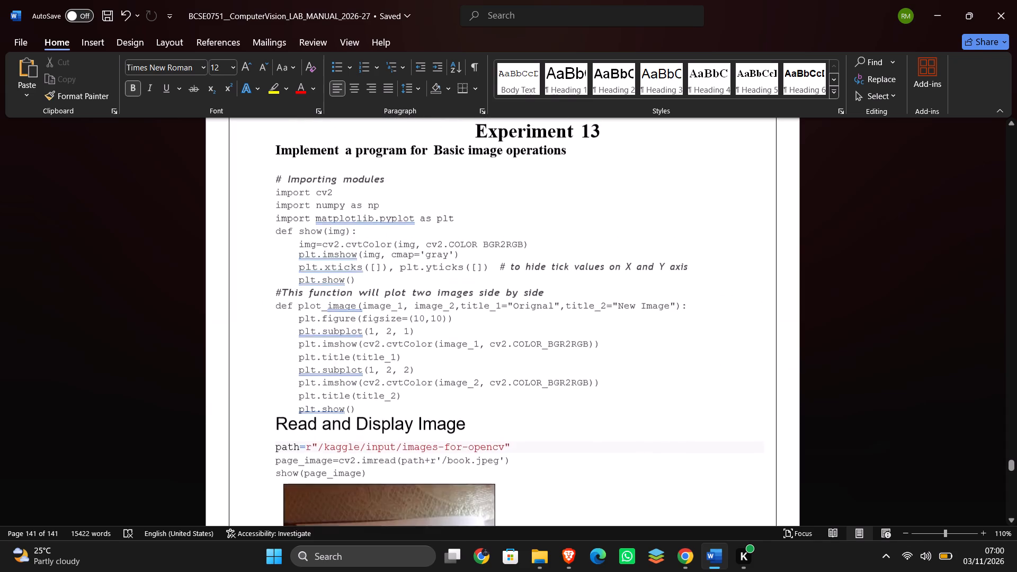
pyautogui.doubleClick(558, 257)
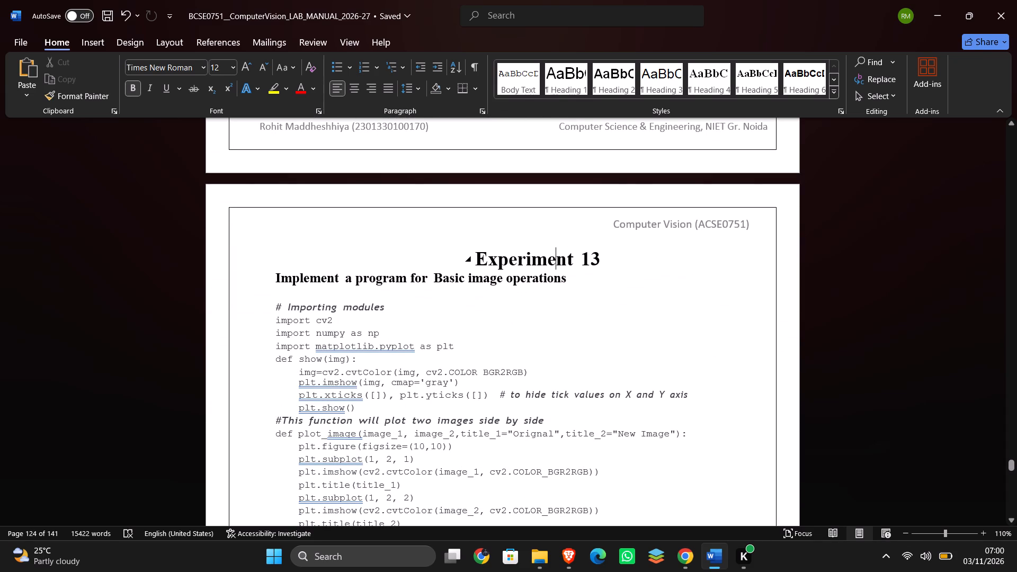
pyautogui.doubleClick(499, 282)
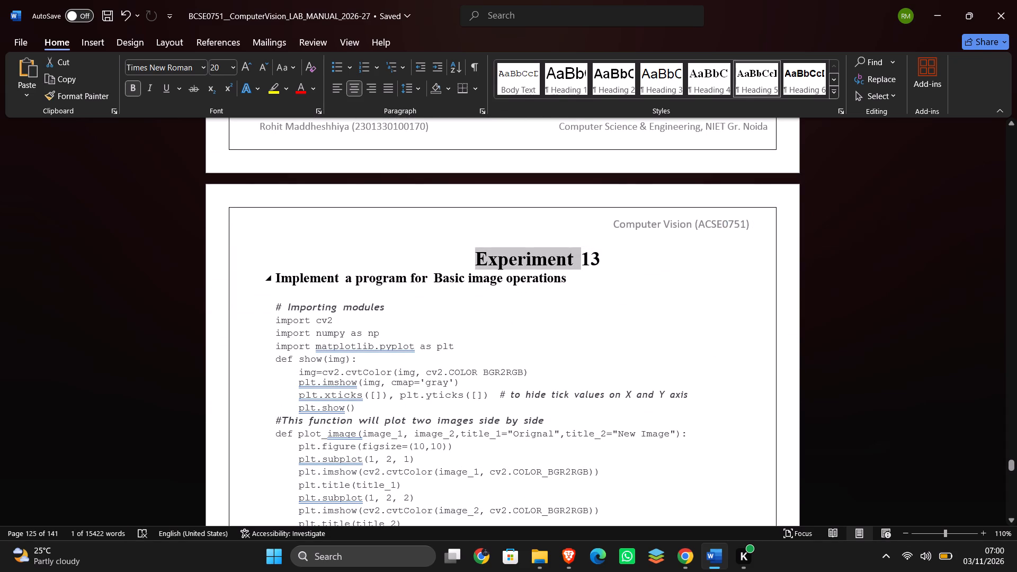
pyautogui.scroll(2, 484, 298)
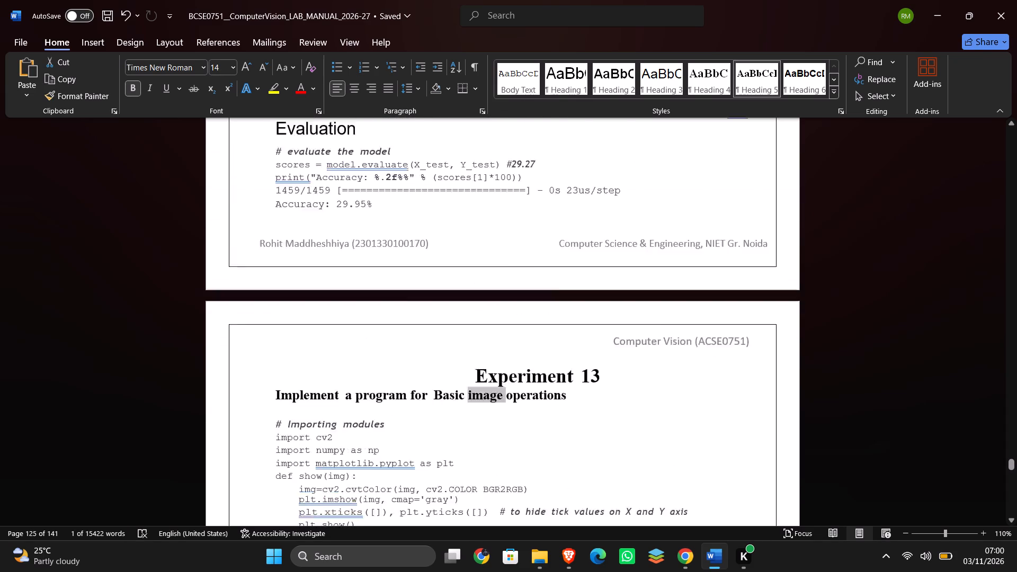
pyautogui.scroll(7, 484, 298)
pyautogui.scroll(20, 484, 298)
pyautogui.scroll(20, 484, 298)
pyautogui.scroll(20, 484, 298)
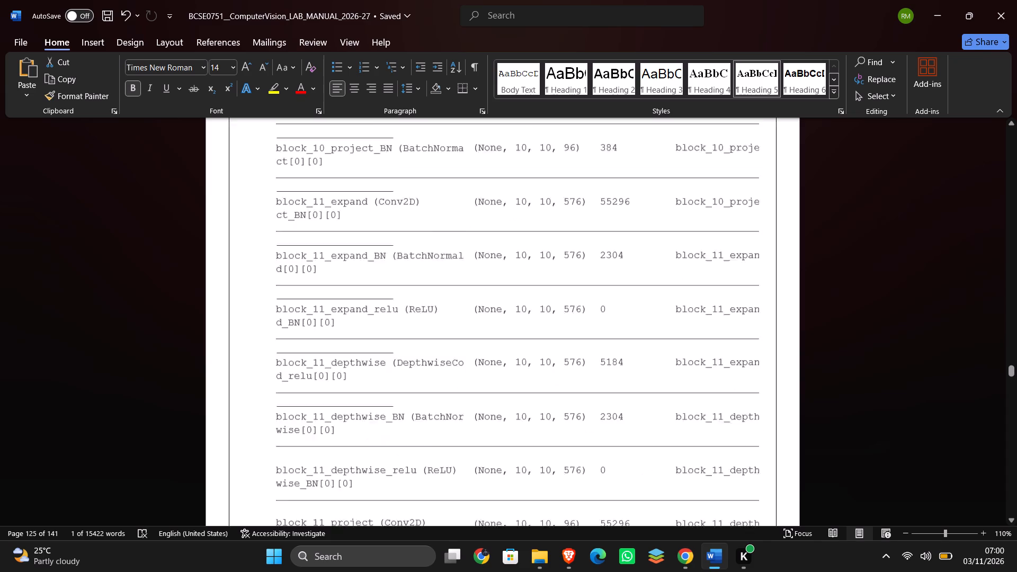
pyautogui.scroll(20, 484, 298)
pyautogui.scroll(20, 484, 298)
pyautogui.scroll(20, 484, 298)
# Examine the headers and footers through Program 6, from the MobileNetV2 building block to the Epoch 33/40 training log on page 61.
pyautogui.scroll(-3, 484, 298)
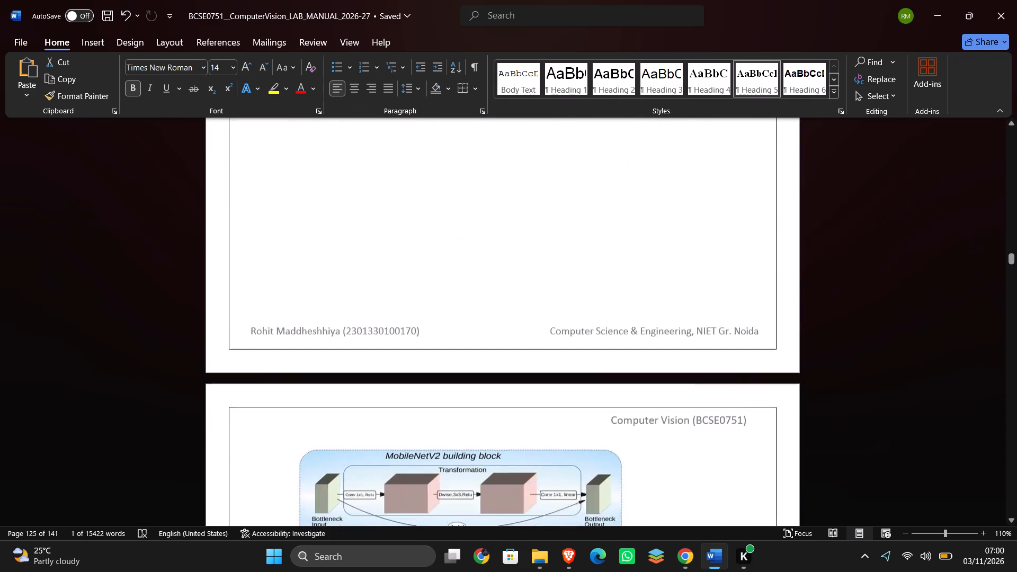
pyautogui.scroll(-3, 484, 298)
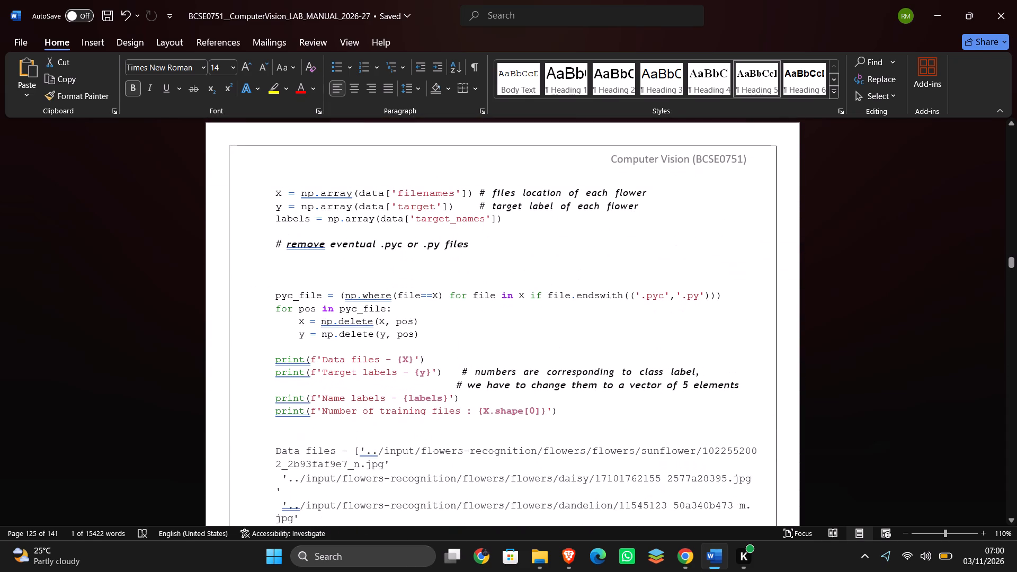
pyautogui.scroll(-6, 484, 298)
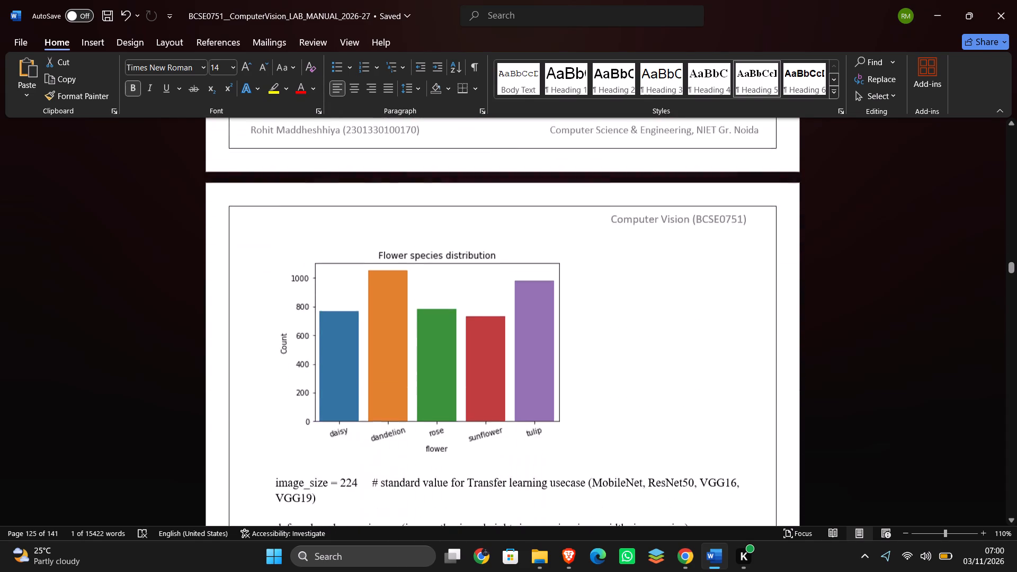
pyautogui.scroll(-6, 484, 298)
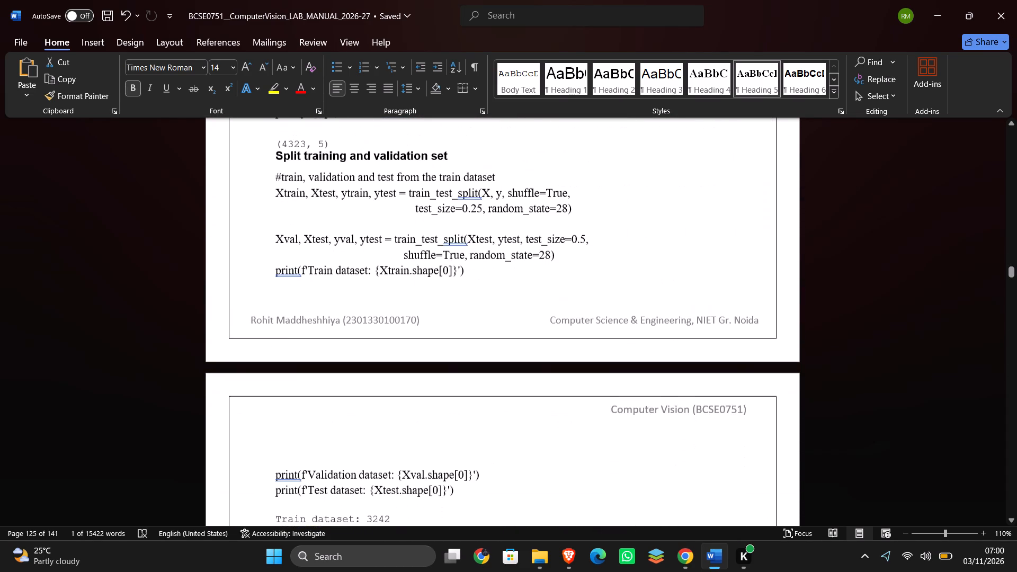
pyautogui.scroll(-4, 484, 298)
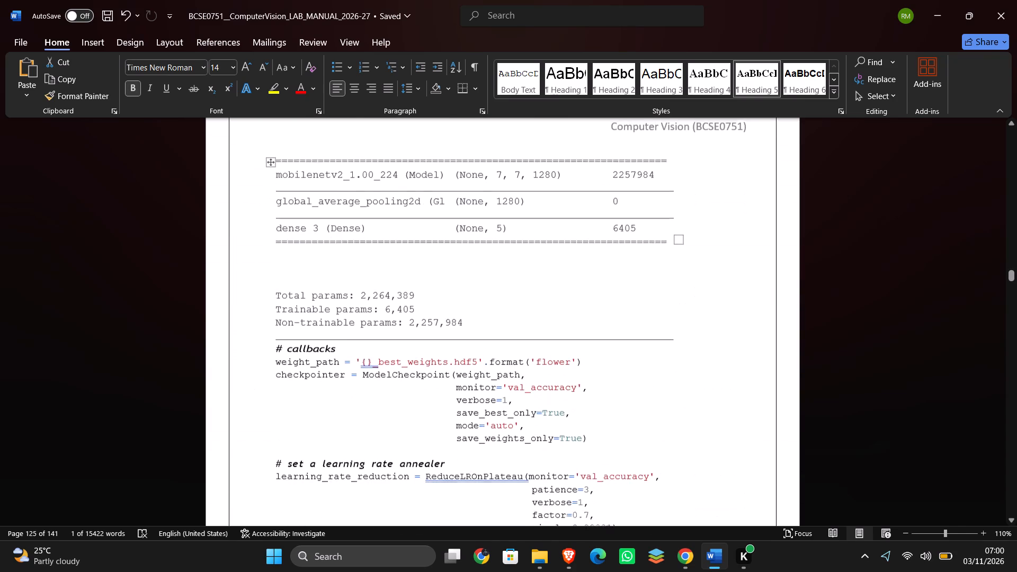
pyautogui.scroll(-6, 484, 298)
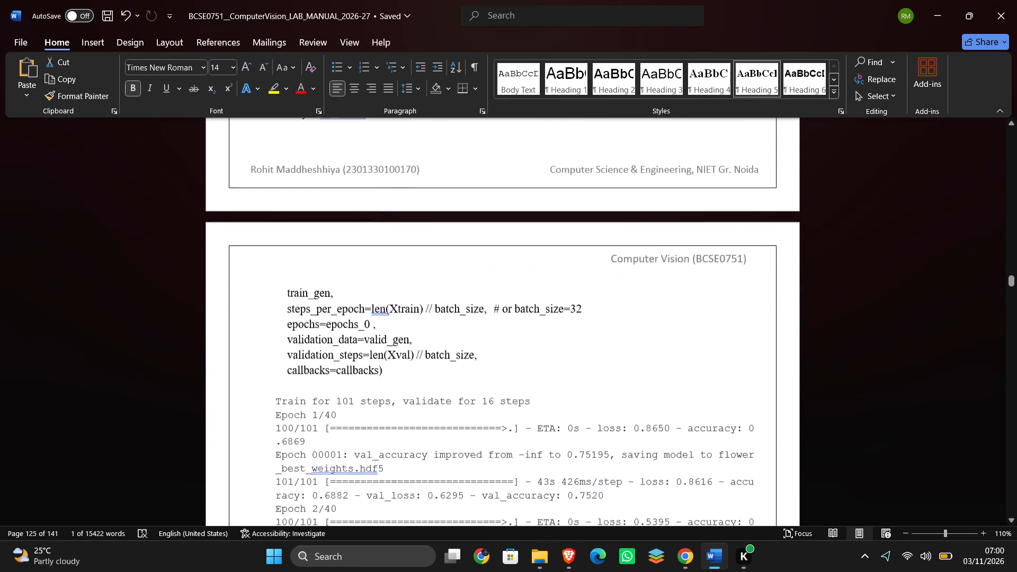
pyautogui.scroll(-8, 484, 298)
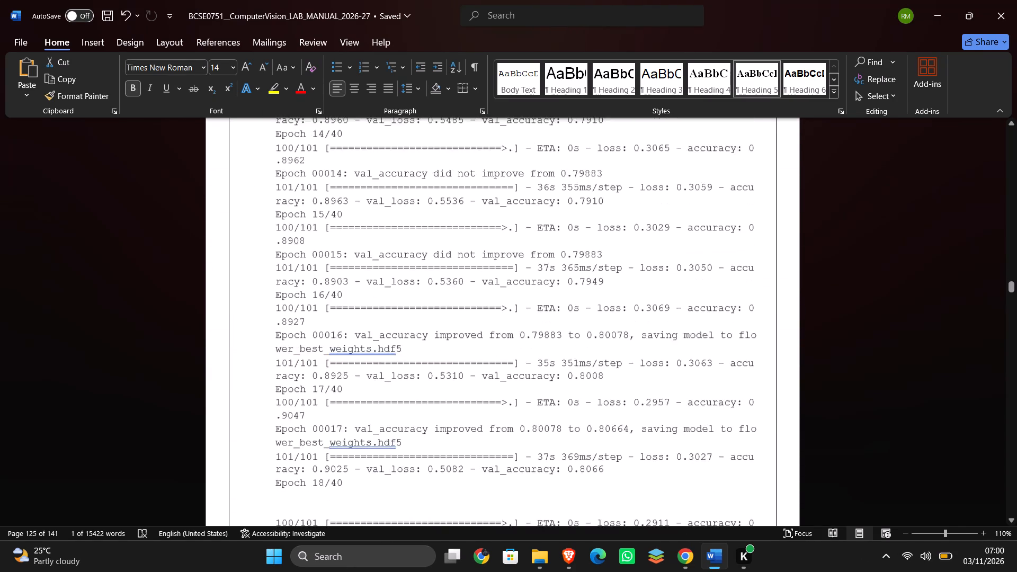
pyautogui.scroll(-7, 484, 298)
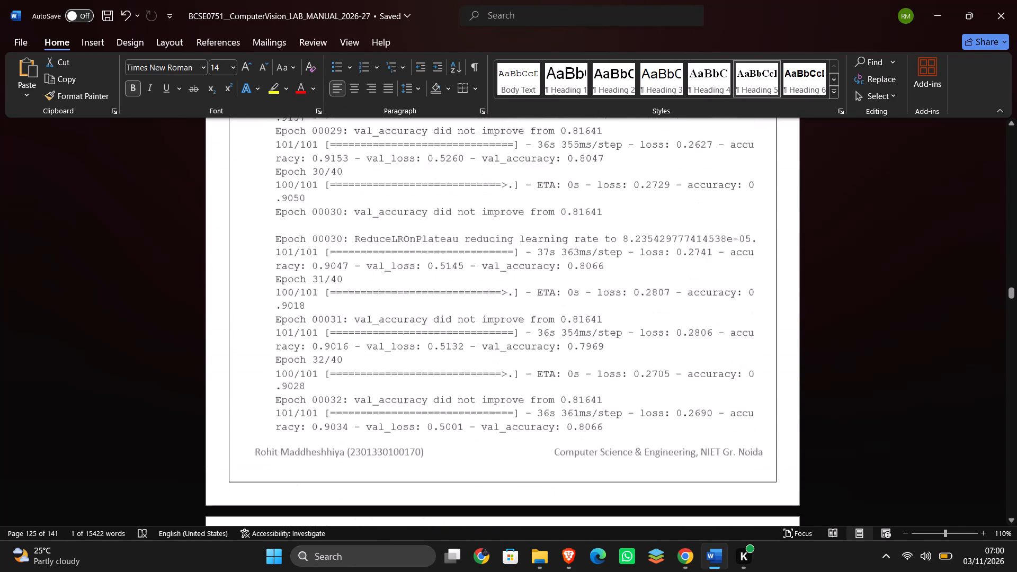
pyautogui.scroll(-2, 484, 298)
pyautogui.scroll(2, 484, 298)
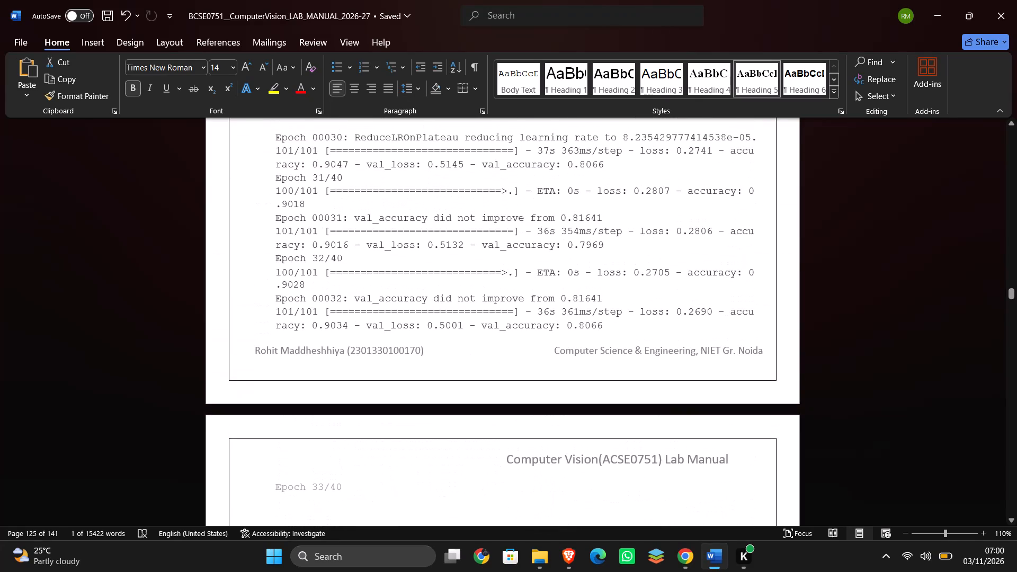
# Change the Section 64 header on page 61 to "Computer Vision (ACSE0751)", removing "Lab Manual" and adding a space before the bracket.
pyautogui.doubleClick(615, 455)
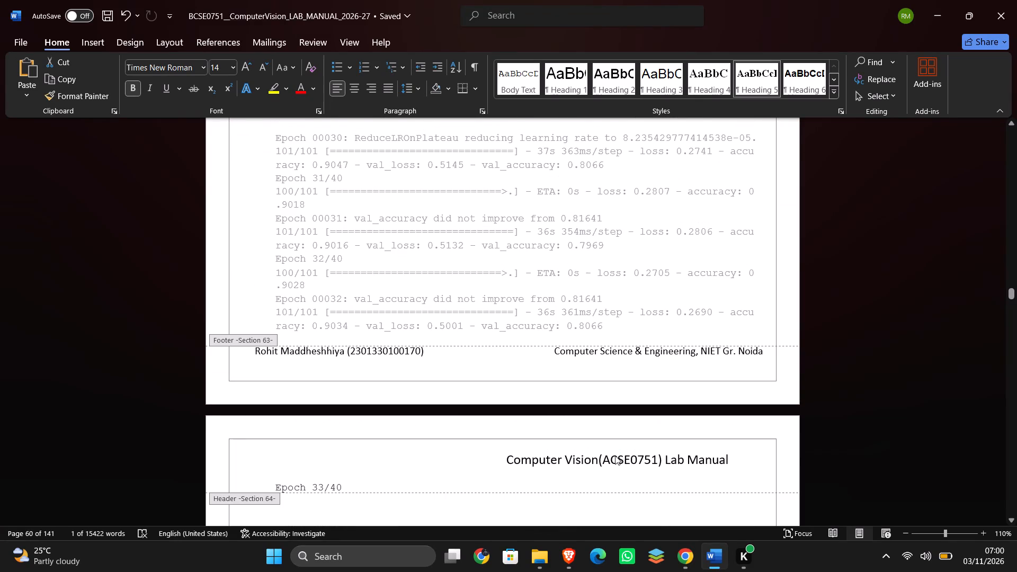
pyautogui.click(615, 455)
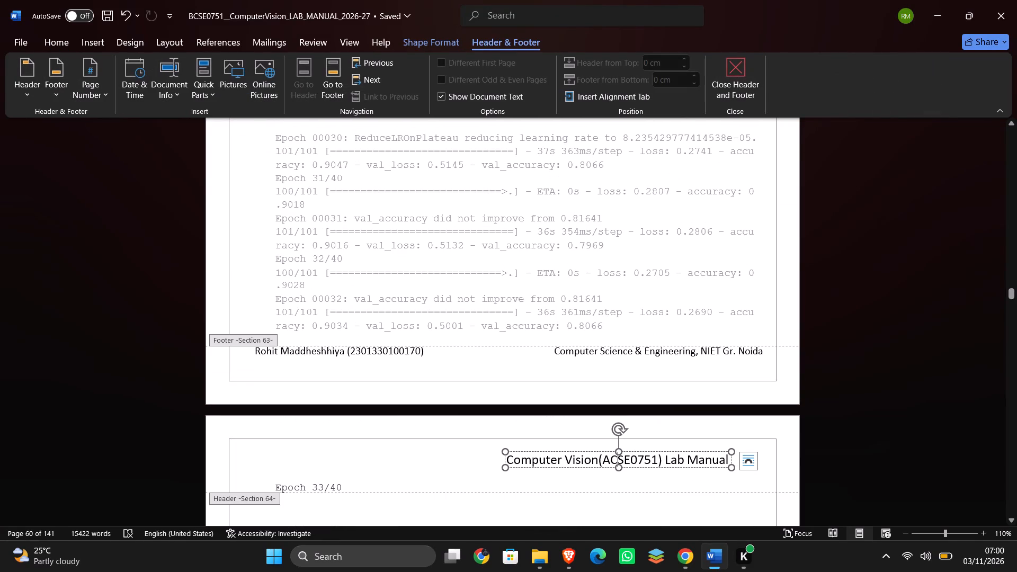
pyautogui.doubleClick(721, 461)
pyautogui.press('BackSpace')
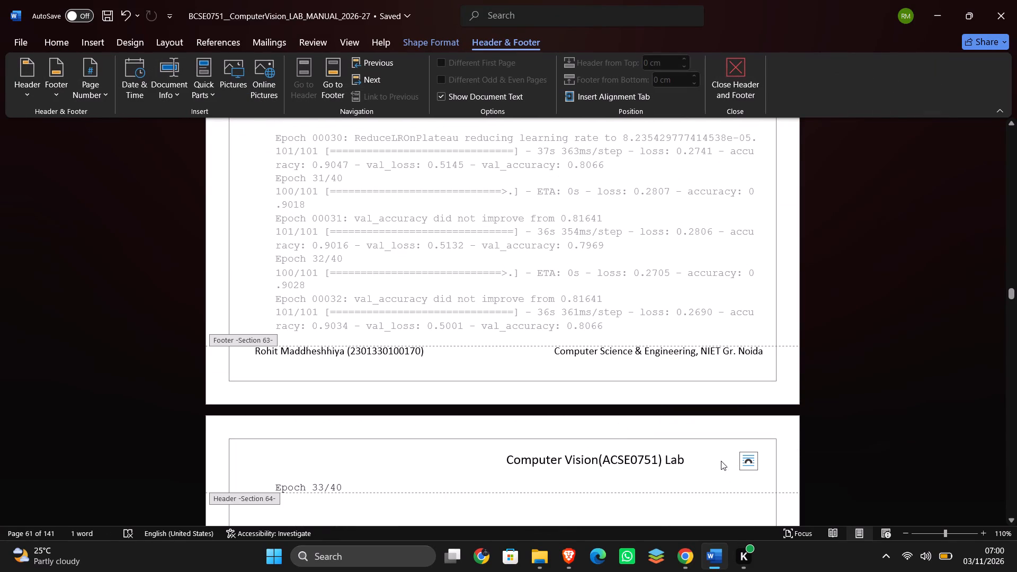
pyautogui.press('BackSpace')
pyautogui.press('BackSpace')
pyautogui.press('BackSpace')
pyautogui.press('BackSpace')
pyautogui.press('BackSpace')
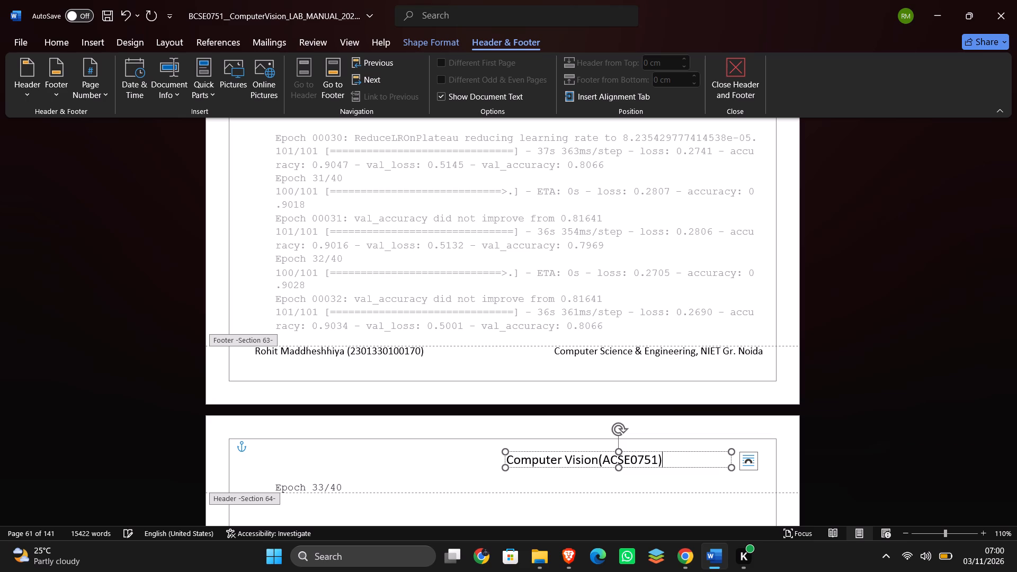
pyautogui.press('Left')
pyautogui.press('Left')
pyautogui.press('Left')
pyautogui.press('Left')
pyautogui.press('Left')
pyautogui.press('Left')
pyautogui.press('Left')
pyautogui.press('Left')
pyautogui.press('Left')
pyautogui.press('Left')
pyautogui.press('space')
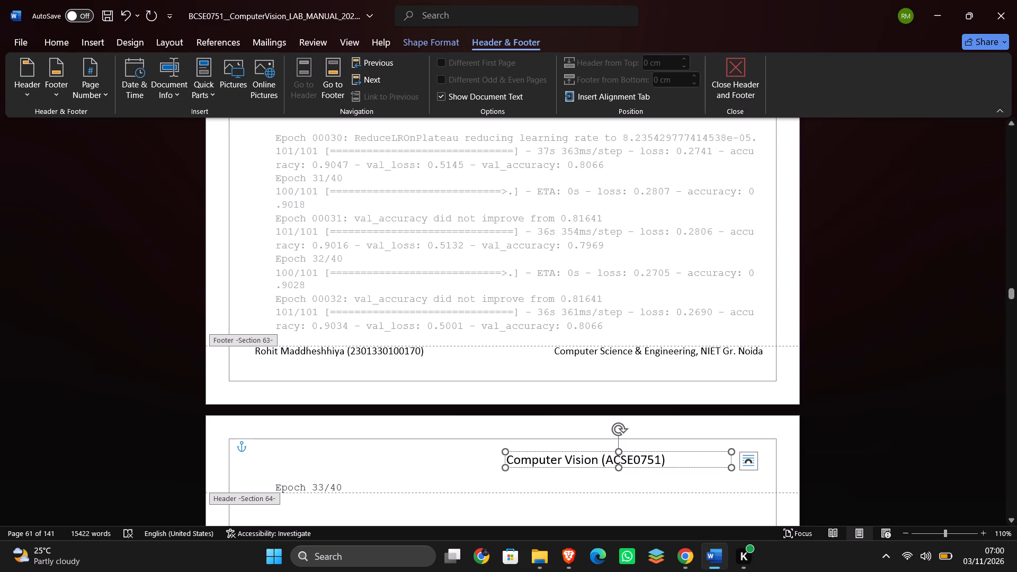
# Set the font size of the whole Section 64 header text to 12.
pyautogui.hotkey('ctrl', 'a')
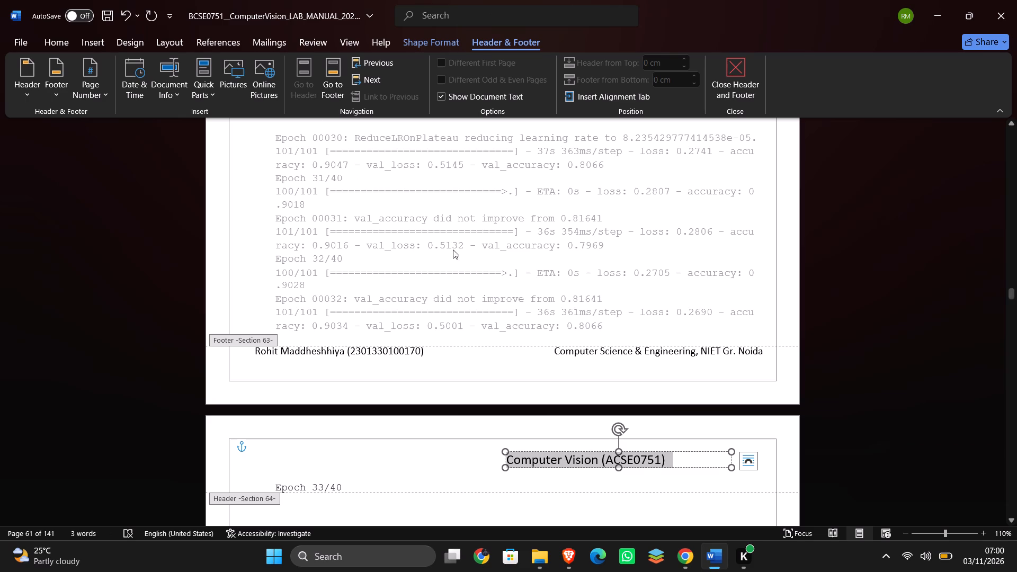
pyautogui.click(65, 45)
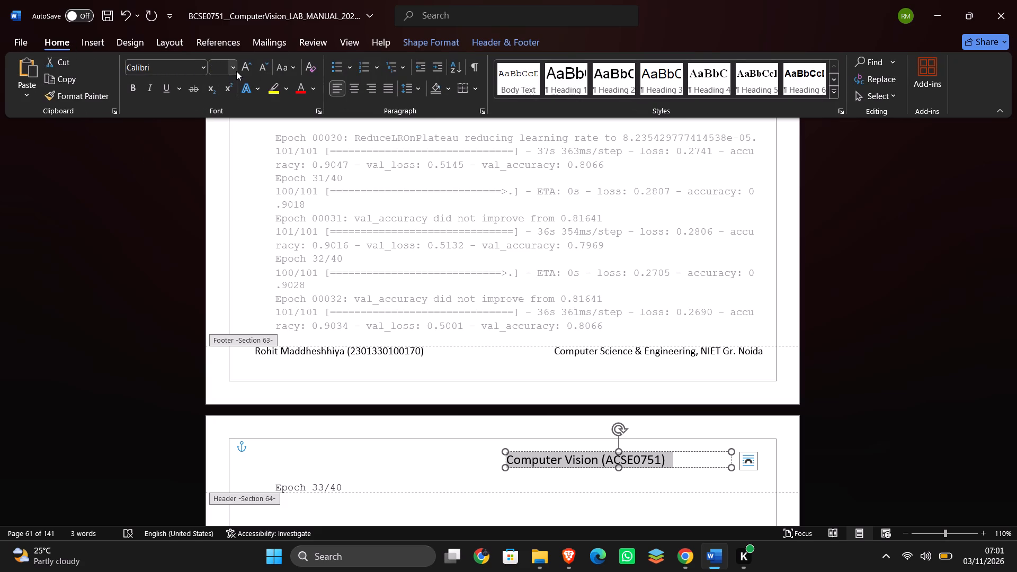
pyautogui.click(236, 71)
pyautogui.click(226, 150)
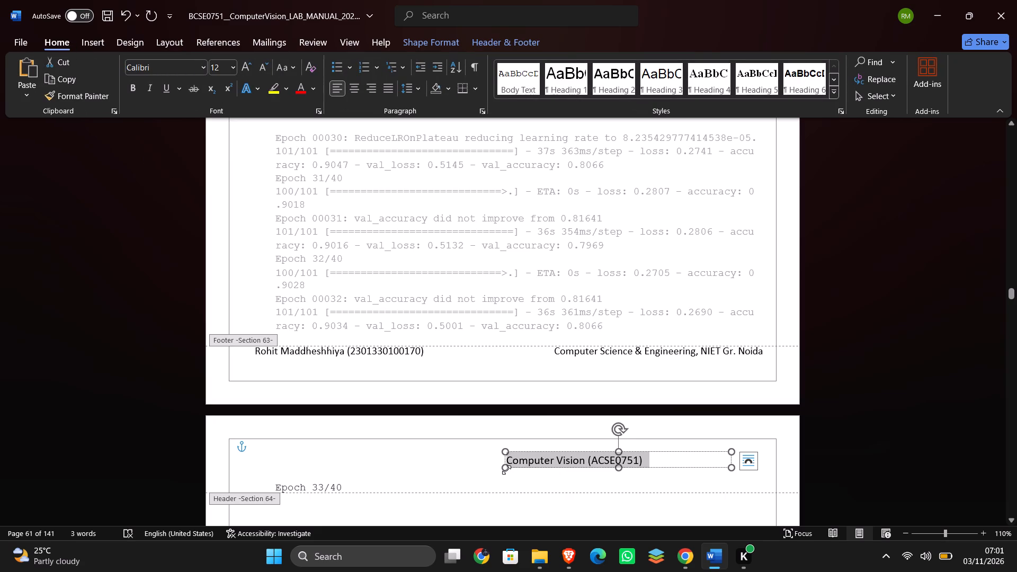
# Narrow the Section 64 header text box to fit its text and move it closer to the right page border.
pyautogui.moveTo(506, 468); pyautogui.dragTo(591, 471)
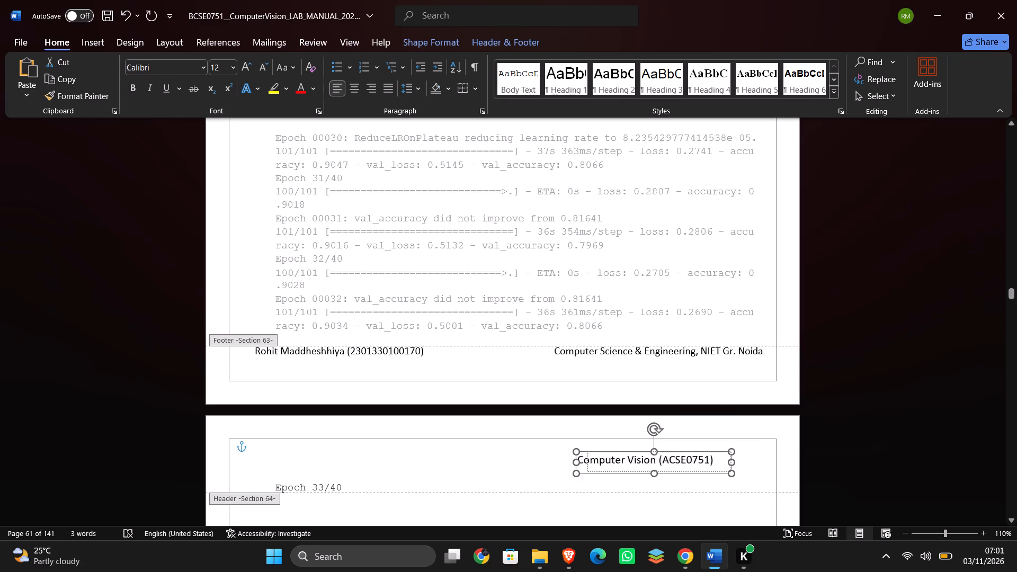
pyautogui.moveTo(591, 471); pyautogui.dragTo(586, 470)
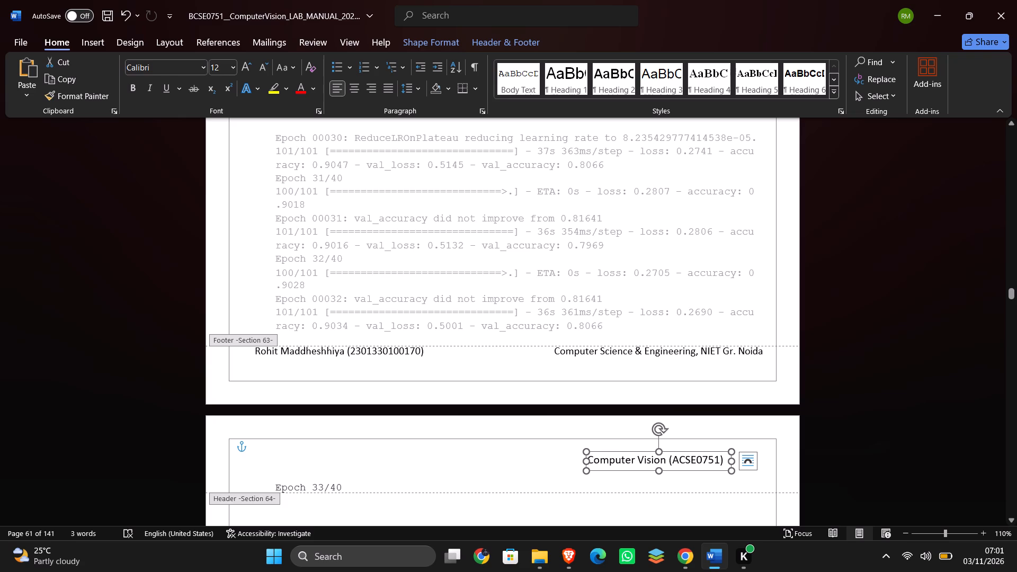
pyautogui.moveTo(671, 453); pyautogui.dragTo(699, 453)
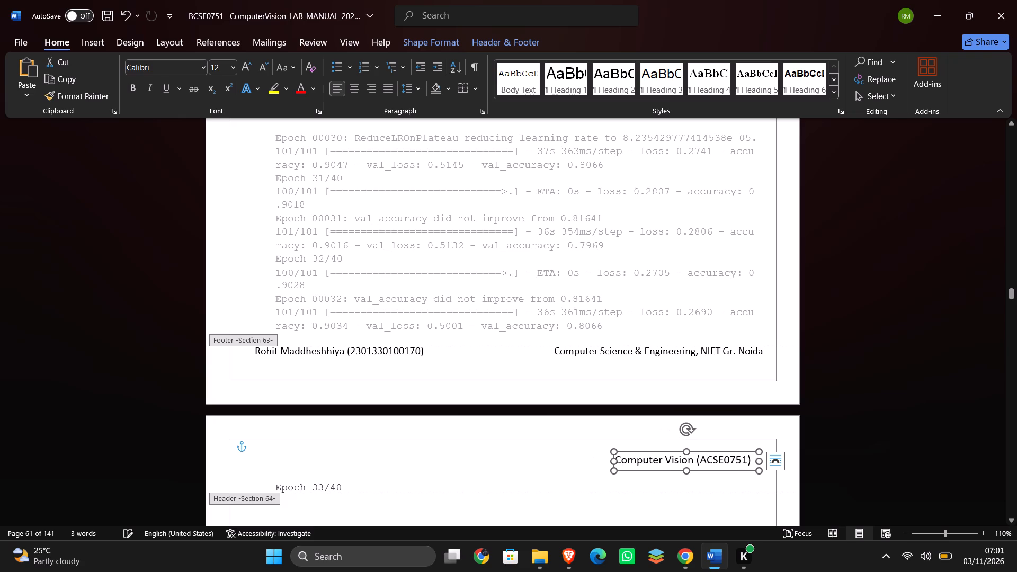
pyautogui.click(603, 455)
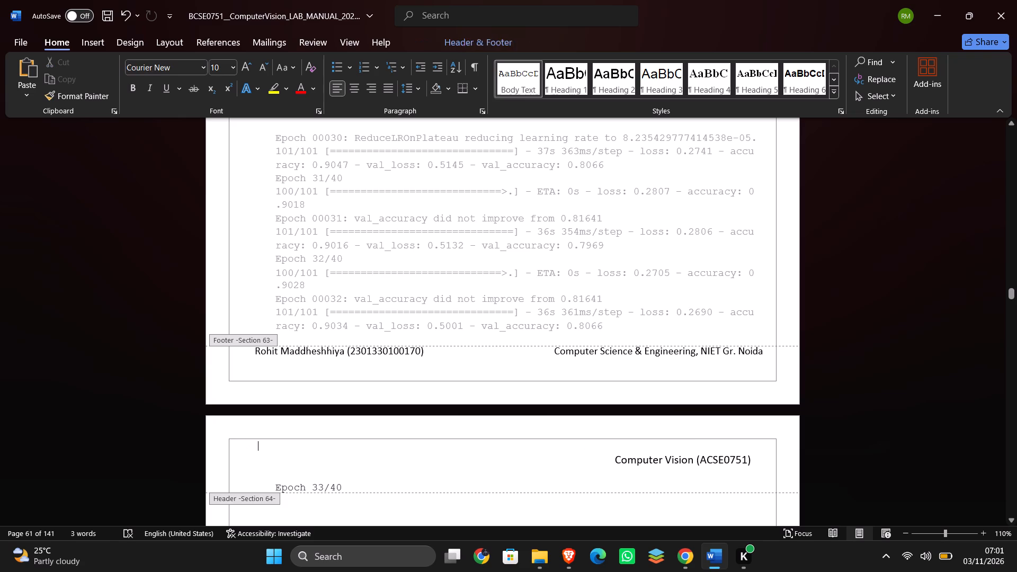
# Change the Section 63 header on page 60 to "Computer Vision (ACSE0751)", removing "Lab Manual" and adding a space before the bracket.
pyautogui.scroll(-5, 603, 455)
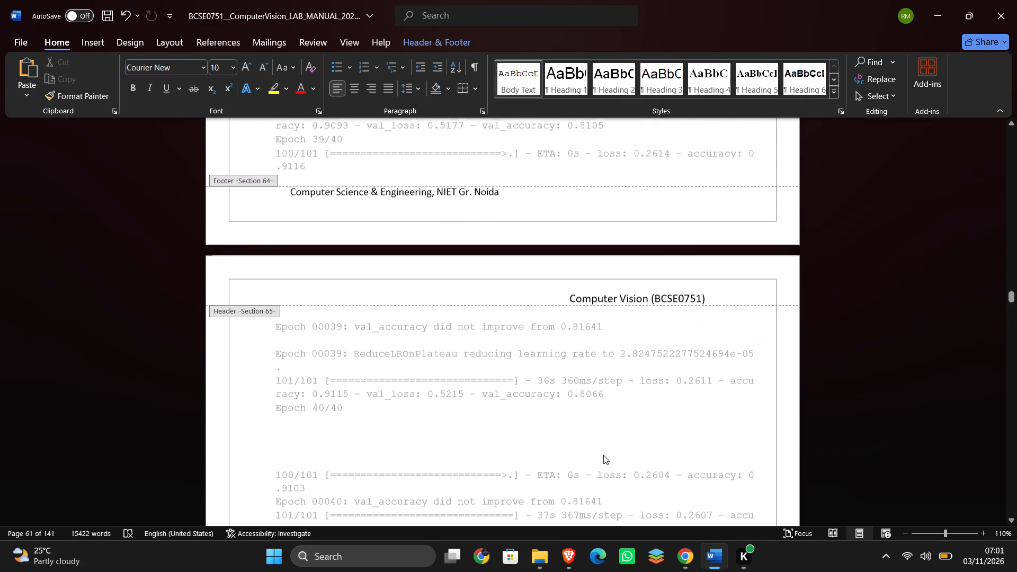
pyautogui.scroll(-4, 616, 408)
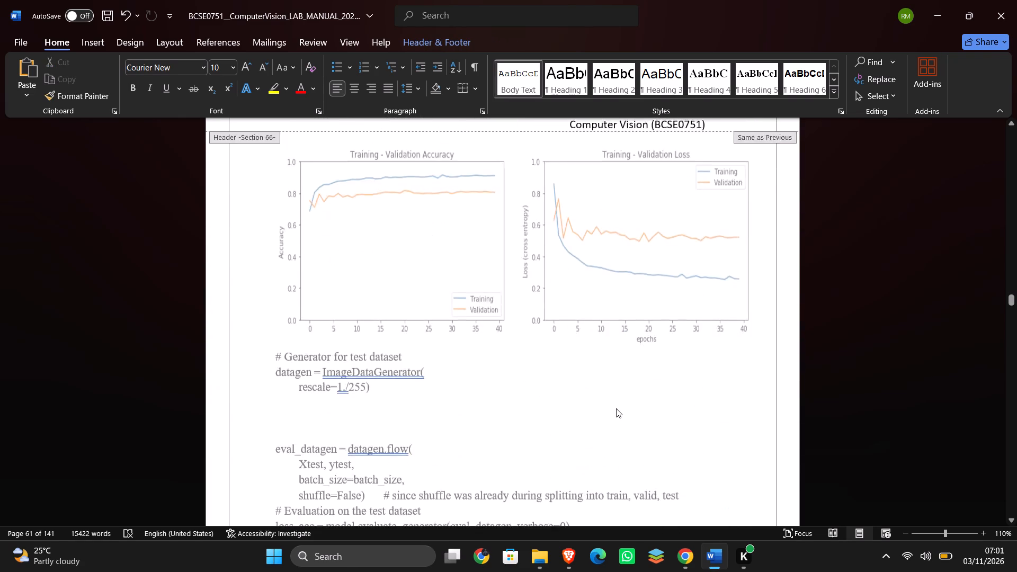
pyautogui.scroll(9, 616, 408)
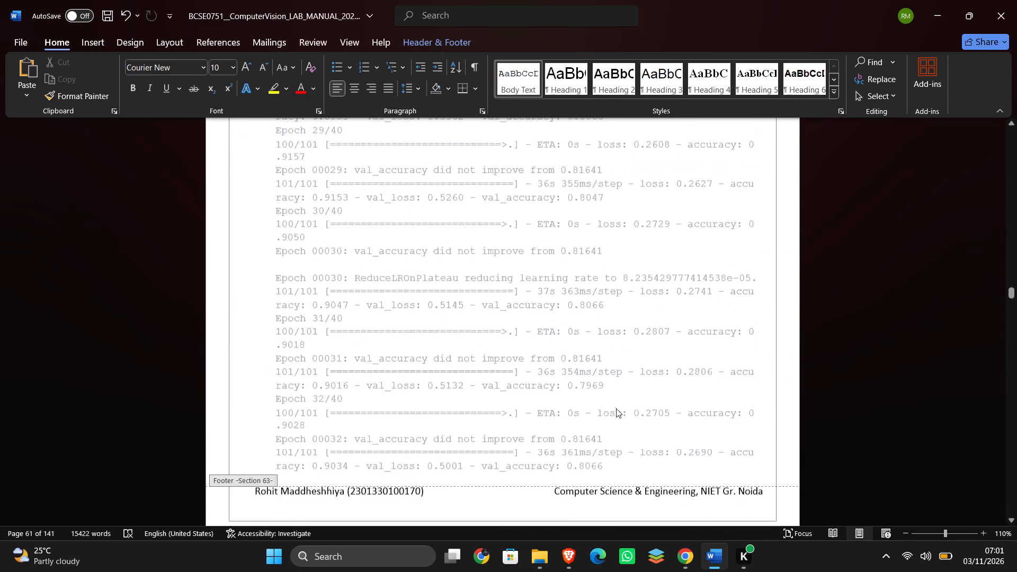
pyautogui.scroll(2, 616, 408)
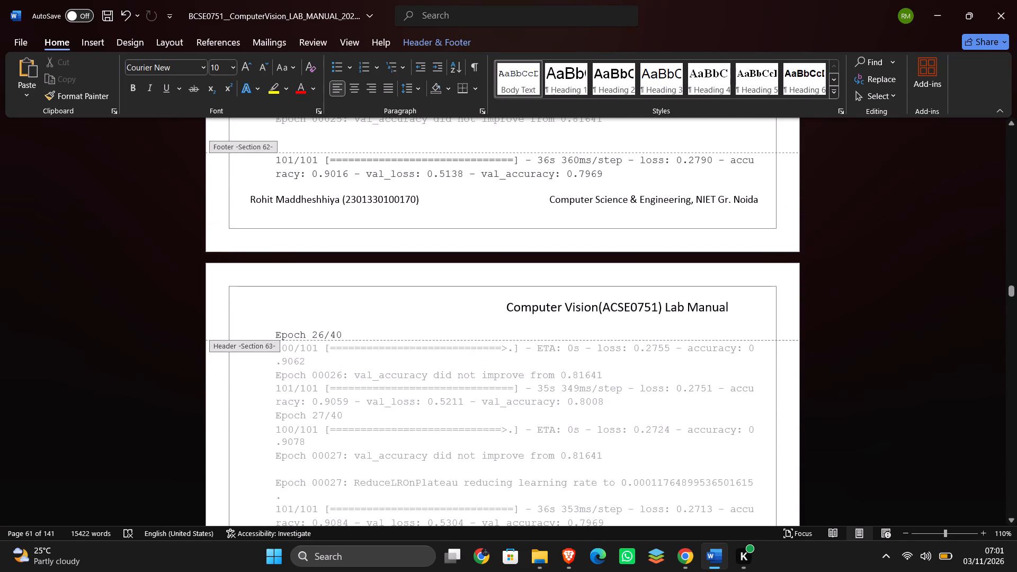
pyautogui.doubleClick(693, 308)
pyautogui.press('BackSpace')
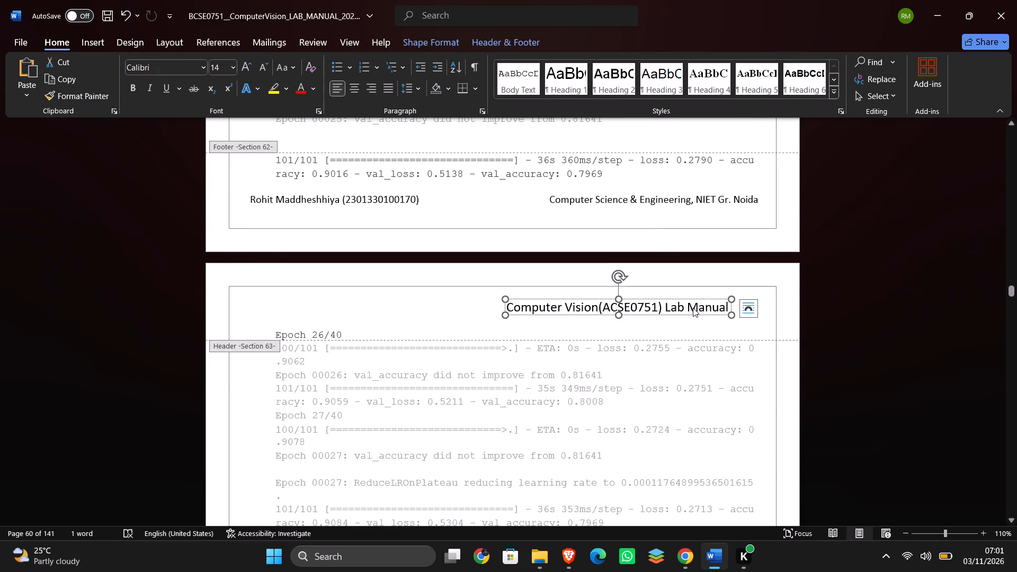
pyautogui.press('BackSpace')
pyautogui.press('BackSpace')
pyautogui.press('BackSpace')
pyautogui.press('BackSpace')
pyautogui.press('BackSpace')
pyautogui.press('Left')
pyautogui.press('Left')
pyautogui.press('Left')
pyautogui.press('Left')
pyautogui.press('Left')
pyautogui.press('Left')
pyautogui.press('Left')
pyautogui.press('Left')
pyautogui.press('Left')
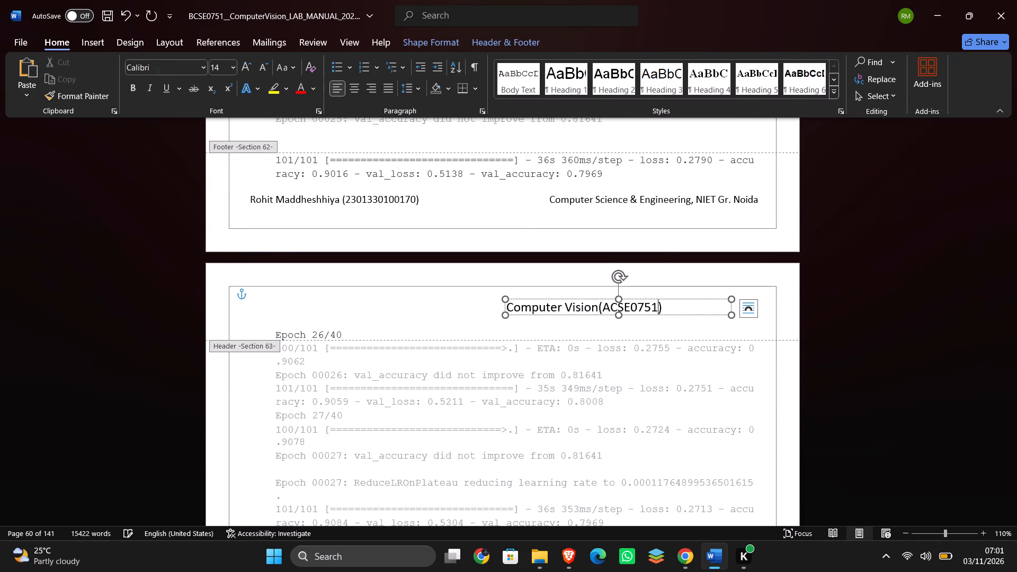
pyautogui.press('Left')
pyautogui.press('space')
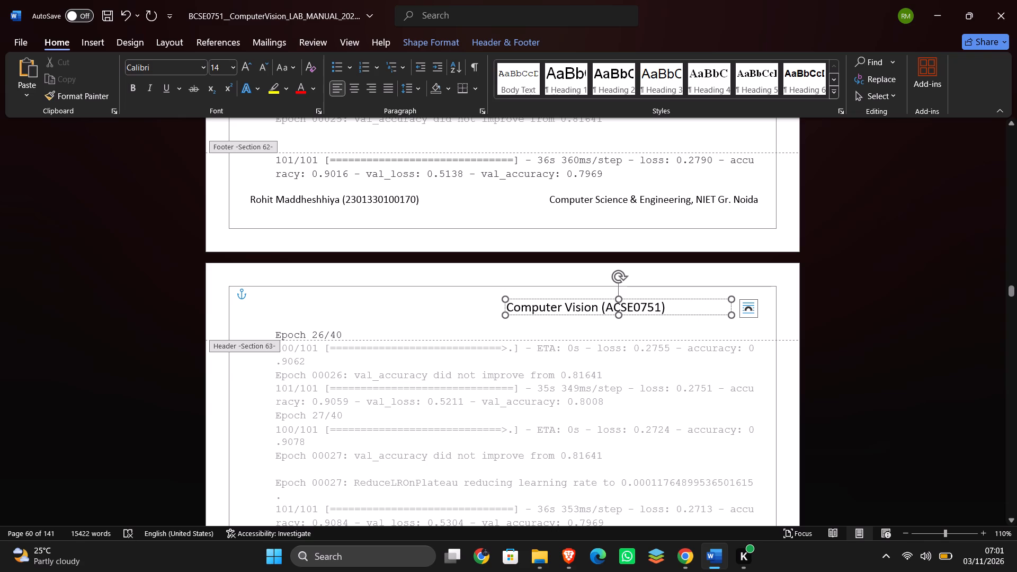
# Resize the Section 63 header text box, pulling in its left edge to the text and extending its right edge toward the page border.
pyautogui.moveTo(506, 315); pyautogui.dragTo(569, 315)
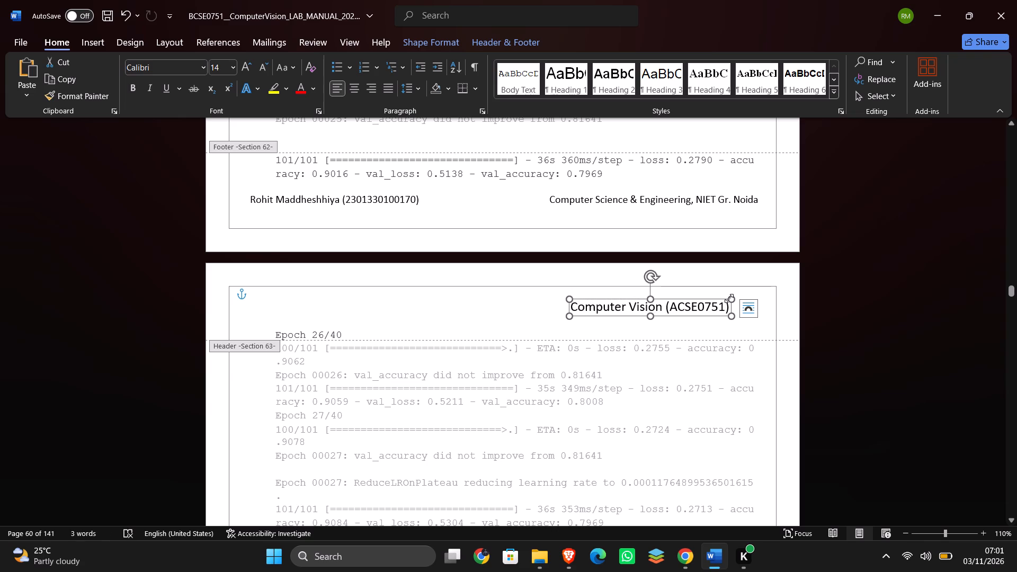
pyautogui.moveTo(729, 298); pyautogui.dragTo(753, 294)
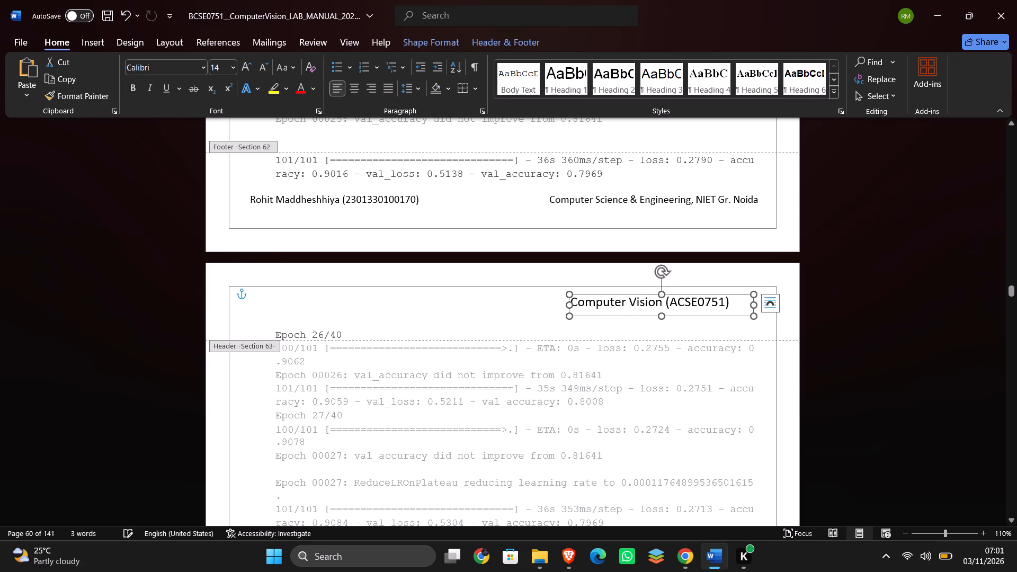
# Set the font size of the whole Section 63 header text to 12.
pyautogui.click(723, 299)
pyautogui.hotkey('ctrl', 'a')
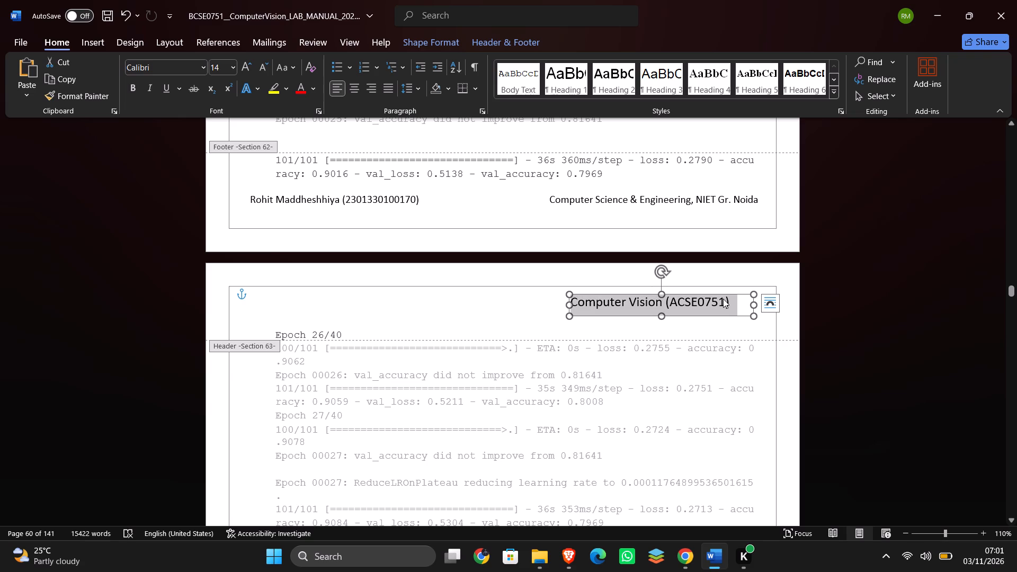
pyautogui.click(237, 67)
pyautogui.click(233, 68)
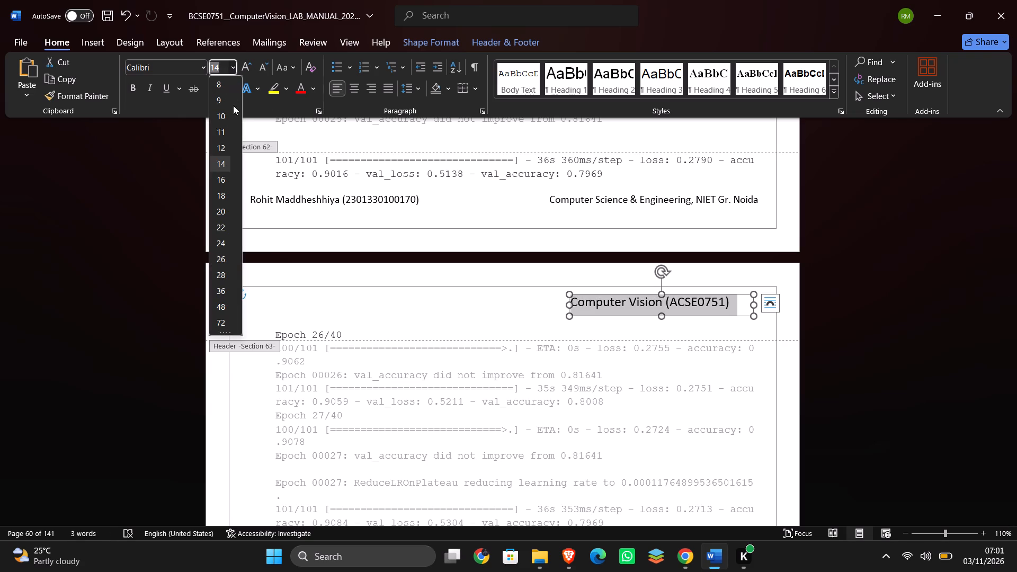
pyautogui.click(224, 144)
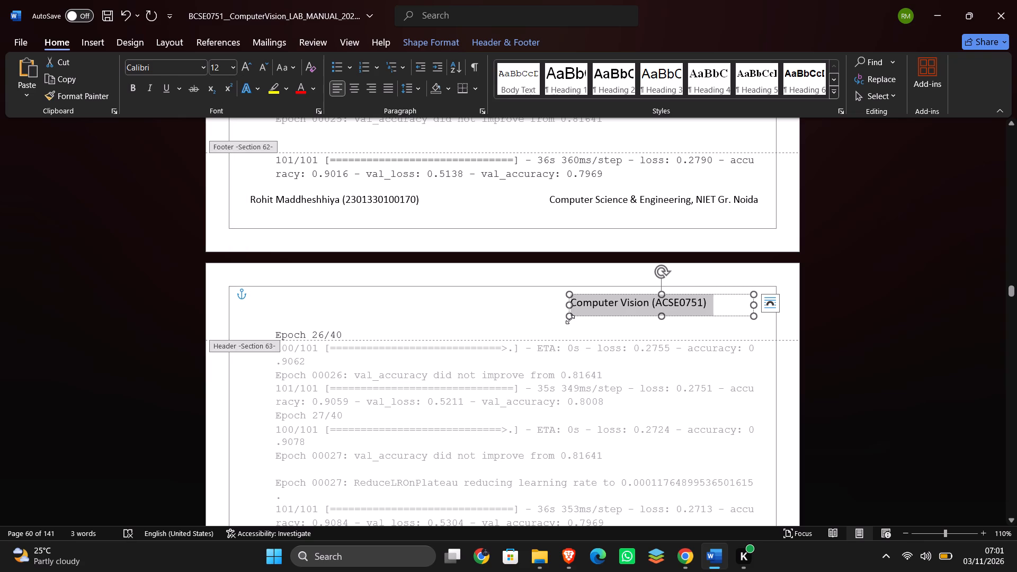
# Narrow the Section 63 header text box from its left edge so the text sits closer to the right page border.
pyautogui.moveTo(570, 316); pyautogui.dragTo(605, 314)
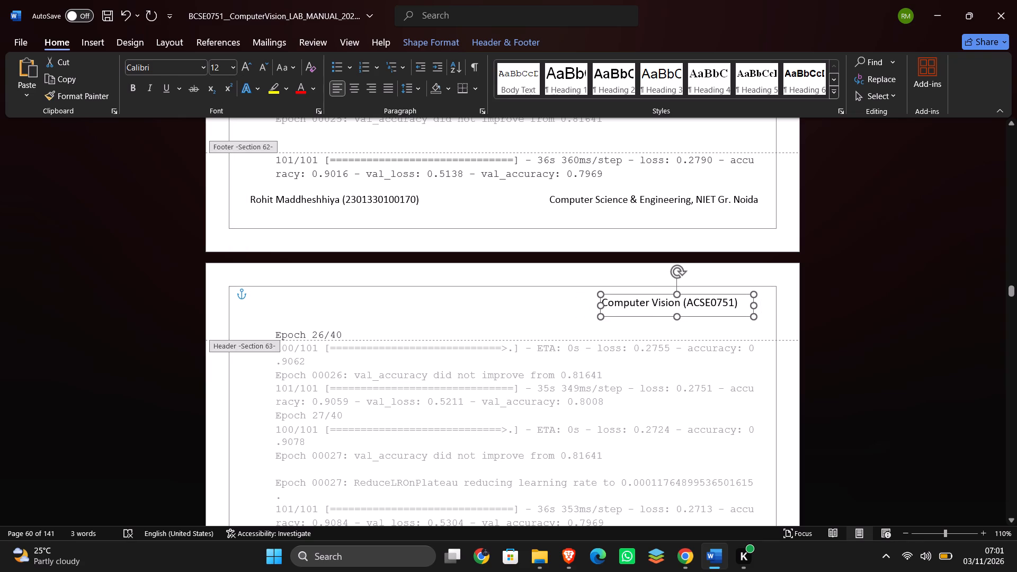
pyautogui.moveTo(605, 314); pyautogui.dragTo(603, 312)
# Examine the headers and footers backward from Section 62 through the MobileNetV2 training pages to the flower species tables.
pyautogui.scroll(4, 527, 314)
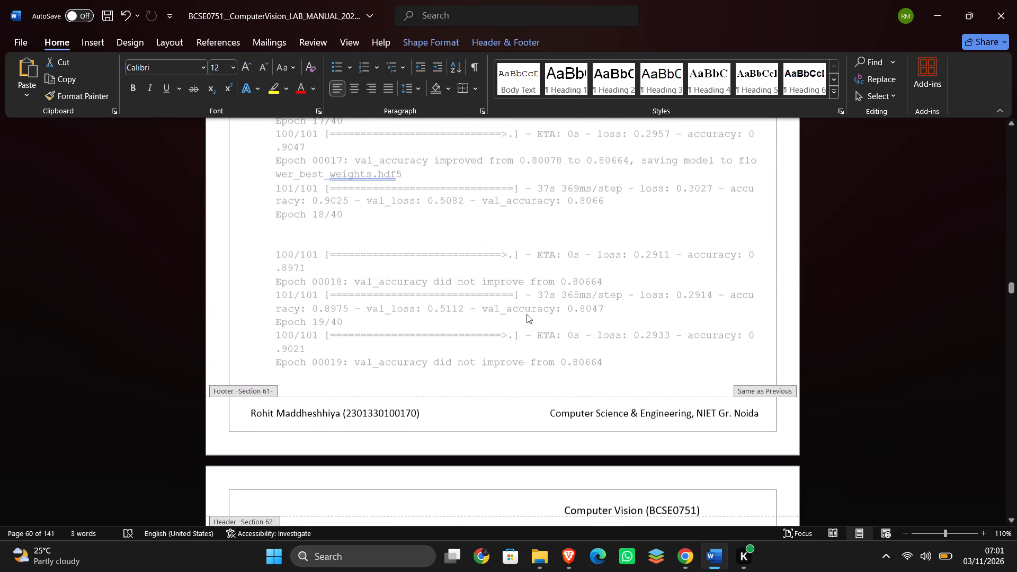
pyautogui.scroll(2, 527, 314)
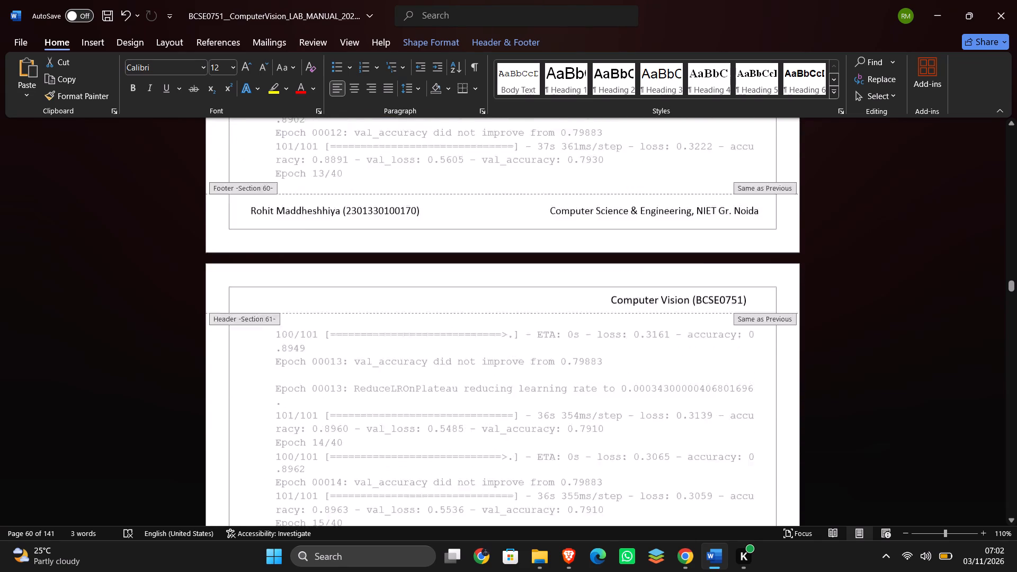
pyautogui.scroll(3, 527, 314)
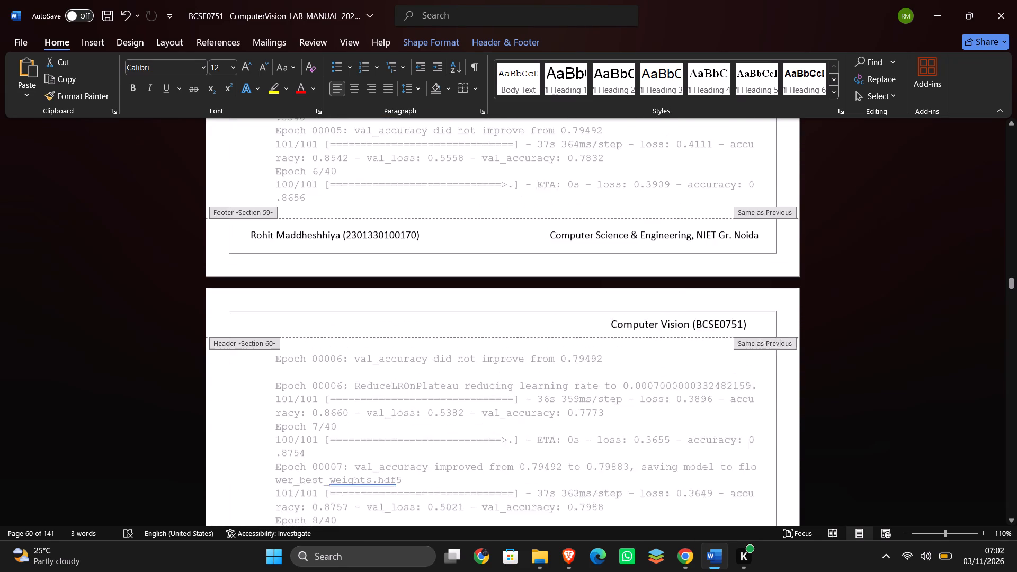
pyautogui.scroll(5, 527, 314)
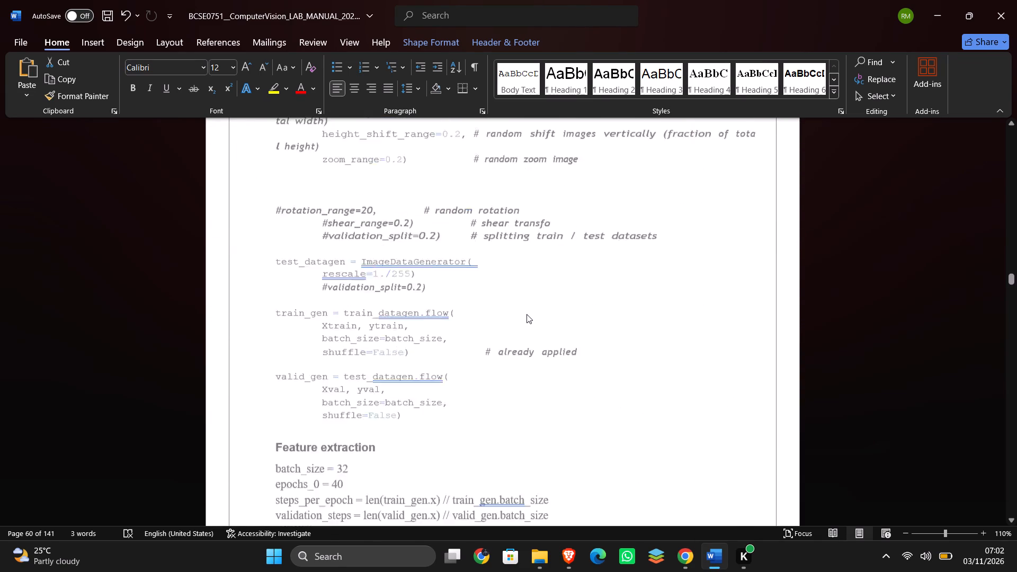
pyautogui.scroll(5, 527, 314)
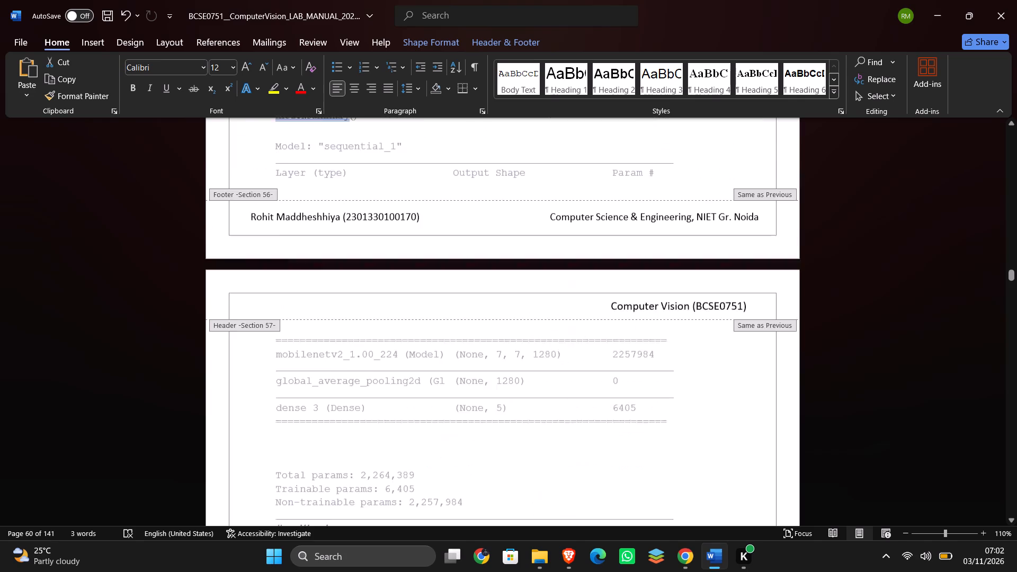
pyautogui.scroll(4, 527, 314)
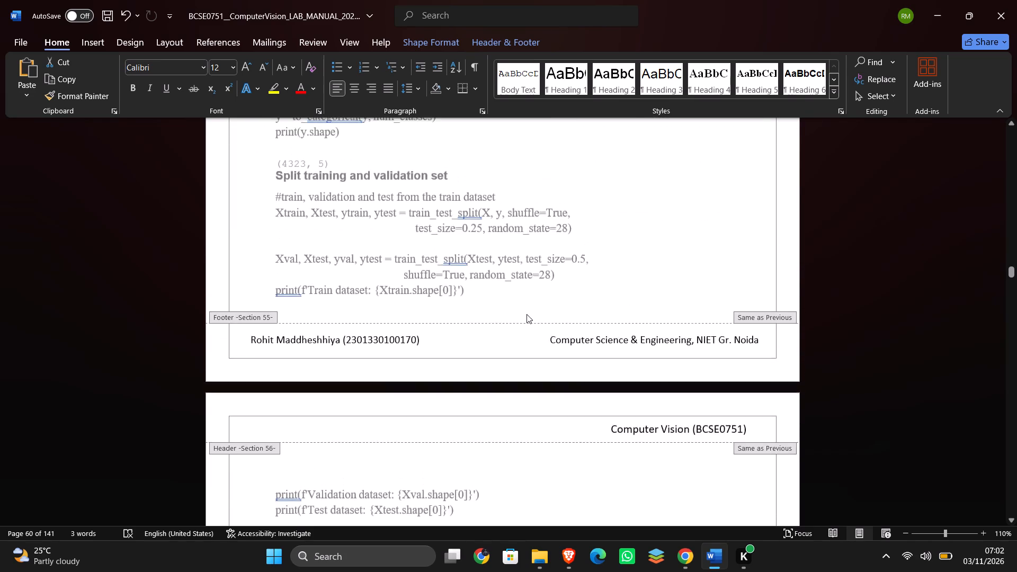
pyautogui.scroll(4, 527, 314)
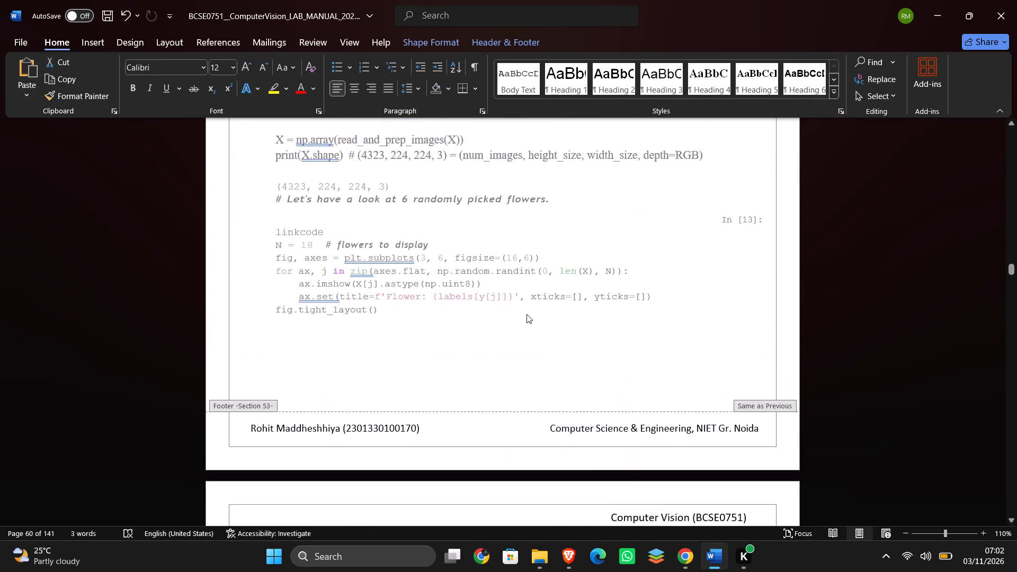
pyautogui.scroll(5, 527, 314)
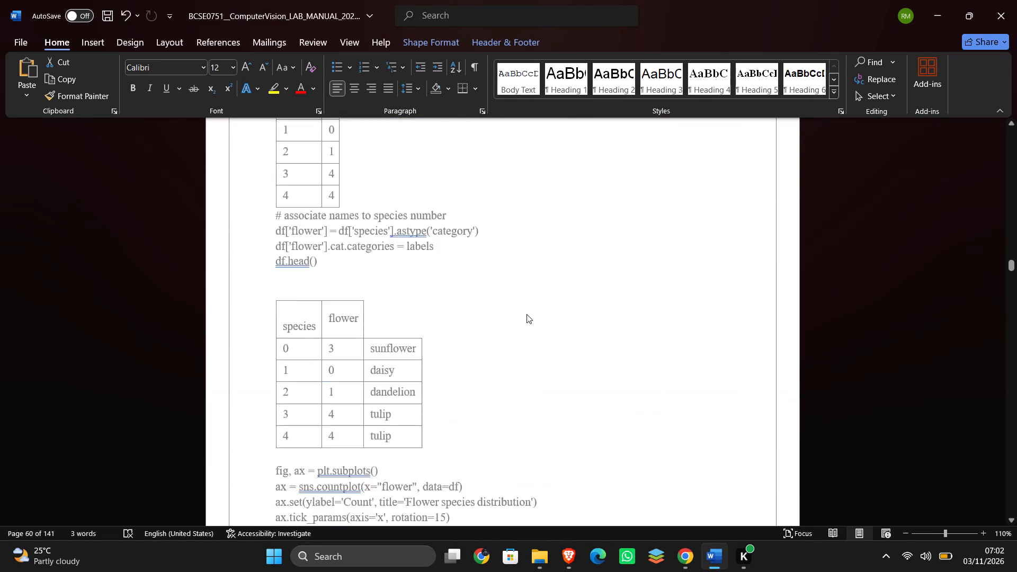
pyautogui.scroll(2, 527, 314)
# Leave header and footer editing and return to the document body.
pyautogui.click(531, 383)
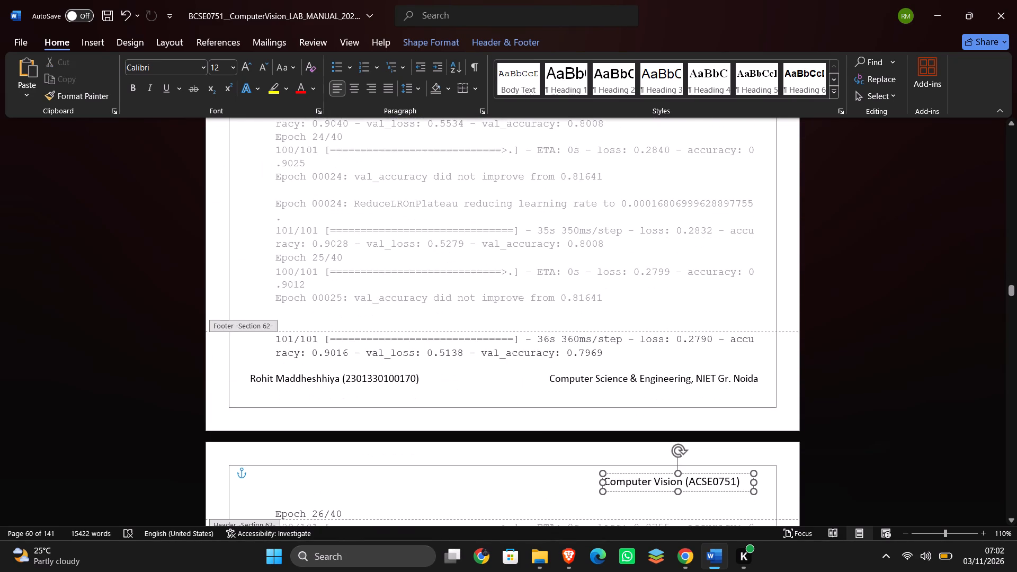
pyautogui.doubleClick(560, 271)
# Examine the pages backward from the Epoch 25/40 training output to the start of Program 6.
pyautogui.scroll(2, 560, 271)
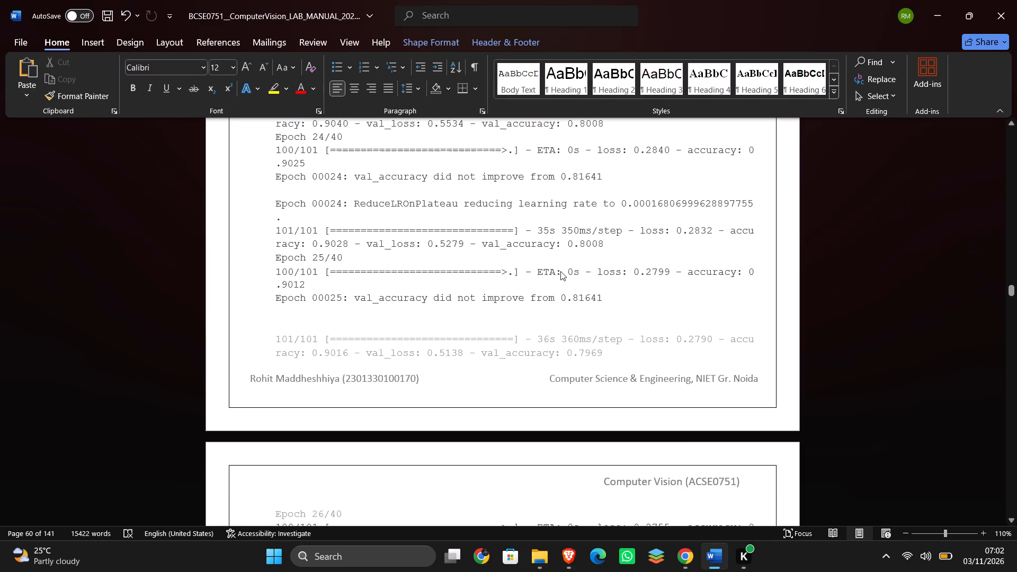
pyautogui.scroll(6, 560, 271)
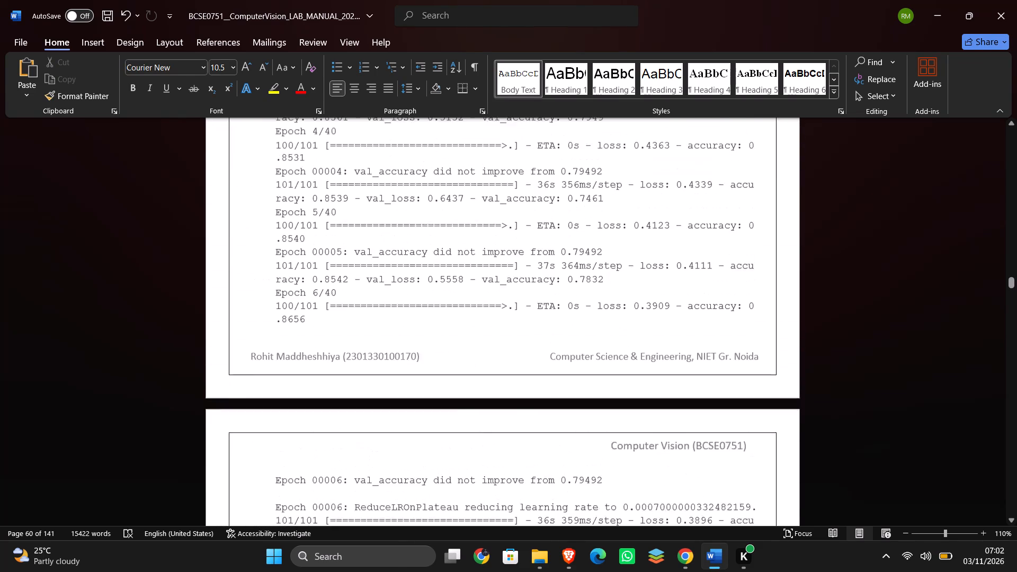
pyautogui.scroll(4, 560, 271)
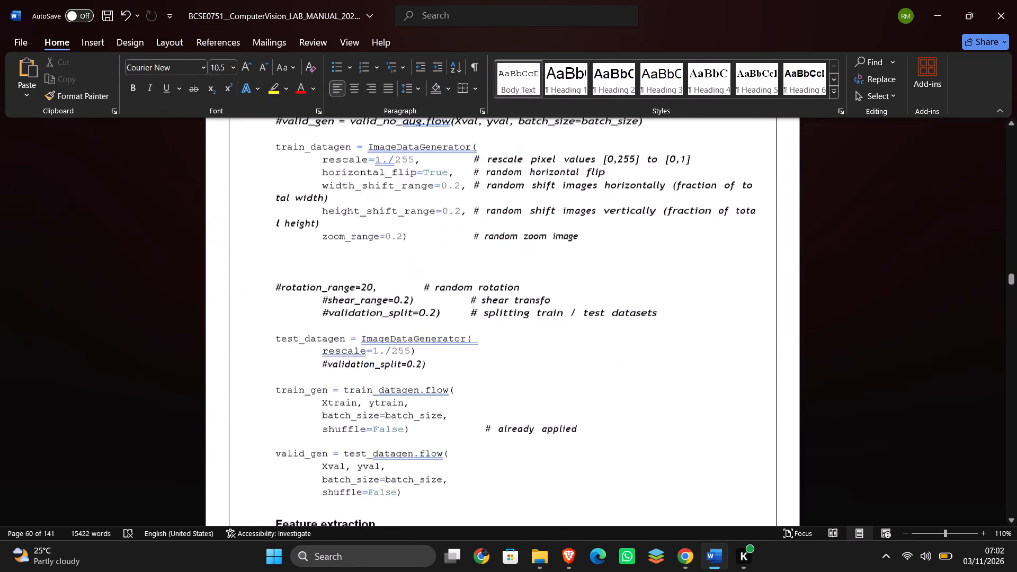
pyautogui.scroll(5, 560, 271)
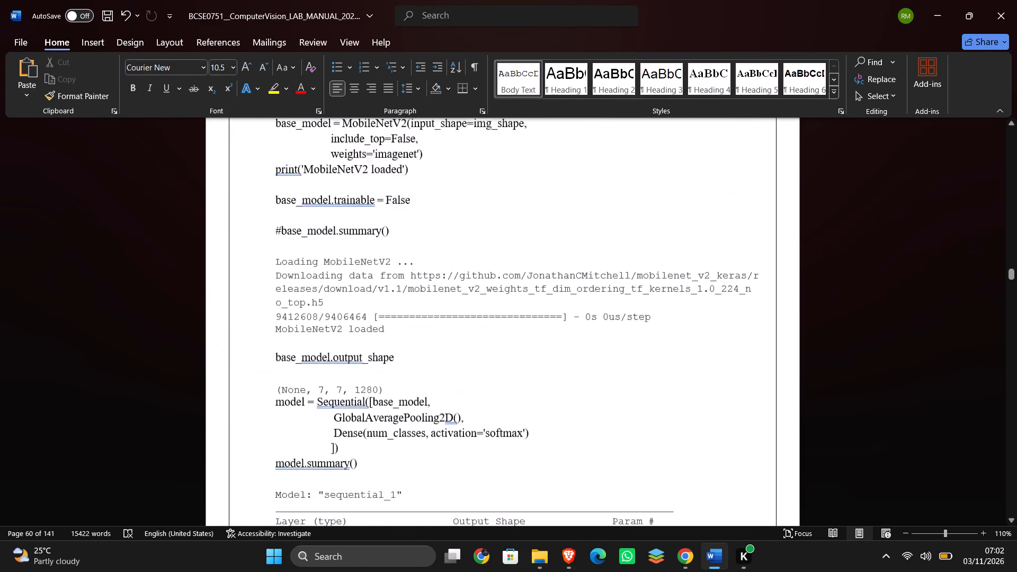
pyautogui.scroll(6, 560, 271)
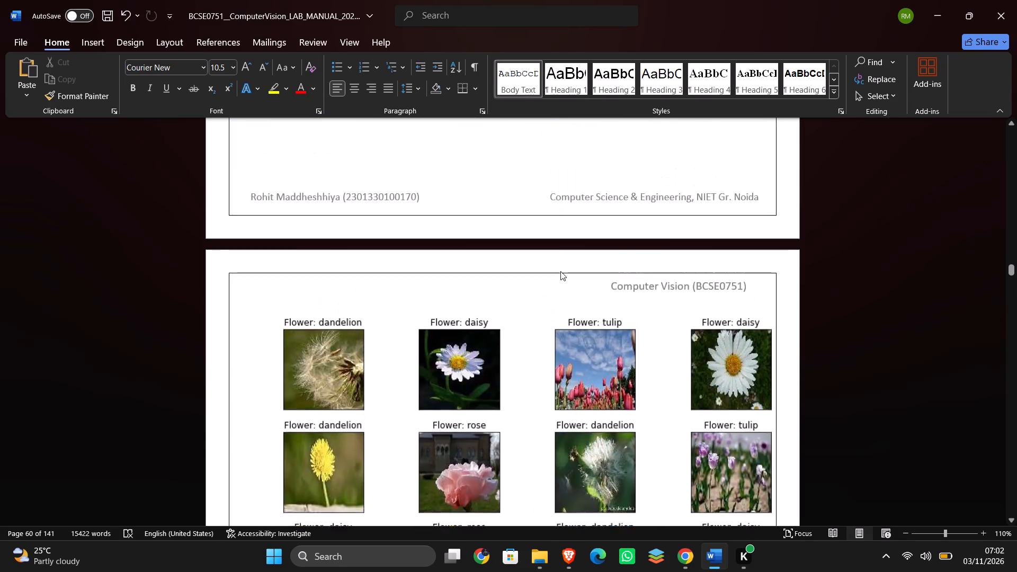
pyautogui.scroll(6, 560, 271)
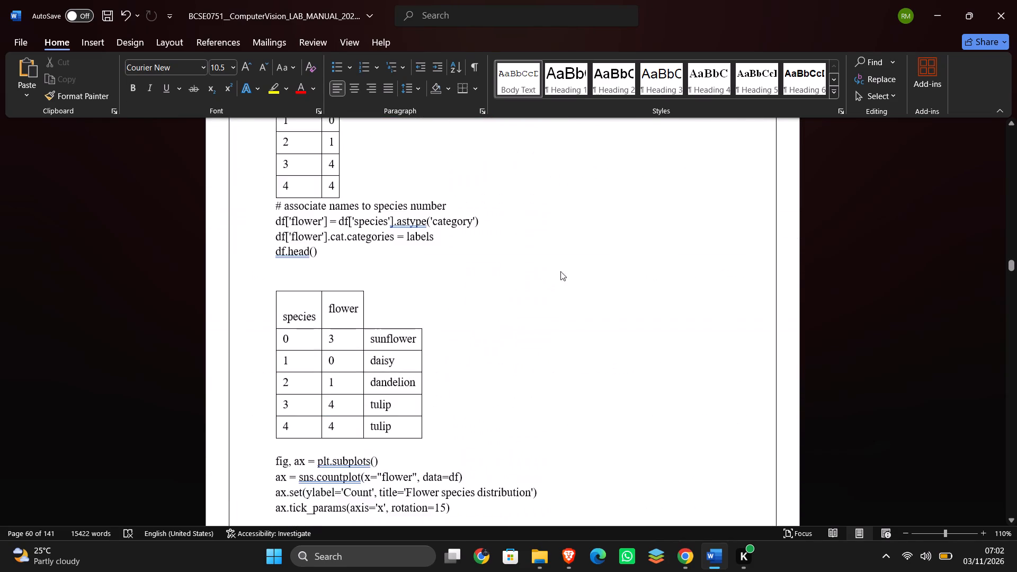
pyautogui.scroll(6, 560, 271)
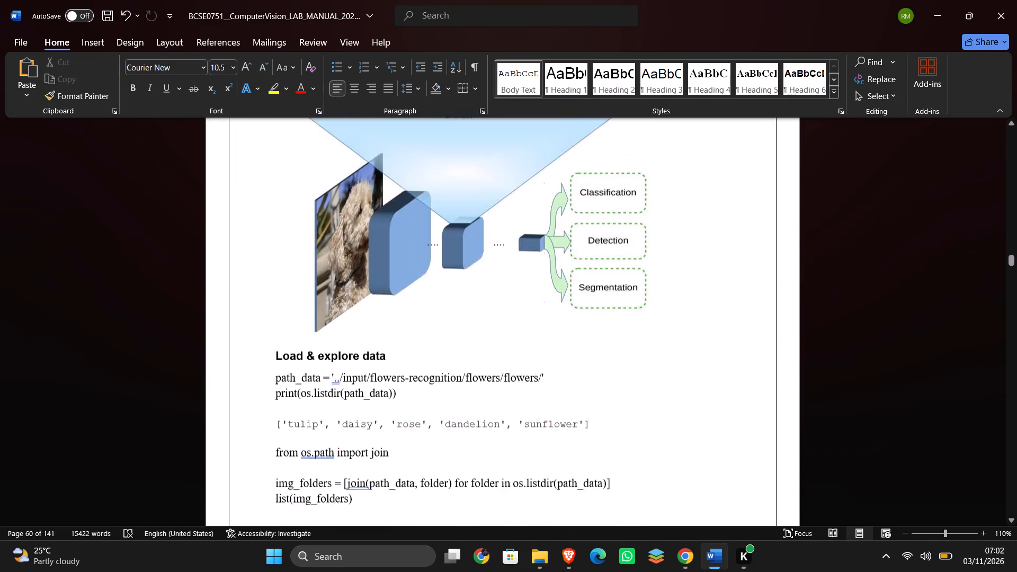
pyautogui.scroll(5, 560, 271)
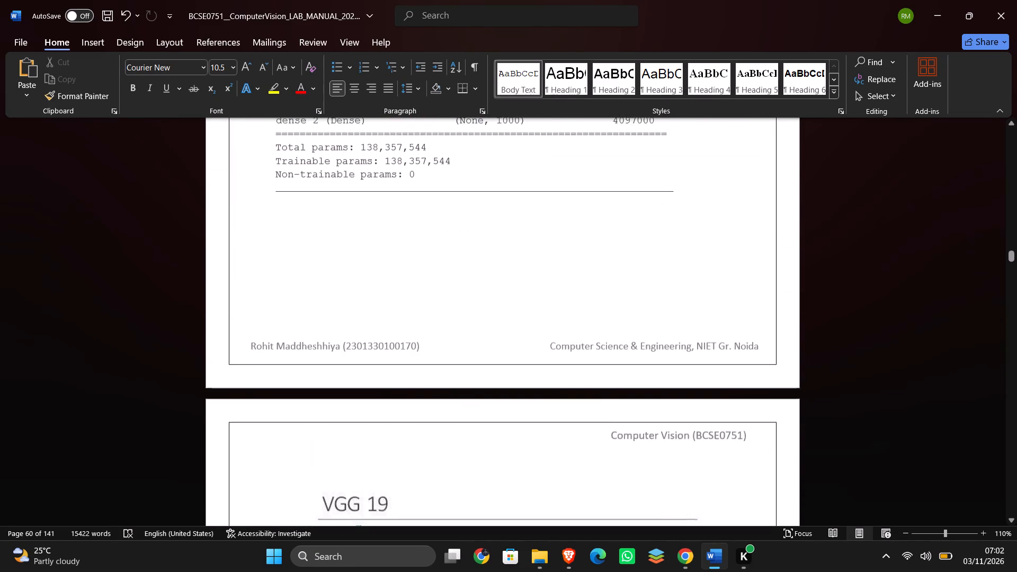
pyautogui.scroll(5, 560, 271)
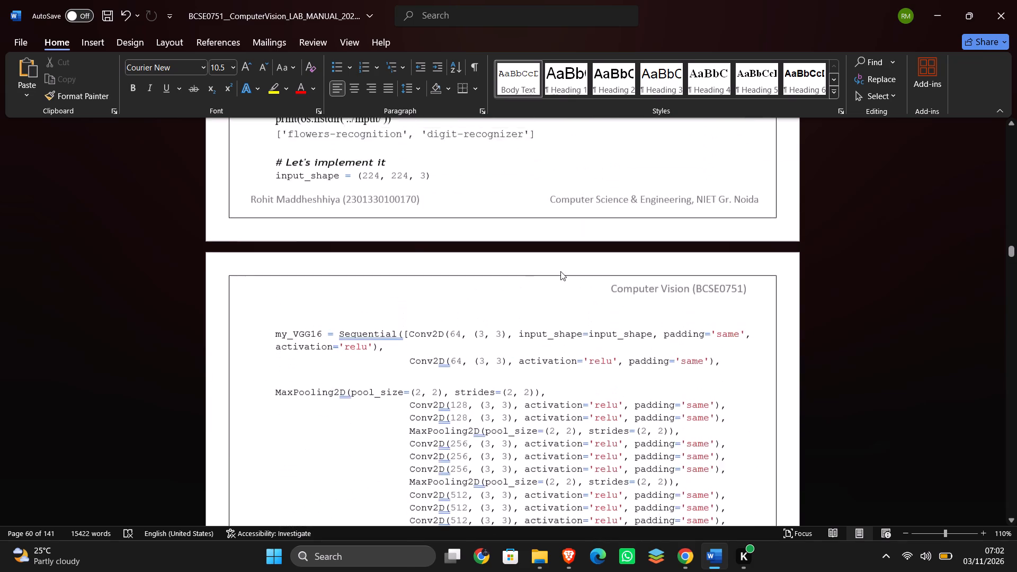
pyautogui.scroll(4, 560, 271)
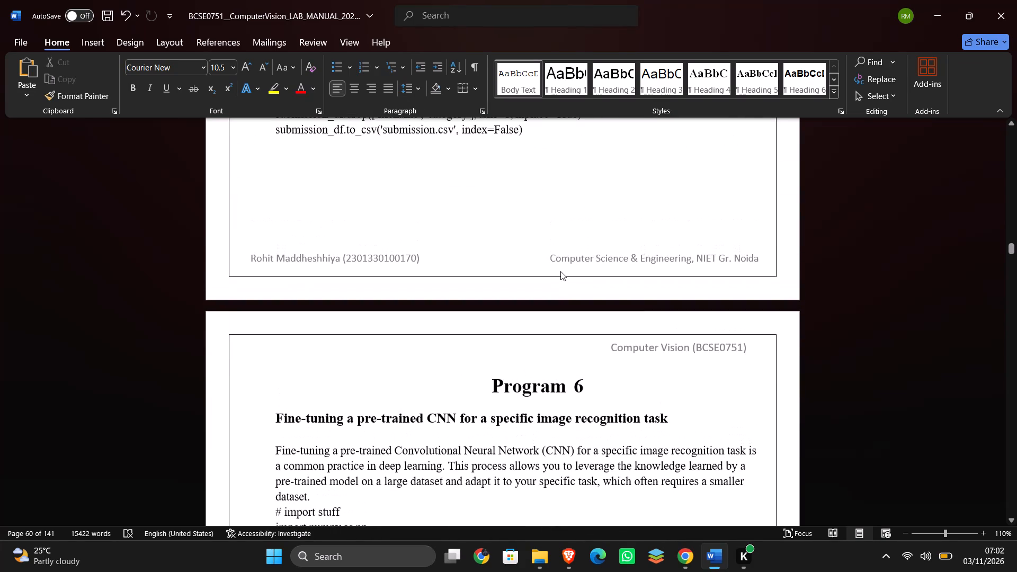
pyautogui.scroll(1, 560, 271)
# Check the font formatting of the Program 6 title and of the fine-tuning subtitle below it.
pyautogui.doubleClick(534, 389)
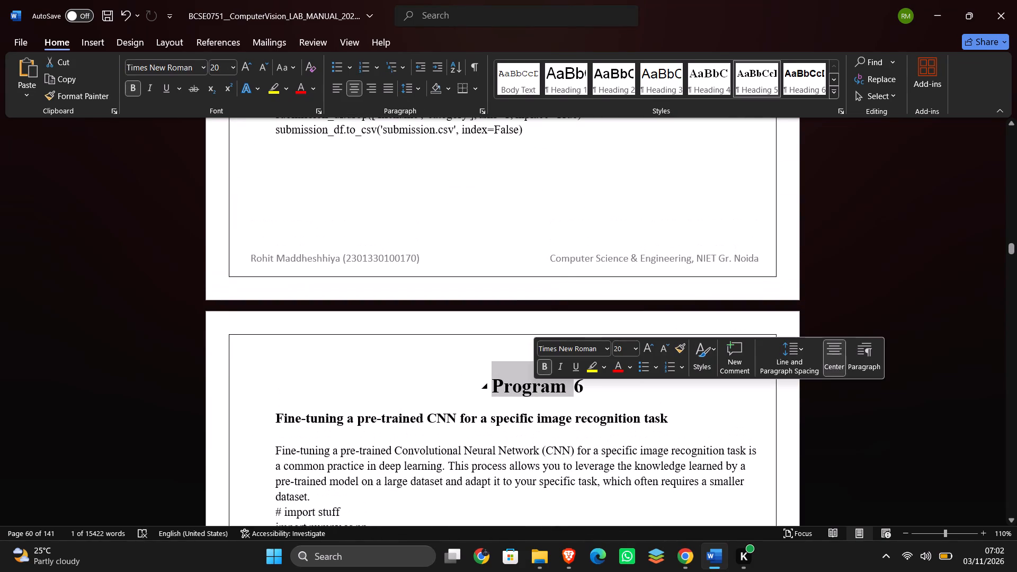
pyautogui.doubleClick(513, 423)
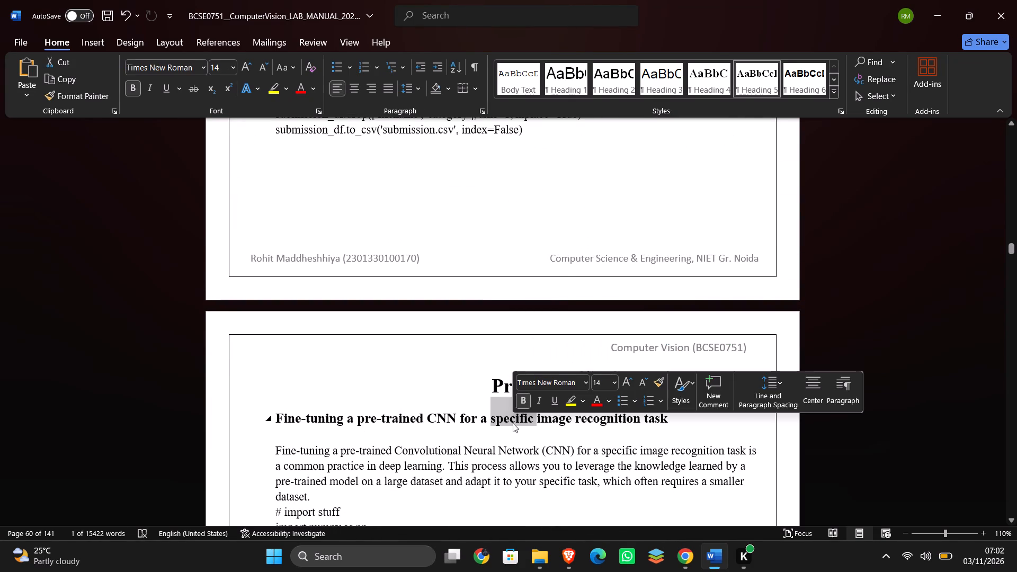
# Split the Program 5 heading so "Building a simple convolutional neural network for Cats-v-dogs classification" starts on its own line.
pyautogui.scroll(7, 464, 379)
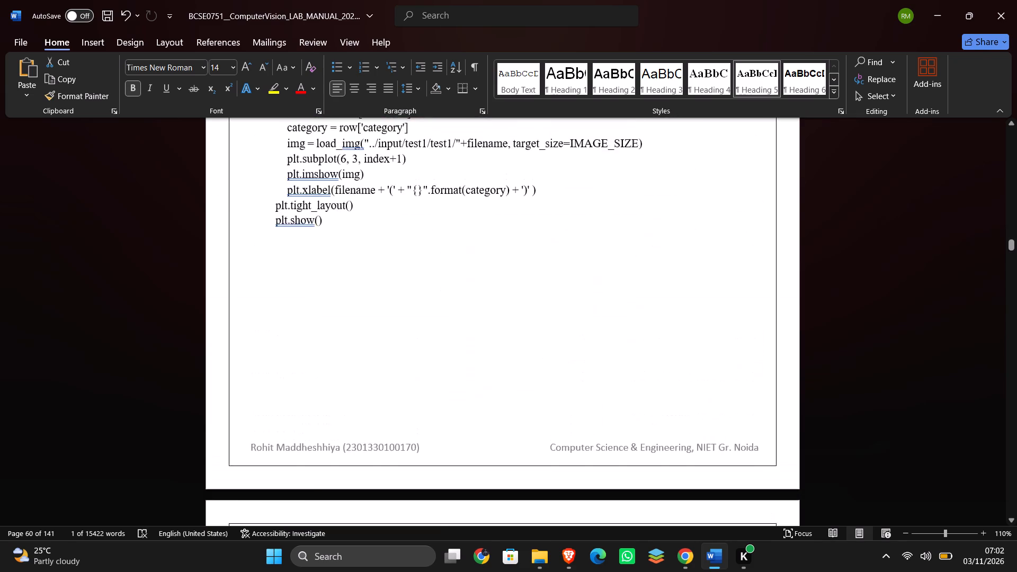
pyautogui.scroll(11, 464, 379)
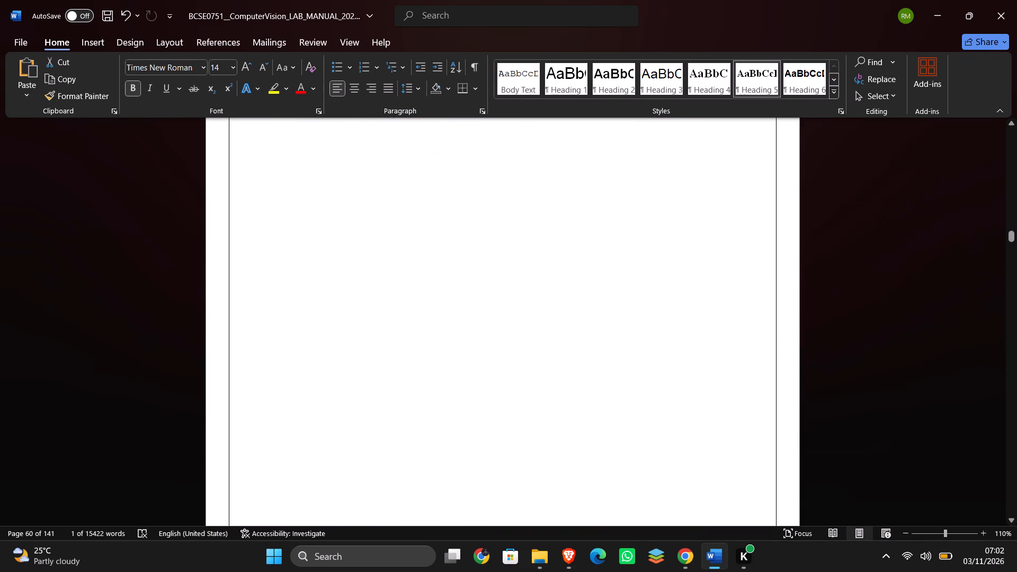
pyautogui.scroll(10, 464, 379)
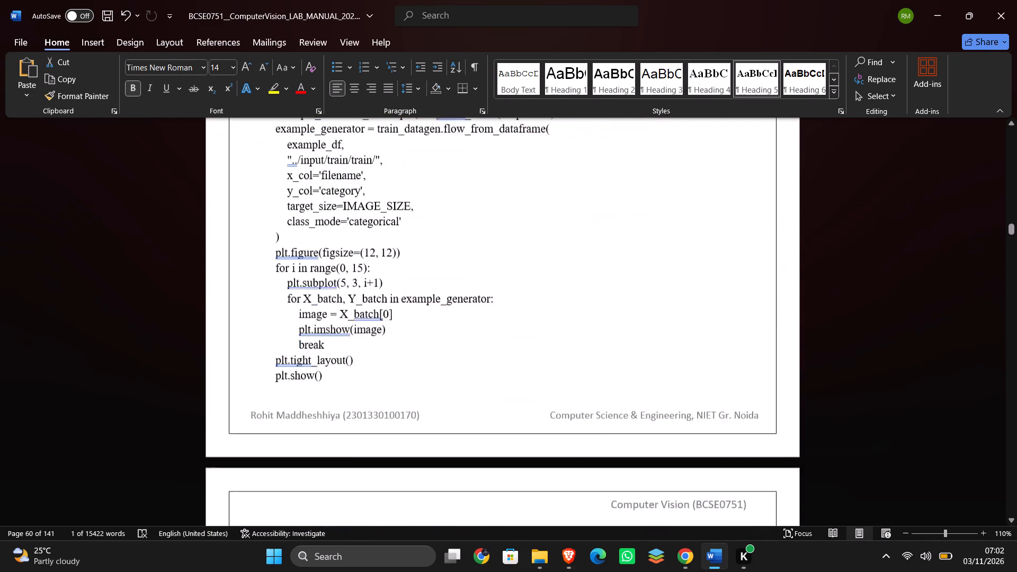
pyautogui.scroll(10, 464, 379)
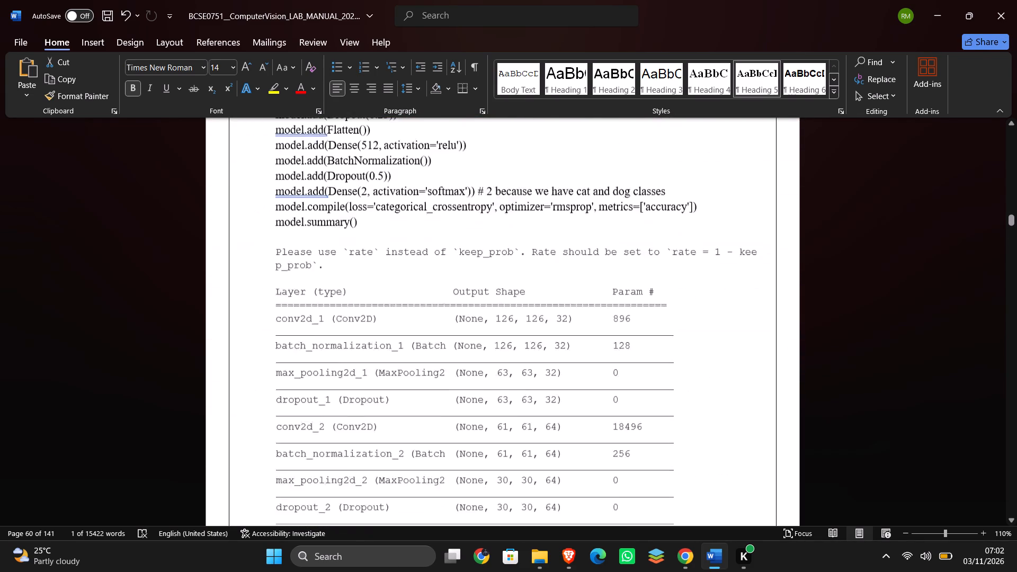
pyautogui.scroll(10, 464, 379)
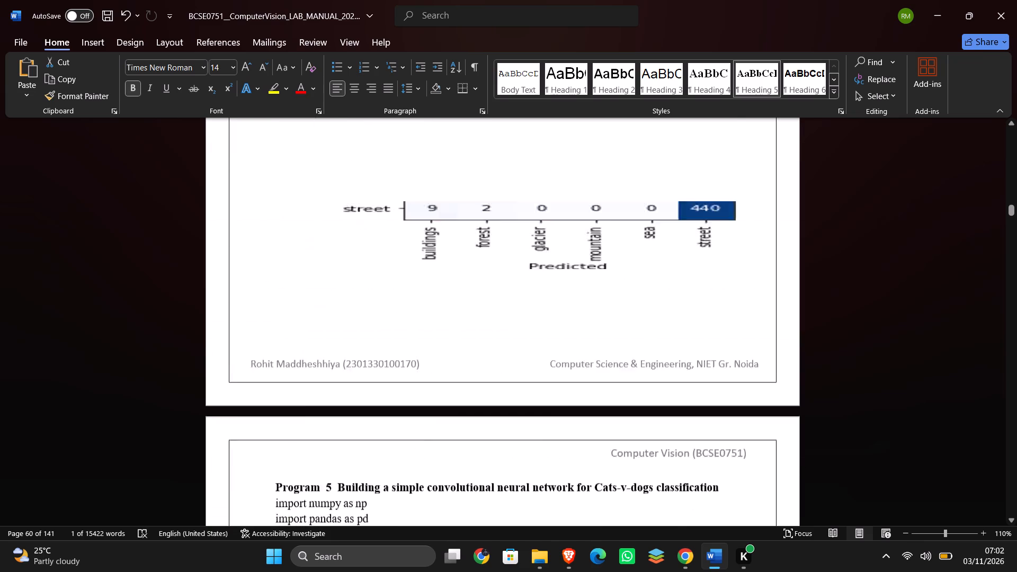
pyautogui.scroll(2, 464, 379)
pyautogui.scroll(-4, 464, 379)
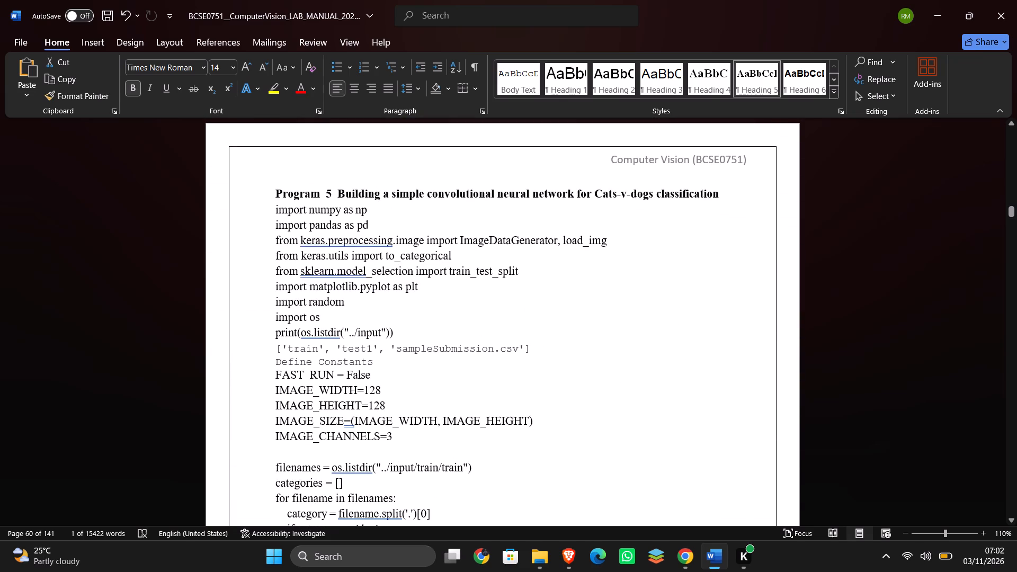
pyautogui.click(336, 196)
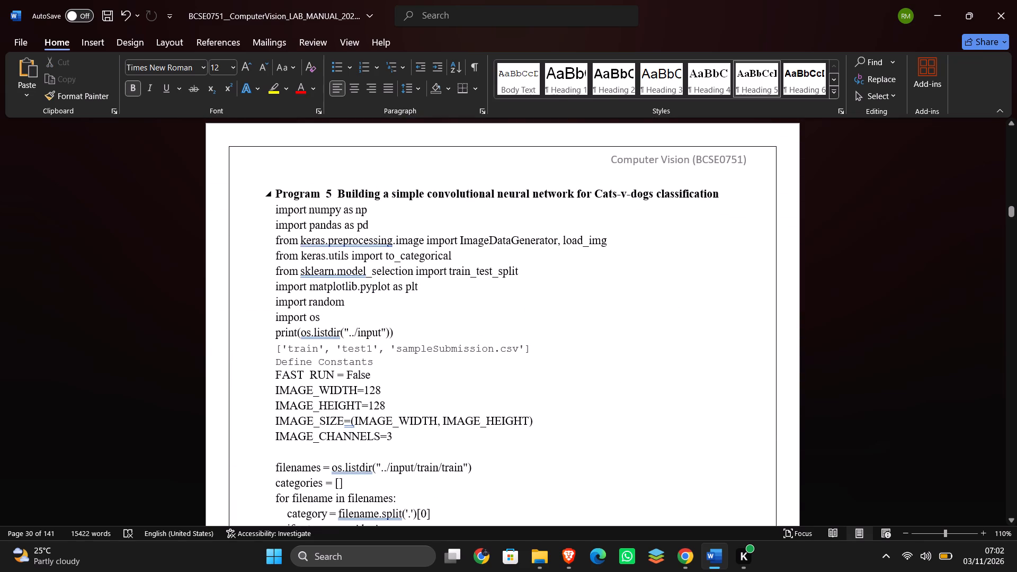
pyautogui.press('BackSpace')
pyautogui.press('Return')
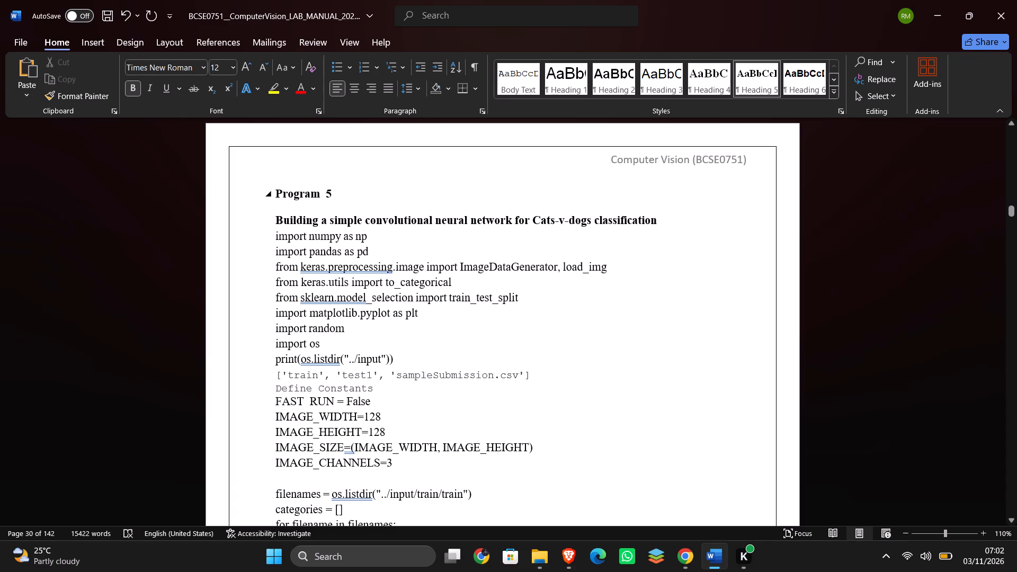
# Set the font size of the Cats-v-dogs classification subtitle under Program 5 to 14.
pyautogui.tripleClick(299, 218)
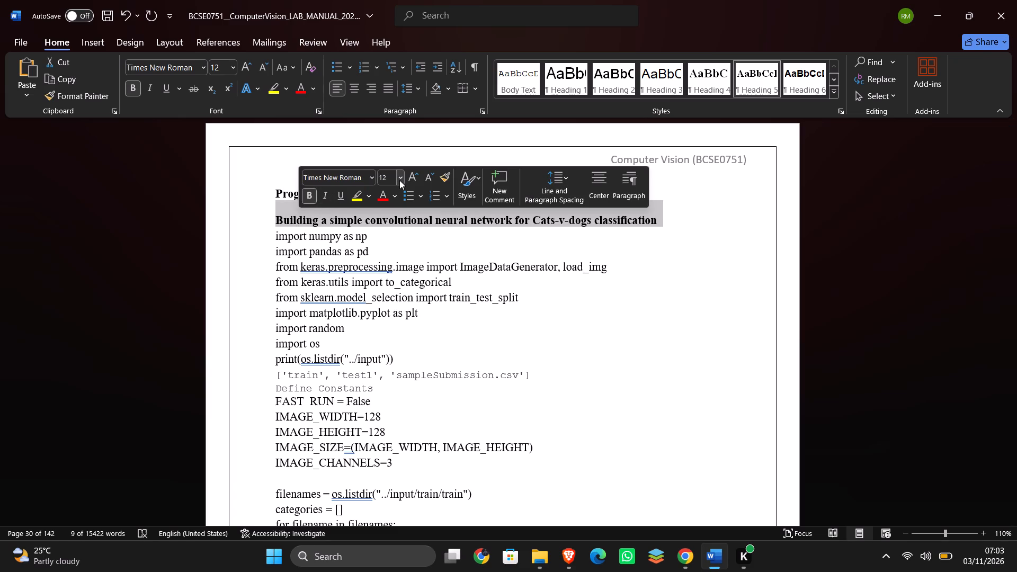
pyautogui.click(399, 180)
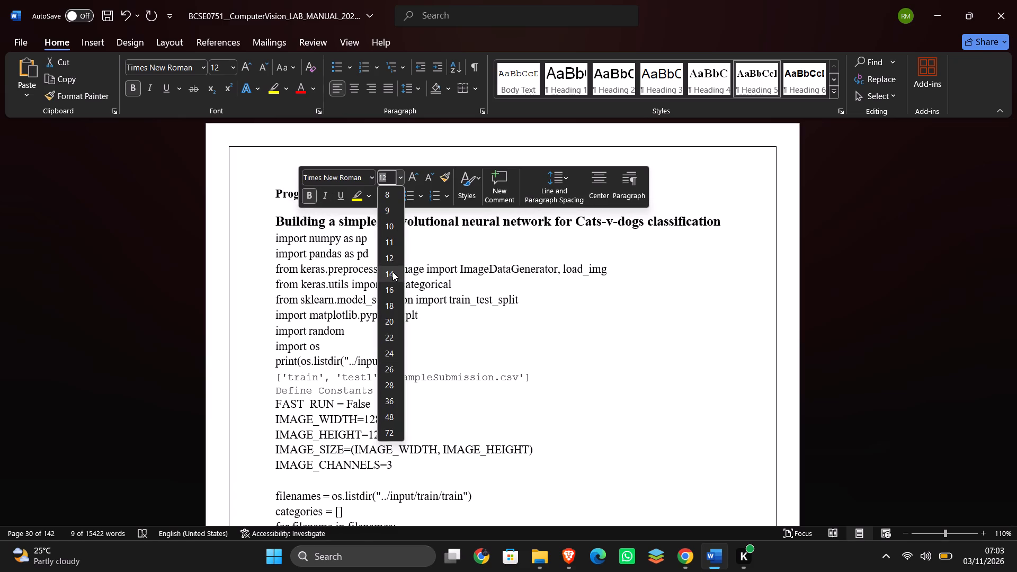
pyautogui.click(392, 272)
pyautogui.click(416, 246)
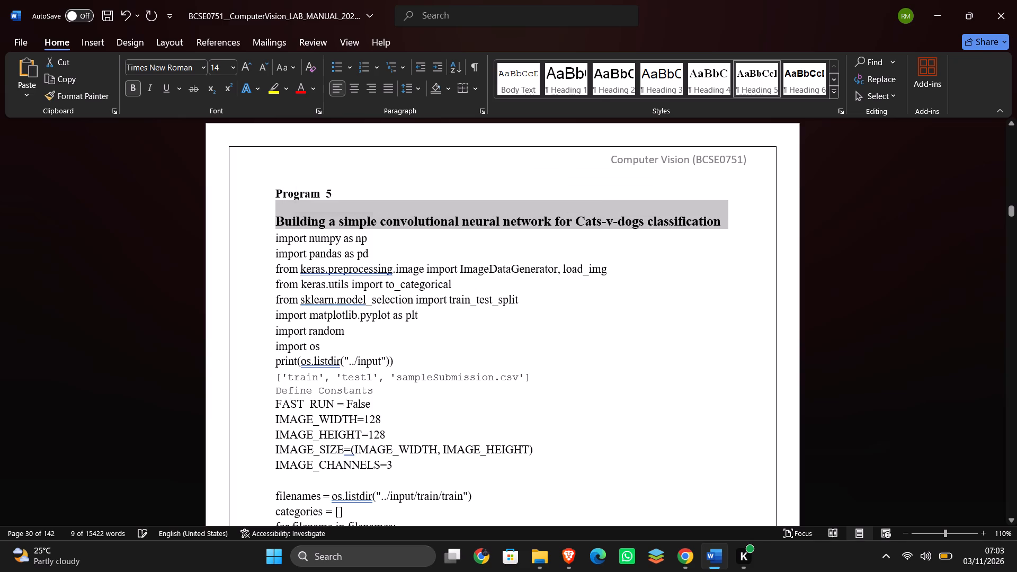
# Set the "Program 5" title line to font size 20 and centre it.
pyautogui.click(317, 197)
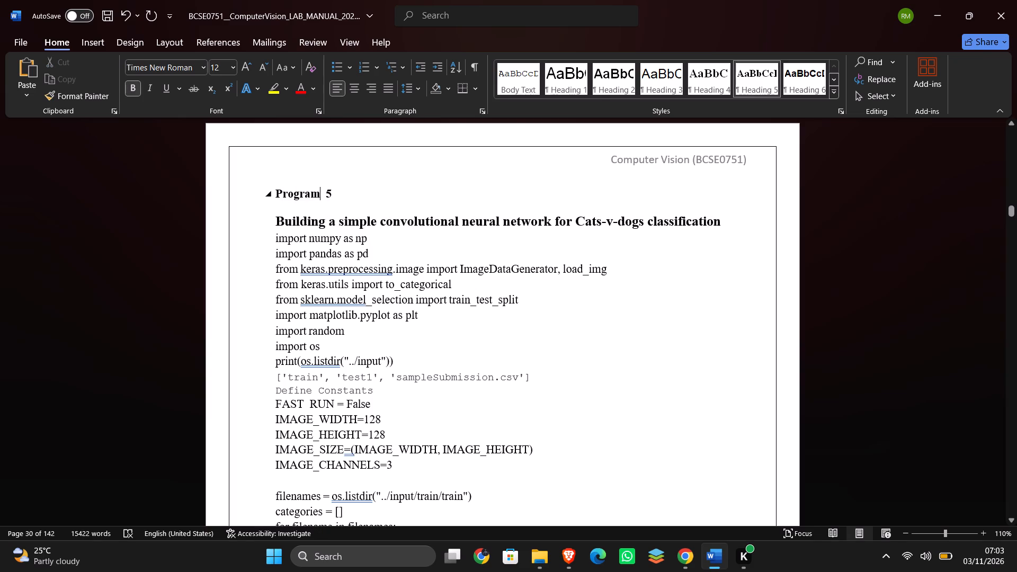
pyautogui.click(318, 199)
pyautogui.doubleClick(318, 199)
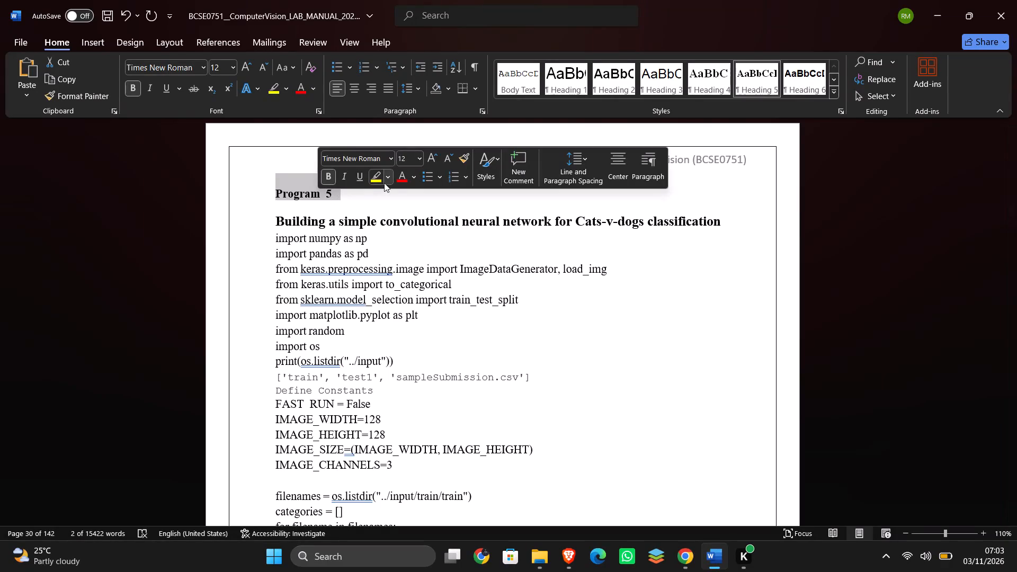
pyautogui.click(421, 159)
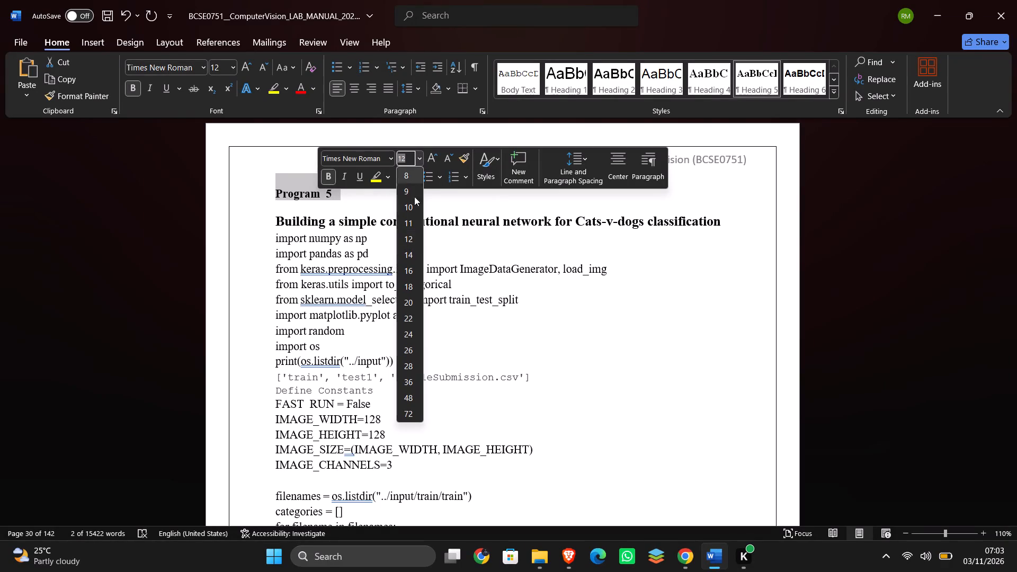
pyautogui.click(409, 302)
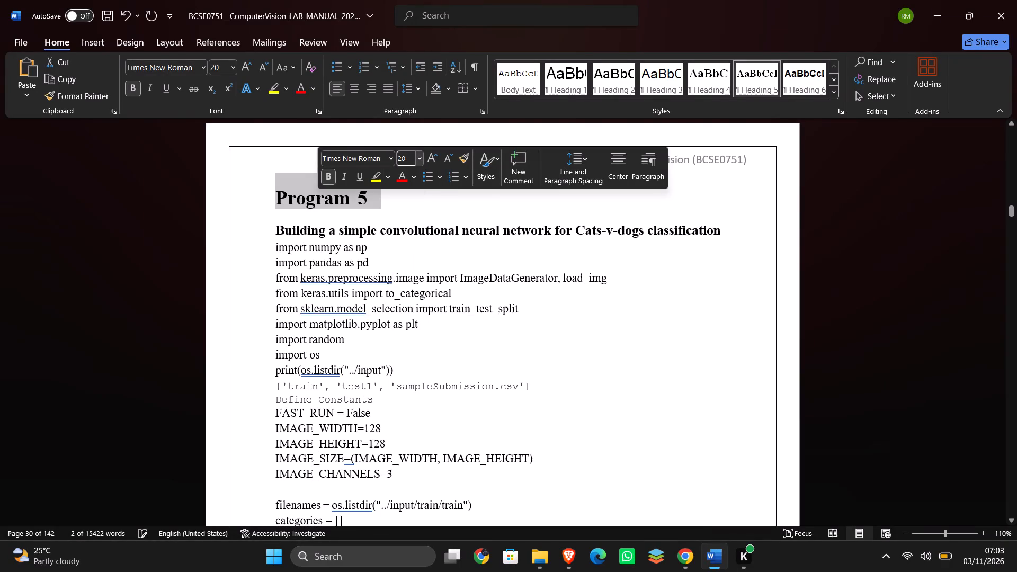
pyautogui.click(616, 160)
pyautogui.click(617, 312)
# Remove the blank line between df.head() and the filename/category table in Program 5.
pyautogui.scroll(-2, 617, 312)
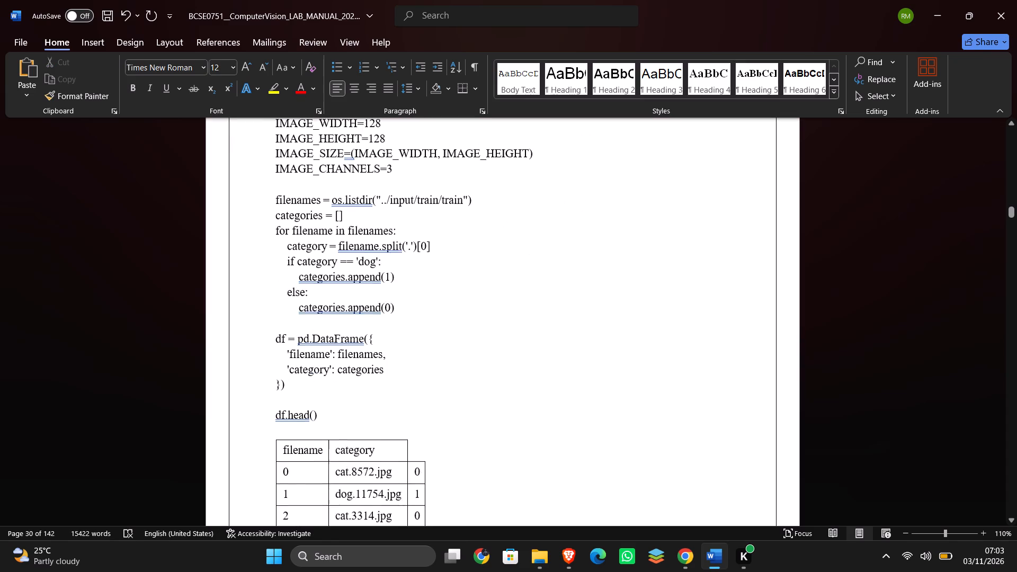
pyautogui.scroll(-3, 617, 312)
pyautogui.scroll(1, 617, 312)
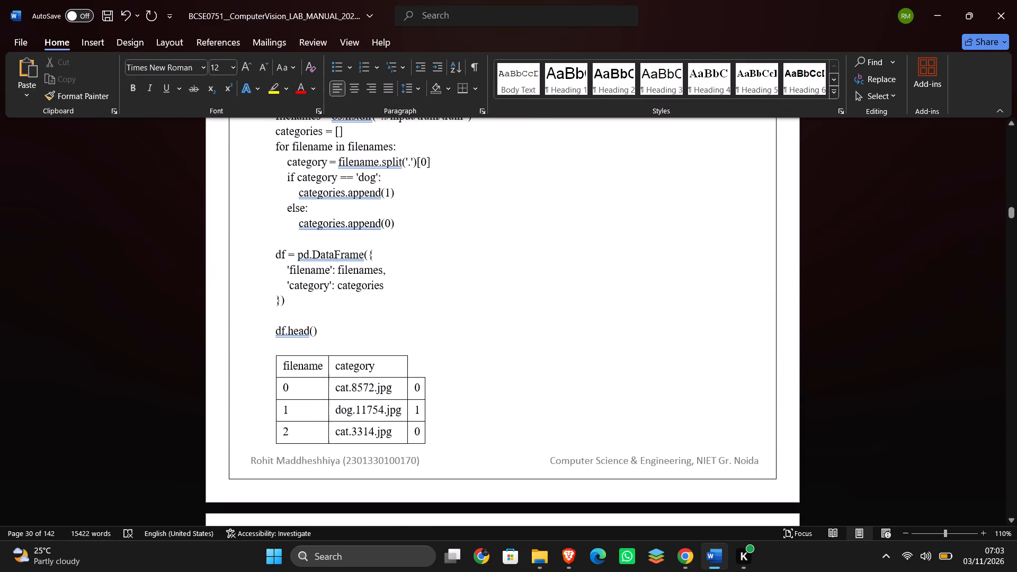
pyautogui.click(301, 342)
pyautogui.press('BackSpace')
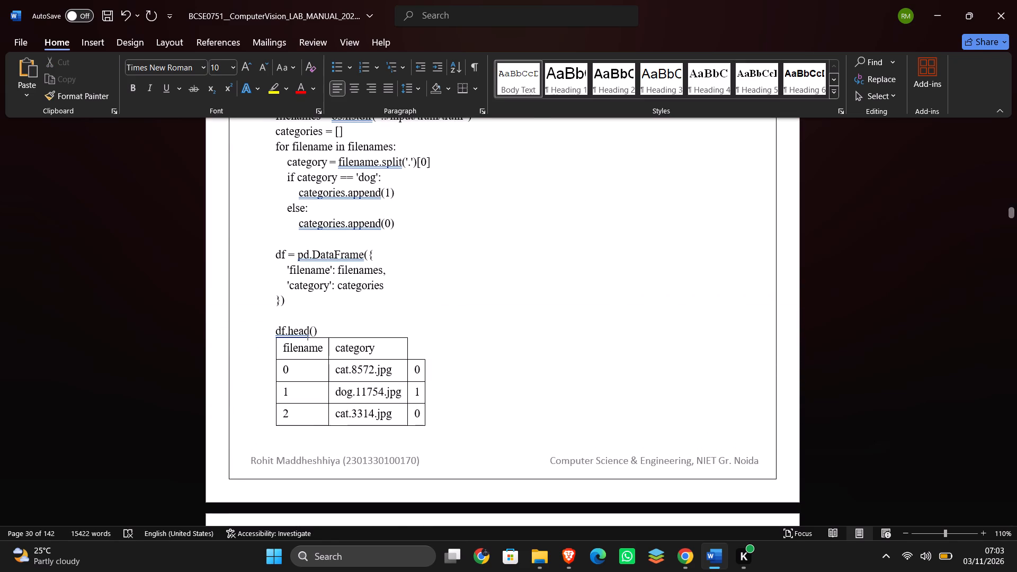
# Remove the blank line between categories.append(0) and df = pd.DataFrame({ in the Program 5 code.
pyautogui.scroll(-1, 319, 378)
pyautogui.scroll(1, 319, 378)
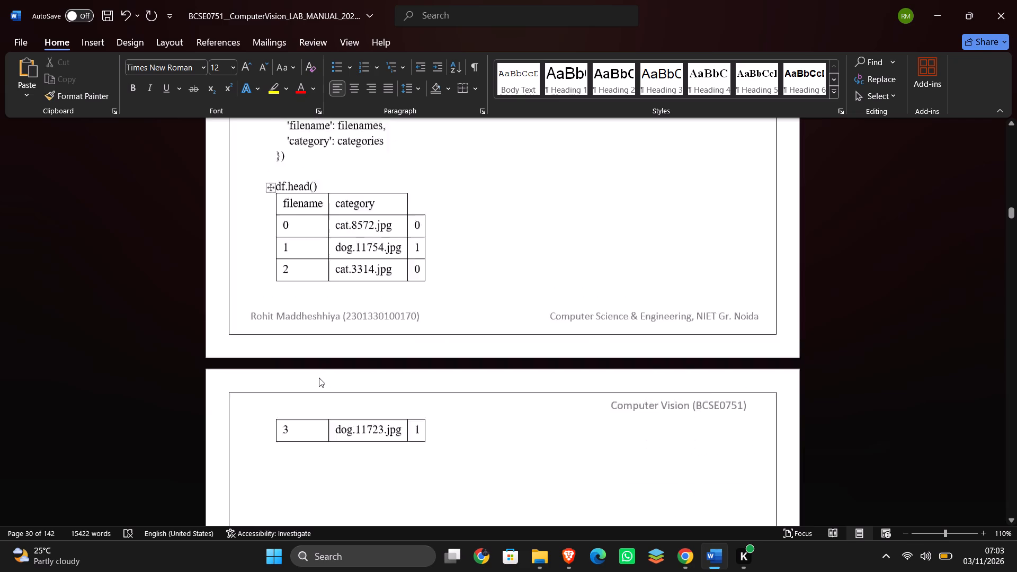
pyautogui.scroll(2, 319, 378)
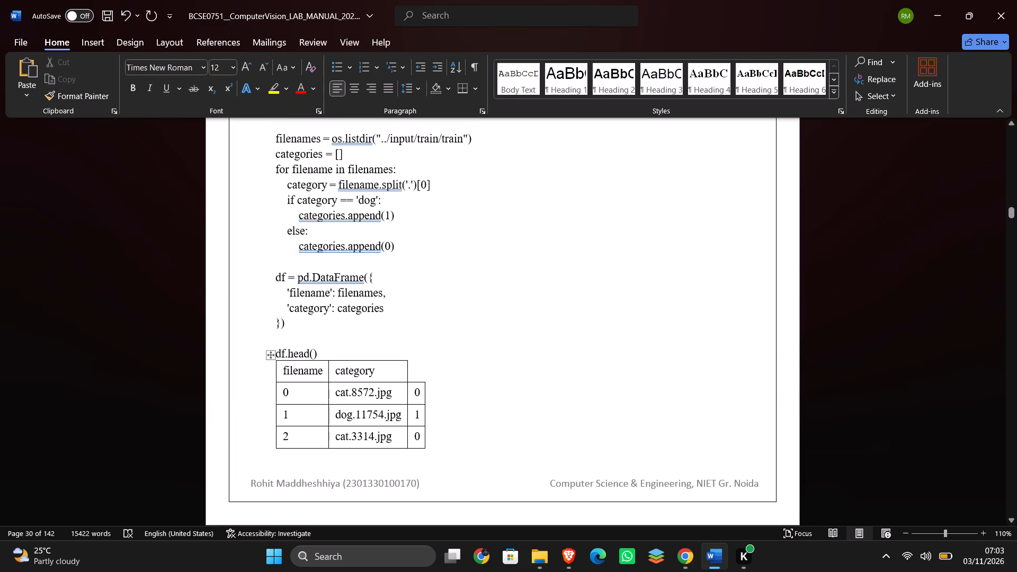
pyautogui.click(283, 265)
pyautogui.press('\\')
pyautogui.press('BackSpace')
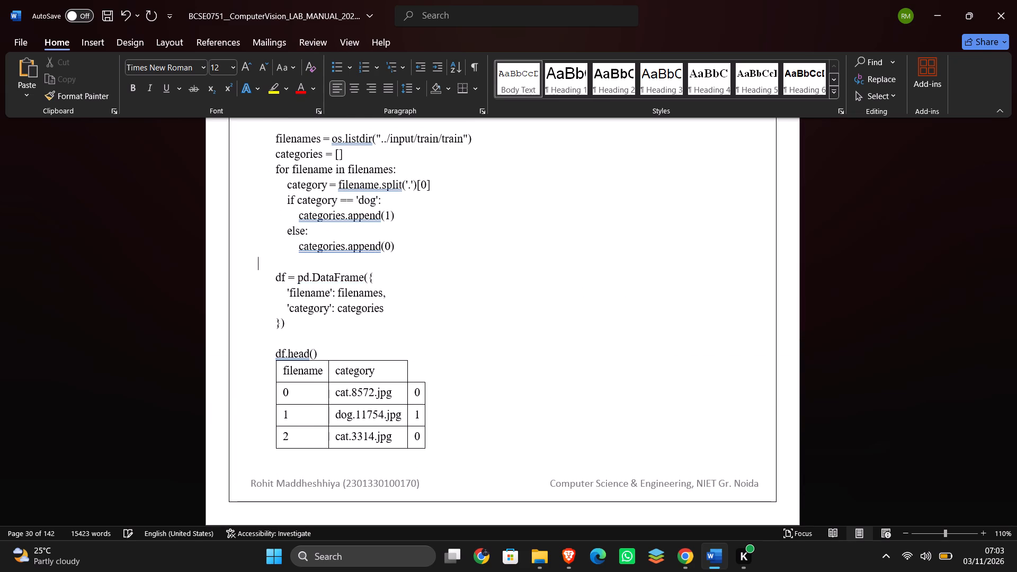
pyautogui.press('BackSpace')
# Remove the blank line between IMAGE_CHANNELS=3 and the filenames = os.listdir line in the Program 5 code.
pyautogui.scroll(-1, 424, 473)
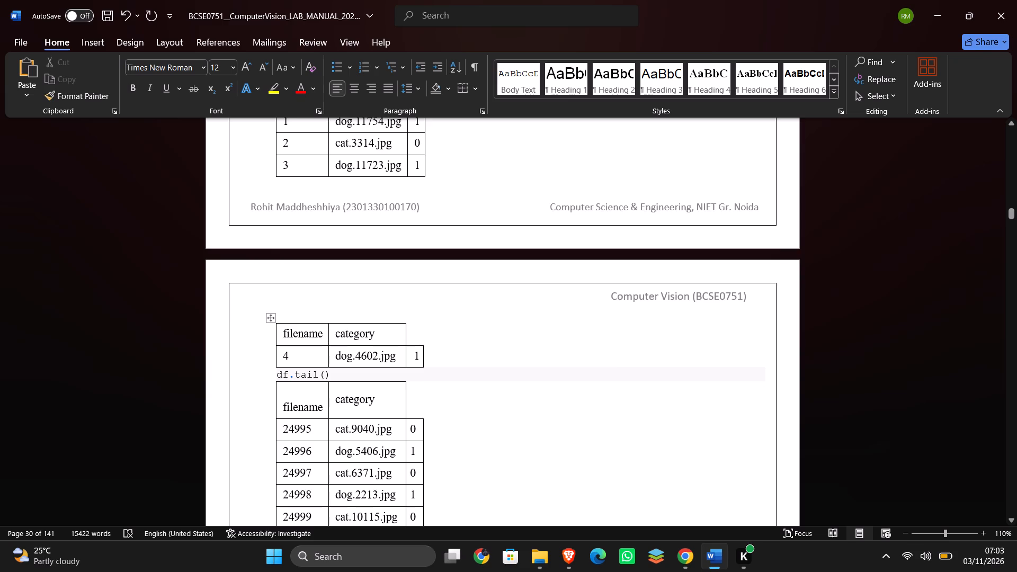
pyautogui.scroll(1, 436, 383)
pyautogui.scroll(-4, 436, 383)
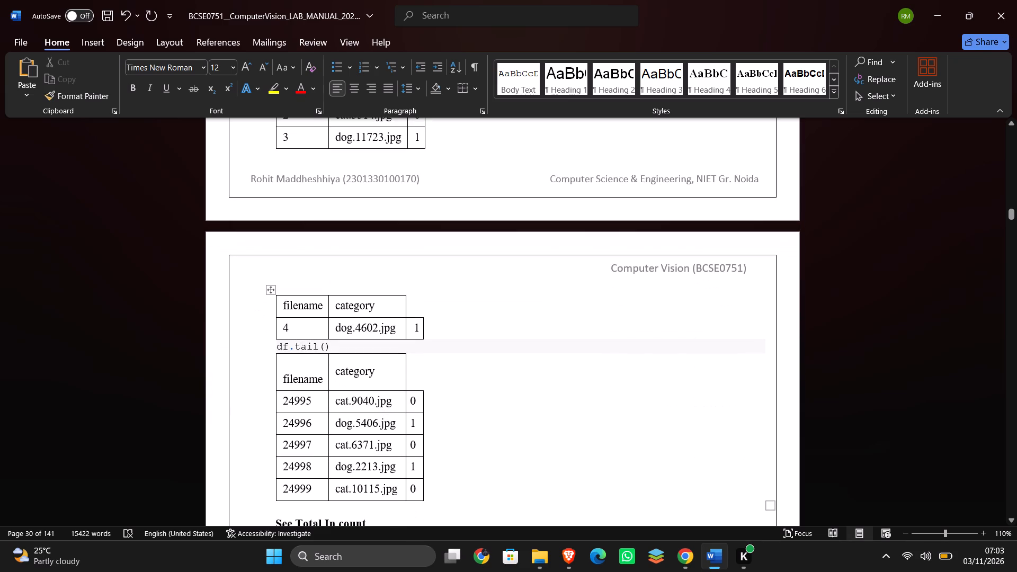
pyautogui.scroll(1, 436, 383)
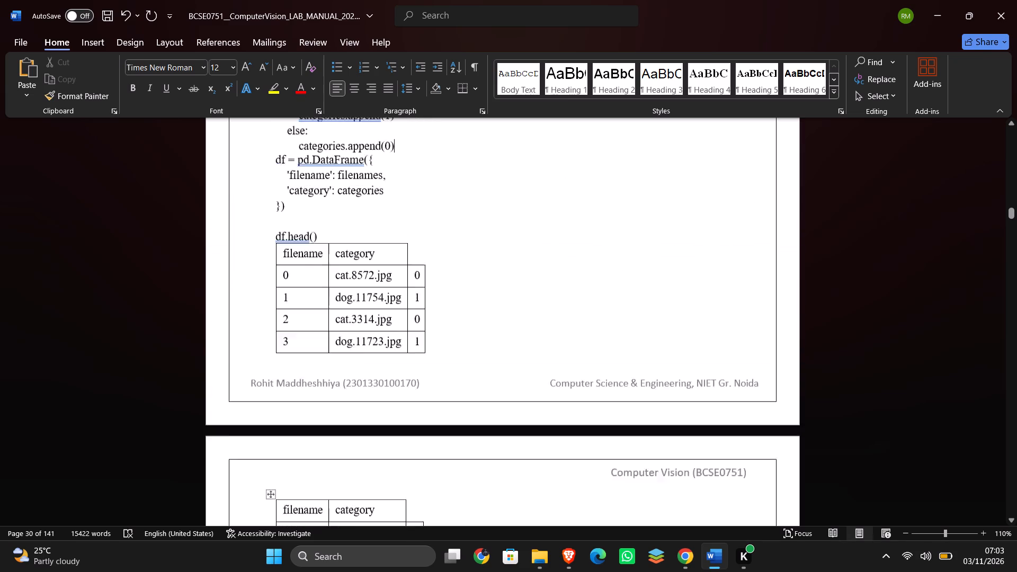
pyautogui.scroll(1, 436, 383)
pyautogui.click(302, 286)
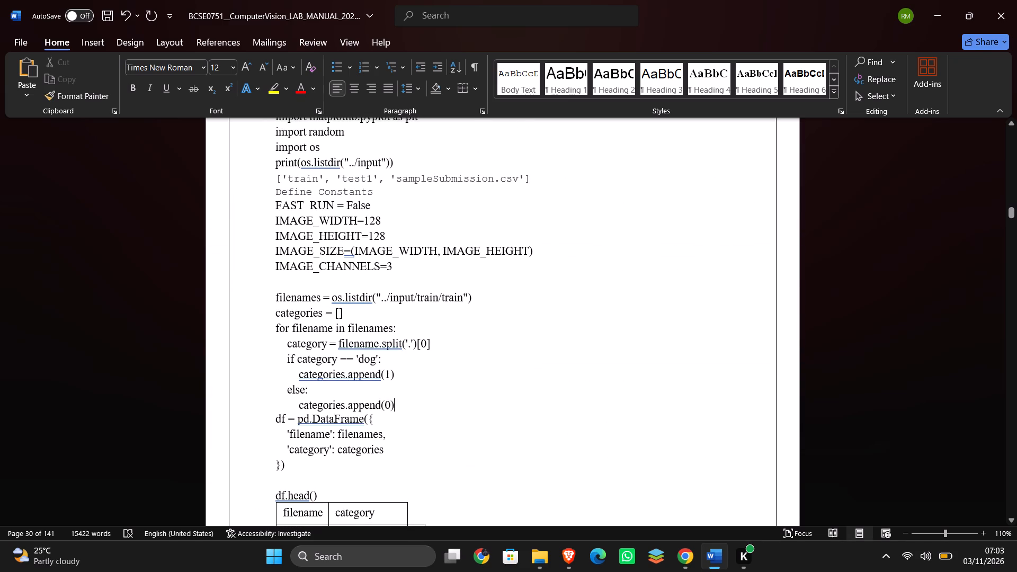
pyautogui.press('BackSpace')
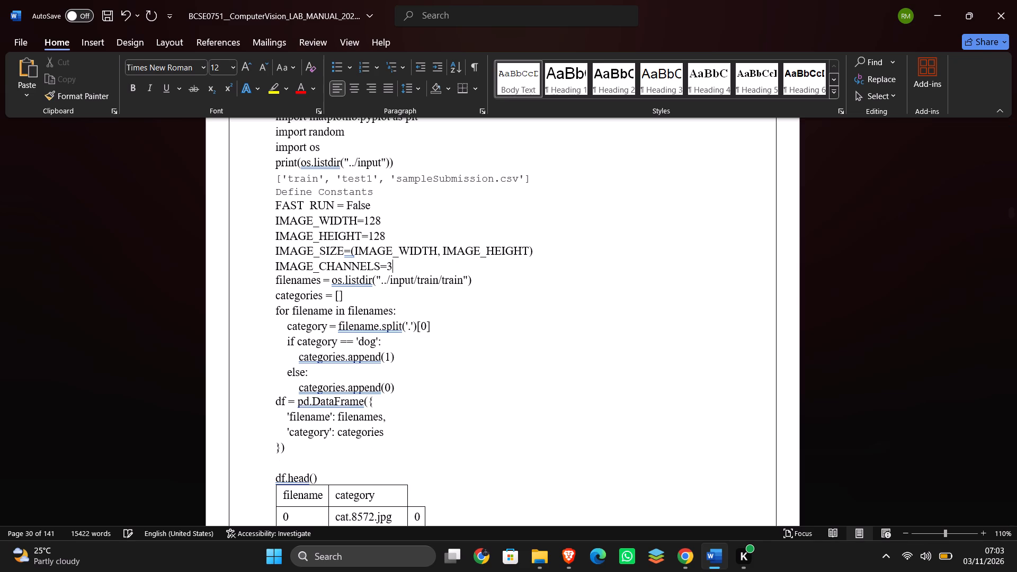
# Remove the blank line between the closing }) of the DataFrame code and df.head() in Program 5.
pyautogui.scroll(-2, 368, 420)
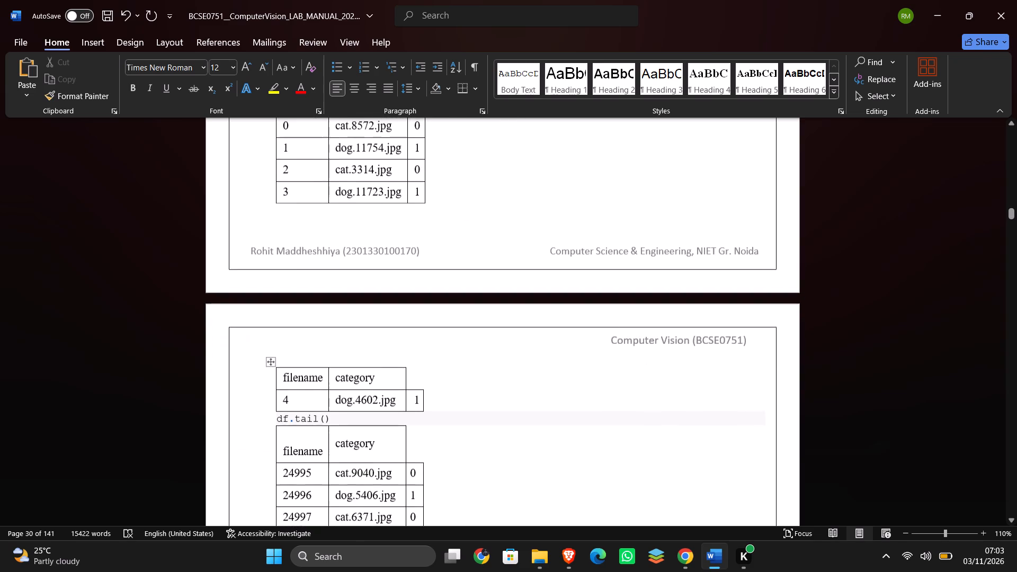
pyautogui.scroll(2, 368, 420)
pyautogui.scroll(-1, 368, 420)
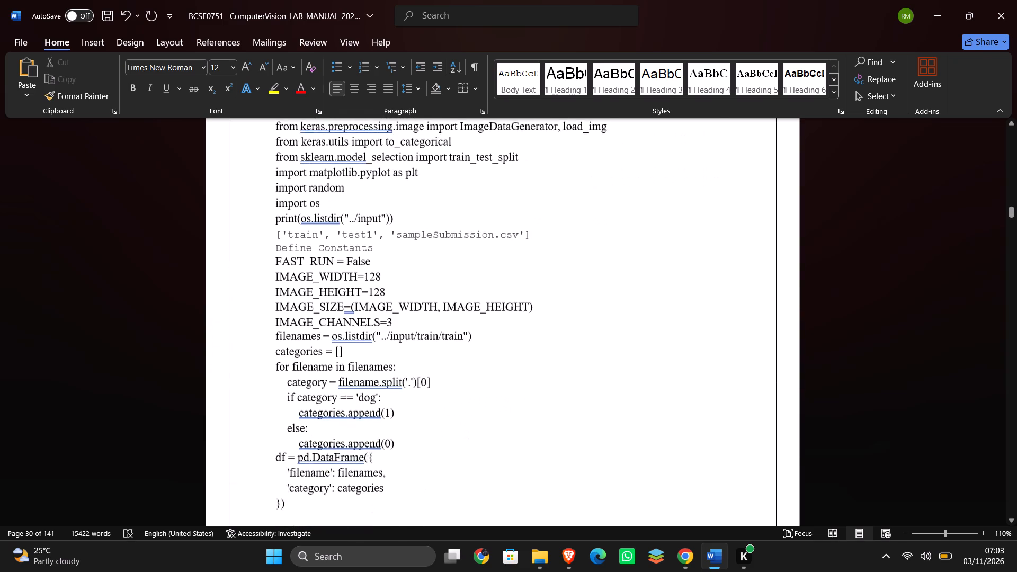
pyautogui.scroll(-1, 368, 420)
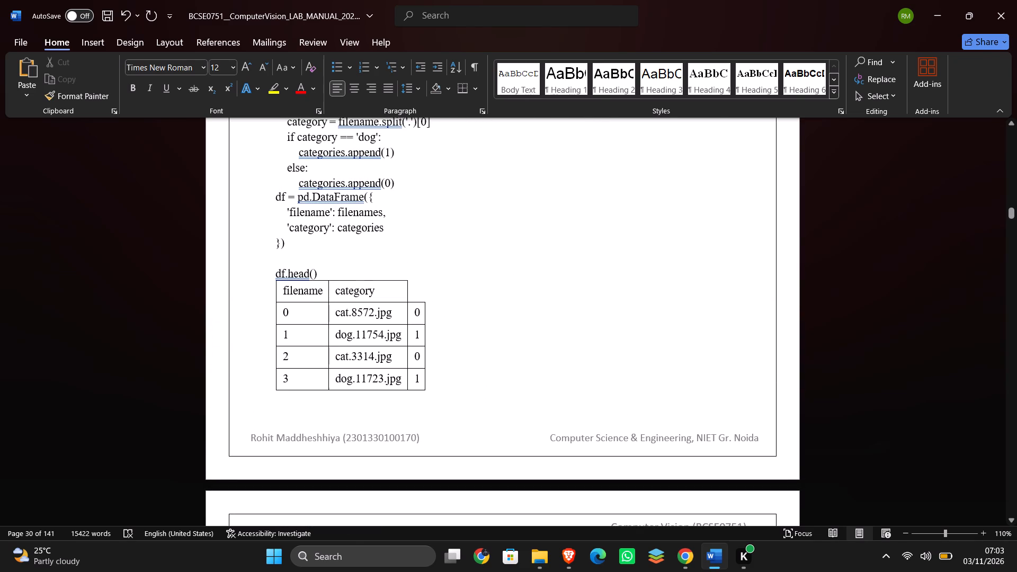
pyautogui.click(281, 255)
pyautogui.press('\\')
pyautogui.press('BackSpace')
pyautogui.press('BackSpace')
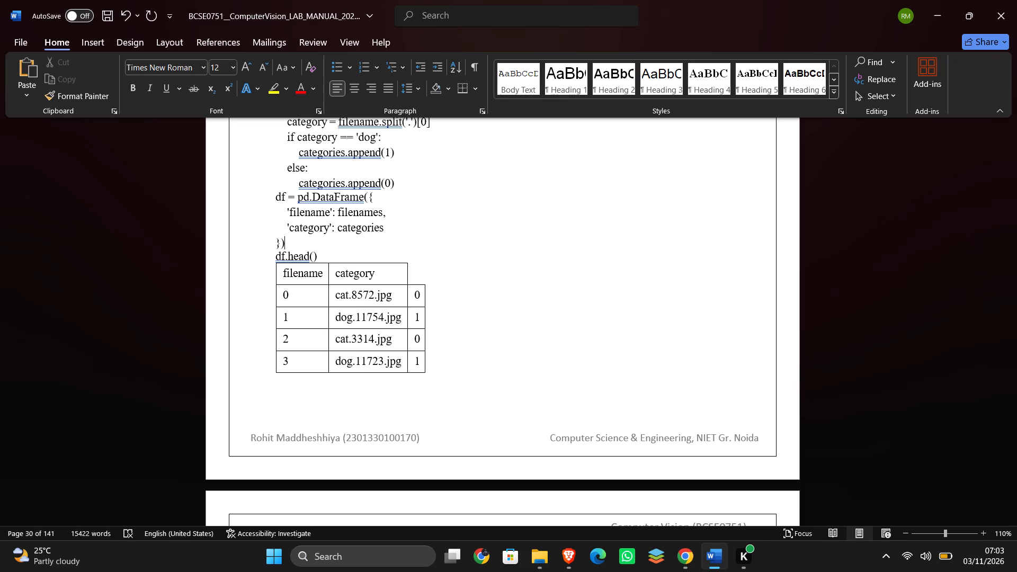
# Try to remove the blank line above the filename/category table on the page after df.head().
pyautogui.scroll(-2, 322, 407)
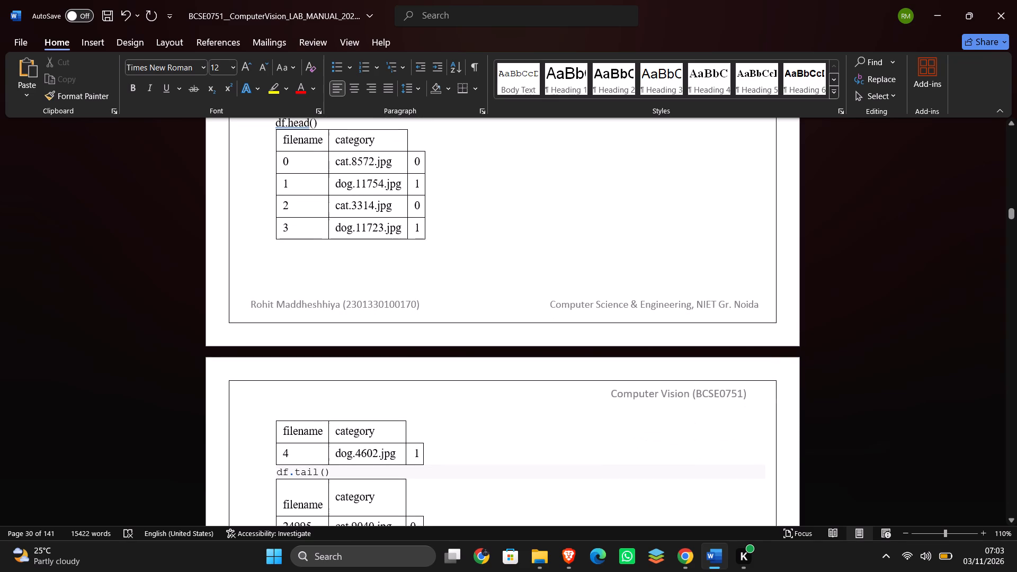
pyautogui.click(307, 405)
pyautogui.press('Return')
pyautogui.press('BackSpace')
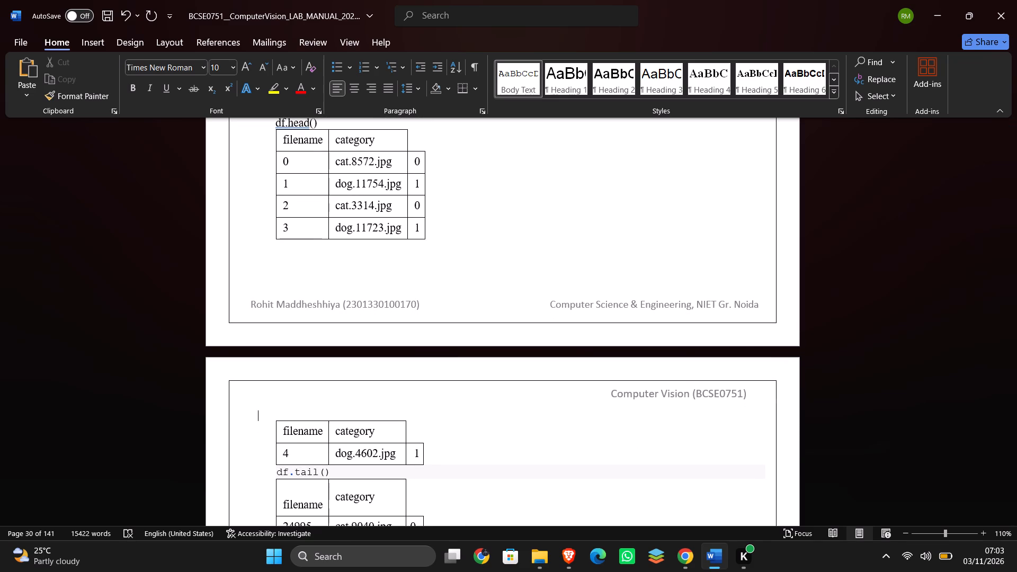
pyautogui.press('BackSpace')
# Insert a blank line between df.head() and the filename/category table in Program 5.
pyautogui.hscroll(1, 307, 405)
pyautogui.scroll(1, 307, 405)
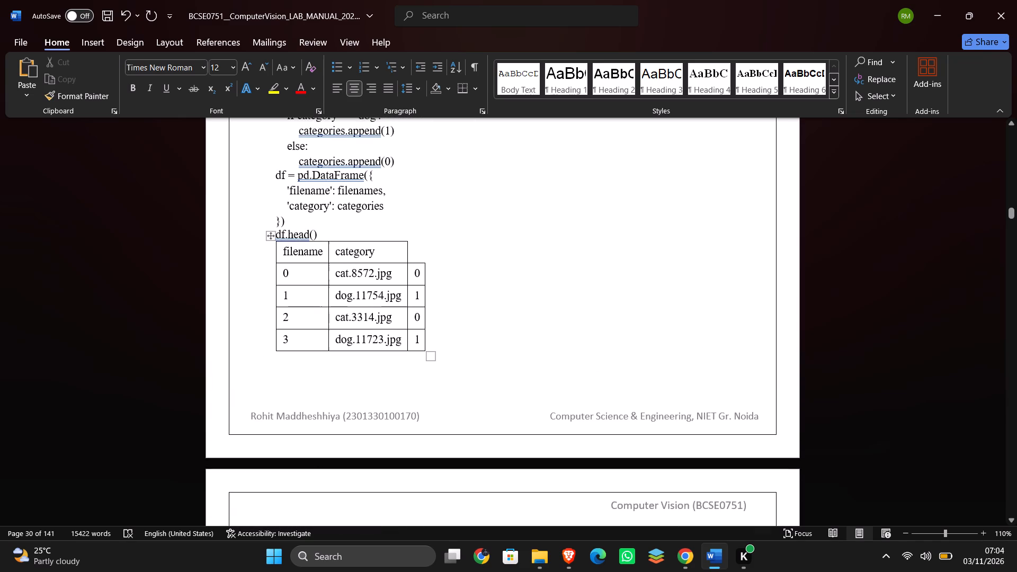
pyautogui.click(326, 237)
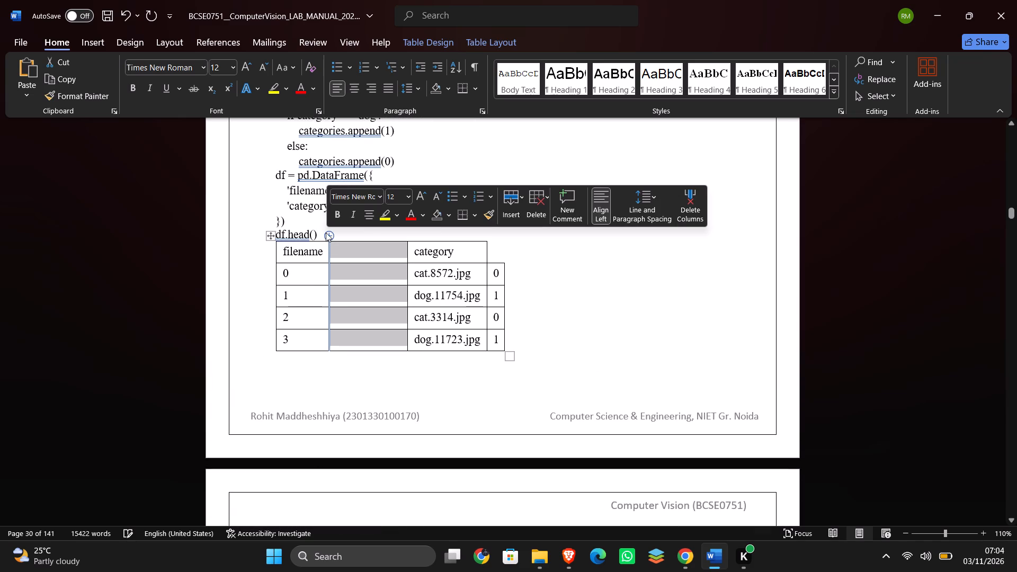
pyautogui.hotkey('ctrl', 'z')
pyautogui.click(327, 229)
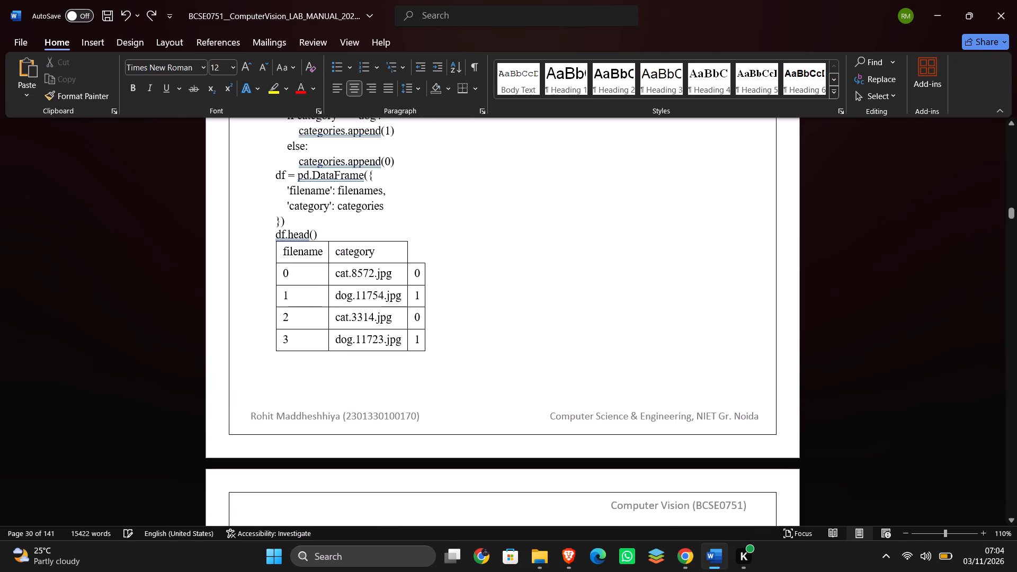
pyautogui.press('Return')
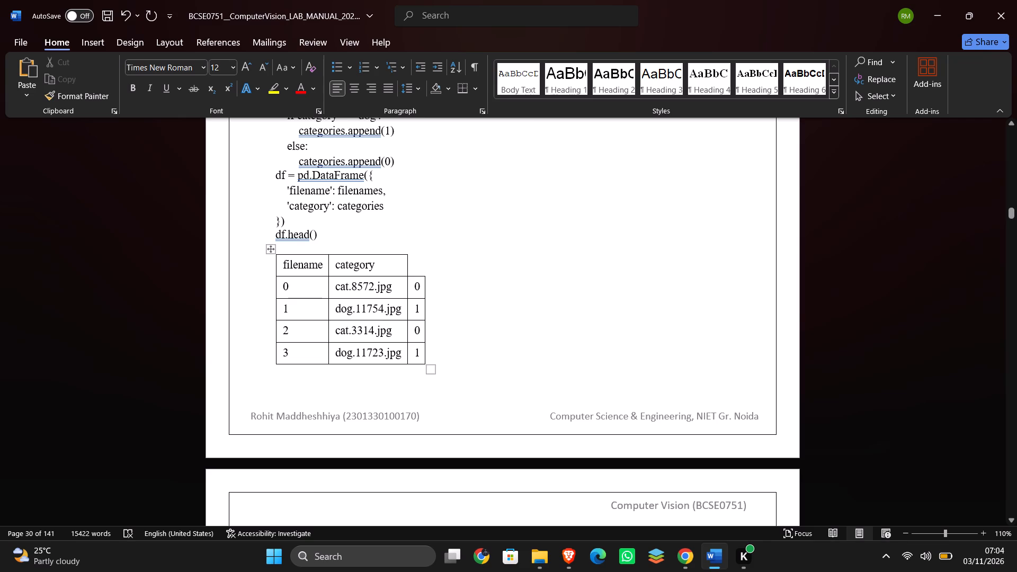
# Look through the pages after the Program 5 tables up to the Program 8 heading, checking headers, program titles and layout.
pyautogui.scroll(-11, 391, 298)
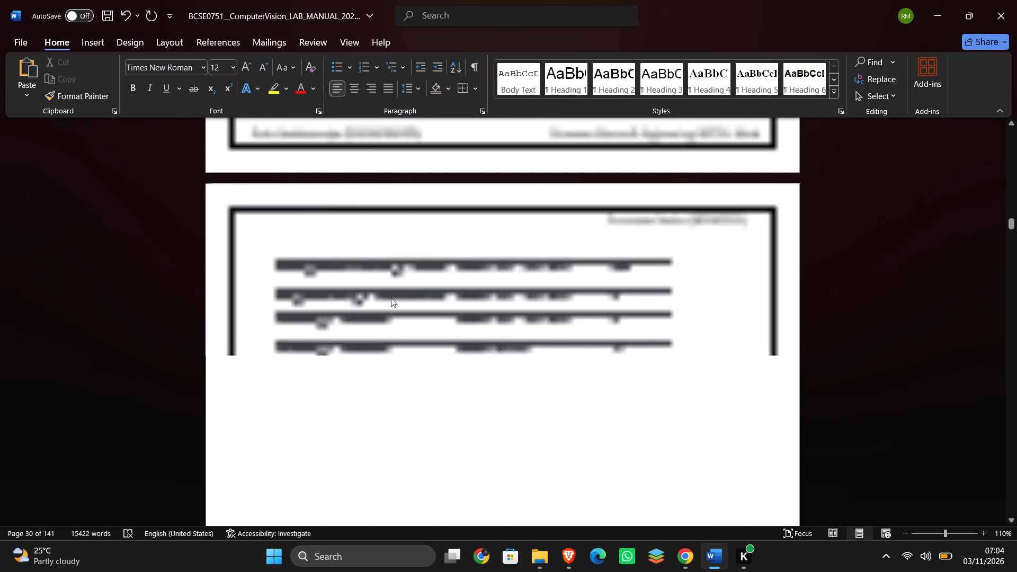
pyautogui.scroll(-3, 391, 298)
pyautogui.scroll(-20, 391, 298)
pyautogui.scroll(-15, 391, 298)
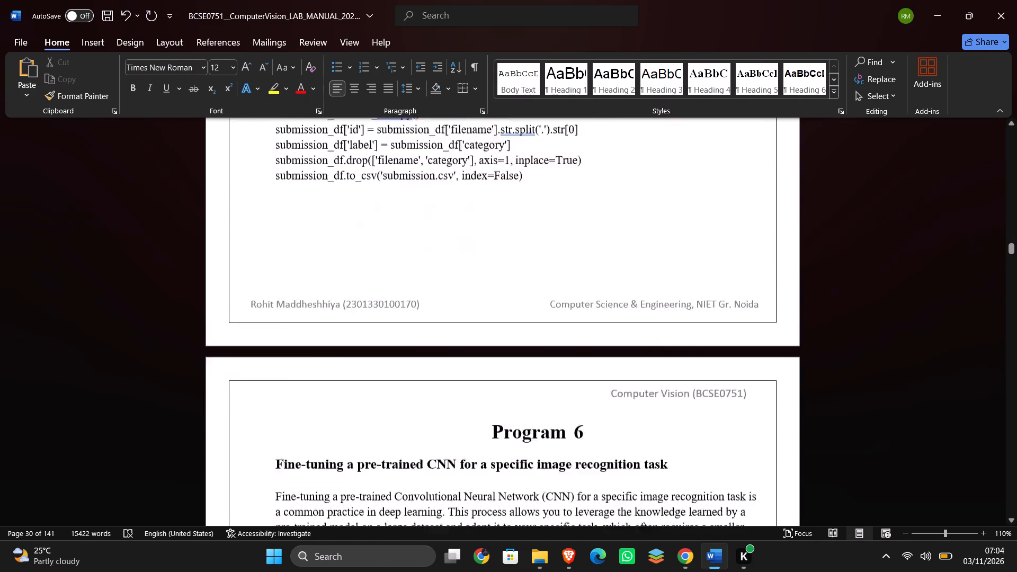
pyautogui.rightClick(391, 298)
pyautogui.click(787, 353)
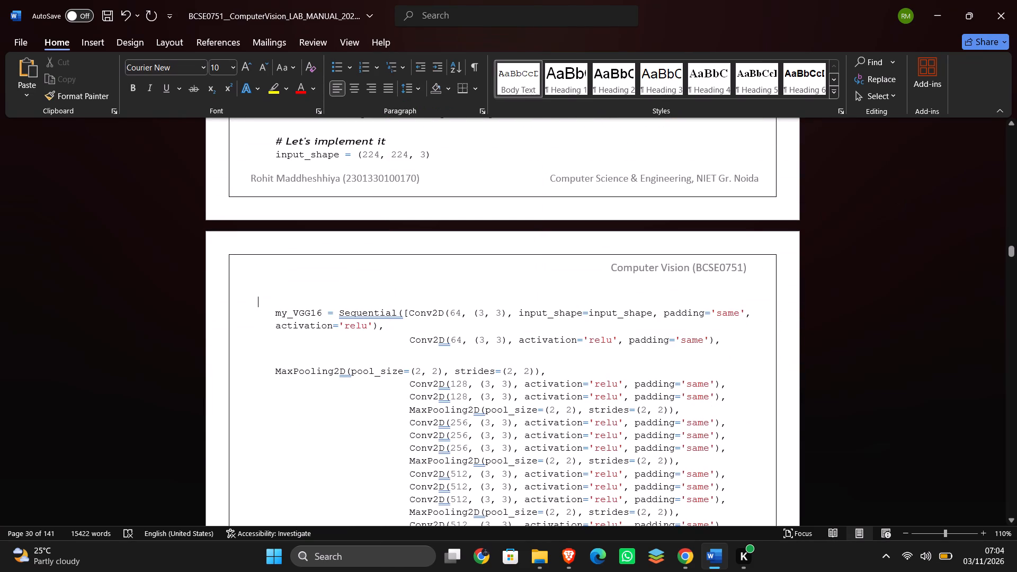
pyautogui.rightClick(787, 353)
pyautogui.click(835, 431)
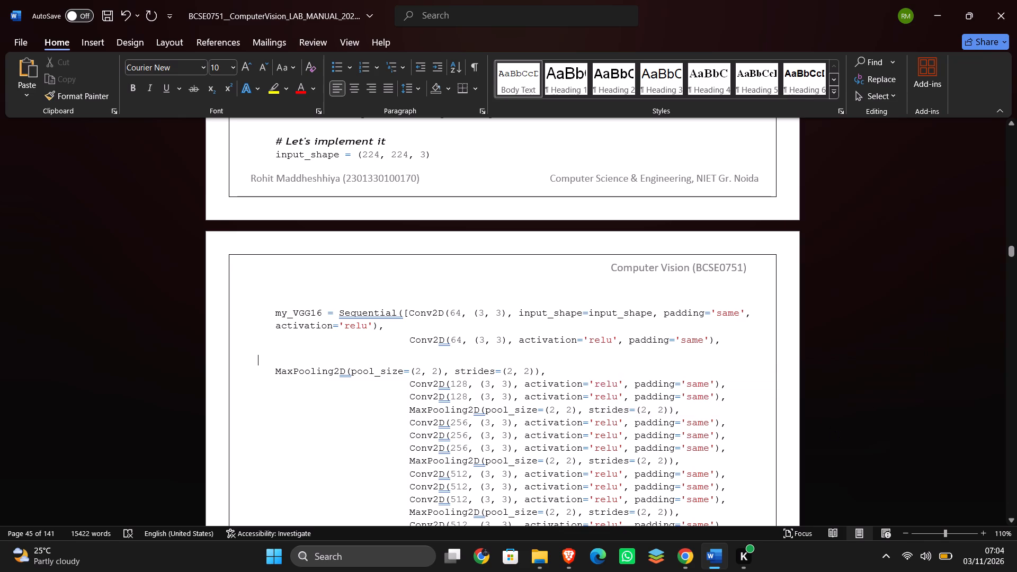
pyautogui.scroll(-10, 835, 431)
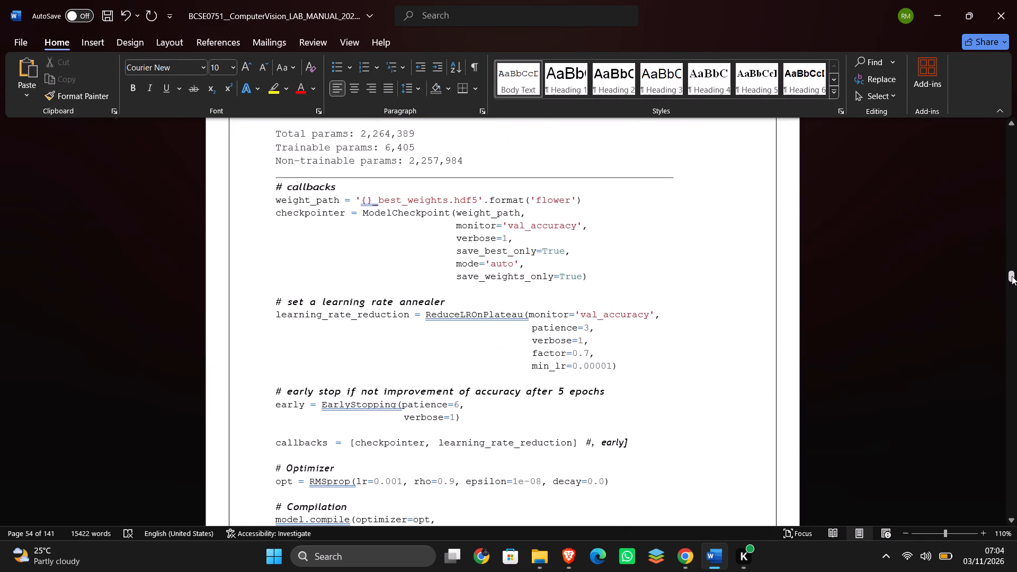
pyautogui.moveTo(1012, 276); pyautogui.dragTo(1015, 331)
pyautogui.click(713, 406)
pyautogui.scroll(-3, 713, 406)
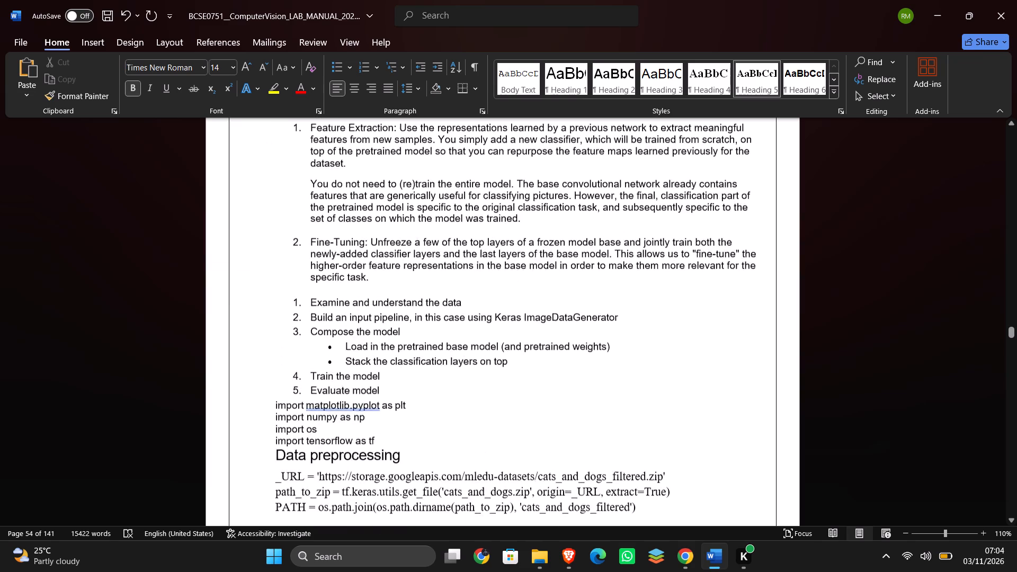
pyautogui.scroll(-11, 713, 406)
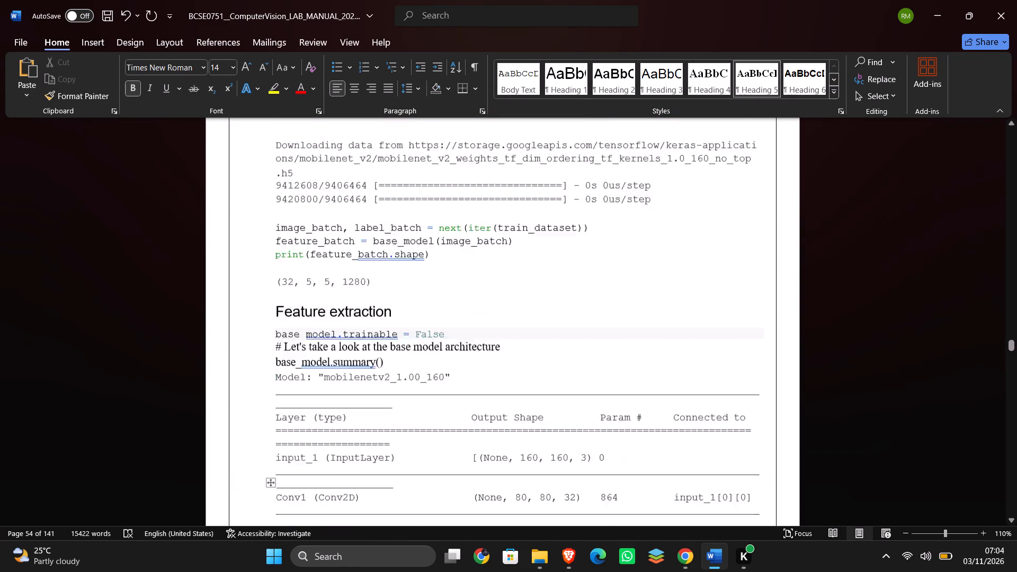
pyautogui.scroll(-8, 713, 406)
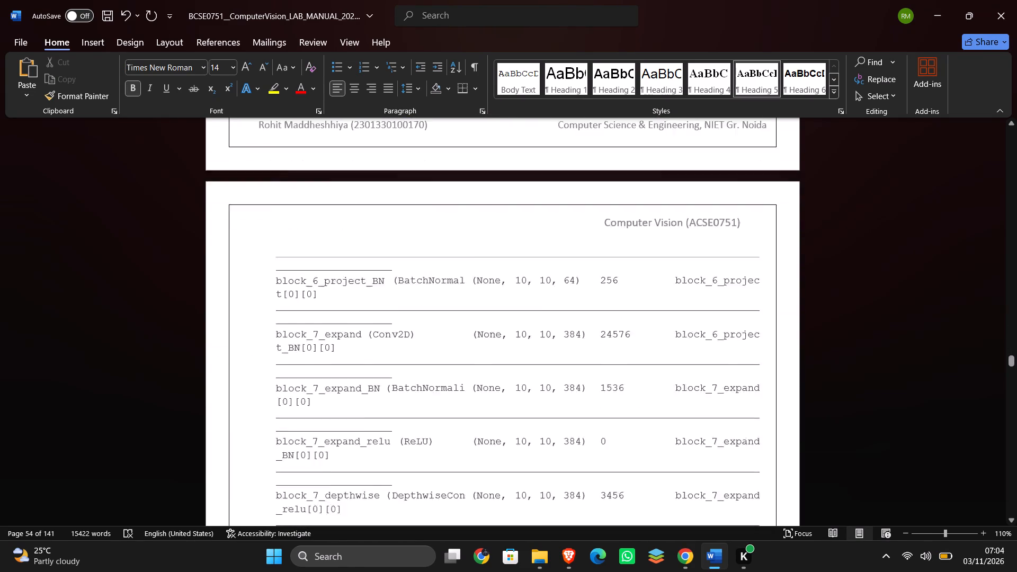
pyautogui.scroll(-11, 713, 406)
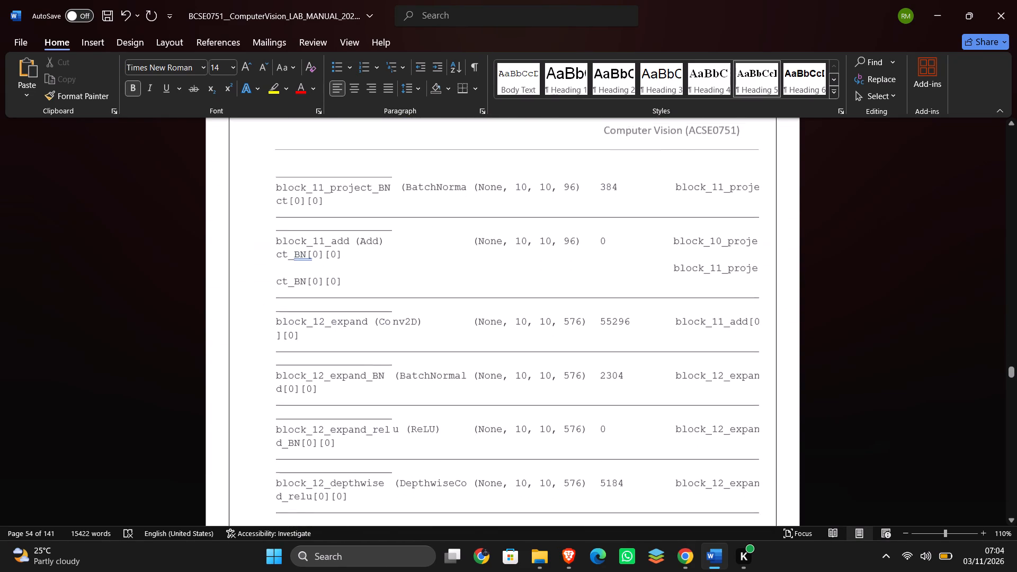
pyautogui.scroll(-20, 713, 406)
pyautogui.scroll(-13, 713, 406)
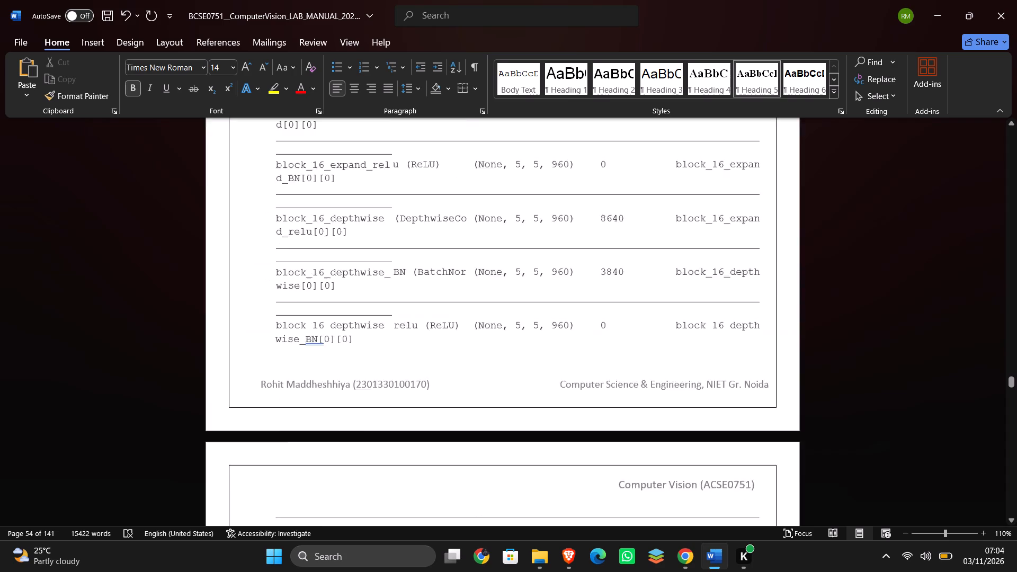
pyautogui.scroll(-6, 713, 406)
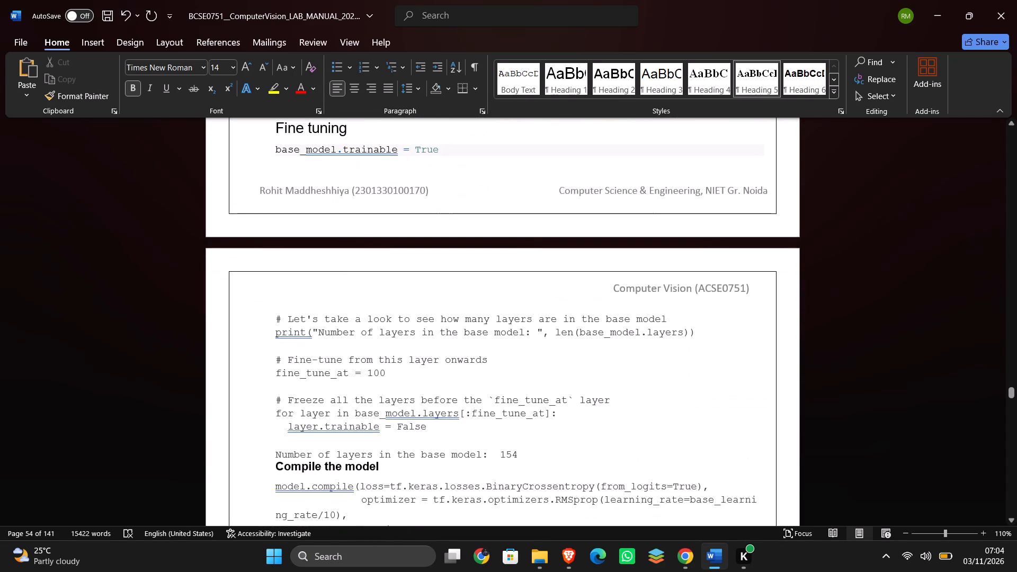
pyautogui.scroll(-6, 713, 406)
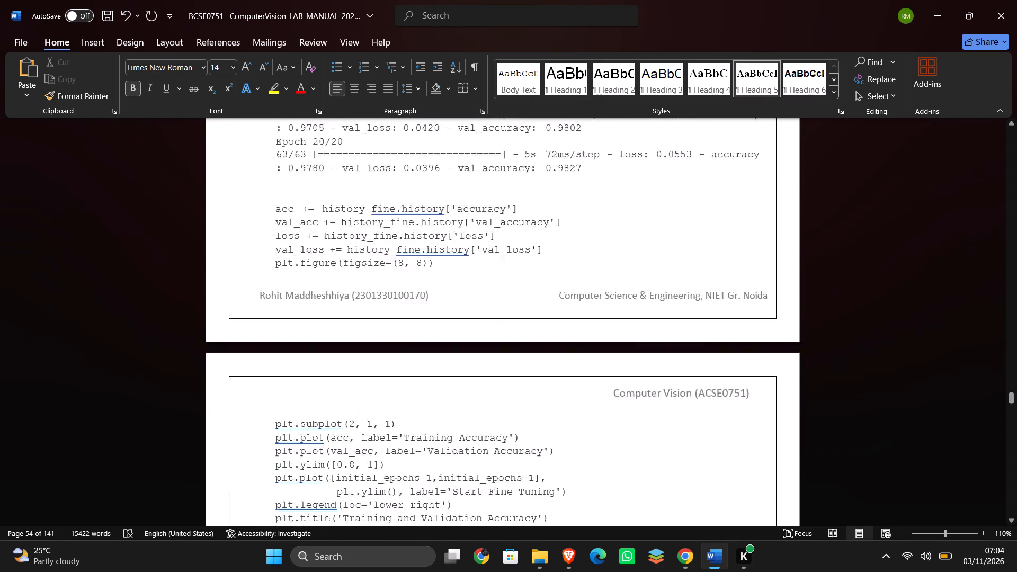
pyautogui.scroll(-6, 713, 406)
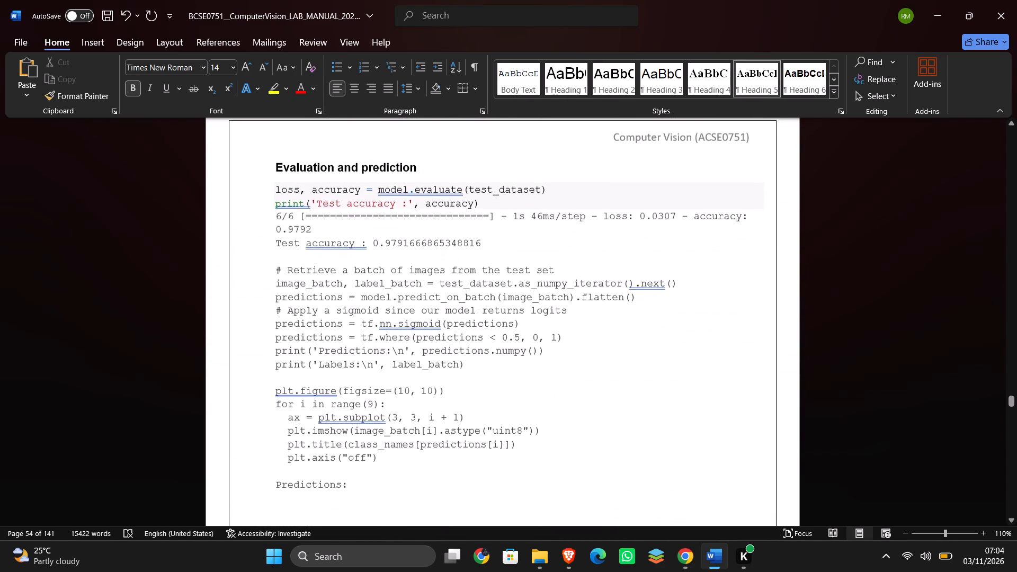
pyautogui.scroll(-6, 713, 406)
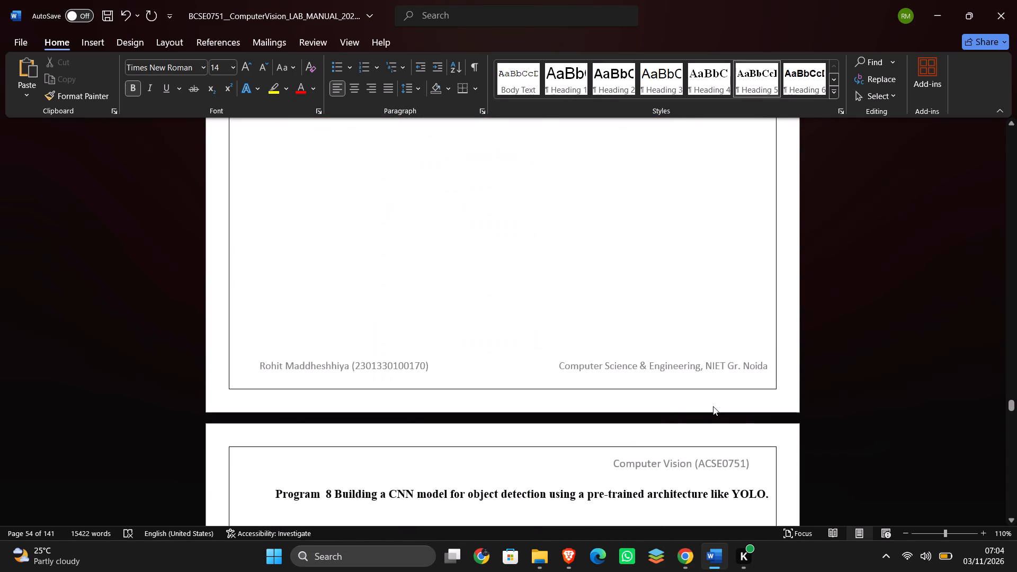
pyautogui.scroll(-1, 713, 406)
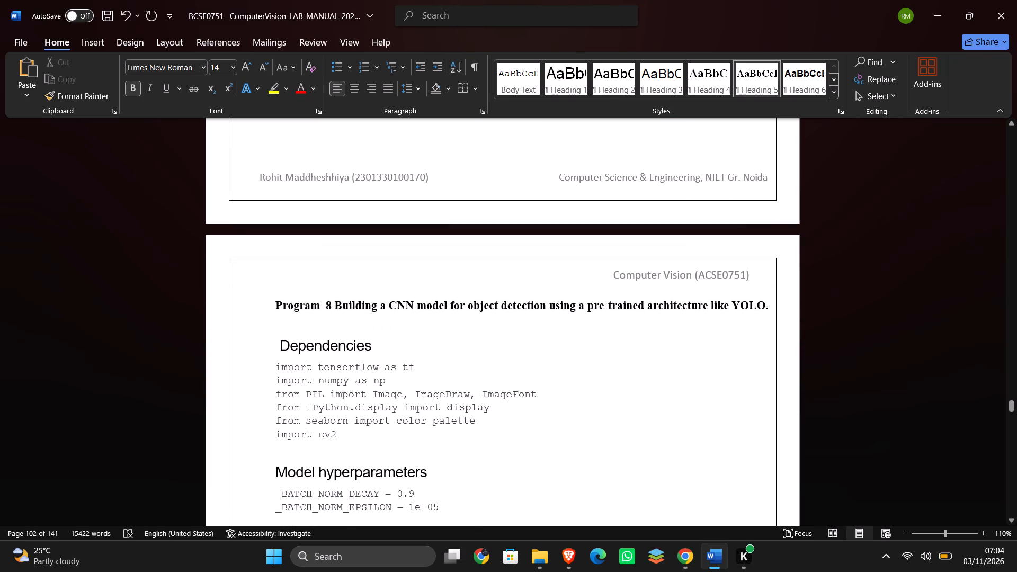
# Split the Program 8 heading so that its description about YOLO object detection starts on a separate line.
pyautogui.click(336, 309)
pyautogui.press('BackSpace')
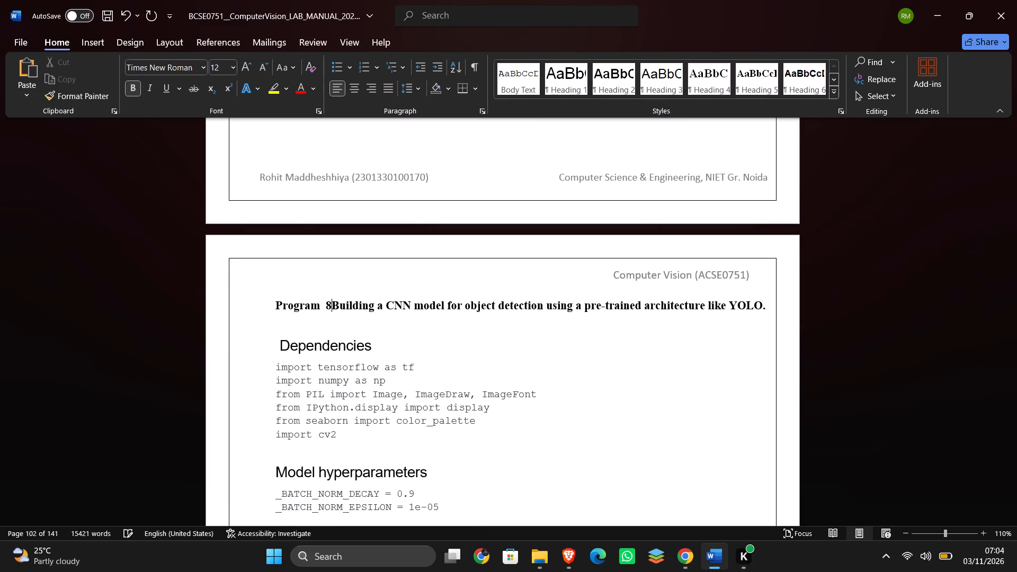
pyautogui.press('Return')
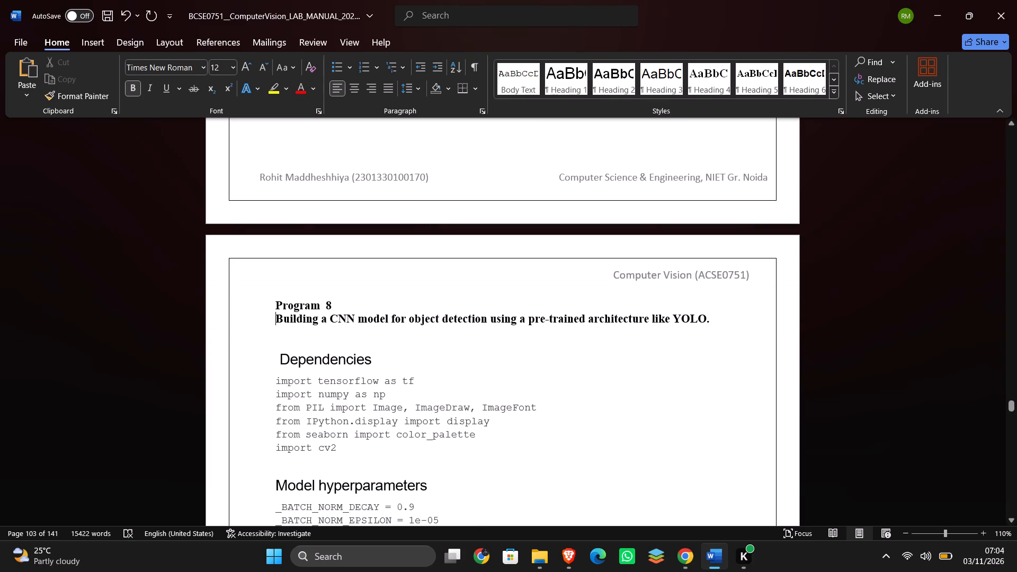
# Format the "Program 8" title line at 20 pt and centre it.
pyautogui.doubleClick(327, 306)
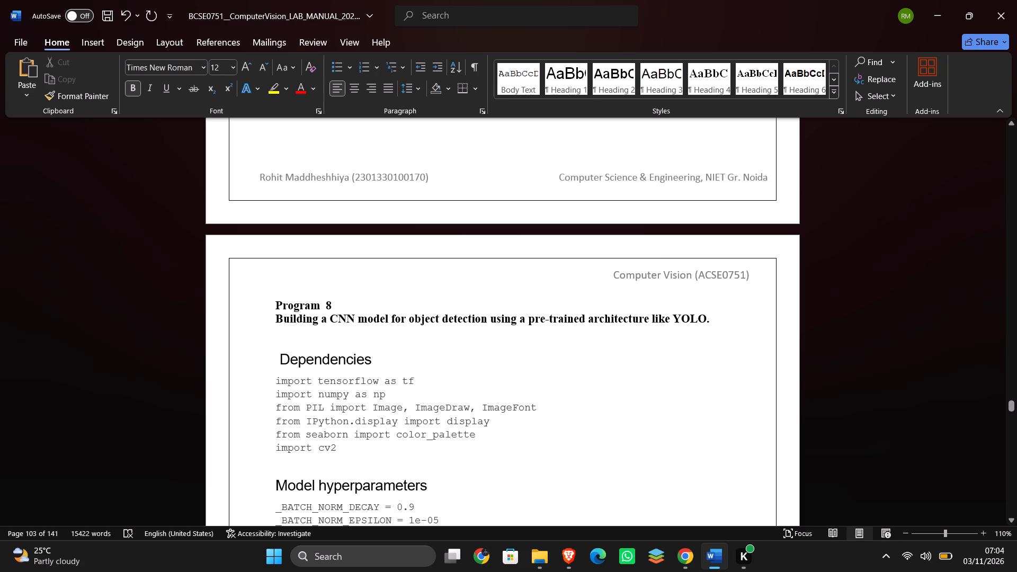
pyautogui.tripleClick(327, 306)
pyautogui.click(327, 306)
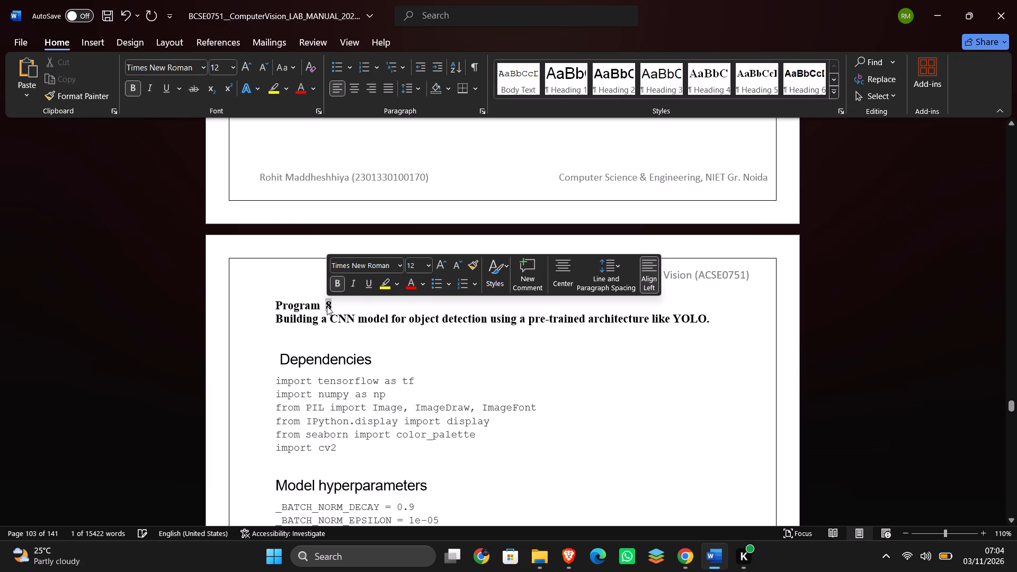
pyautogui.tripleClick(327, 306)
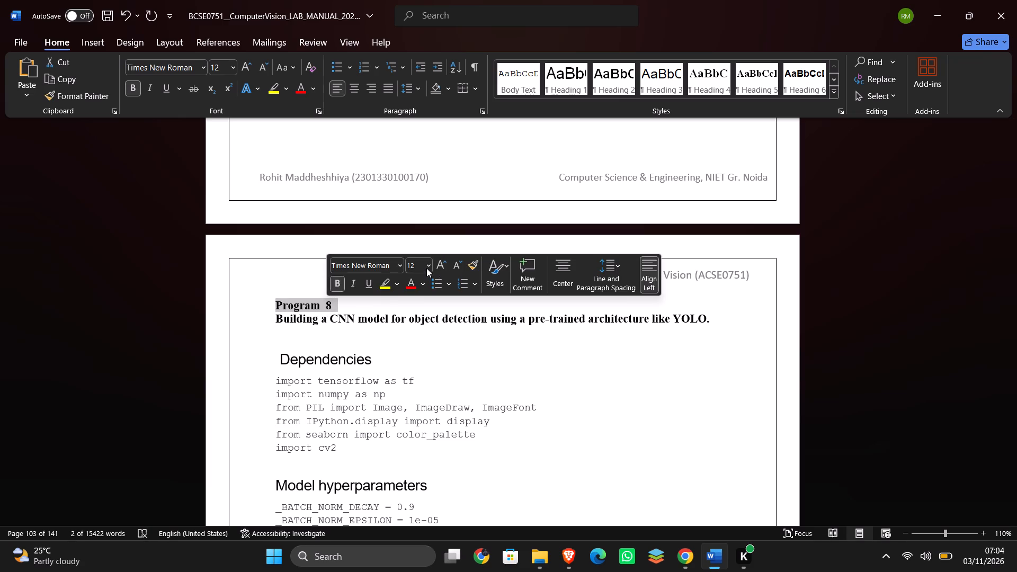
pyautogui.click(426, 267)
pyautogui.click(420, 412)
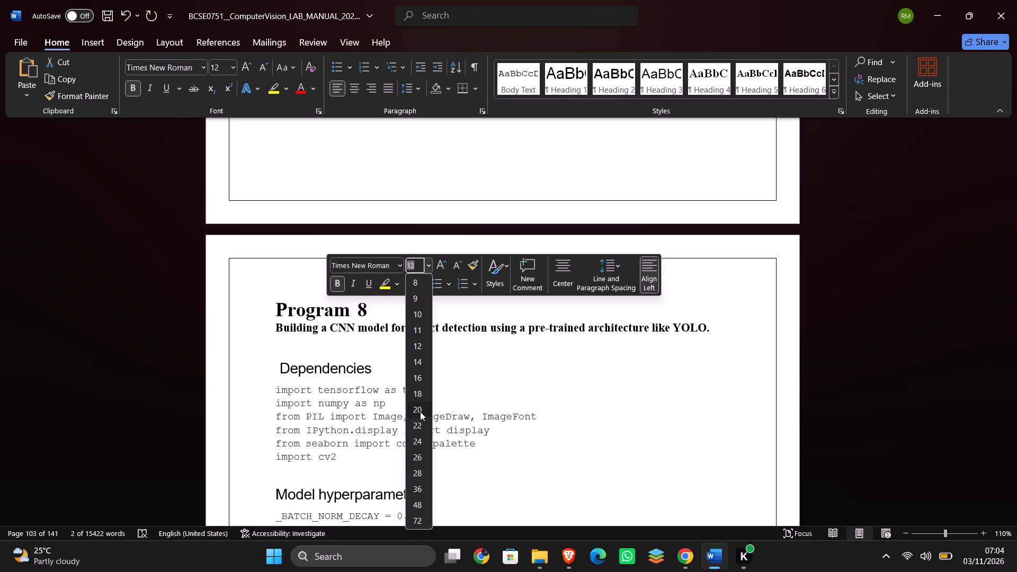
pyautogui.click(561, 271)
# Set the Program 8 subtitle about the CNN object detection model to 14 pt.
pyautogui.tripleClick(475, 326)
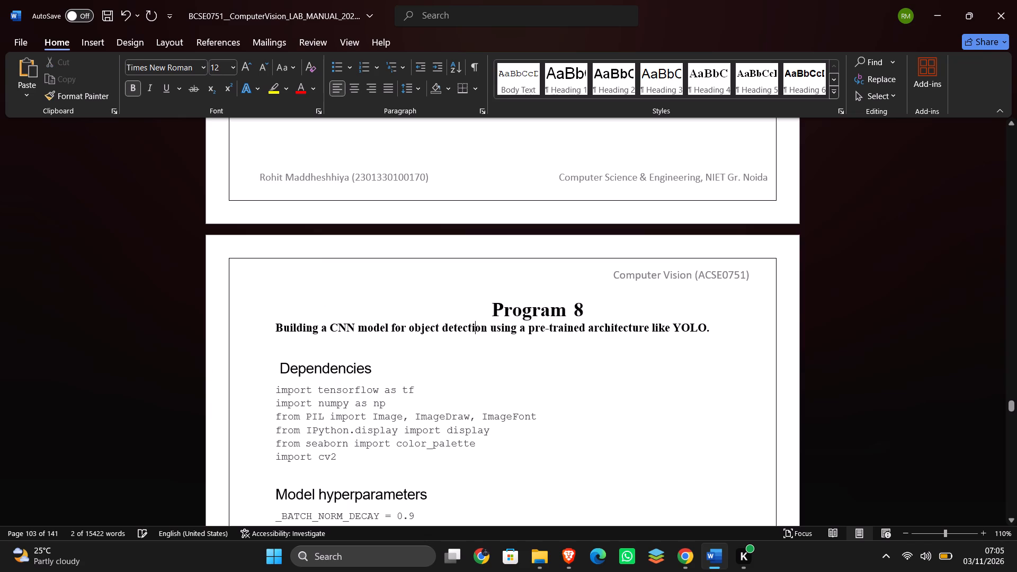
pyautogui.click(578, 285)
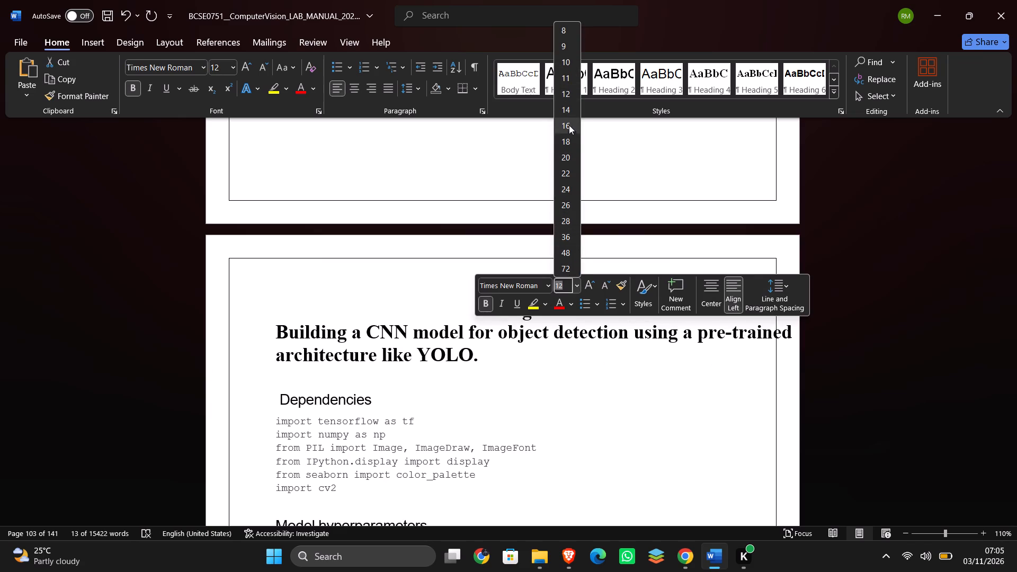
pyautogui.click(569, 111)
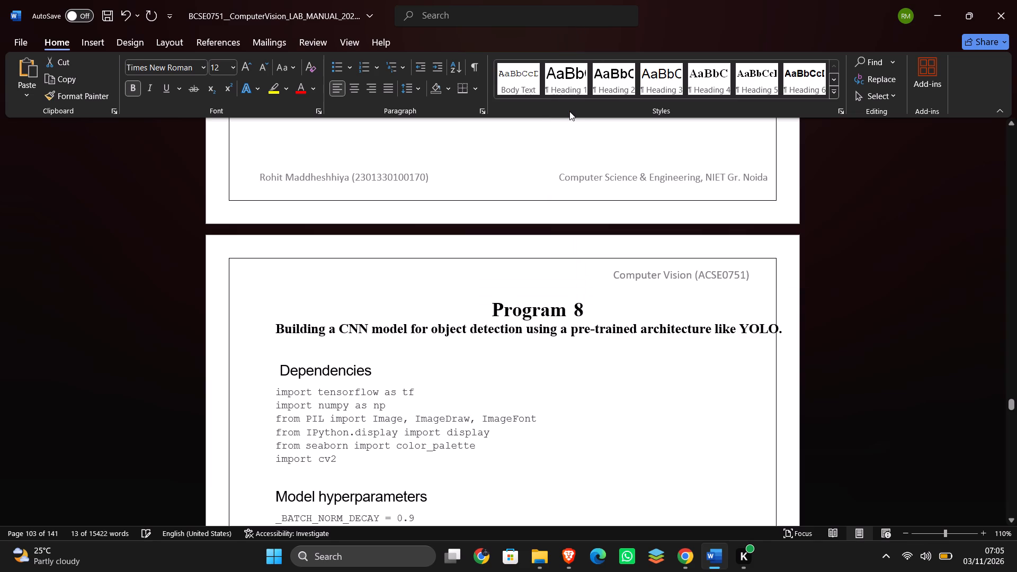
# Replace the large gap between the Program 8 subtitle and the Dependencies heading with a single smaller blank line.
pyautogui.click(528, 347)
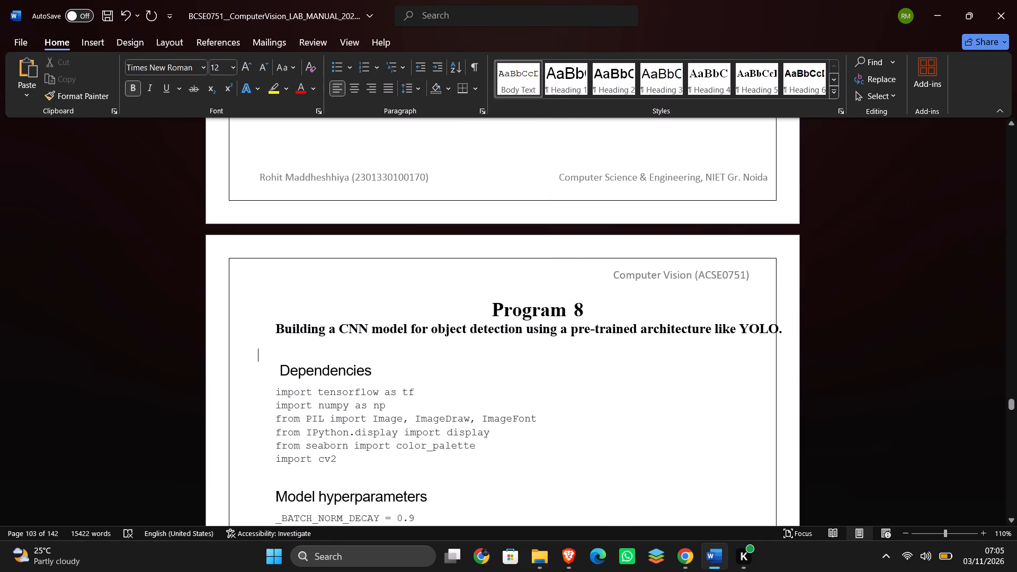
pyautogui.press('BackSpace')
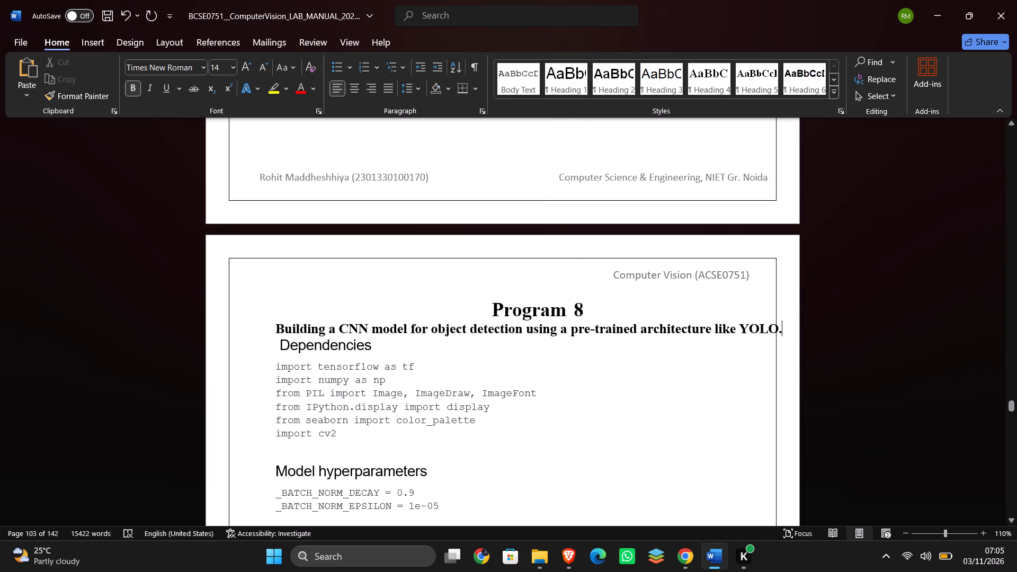
pyautogui.press('Return')
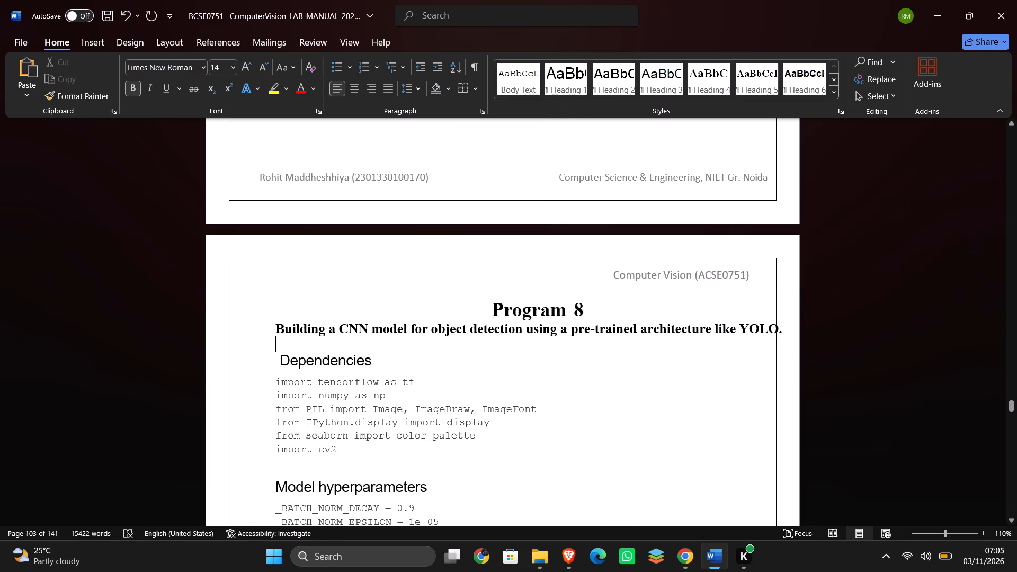
# Set the Program 8 subtitle to 12 pt so that it fits within the page border.
pyautogui.tripleClick(712, 328)
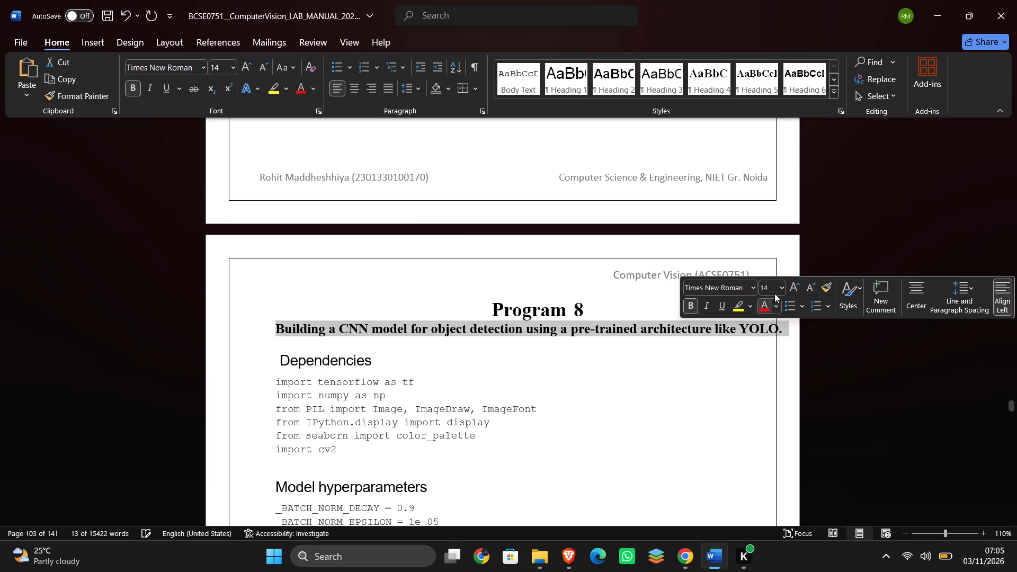
pyautogui.click(781, 289)
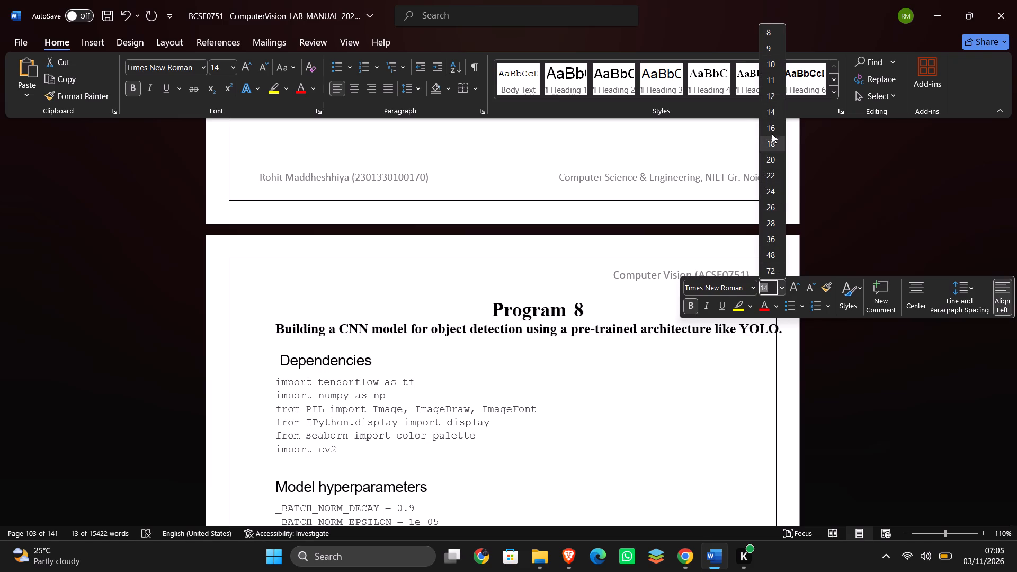
pyautogui.click(772, 95)
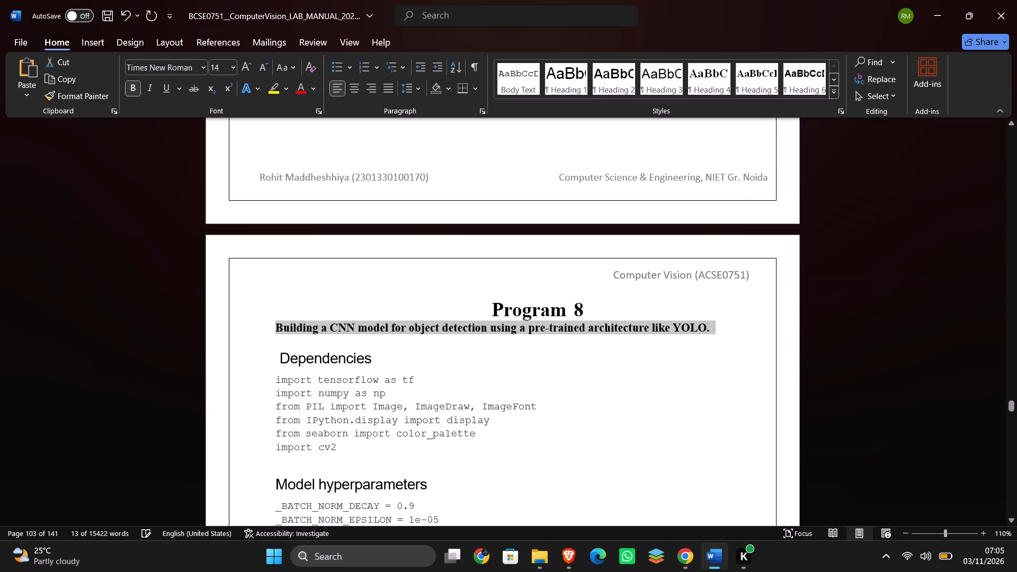
pyautogui.click(657, 334)
# Look through the Program 8 code pages, and check the surrounding page layout in the print preview.
pyautogui.scroll(-3, 657, 334)
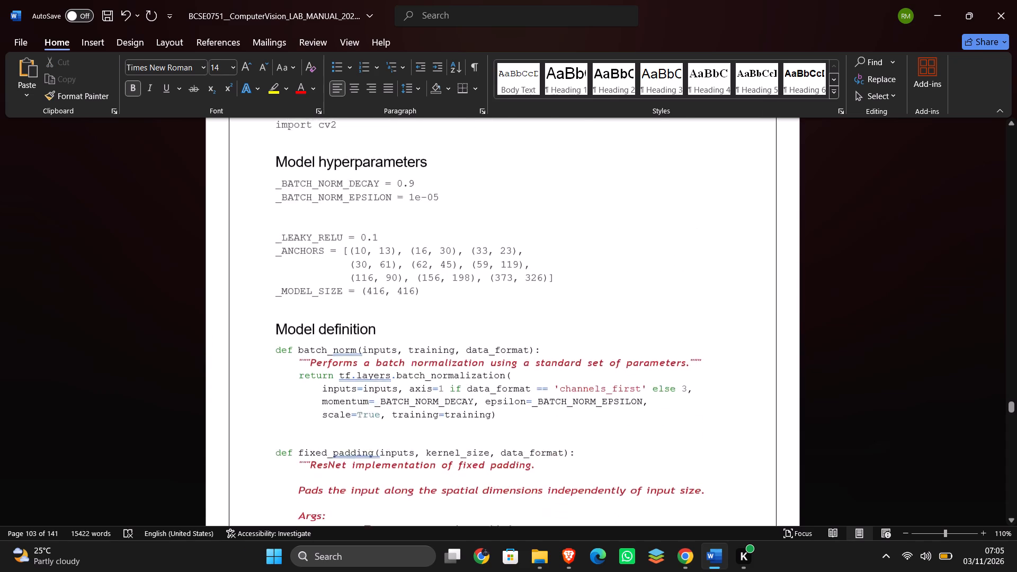
pyautogui.scroll(-9, 657, 334)
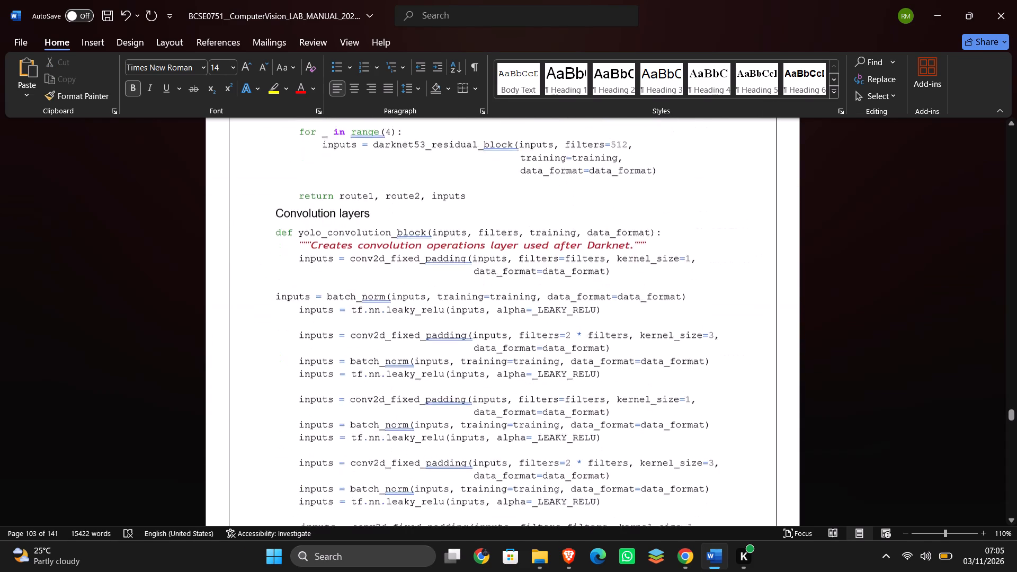
pyautogui.scroll(-9, 657, 334)
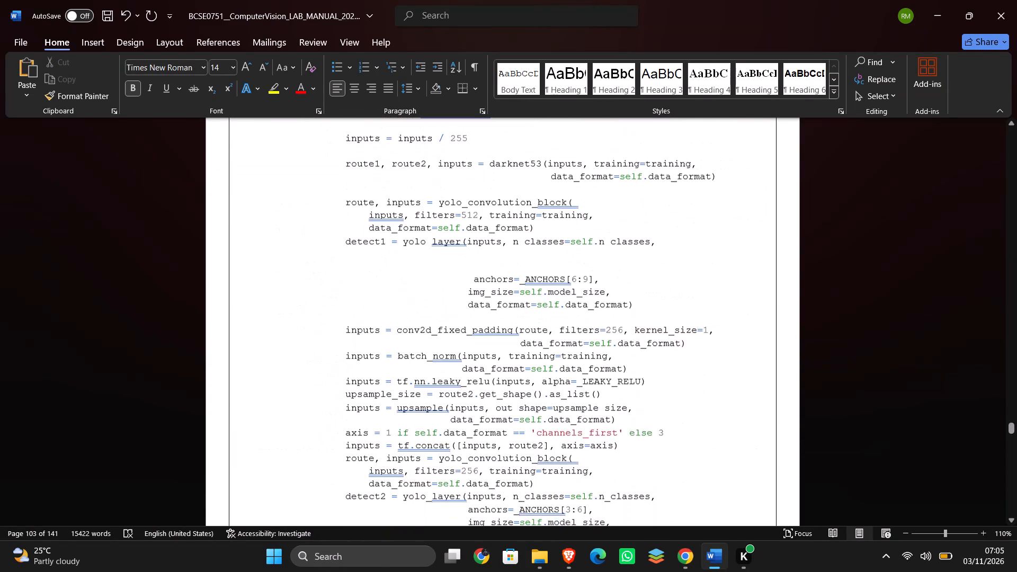
pyautogui.hotkey('ctrl', 'p')
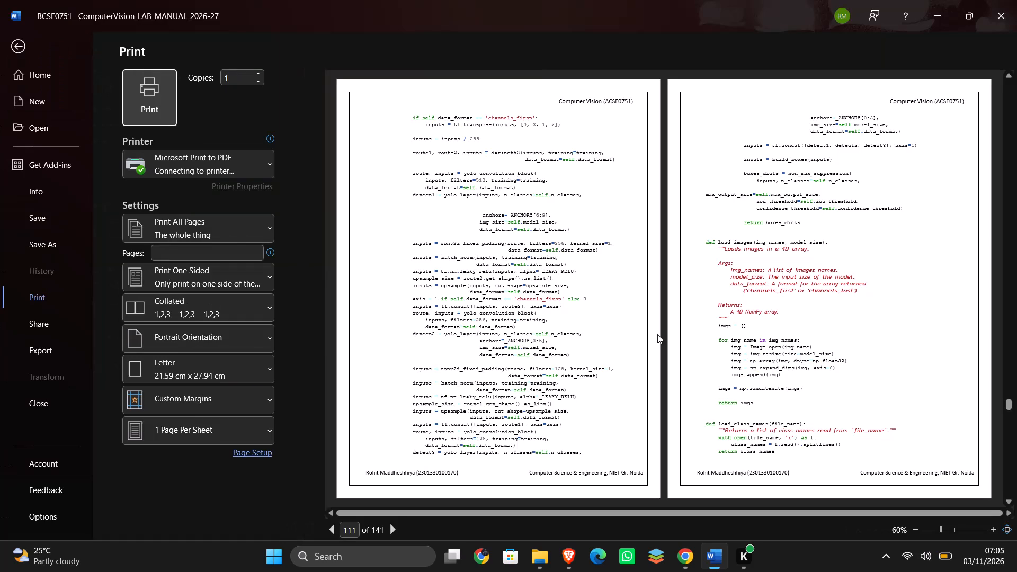
pyautogui.scroll(20, 681, 314)
pyautogui.scroll(6, 681, 314)
pyautogui.scroll(-2, 681, 314)
pyautogui.scroll(20, 681, 314)
pyautogui.scroll(7, 681, 314)
pyautogui.scroll(20, 681, 314)
pyautogui.scroll(17, 681, 314)
pyautogui.scroll(1, 1016, 288)
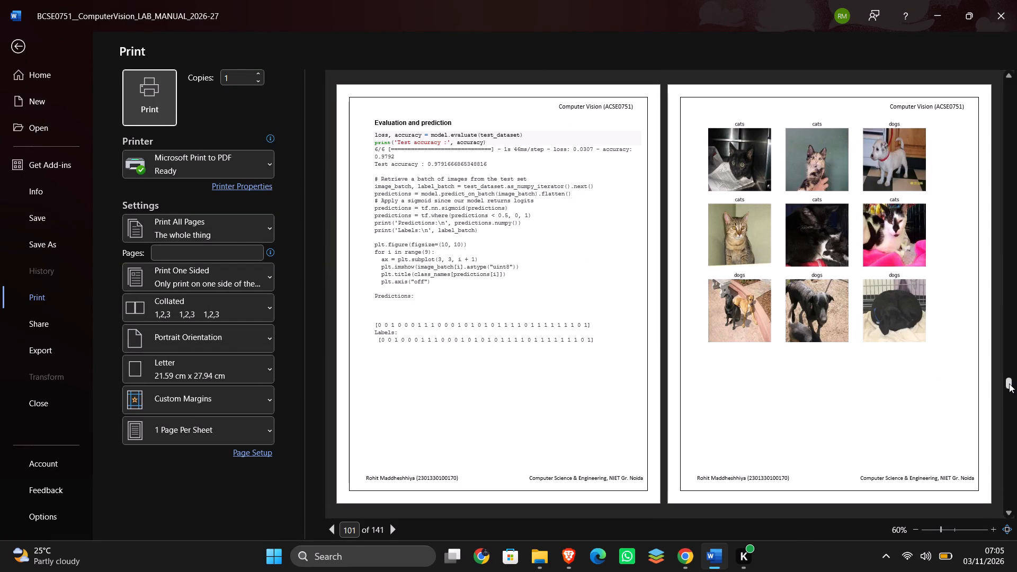
# Review the print preview from the cover page to the start of Program 5, checking headers, footers, titles and layout.
pyautogui.moveTo(1009, 382); pyautogui.dragTo(970, 27)
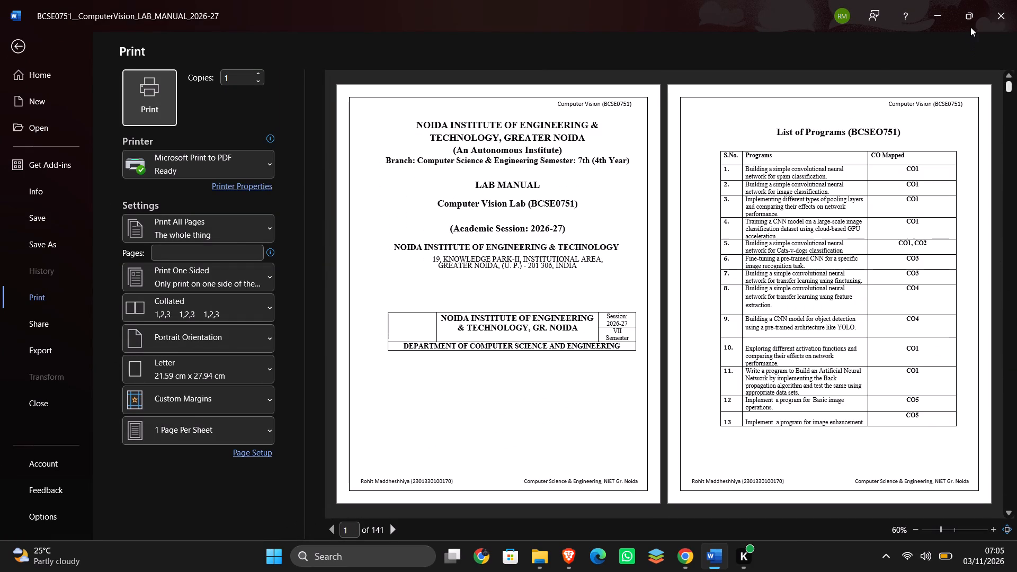
pyautogui.click(806, 169)
pyautogui.press('Down')
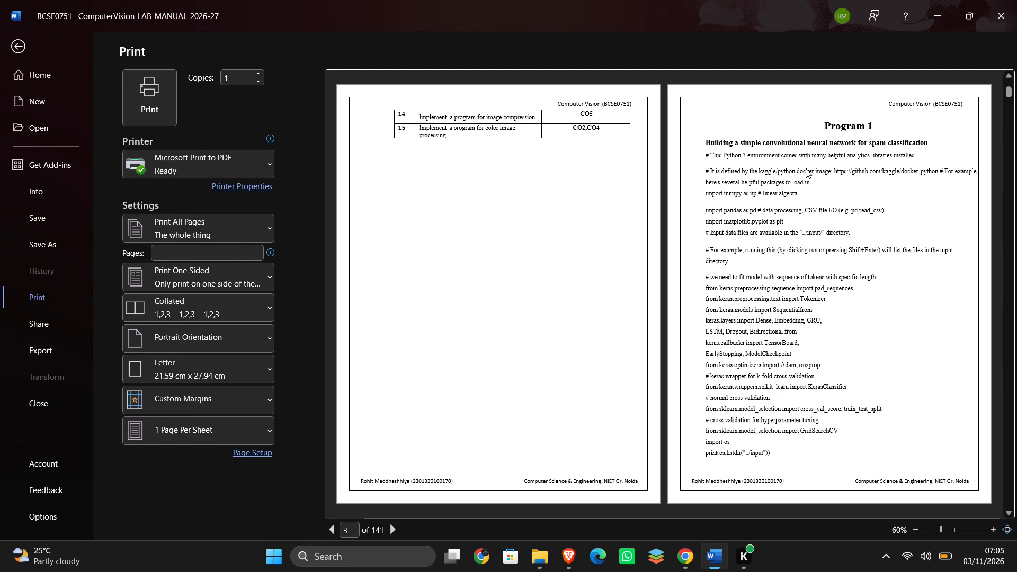
pyautogui.press('Down')
pyautogui.press('Down')
pyautogui.press('Down')
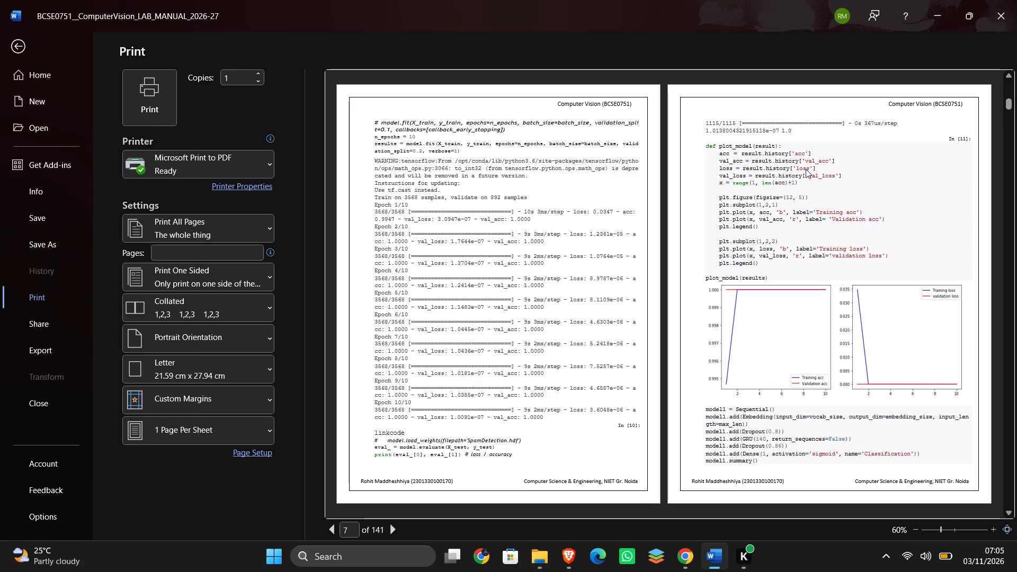
pyautogui.press('Down')
pyautogui.press('Down')
pyautogui.press('Down')
pyautogui.press('Down')
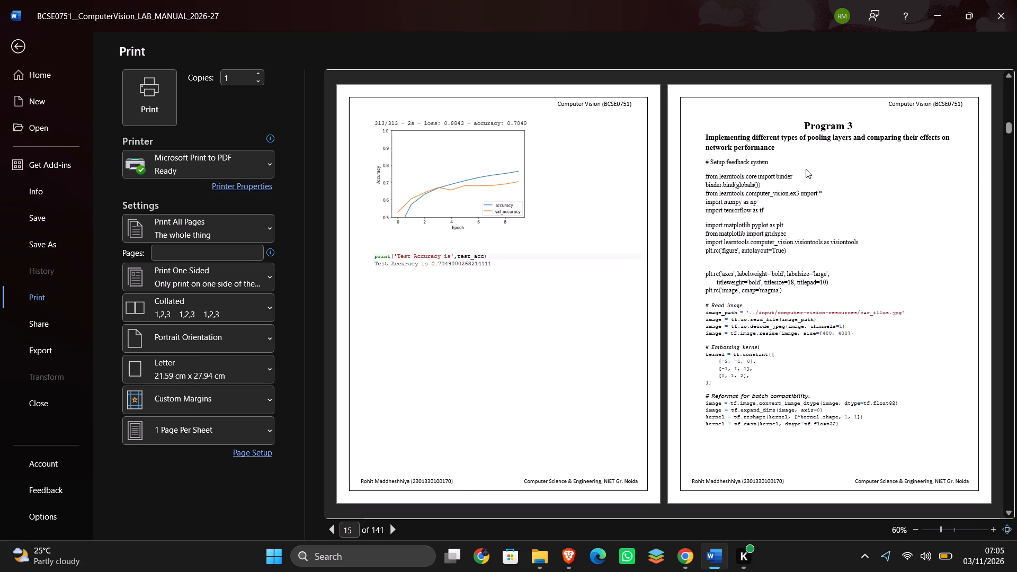
pyautogui.press('Up')
pyautogui.press('Down')
pyautogui.press('Down')
pyautogui.press('Down')
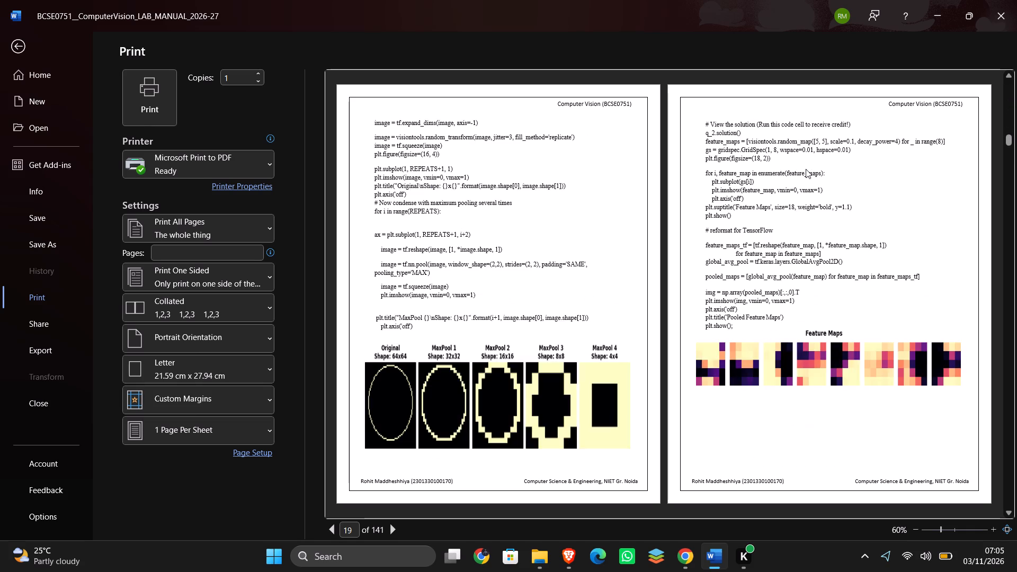
pyautogui.press('Down')
pyautogui.press('Down')
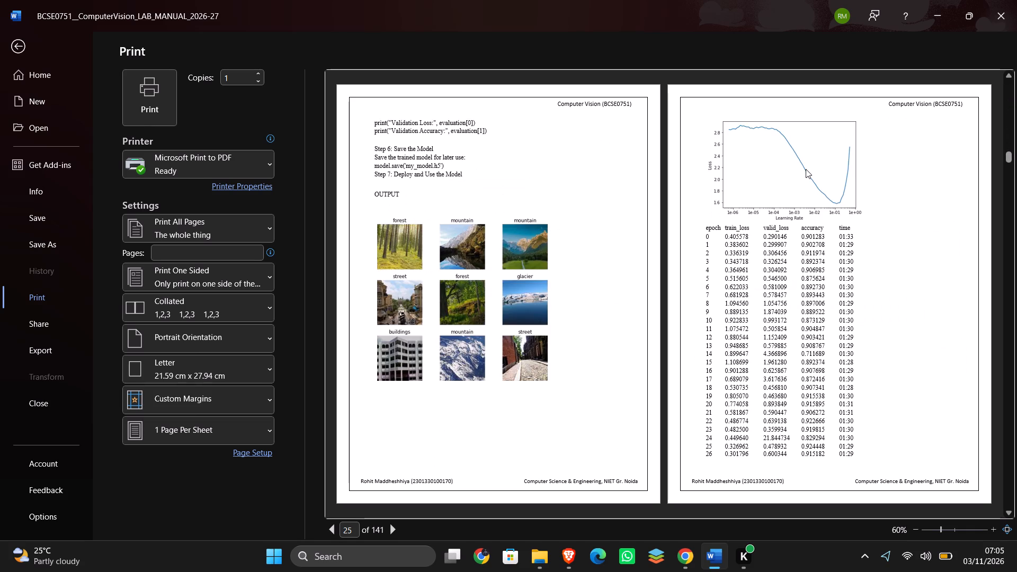
pyautogui.press('Down')
pyautogui.press('Down')
pyautogui.press('Down')
pyautogui.press('Up')
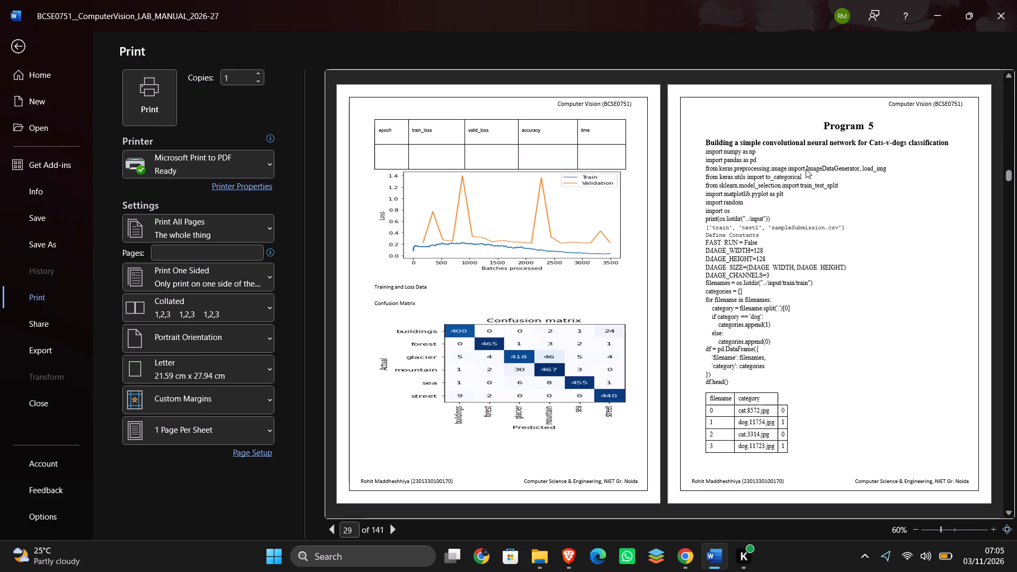
# Continue the print preview review from Program 5 through the Program 6 training output, checking header and footer consistency, and close it.
pyautogui.press('Down')
pyautogui.press('Down')
pyautogui.press('Down')
pyautogui.press('Down')
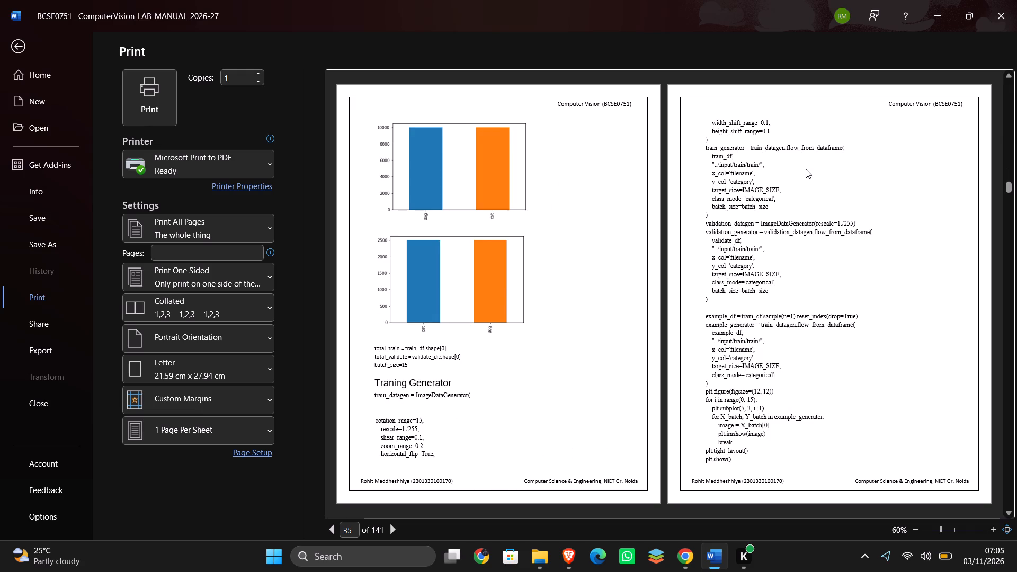
pyautogui.press('Down')
pyautogui.press('Down')
pyautogui.press('Down')
pyautogui.press('Down')
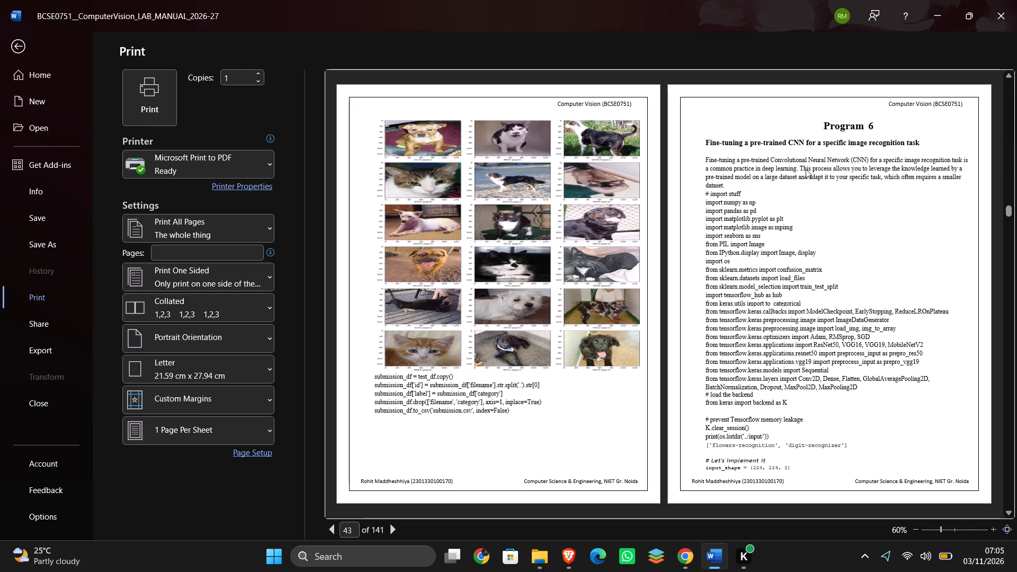
pyautogui.press('Down')
pyautogui.press('Down')
pyautogui.press('Down')
pyautogui.press('Down')
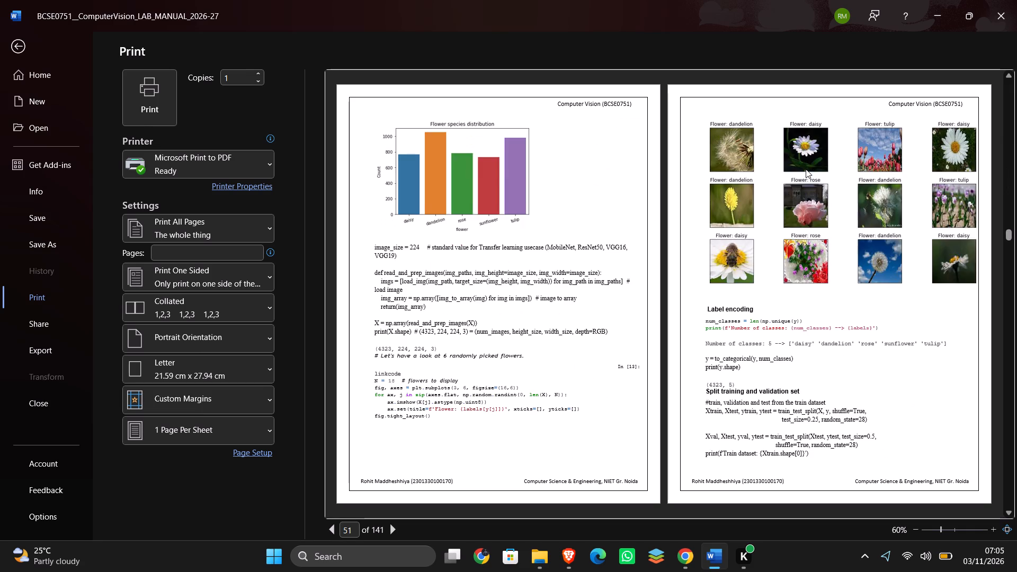
pyautogui.press('Down')
pyautogui.press('Down')
pyautogui.press('Down')
pyautogui.press('Down')
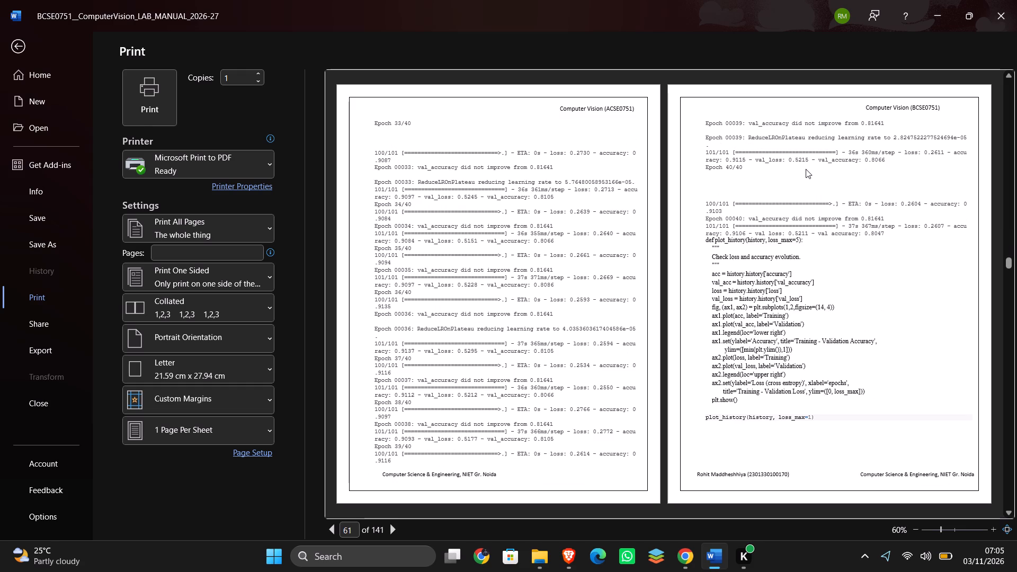
pyautogui.press('Down')
pyautogui.press('Down')
pyautogui.press('Down')
pyautogui.press('Up')
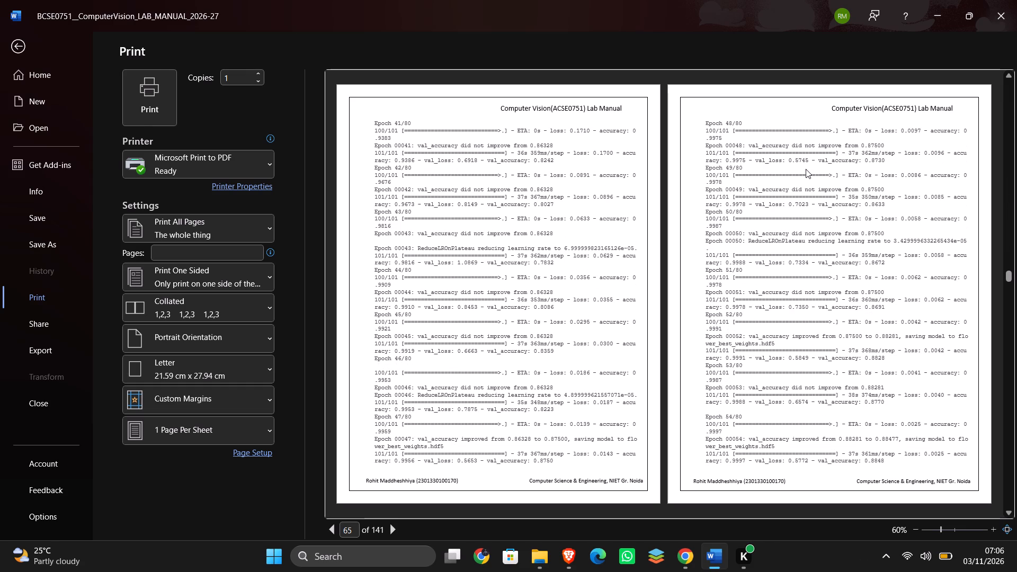
pyautogui.press('Escape')
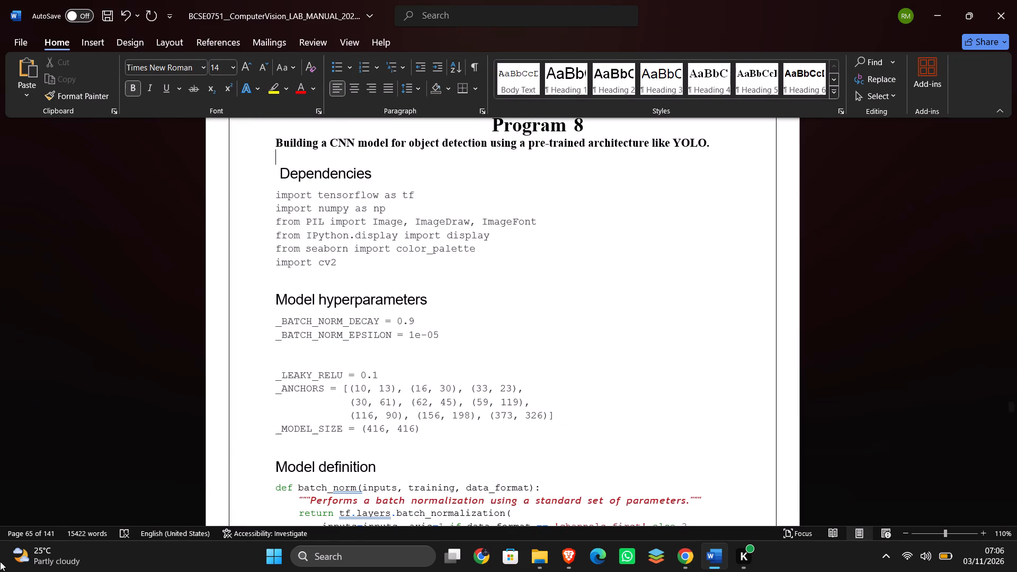
# Browse the page thumbnails backward from Program 8 to locate page 65.
pyautogui.click(29, 533)
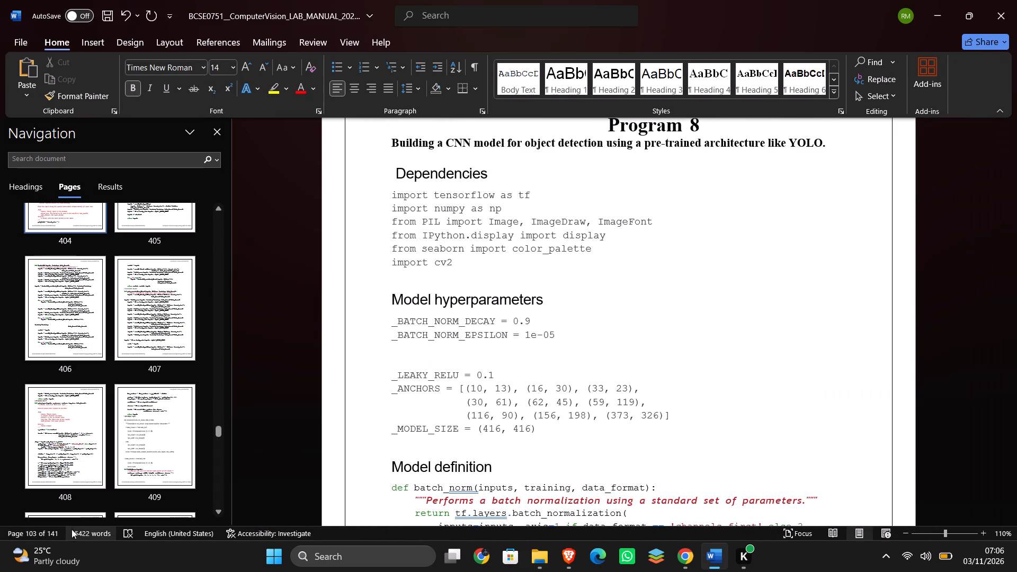
pyautogui.scroll(13, 112, 461)
pyautogui.scroll(-3, 112, 461)
pyautogui.scroll(5, 112, 461)
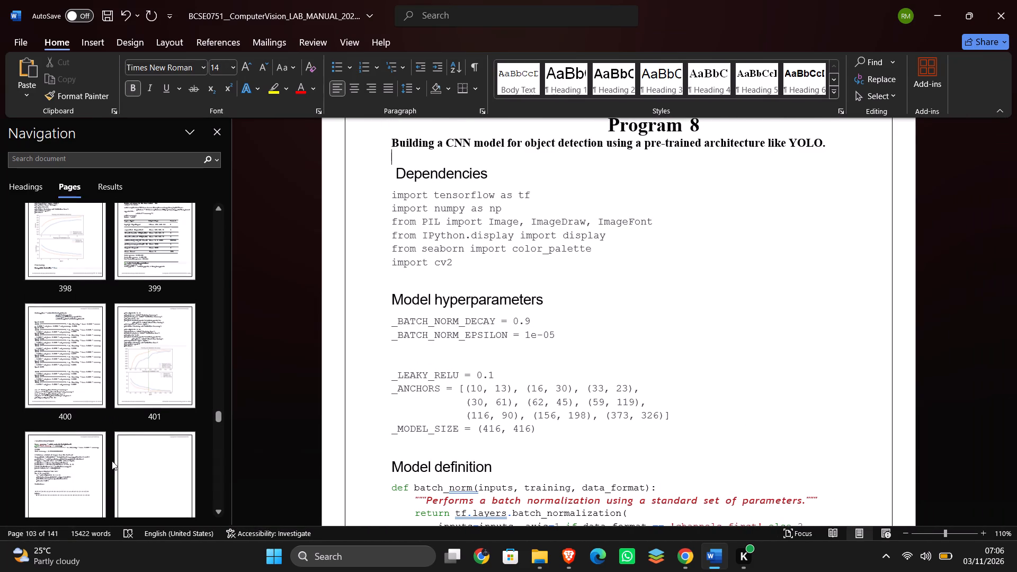
pyautogui.scroll(15, 112, 461)
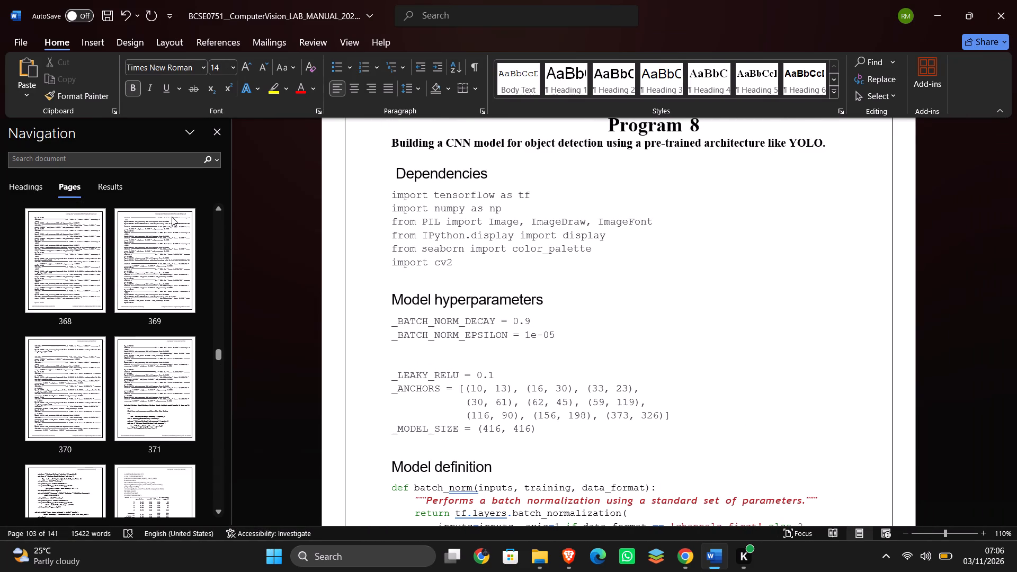
# Search the document for 65, look back through the pages before the first match, and close the search.
pyautogui.click(112, 161)
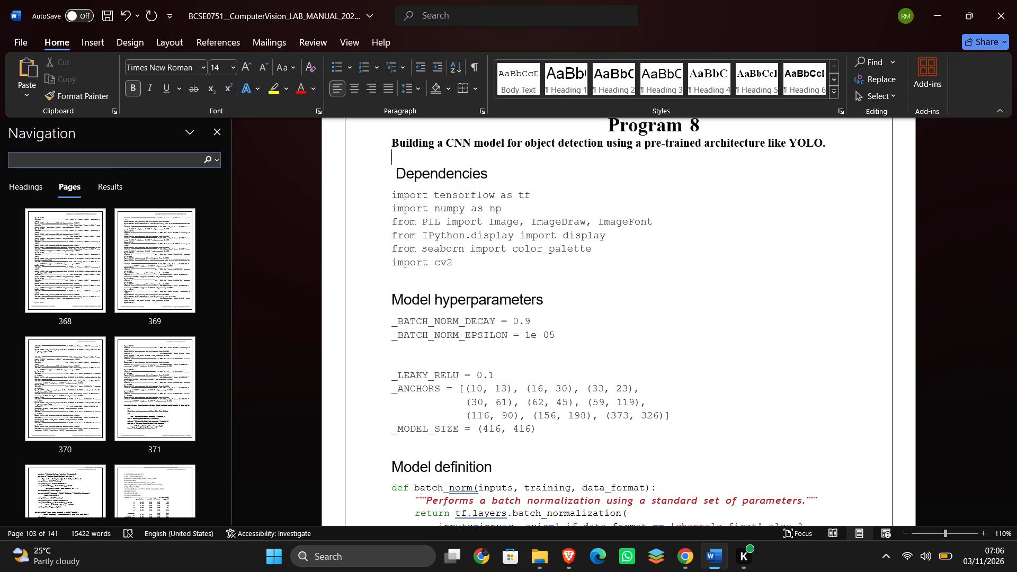
pyautogui.write('65')
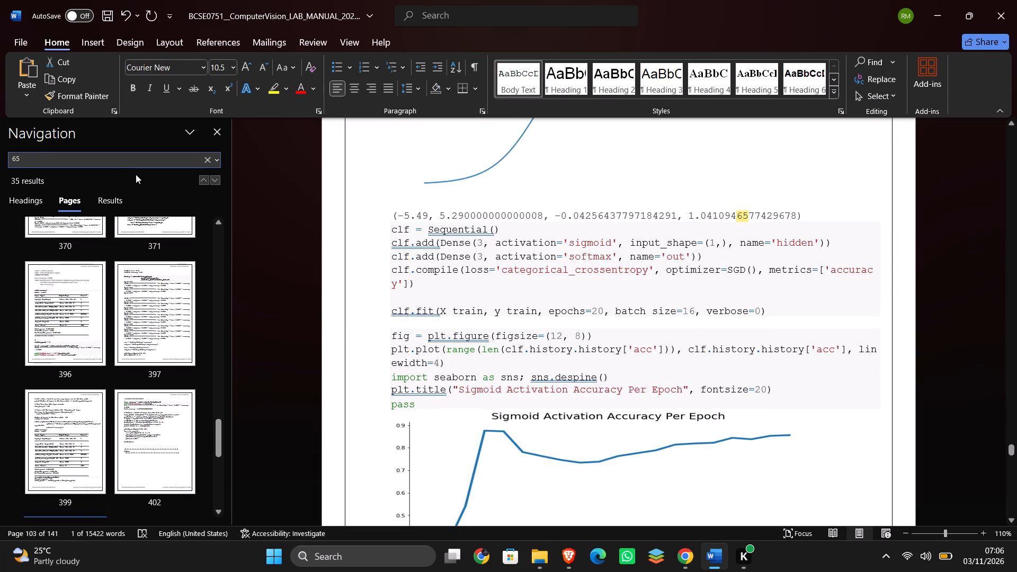
pyautogui.scroll(1, 543, 309)
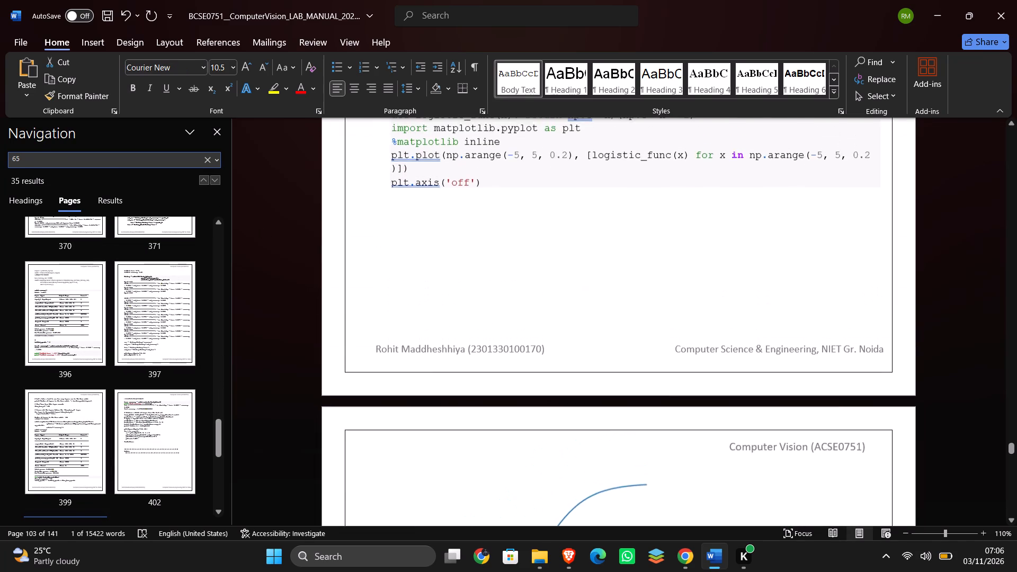
pyautogui.scroll(3, 543, 309)
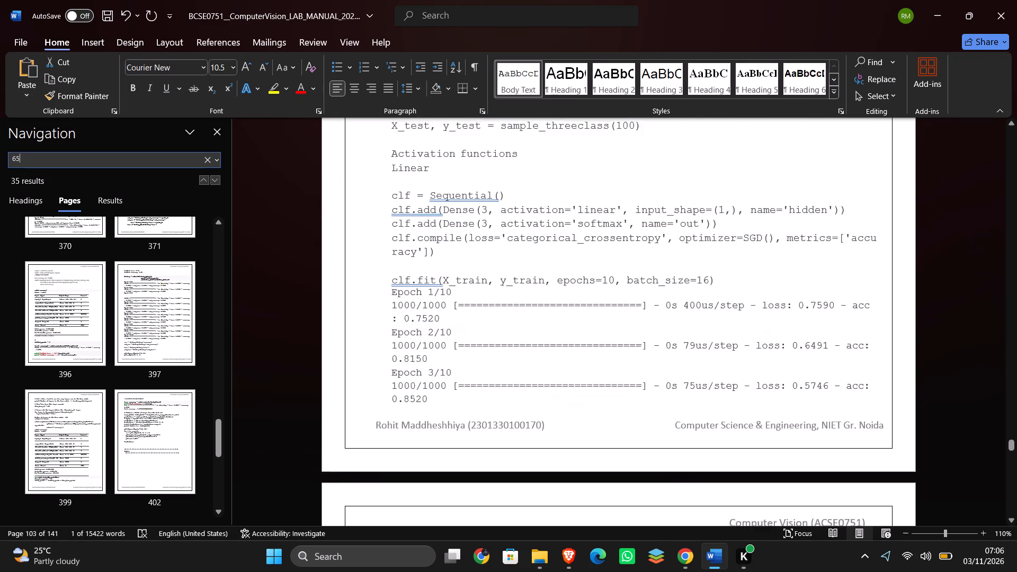
pyautogui.scroll(3, 543, 309)
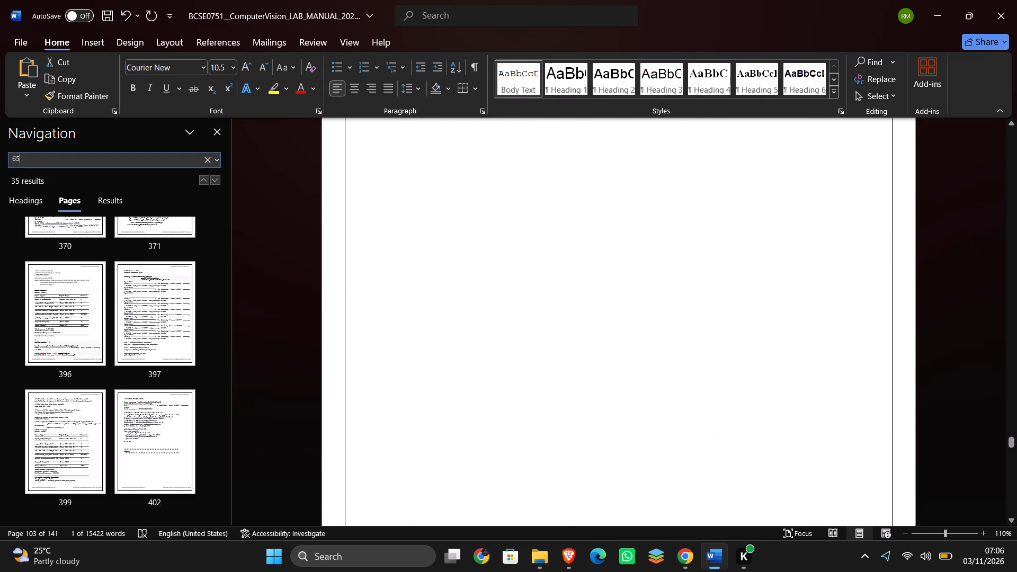
pyautogui.scroll(4, 543, 309)
pyautogui.scroll(-1, 543, 309)
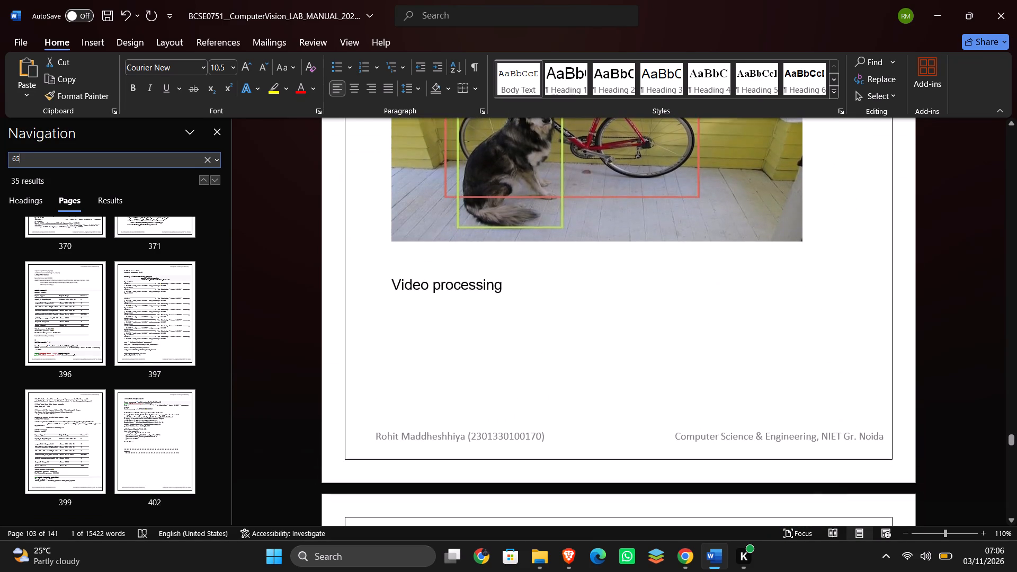
pyautogui.scroll(3, 543, 309)
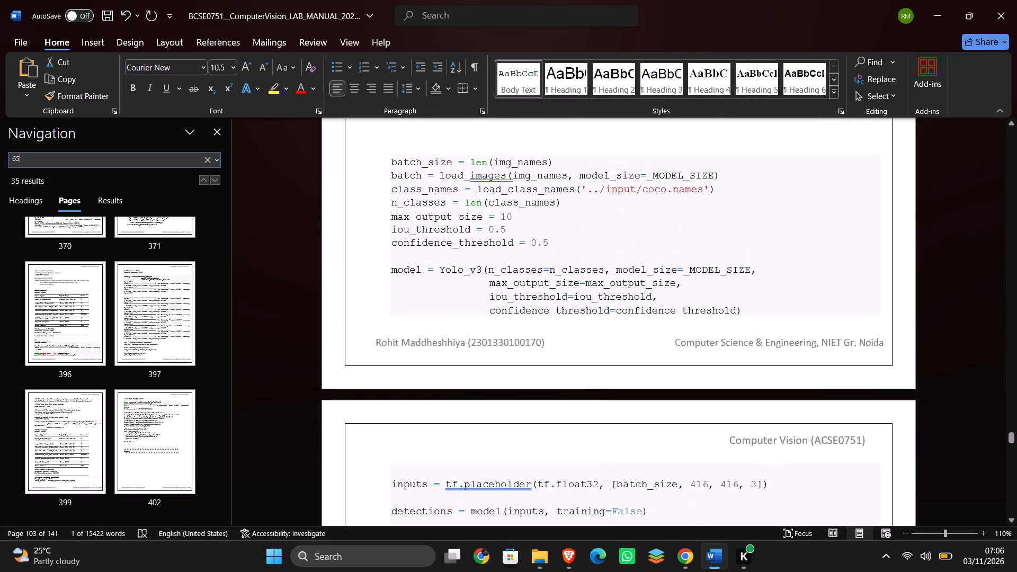
pyautogui.click(219, 136)
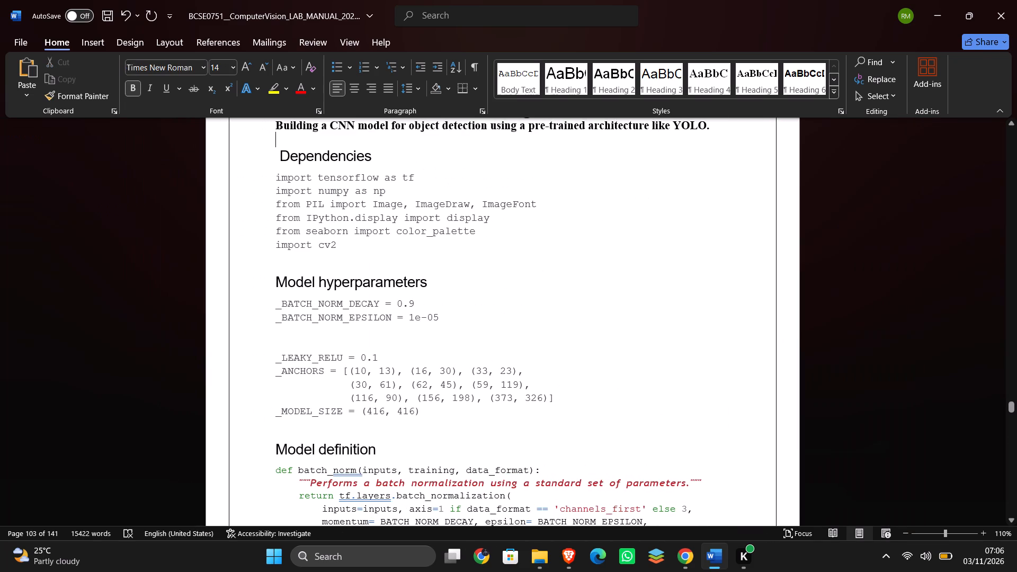
# Look back from the Program 8 title page through the flower model's epoch training output, checking each page's header and footer for consistency.
pyautogui.scroll(2, 787, 298)
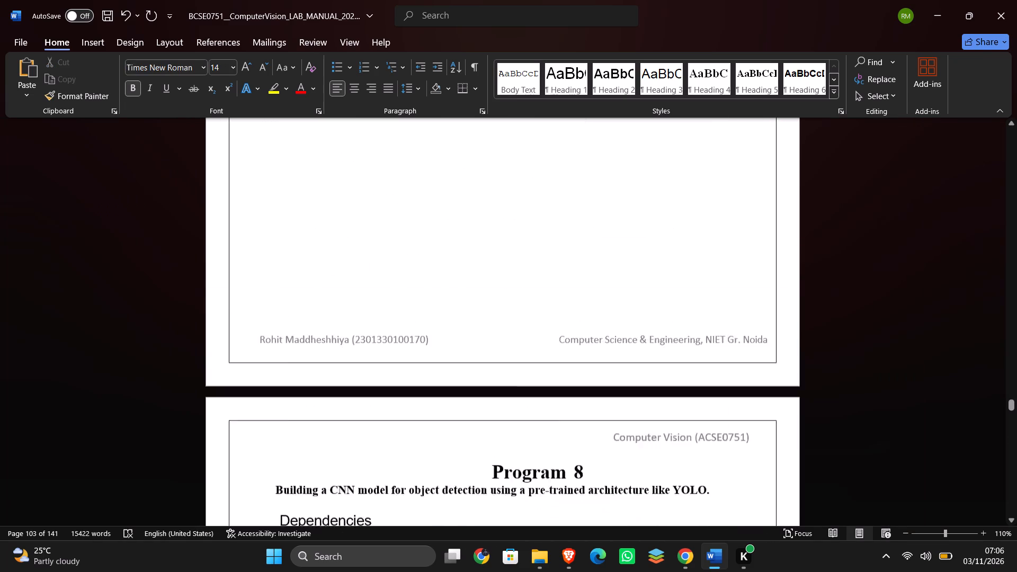
pyautogui.scroll(18, 787, 298)
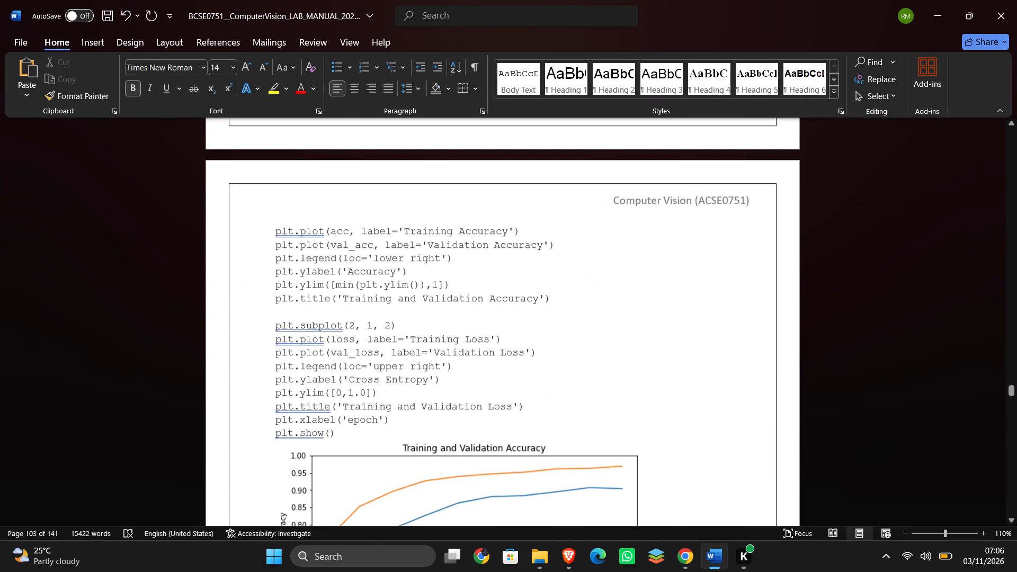
pyautogui.scroll(20, 839, 354)
pyautogui.scroll(20, 839, 354)
pyautogui.scroll(20, 839, 354)
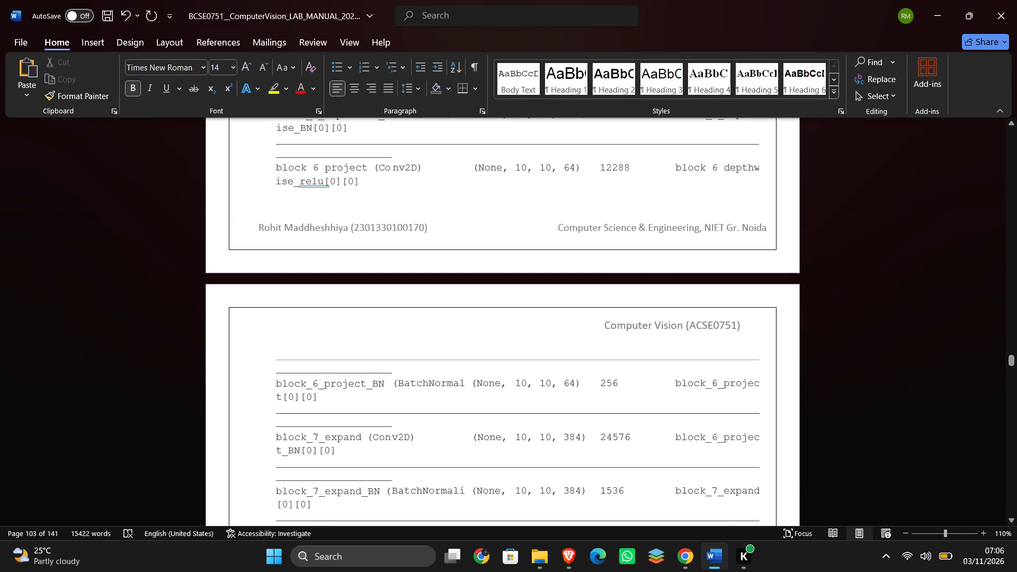
pyautogui.scroll(20, 839, 354)
pyautogui.scroll(20, 839, 354)
pyautogui.scroll(20, 839, 354)
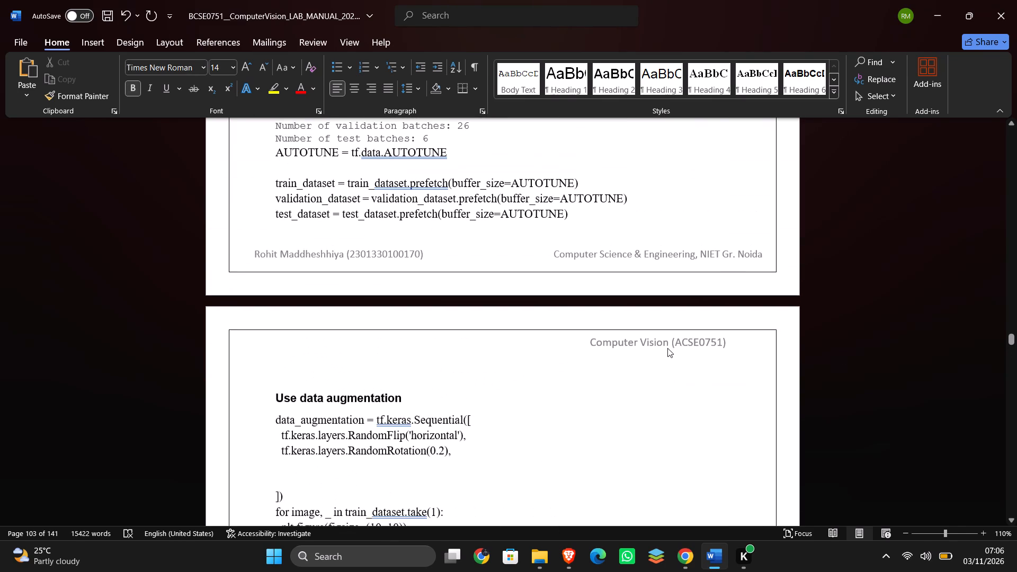
pyautogui.scroll(5, 734, 240)
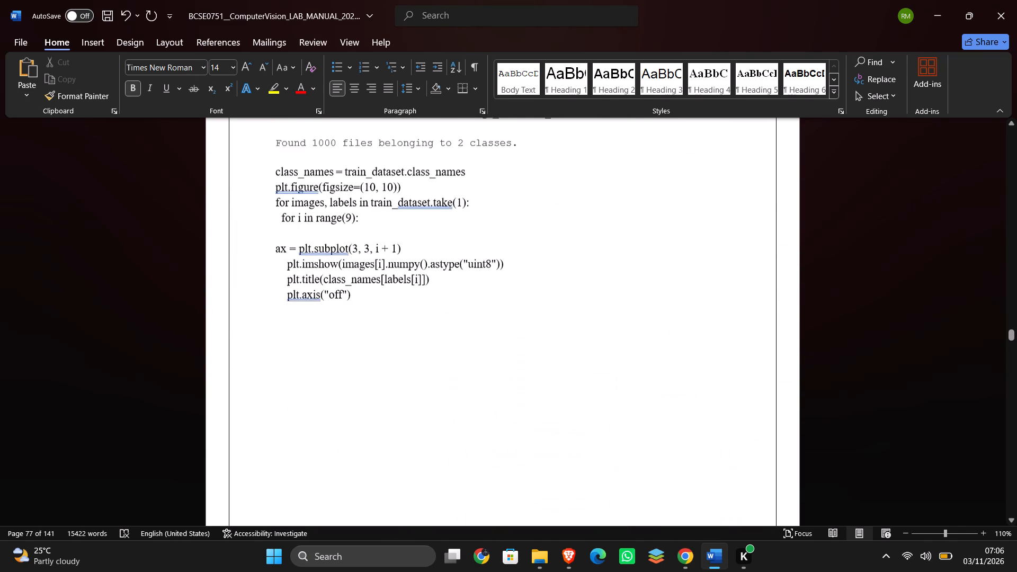
pyautogui.scroll(7, 734, 240)
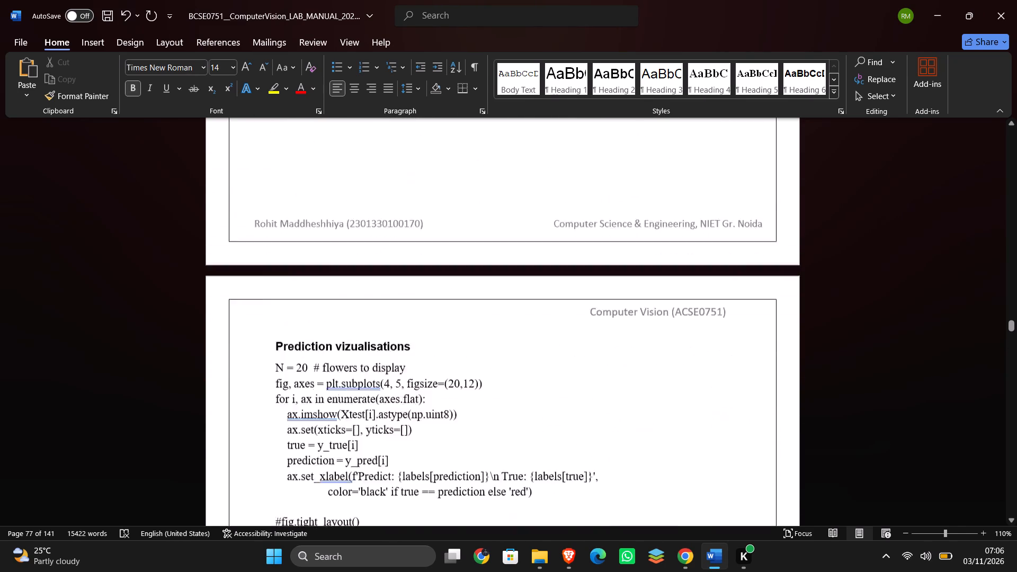
pyautogui.scroll(12, 734, 240)
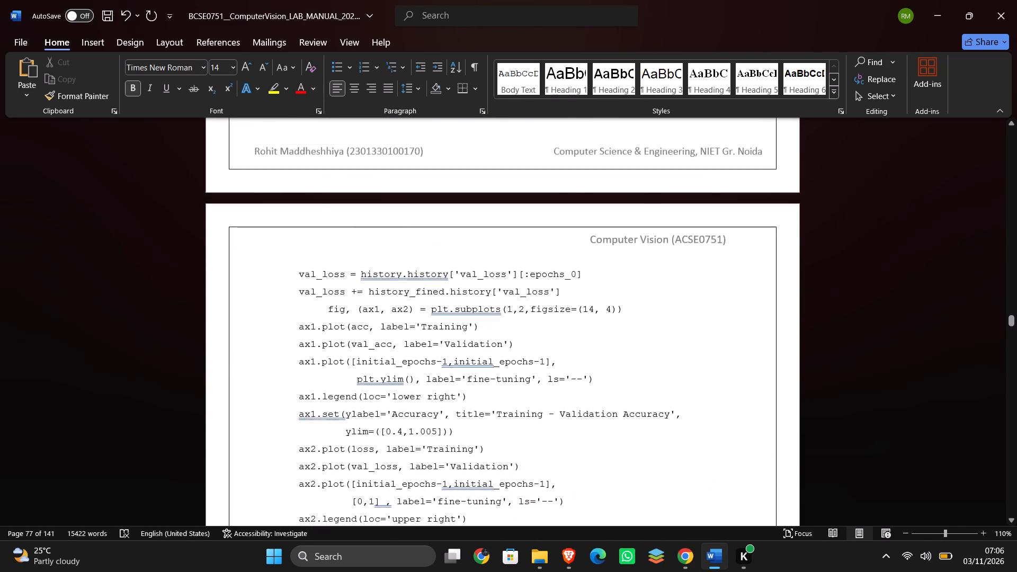
pyautogui.scroll(4, 734, 240)
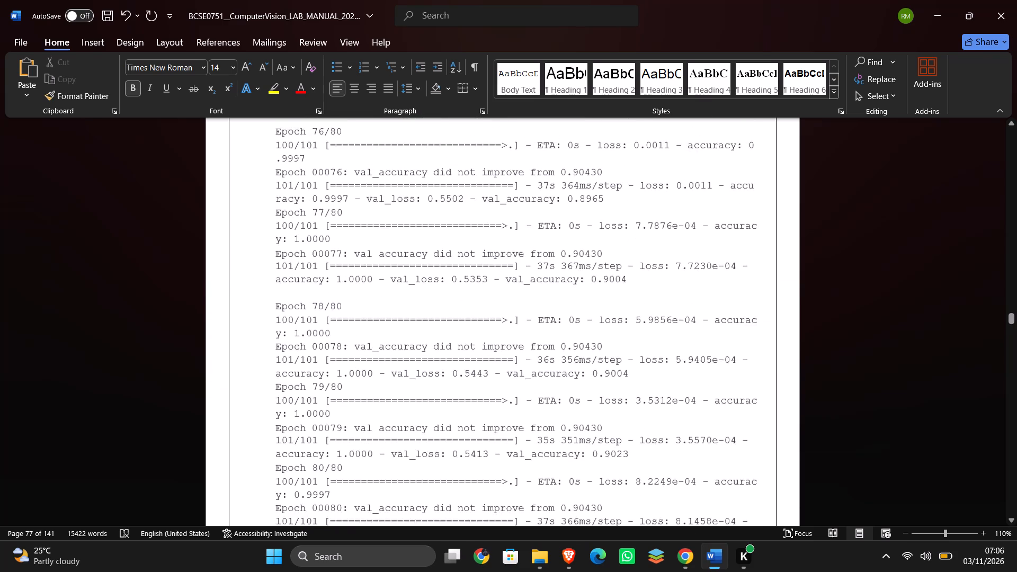
pyautogui.scroll(6, 734, 240)
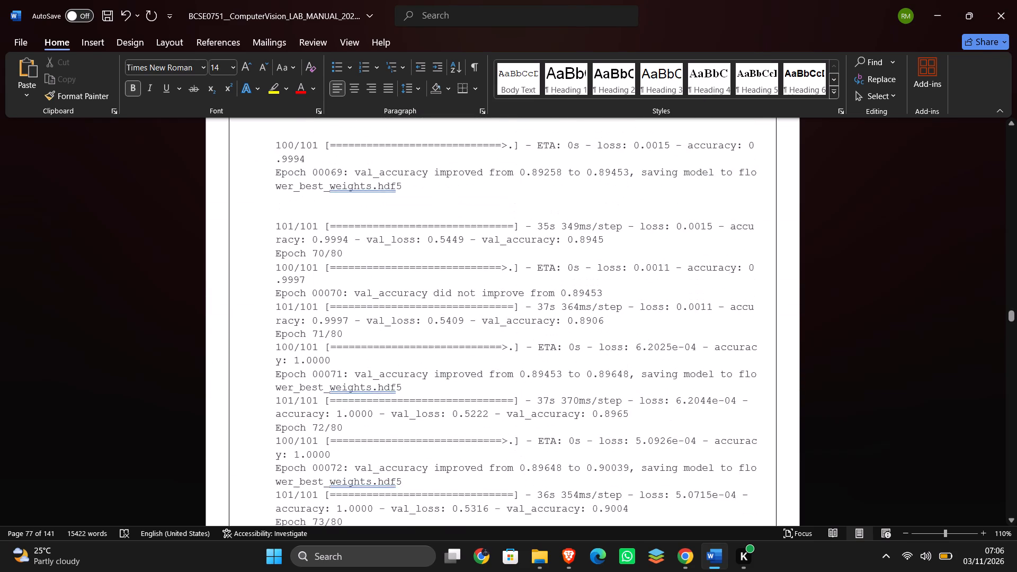
pyautogui.scroll(6, 734, 240)
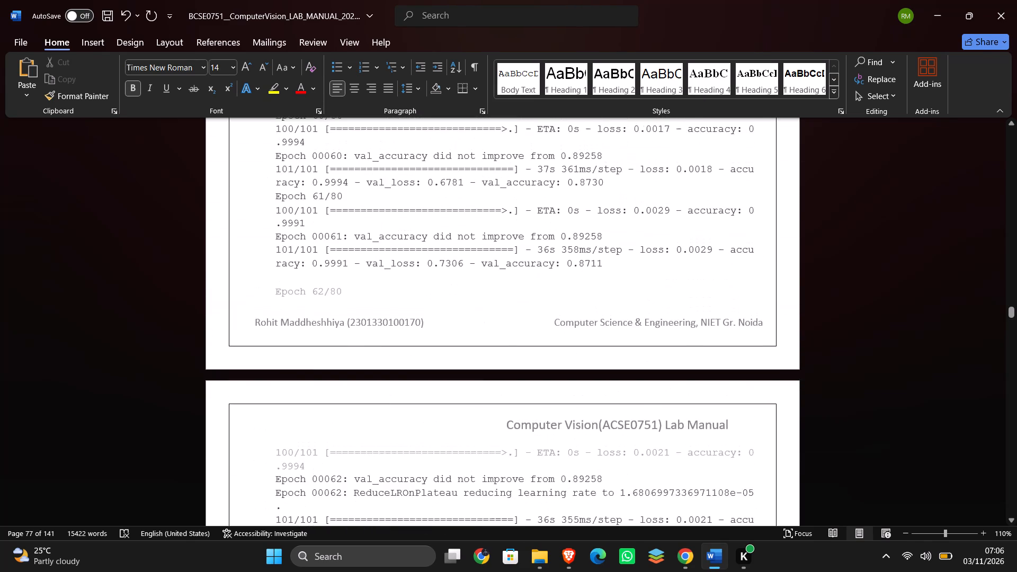
pyautogui.scroll(1, 734, 240)
pyautogui.scroll(-1, 734, 240)
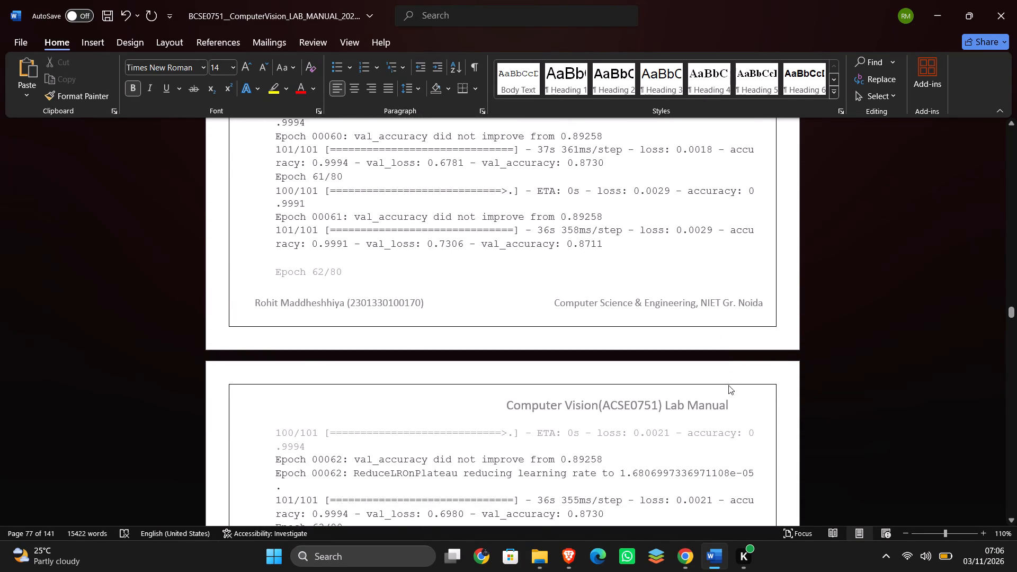
# Change the Section 71 header text, on the page that follows the Epoch 62/80 line, to "Computer Vision (ACSE0751)".
pyautogui.doubleClick(716, 408)
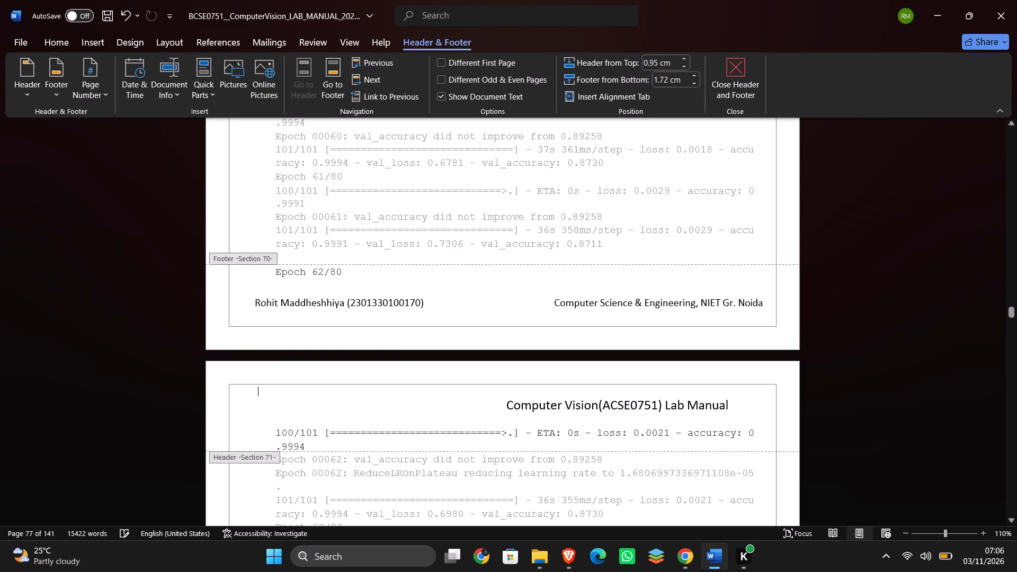
pyautogui.click(720, 405)
pyautogui.press('Right')
pyautogui.press('Right')
pyautogui.press('BackSpace')
pyautogui.press('BackSpace')
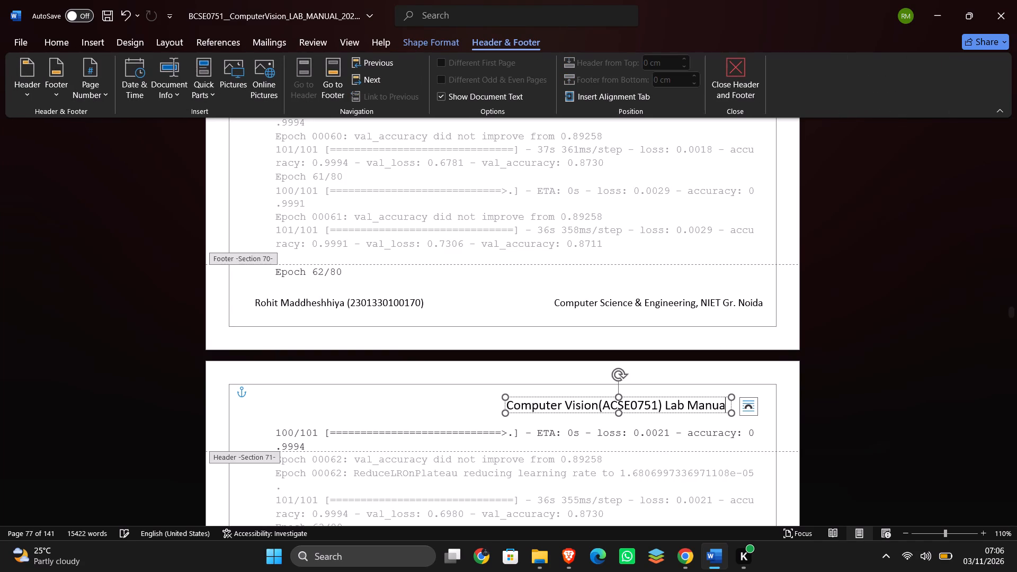
pyautogui.press('BackSpace')
pyautogui.press('BackSpace')
pyautogui.press('BackSpace')
pyautogui.press('BackSpace')
pyautogui.press('BackSpace')
pyautogui.press('BackSpace')
pyautogui.press('BackSpace')
pyautogui.press('BackSpace')
pyautogui.press('BackSpace')
pyautogui.press('Left')
pyautogui.press('Left')
pyautogui.press('Left')
pyautogui.press('Left')
pyautogui.press('Left')
pyautogui.press('Left')
pyautogui.press('Left')
pyautogui.press('Left')
pyautogui.press('Left')
pyautogui.press('Left')
pyautogui.press('space')
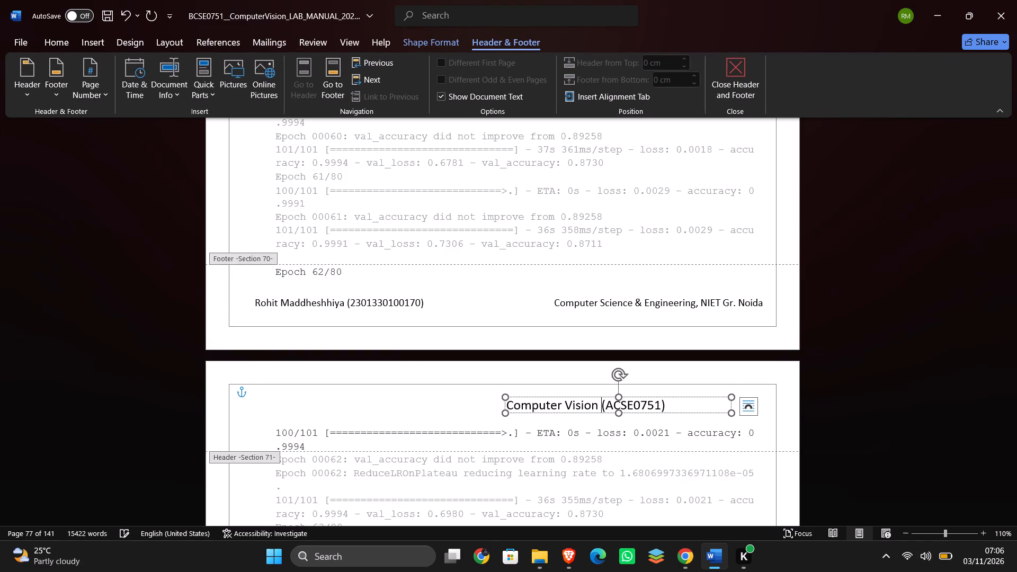
# Set the Section 71 header text "Computer Vision (ACSE0751)" to 12 pt.
pyautogui.hotkey('ctrl', 'a')
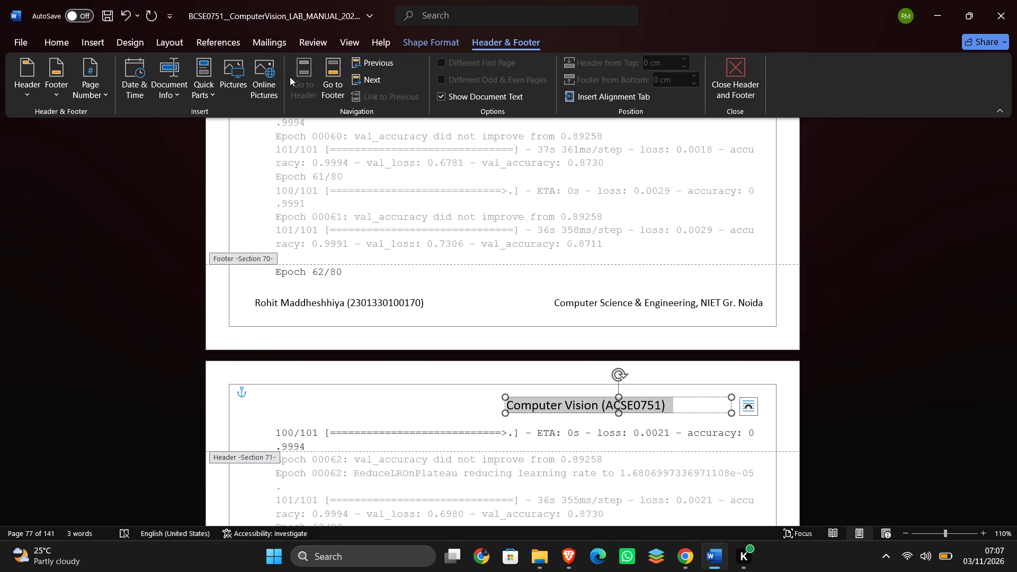
pyautogui.click(60, 40)
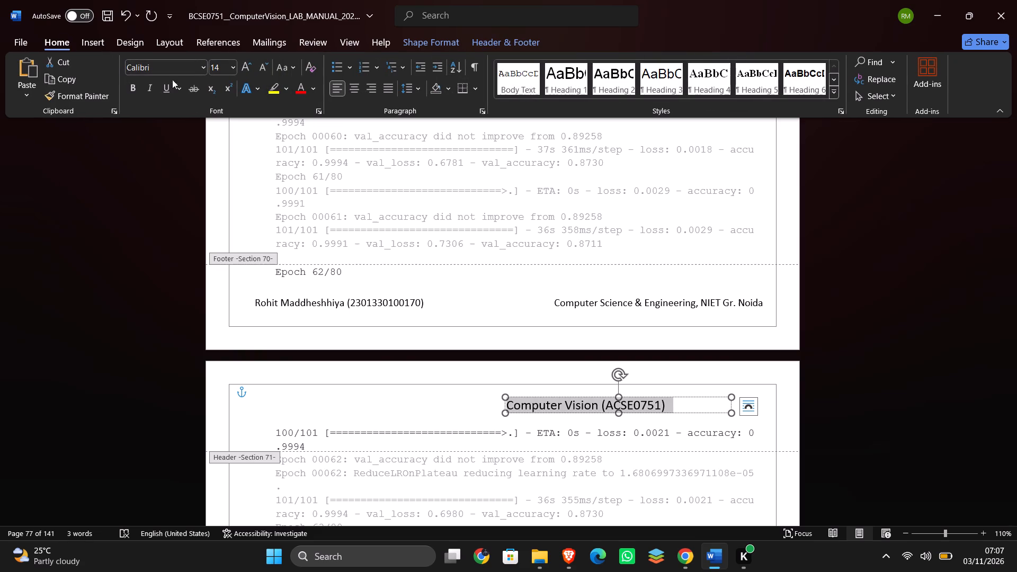
pyautogui.click(234, 70)
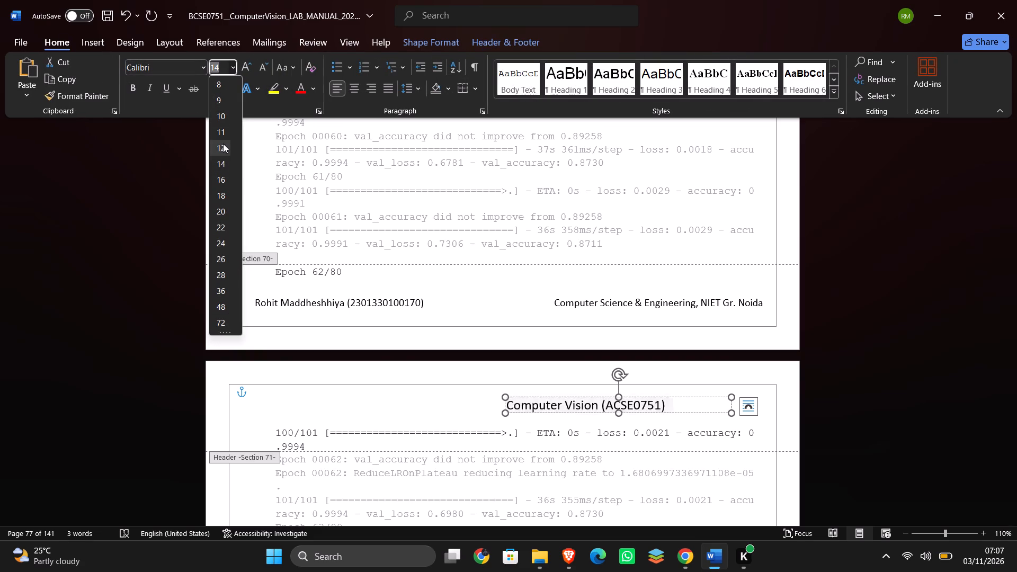
pyautogui.click(223, 143)
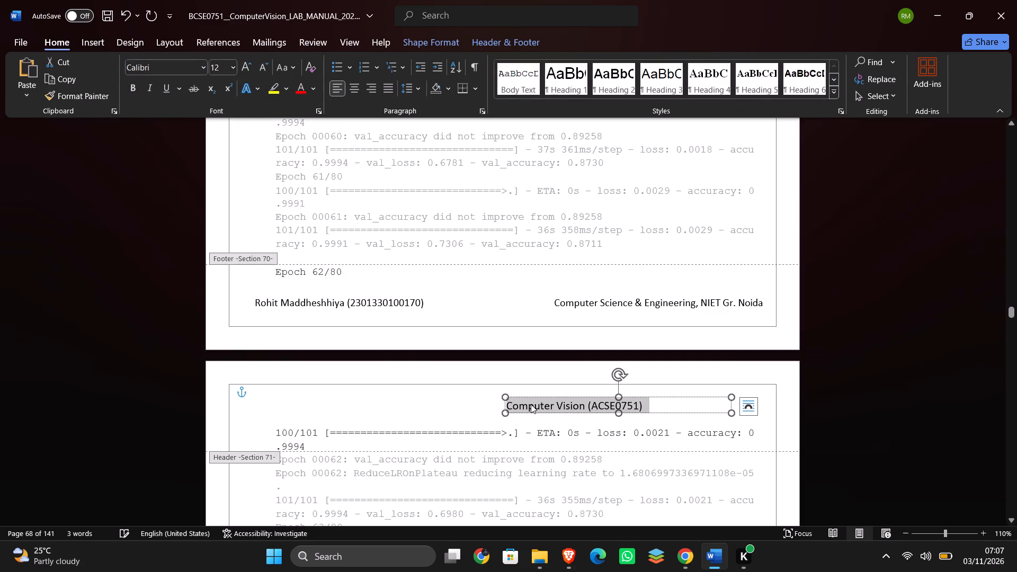
# Narrow the Section 71 header text box to fit its text and shift it toward the page's right border.
pyautogui.moveTo(505, 395); pyautogui.dragTo(550, 399)
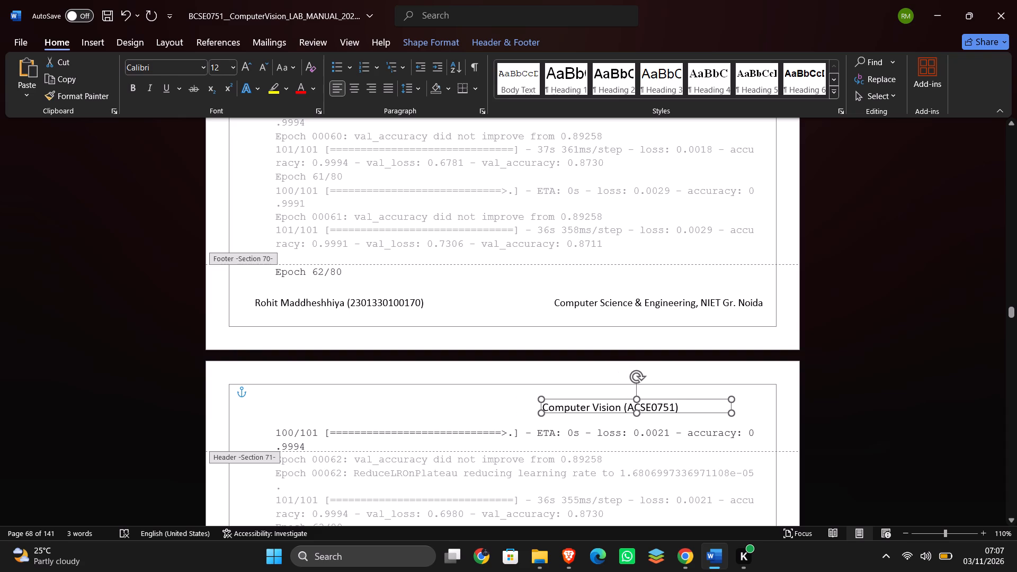
pyautogui.moveTo(550, 399); pyautogui.dragTo(578, 397)
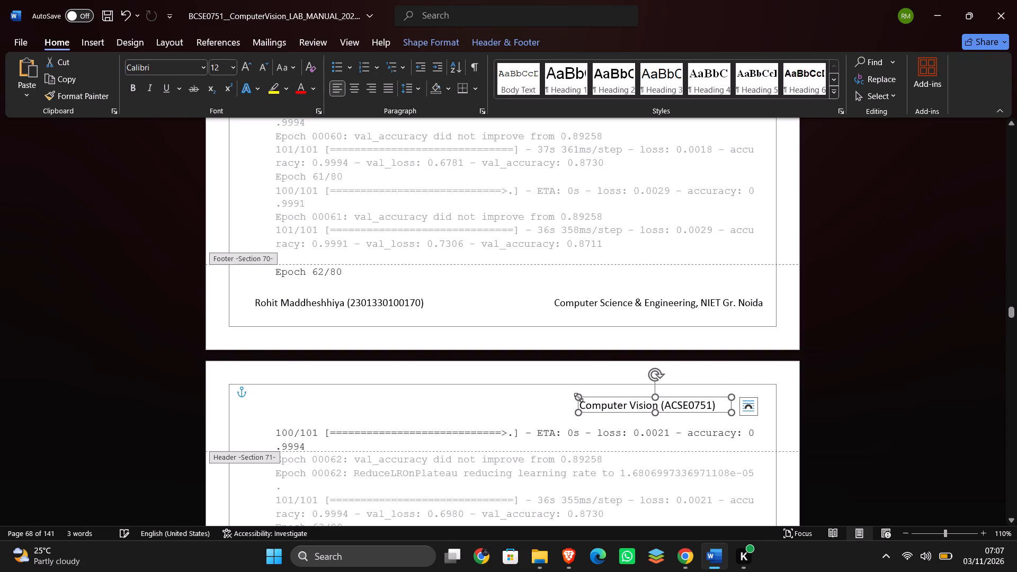
pyautogui.moveTo(644, 398); pyautogui.dragTo(662, 398)
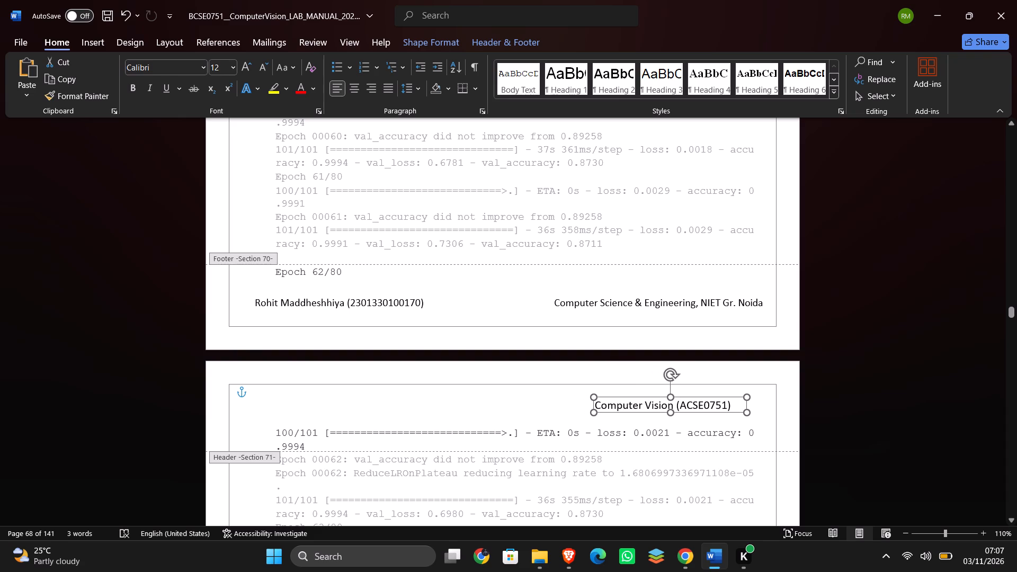
pyautogui.moveTo(662, 398); pyautogui.dragTo(668, 397)
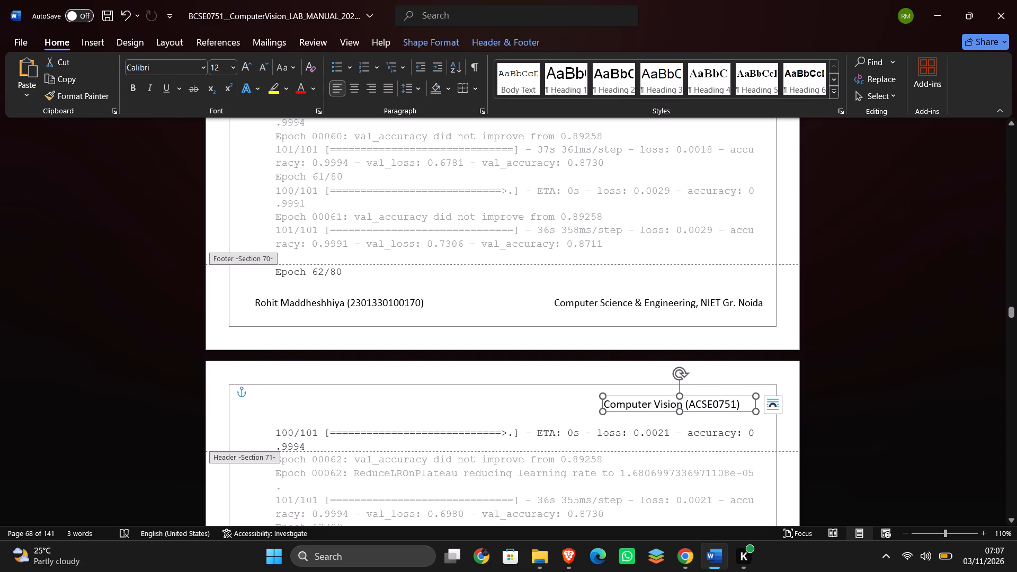
pyautogui.moveTo(604, 412); pyautogui.dragTo(612, 413)
pyautogui.scroll(2, 623, 315)
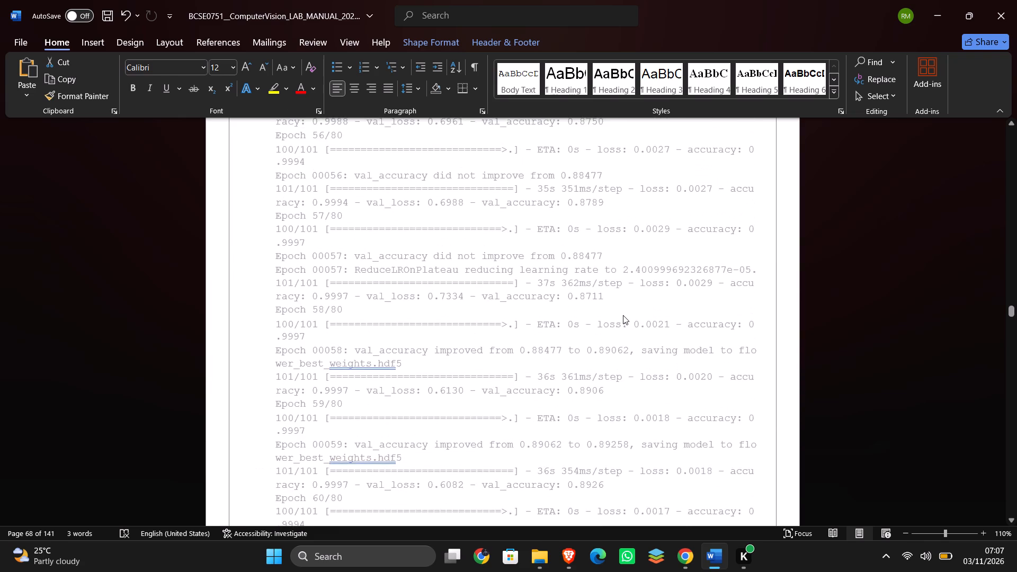
# Correct the student's surname in the Section 70 footer, below the Epoch 62/80 line, by deleting the duplicated "h".
pyautogui.scroll(-2, 623, 315)
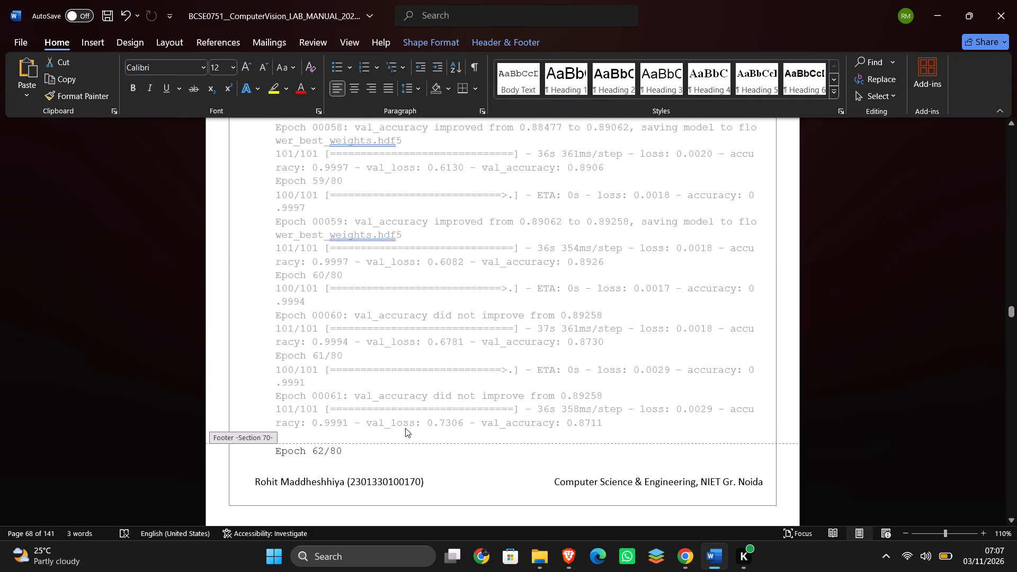
pyautogui.click(331, 482)
pyautogui.press('BackSpace')
pyautogui.press('1')
pyautogui.press('BackSpace')
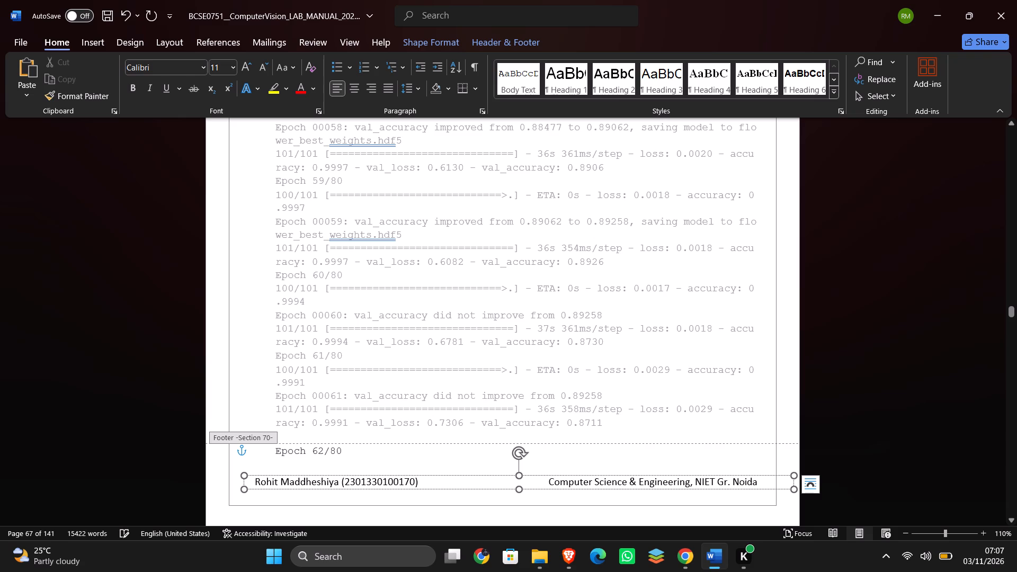
# Delete the duplicated "h" from the student's surname in the Section 71 footer, on the page ending with Epoch 69/80.
pyautogui.scroll(-4, 554, 455)
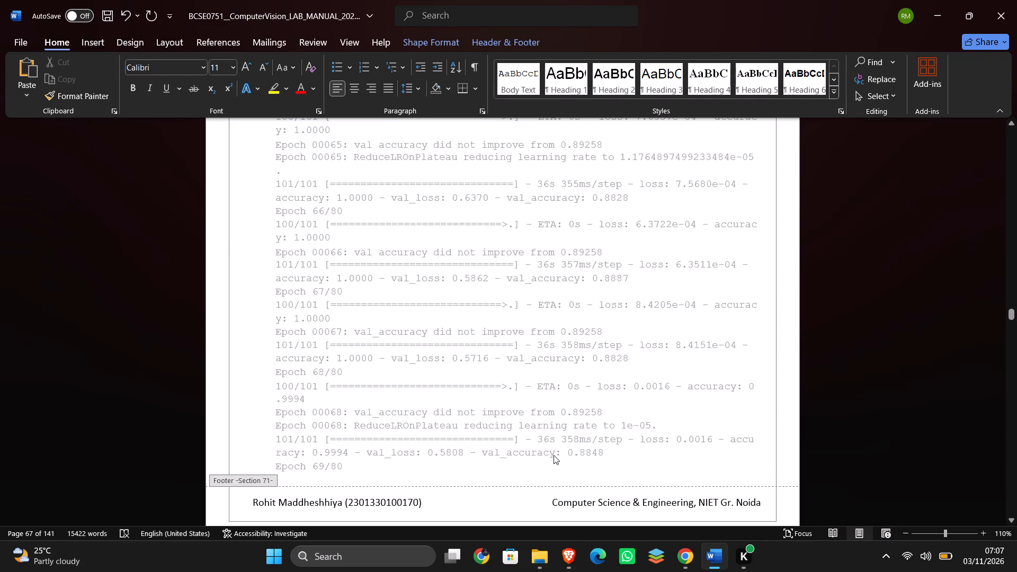
pyautogui.click(324, 500)
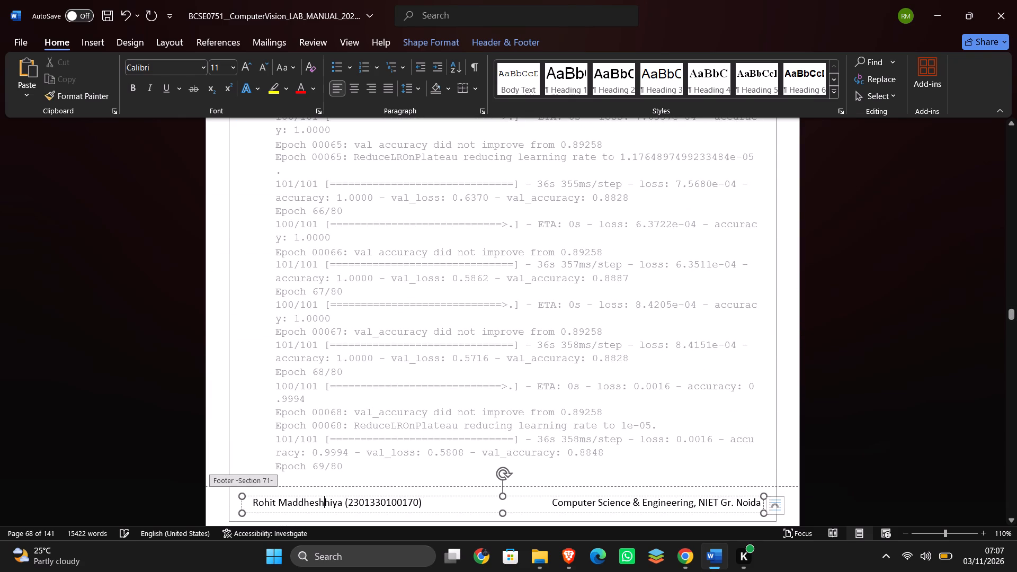
pyautogui.press('BackSpace')
pyautogui.press('1')
pyautogui.press('BackSpace')
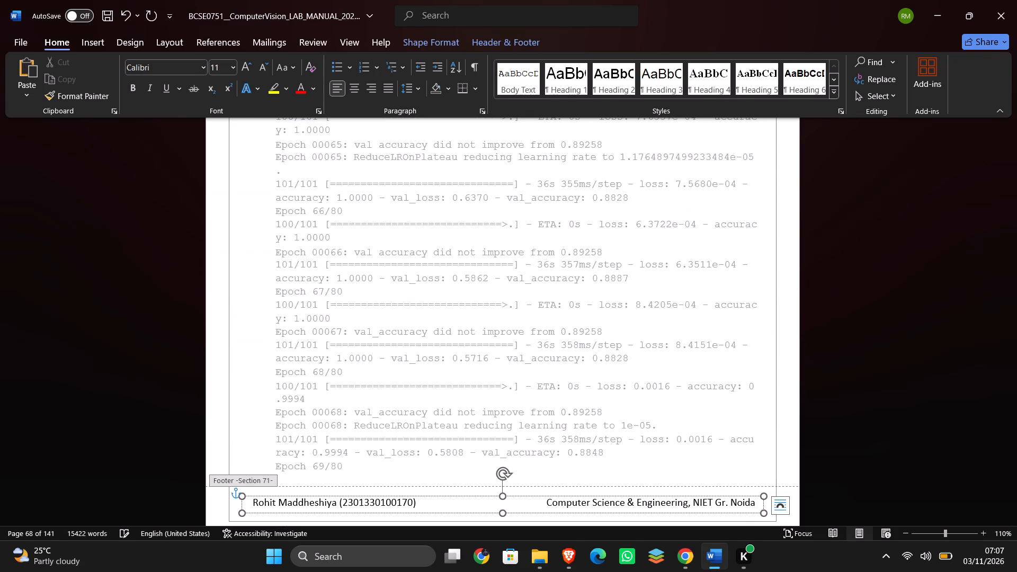
# Delete the duplicated "h" from the student's surname in the Section 72 footer, on the page ending with the Epoch 75 output.
pyautogui.scroll(-4, 441, 494)
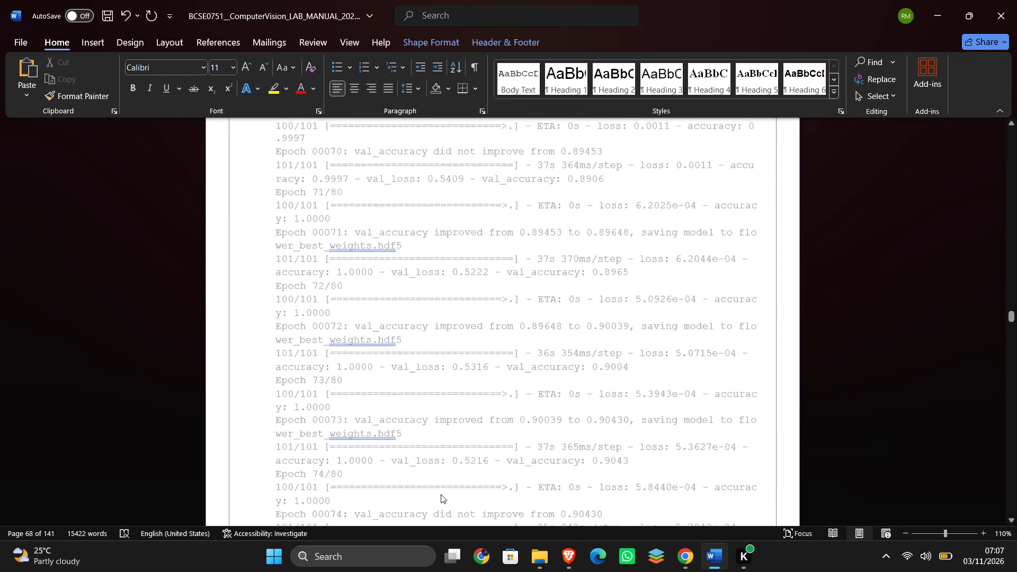
pyautogui.scroll(-1, 441, 494)
pyautogui.click(328, 317)
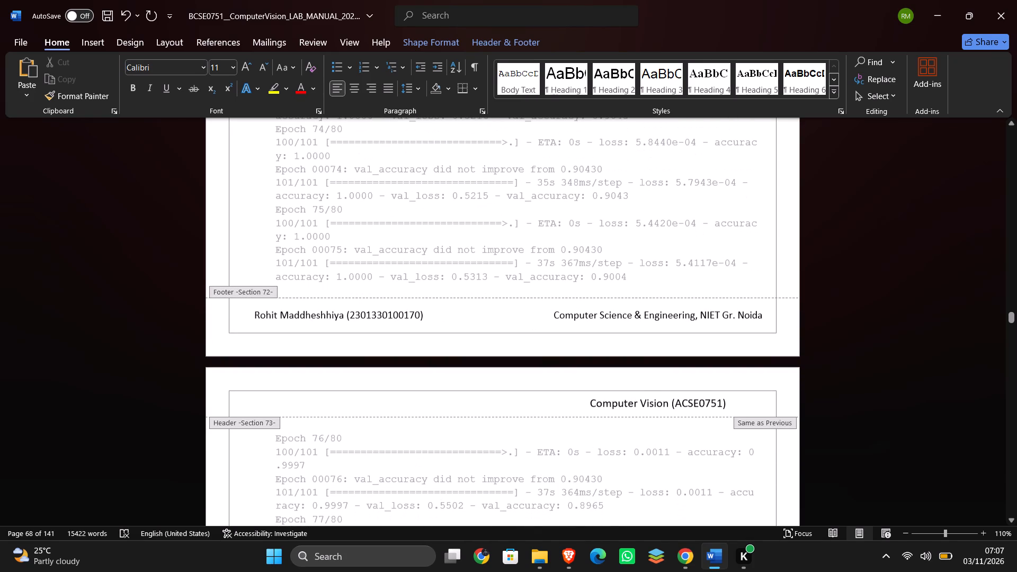
pyautogui.press('BackSpace')
pyautogui.press('1')
pyautogui.press('BackSpace')
# Go back to the Section 69 footer, below the Epoch 54/80 output, and delete the duplicated "h" from the student's surname.
pyautogui.scroll(-5, 406, 418)
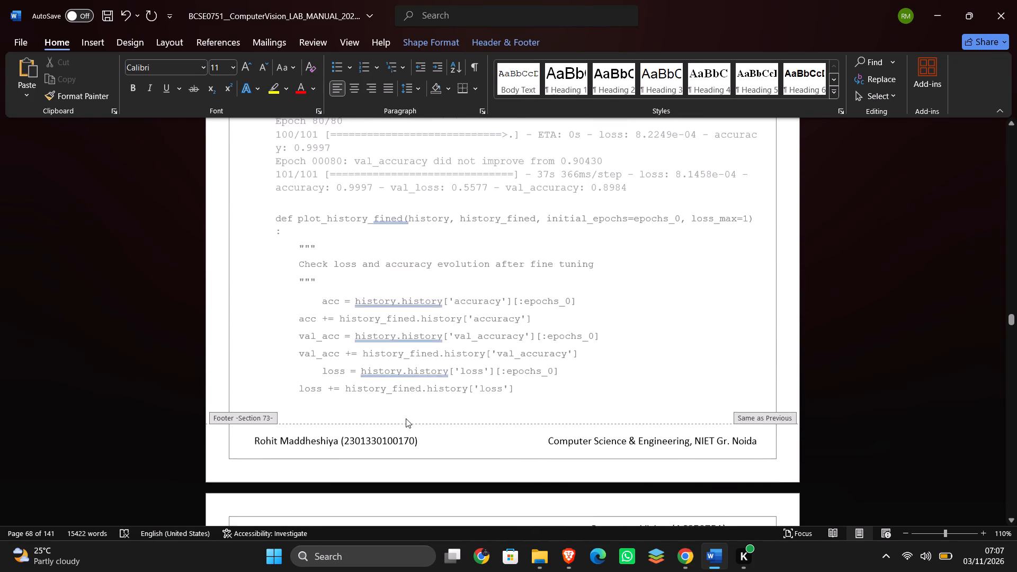
pyautogui.scroll(9, 447, 326)
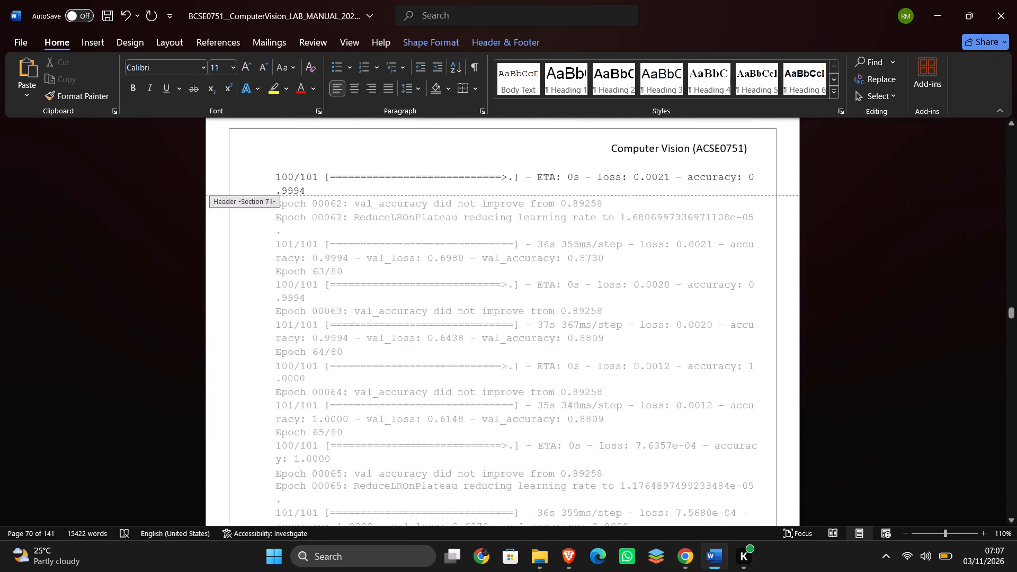
pyautogui.scroll(9, 447, 326)
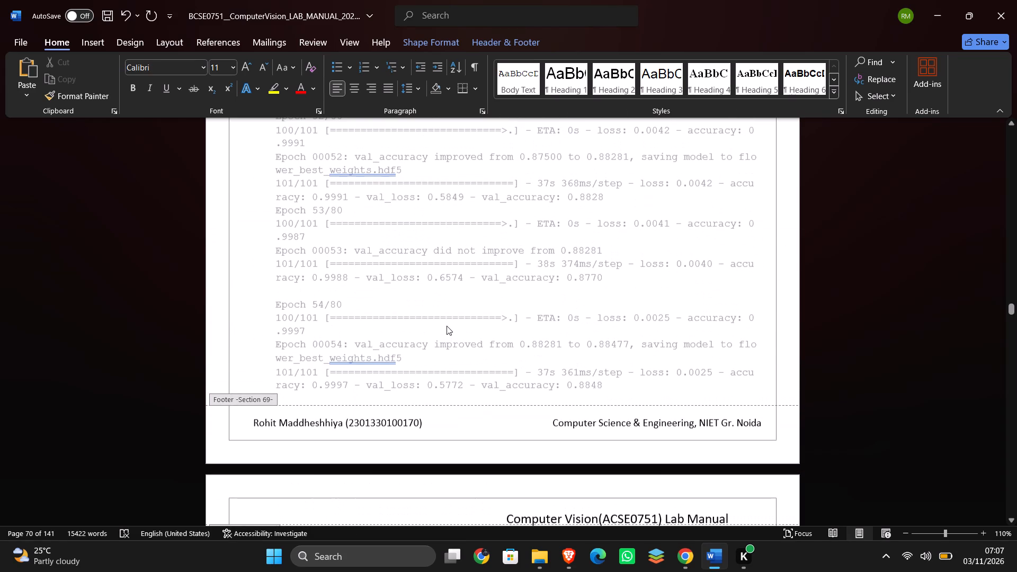
pyautogui.click(322, 428)
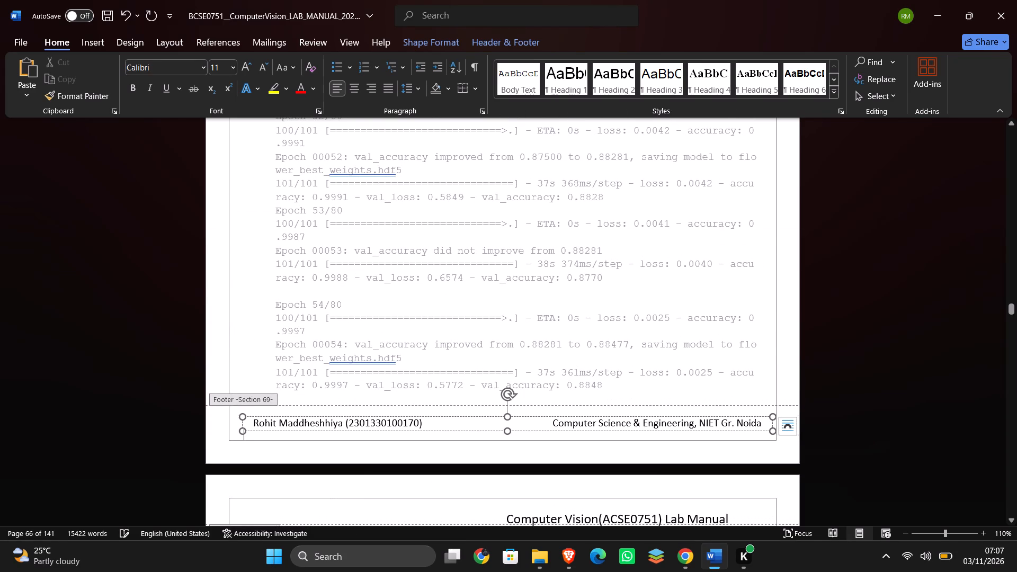
pyautogui.click(329, 416)
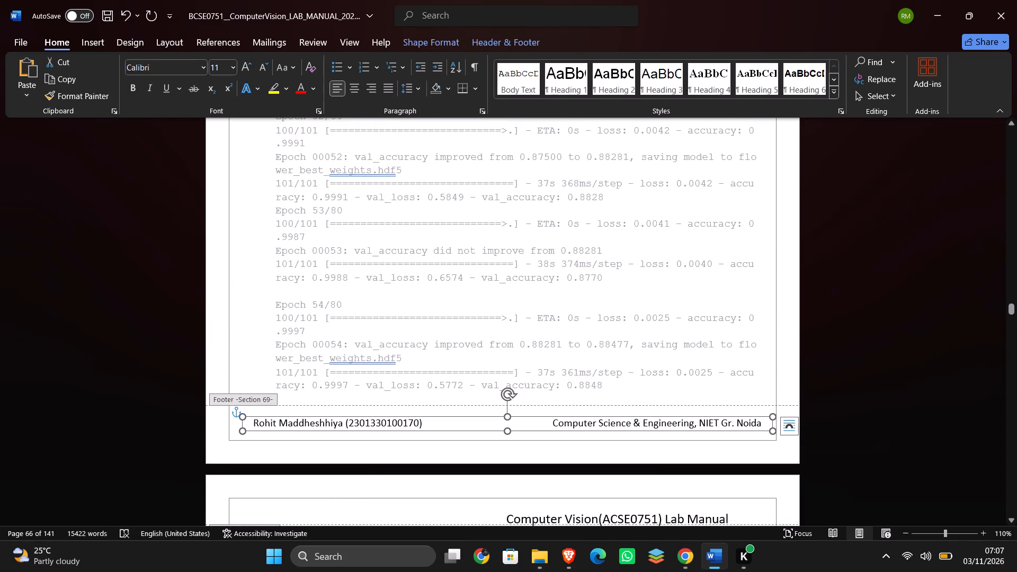
pyautogui.click(327, 423)
pyautogui.press('BackSpace')
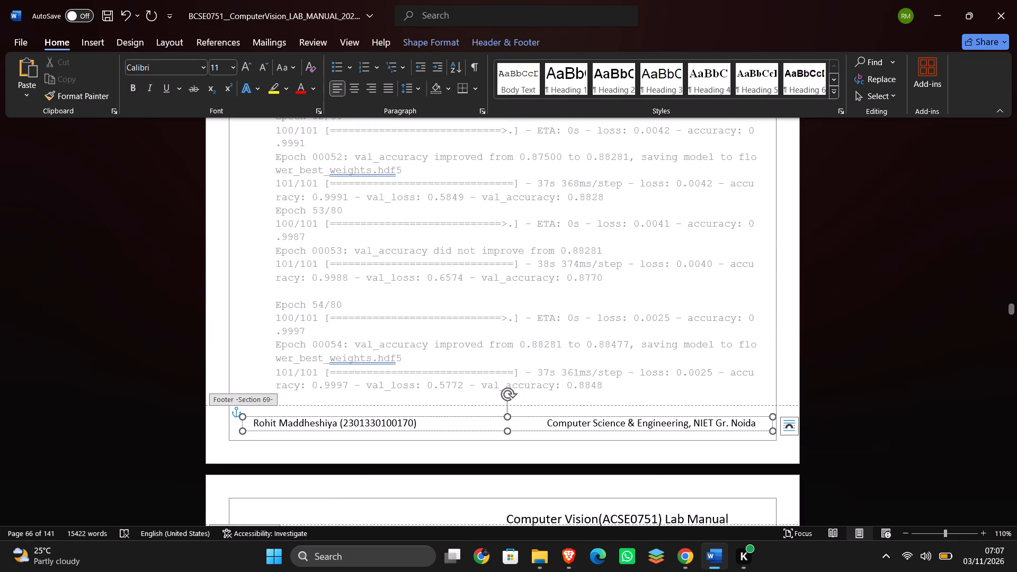
# Change the Section 69 header text, above the Epoch 48/80 line, to "Computer Vision (ACSE0751)".
pyautogui.scroll(2, 327, 423)
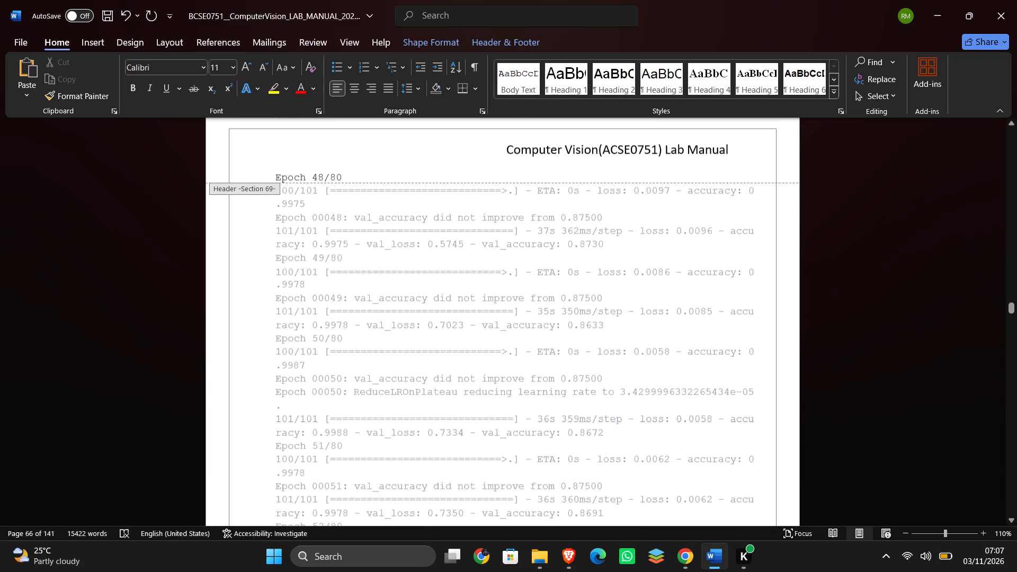
pyautogui.scroll(1, 327, 423)
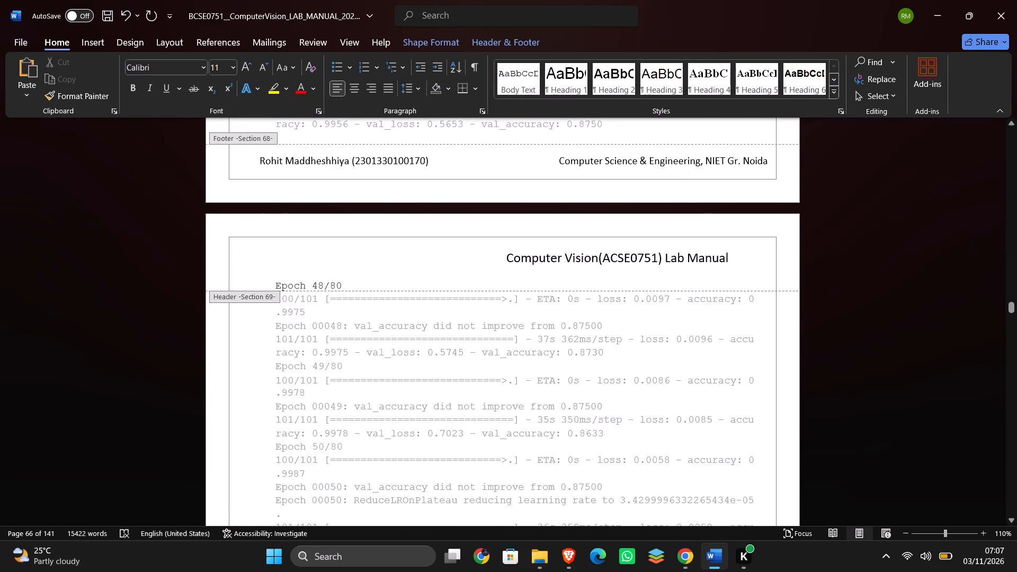
pyautogui.doubleClick(717, 258)
pyautogui.press('BackSpace')
pyautogui.press('BackSpace')
pyautogui.press('BackSpace')
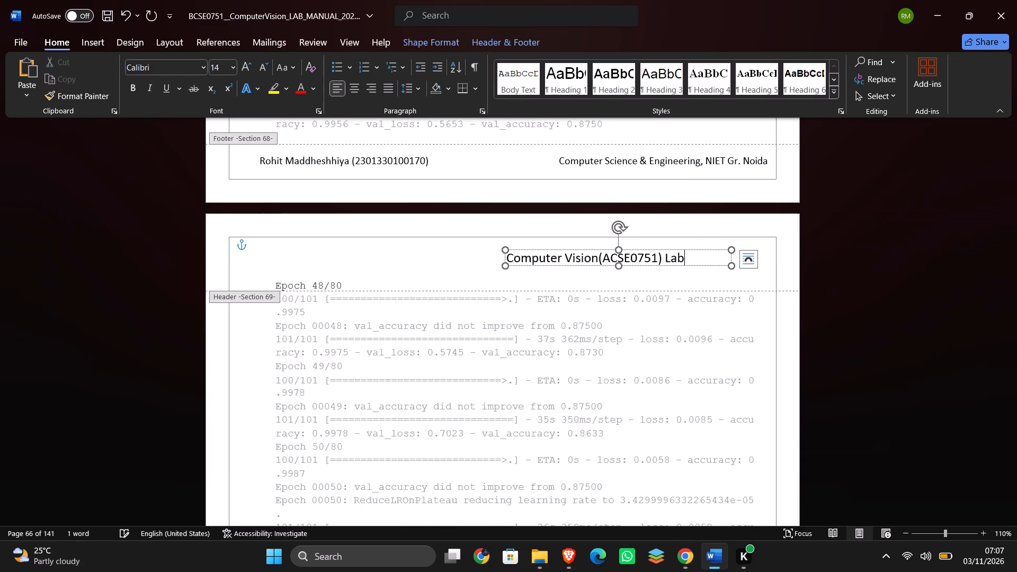
pyautogui.press('BackSpace')
pyautogui.press('BackSpace')
pyautogui.press('BackSpace')
pyautogui.press('Left')
pyautogui.press('Left')
pyautogui.press('Left')
pyautogui.press('Left')
pyautogui.press('Left')
pyautogui.press('Left')
pyautogui.press('Left')
pyautogui.press('Left')
pyautogui.press('Left')
pyautogui.press('Left')
pyautogui.press('space')
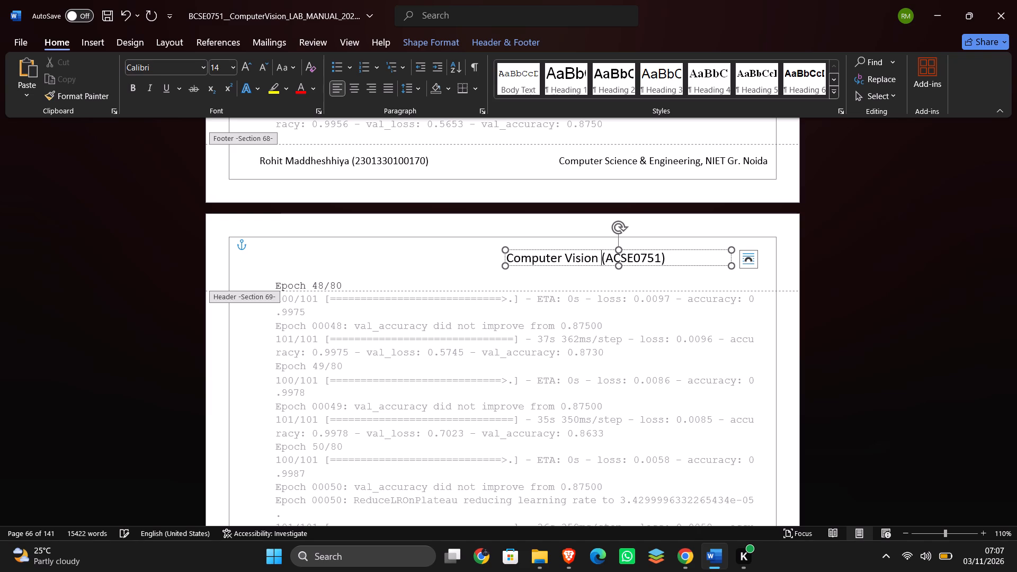
# Set the Section 69 header text "Computer Vision (ACSE0751)" to 12 pt.
pyautogui.hotkey('ctrl', 'a')
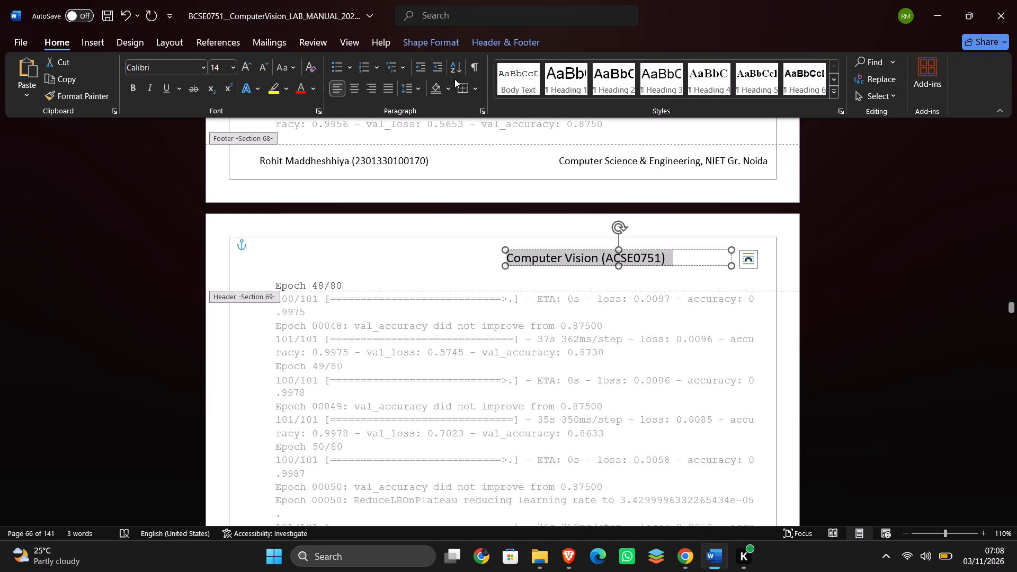
pyautogui.click(230, 67)
pyautogui.click(229, 150)
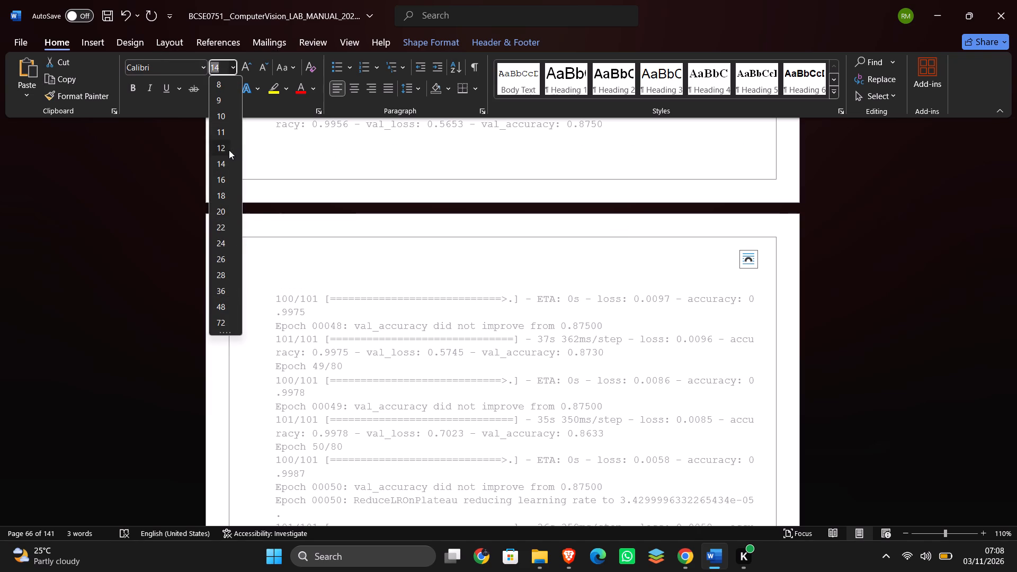
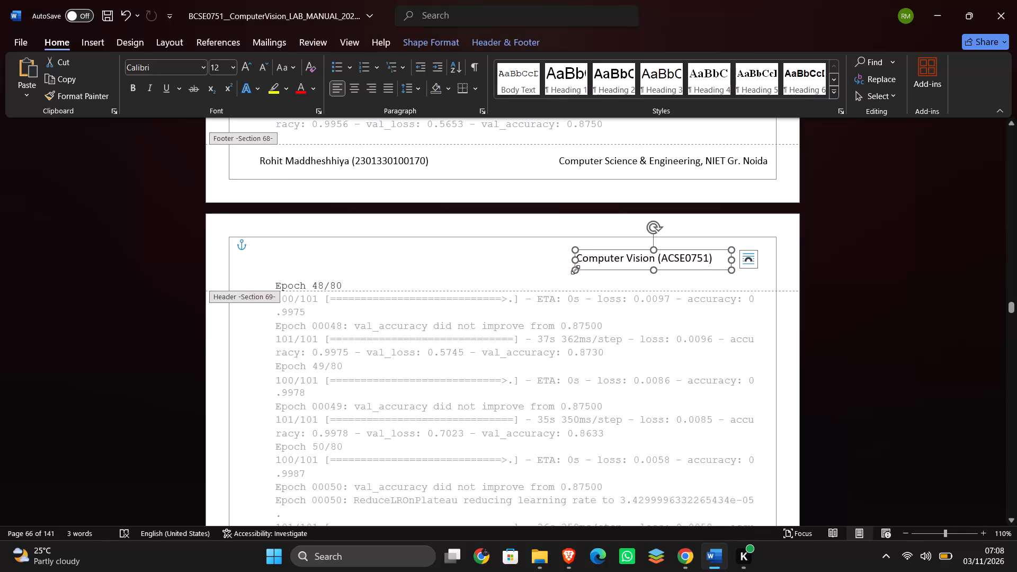
# Move the Section 69 header text box closer to the page's right border and narrow it slightly from its left side.
pyautogui.click(661, 246)
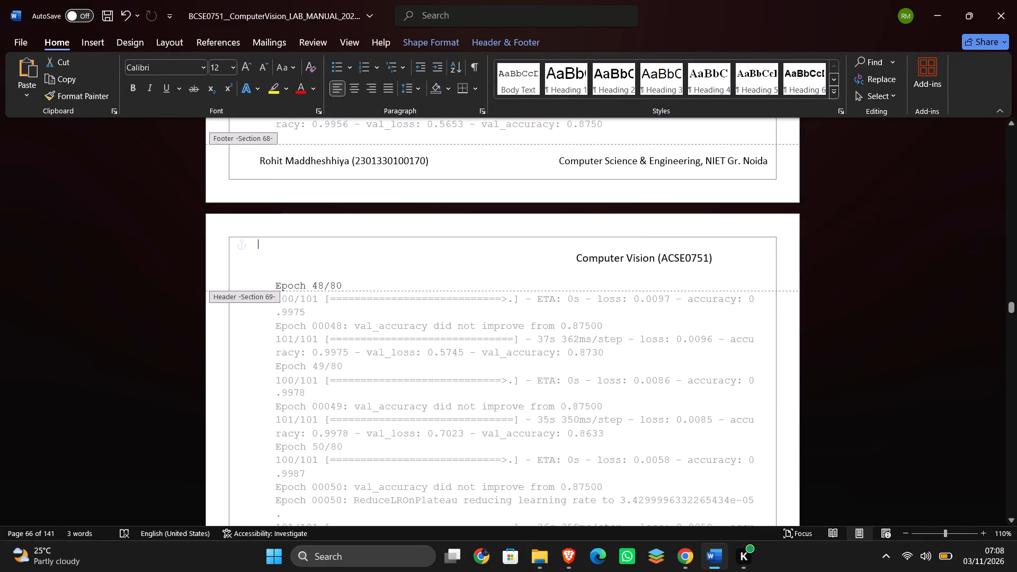
pyautogui.doubleClick(660, 256)
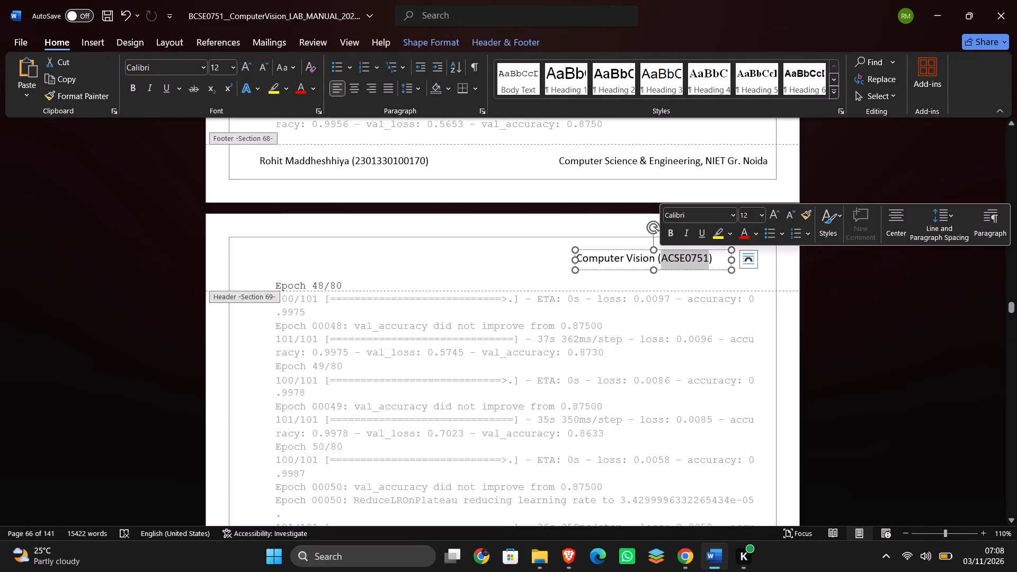
pyautogui.click(654, 266)
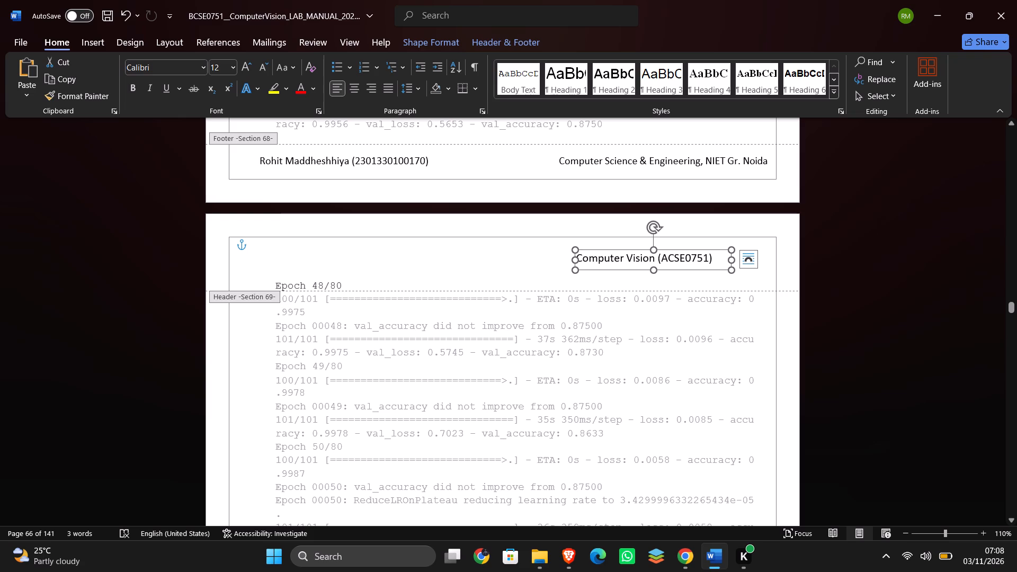
pyautogui.moveTo(659, 251); pyautogui.dragTo(680, 250)
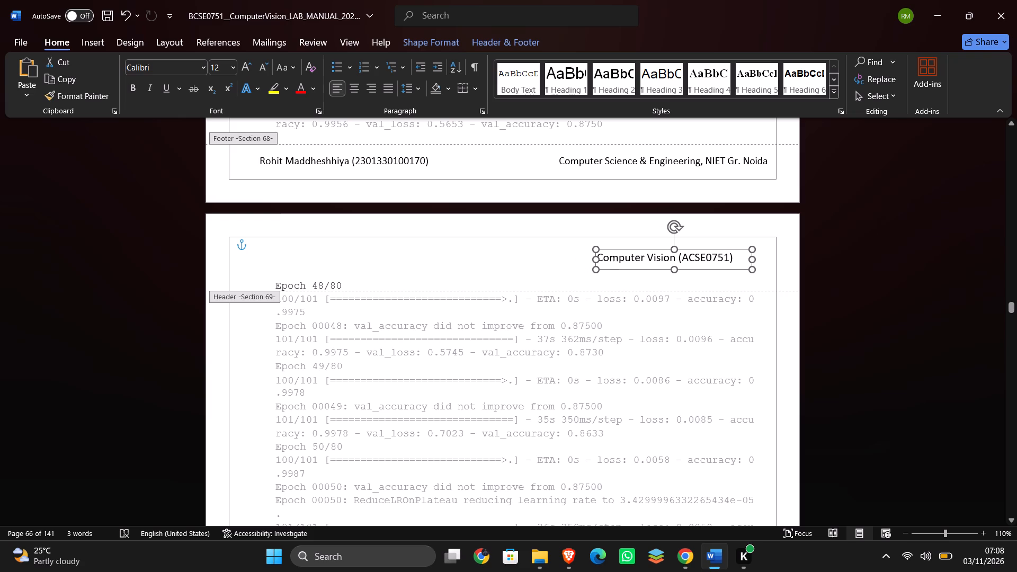
pyautogui.moveTo(680, 250); pyautogui.dragTo(683, 249)
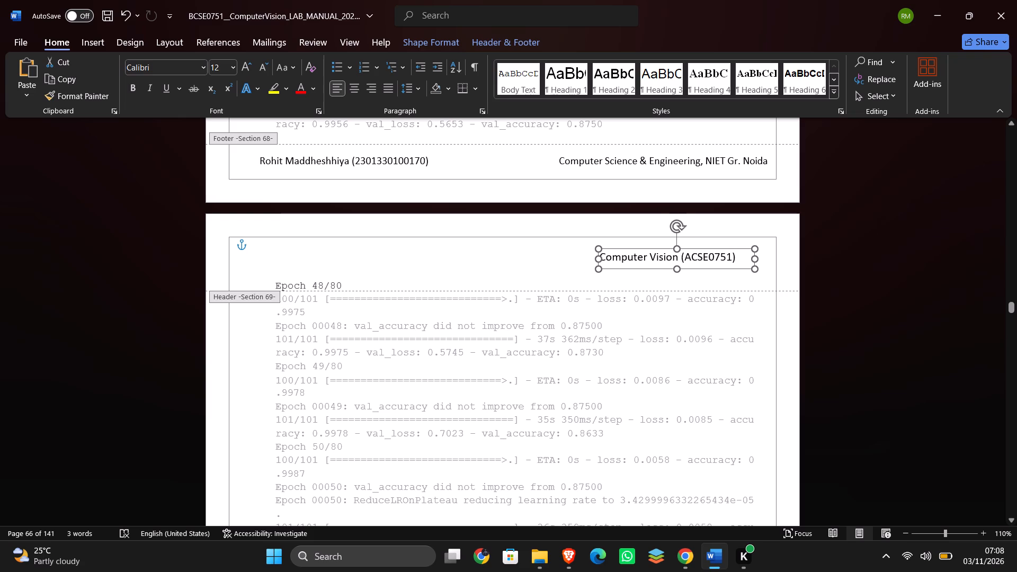
pyautogui.moveTo(600, 271); pyautogui.dragTo(609, 269)
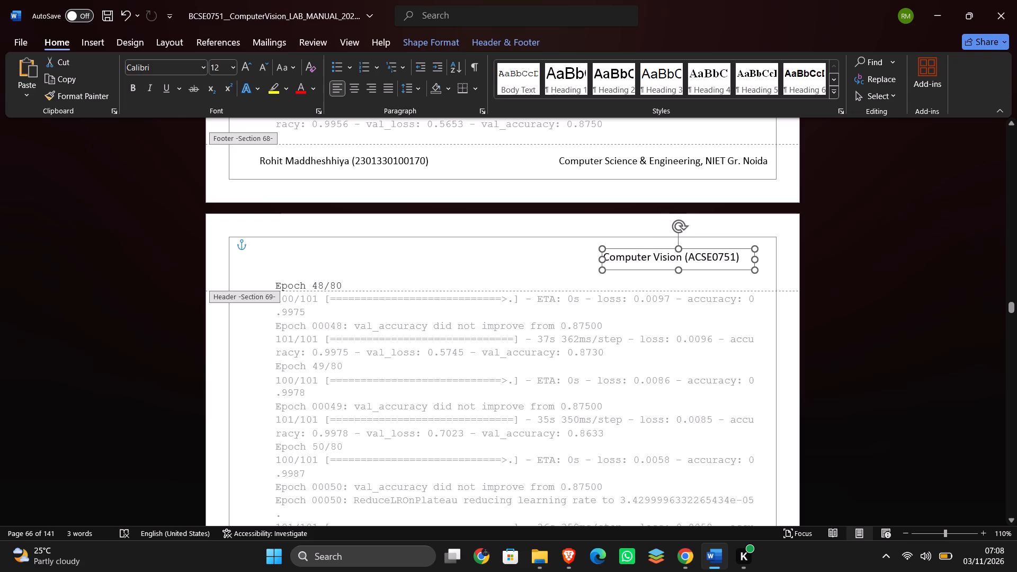
pyautogui.moveTo(609, 269); pyautogui.dragTo(609, 269)
# Delete the duplicated "h" from the student's surname in the Section 68 footer, below the Epoch 47/80 output.
pyautogui.scroll(1, 622, 220)
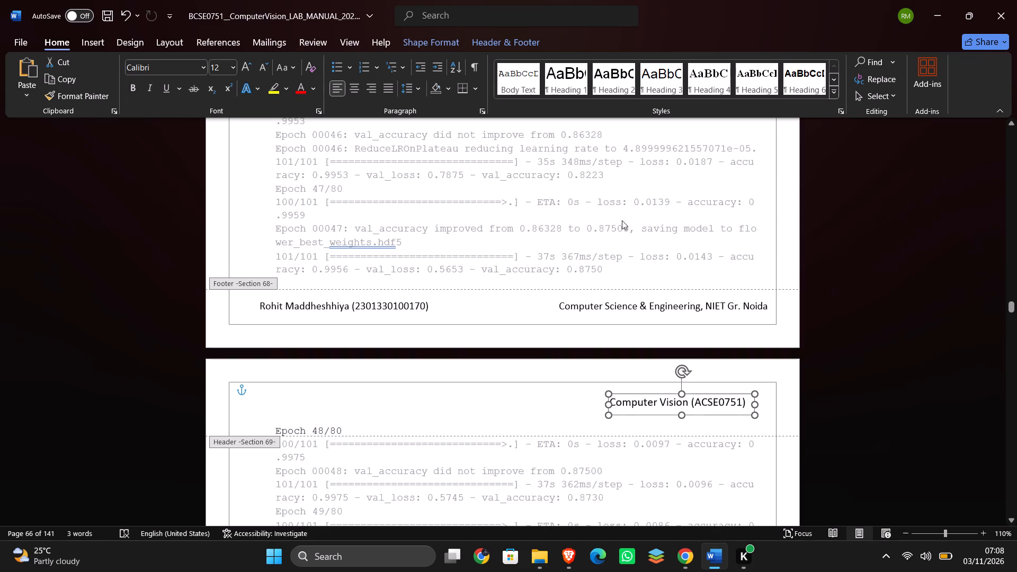
pyautogui.click(329, 304)
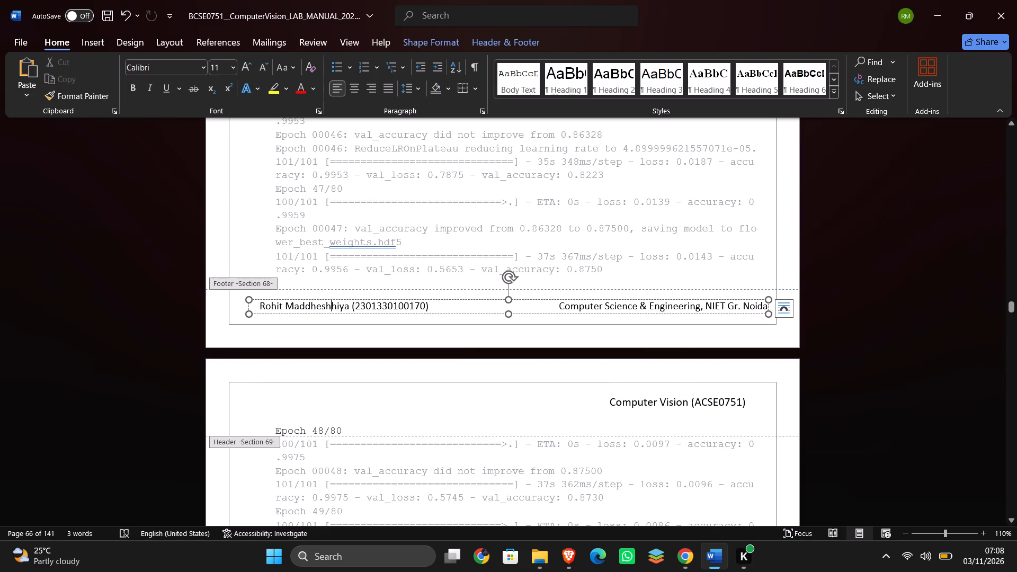
pyautogui.press('BackSpace')
# Delete the duplicated "h" from the student's surname in the Section 67 footer, below the Epoch 40/80 output.
pyautogui.scroll(-1, 329, 304)
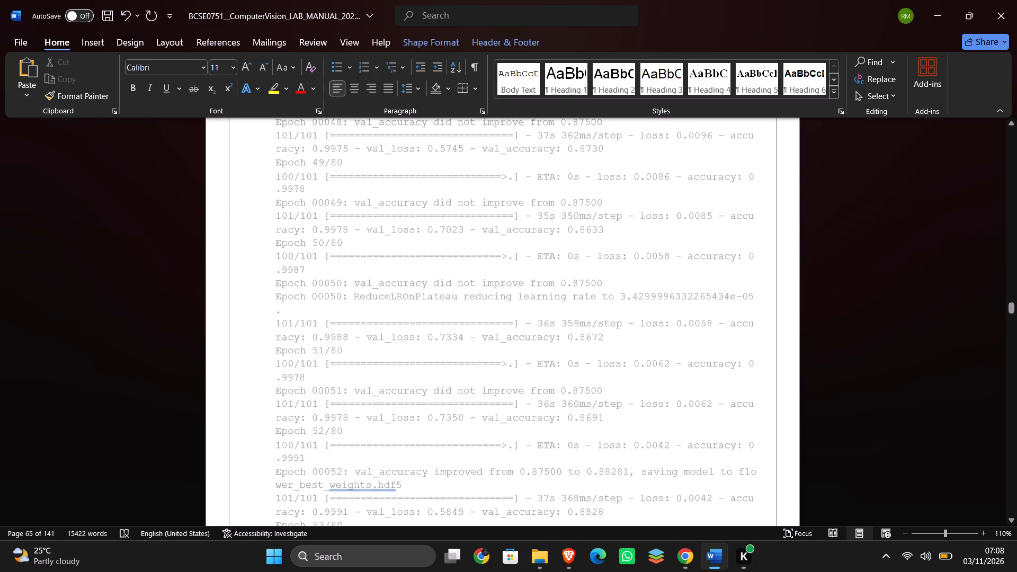
pyautogui.scroll(-2, 329, 304)
pyautogui.scroll(1, 329, 304)
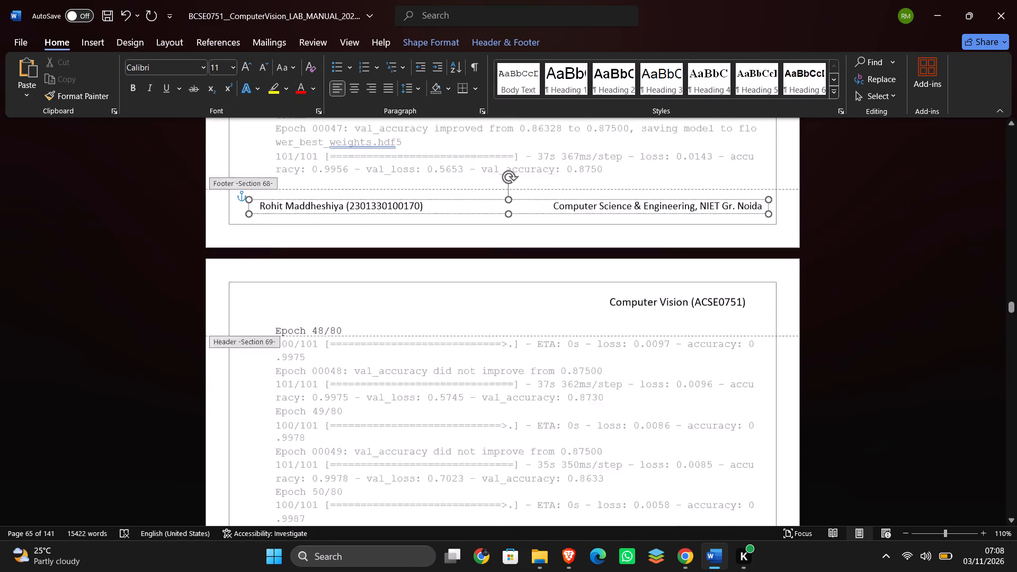
pyautogui.scroll(3, 329, 304)
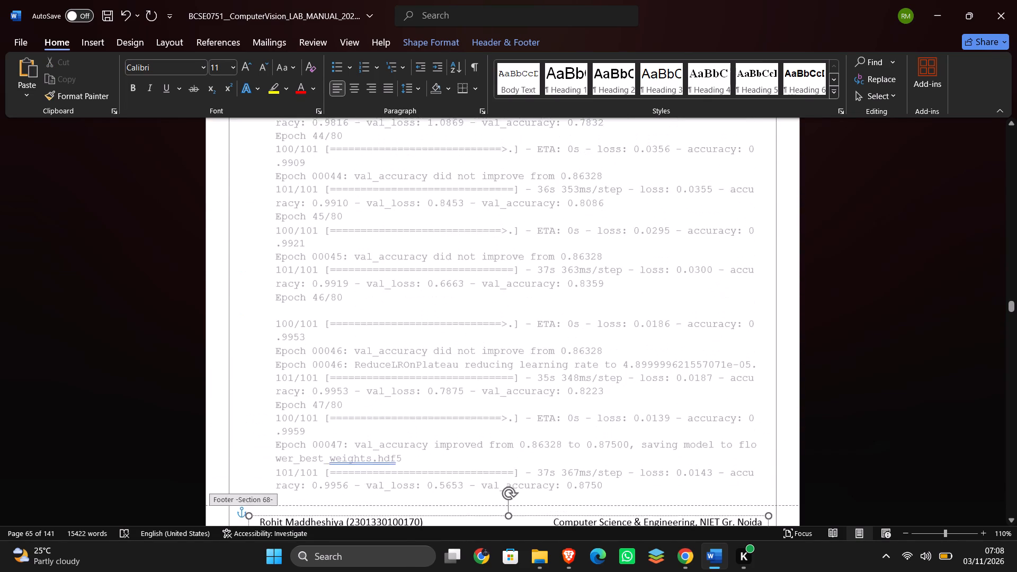
pyautogui.scroll(1, 329, 304)
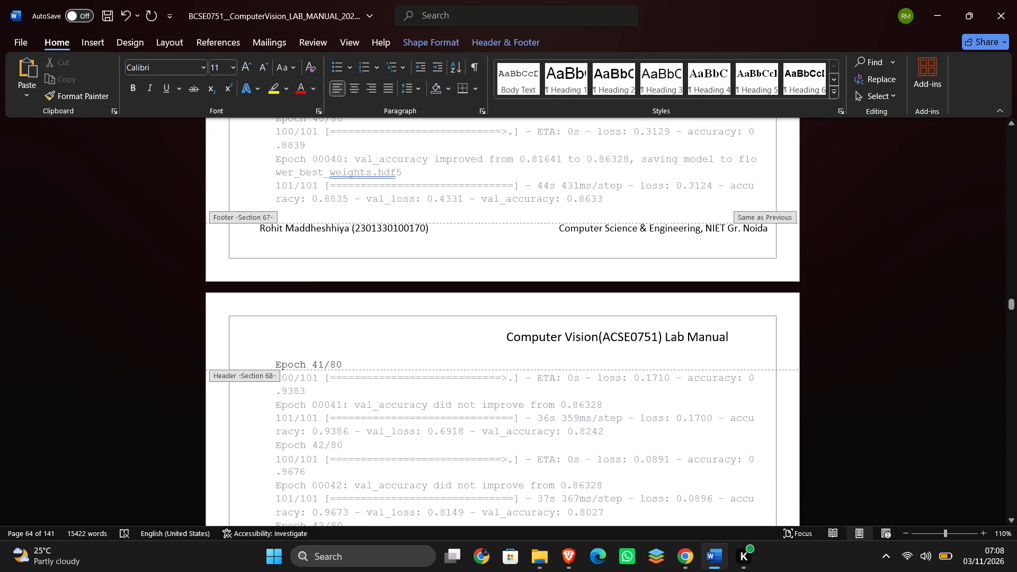
pyautogui.click(332, 229)
pyautogui.press('BackSpace')
# Replace the Section 64 footer text, below the Epoch 39/40 output, with the copied footer line containing the student's name, roll number and department.
pyautogui.scroll(2, 332, 229)
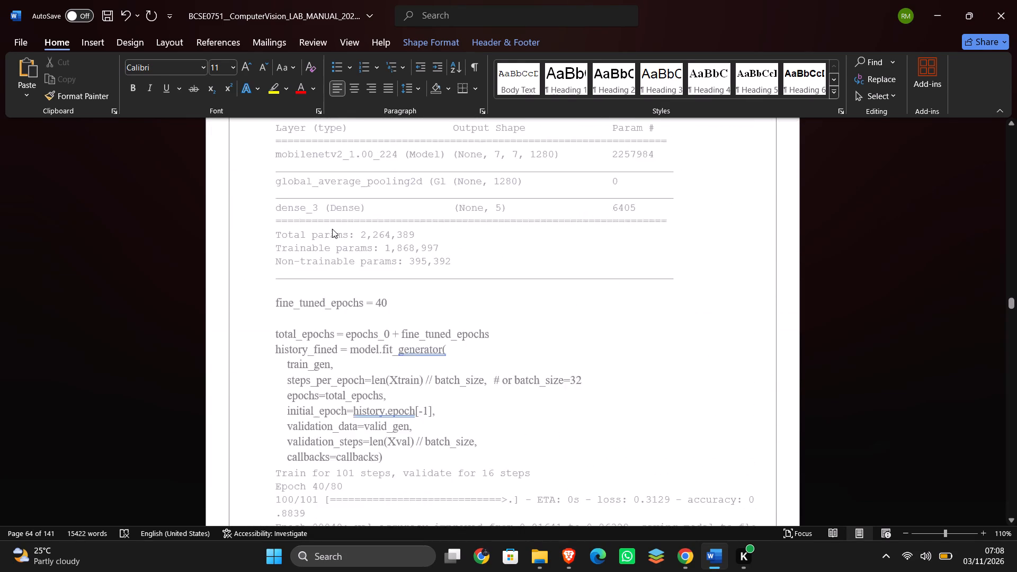
pyautogui.scroll(2, 332, 229)
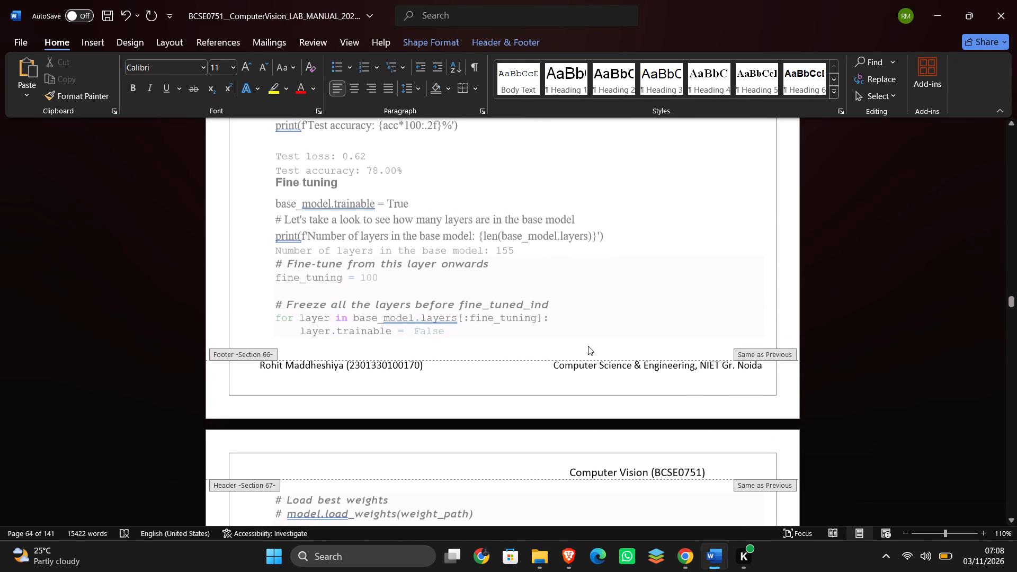
pyautogui.scroll(7, 498, 367)
pyautogui.scroll(-1, 498, 367)
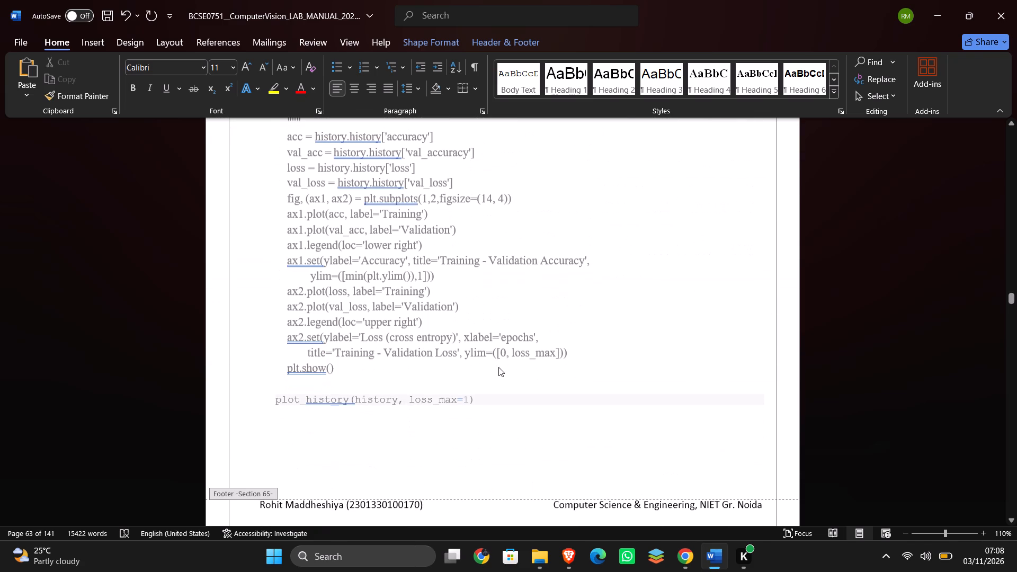
pyautogui.scroll(3, 497, 377)
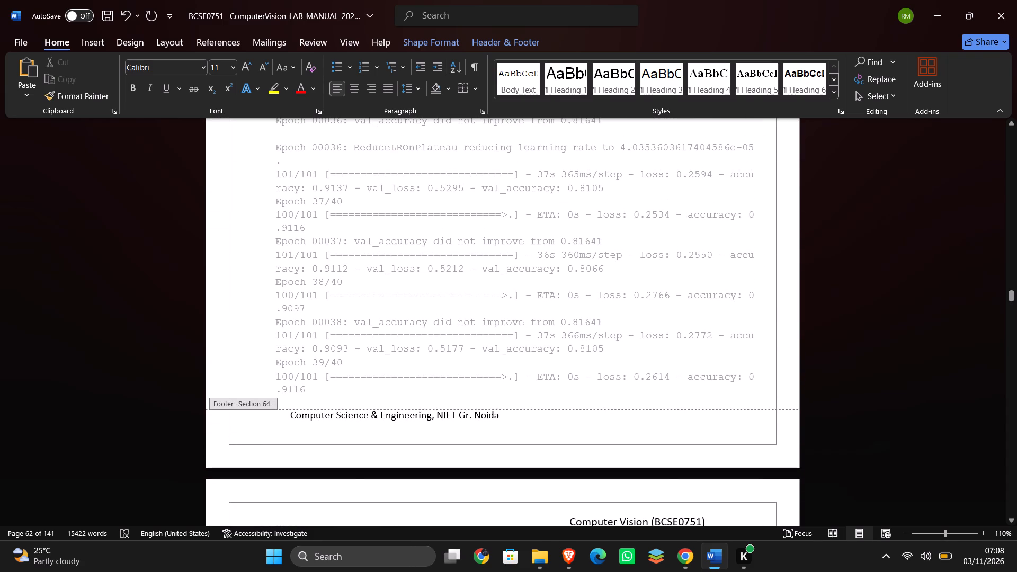
pyautogui.doubleClick(459, 414)
pyautogui.doubleClick(459, 414)
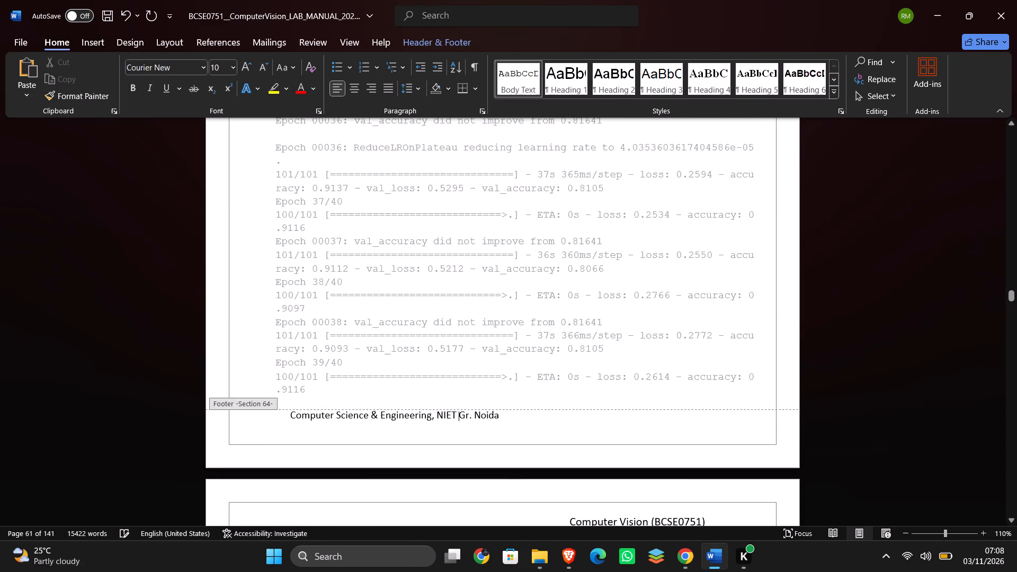
pyautogui.tripleClick(459, 414)
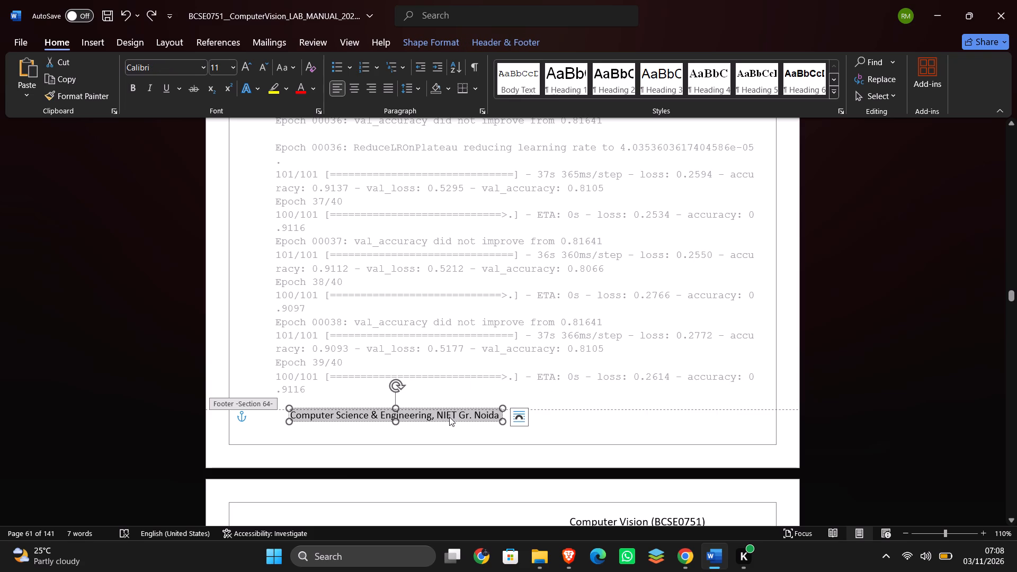
pyautogui.hotkey('ctrl', 'v')
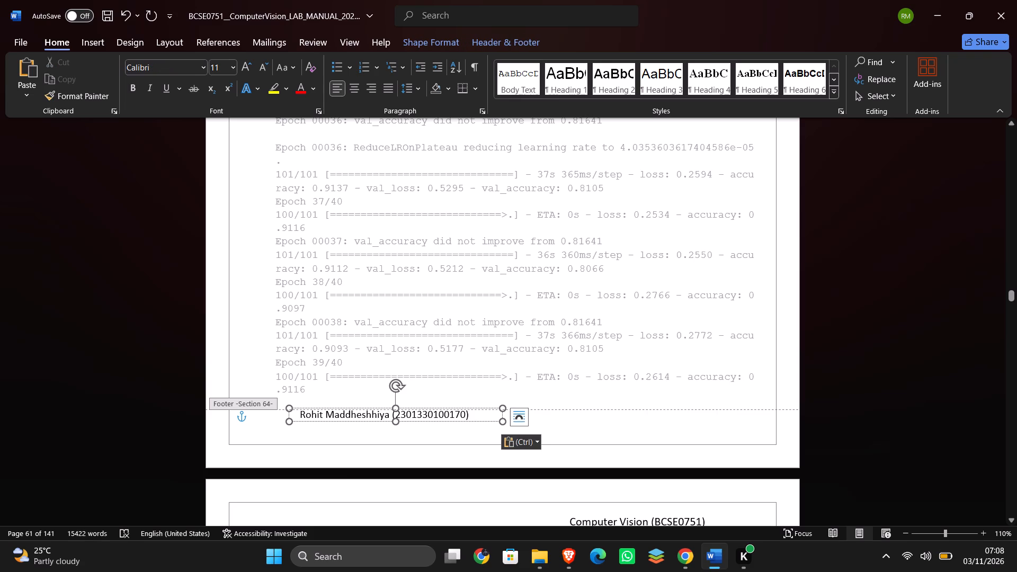
# Delete the duplicated "h" from the student's surname in the Section 64 footer.
pyautogui.click(376, 418)
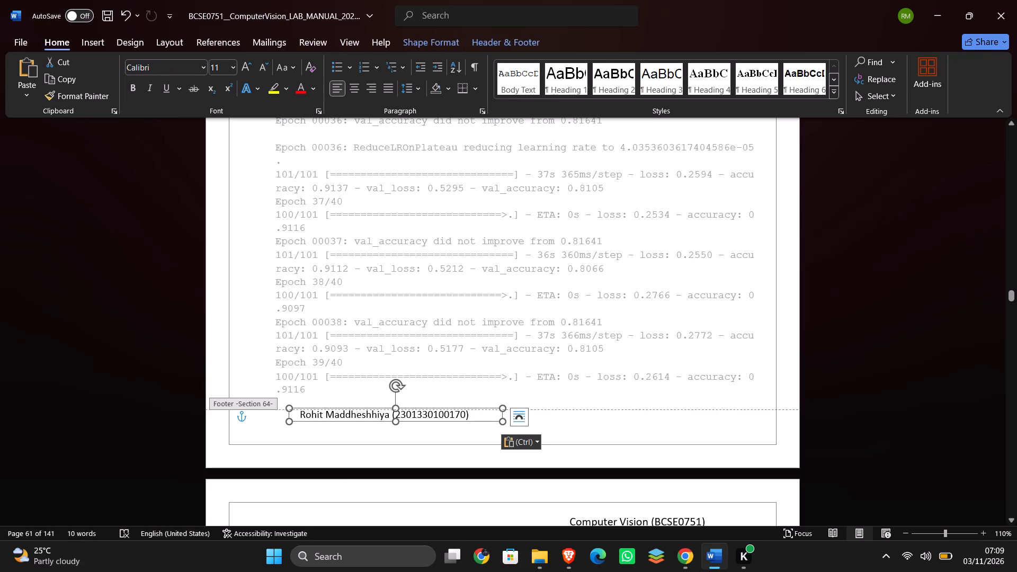
pyautogui.click(374, 412)
pyautogui.press('BackSpace')
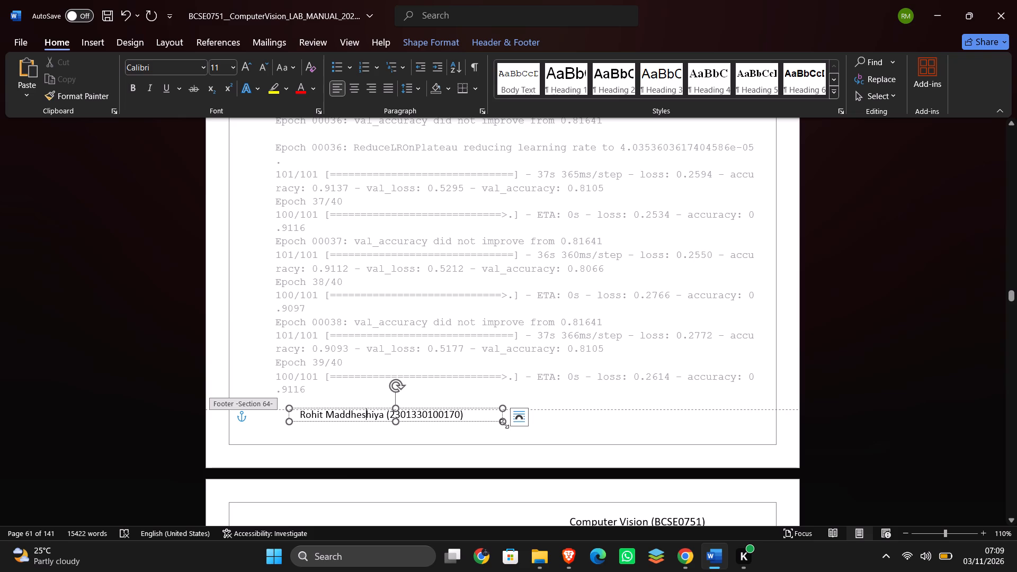
# Widen the Section 64 footer text box and shift it left so it spans the page between the side borders.
pyautogui.moveTo(502, 424); pyautogui.dragTo(762, 424)
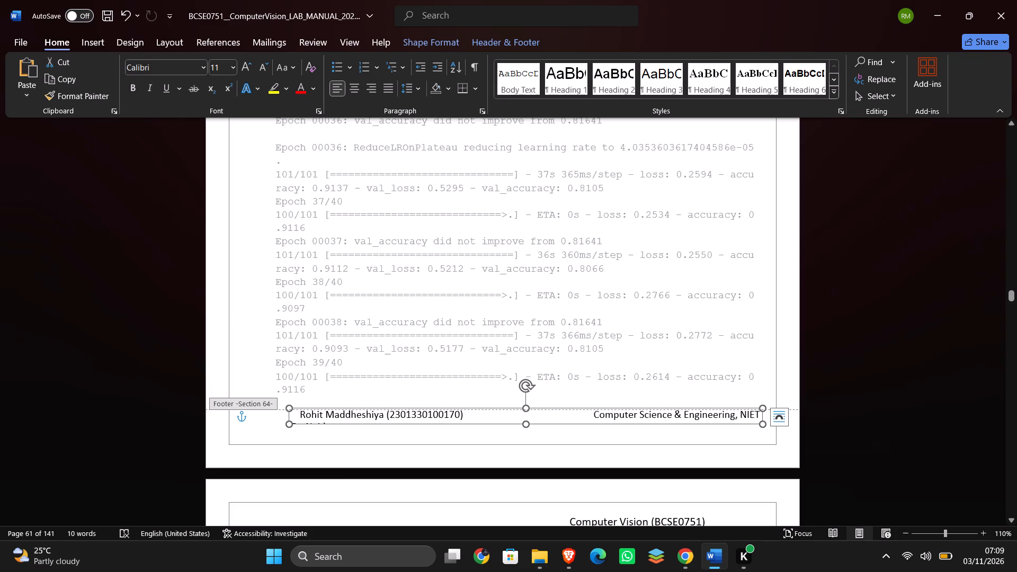
pyautogui.moveTo(298, 409); pyautogui.dragTo(257, 419)
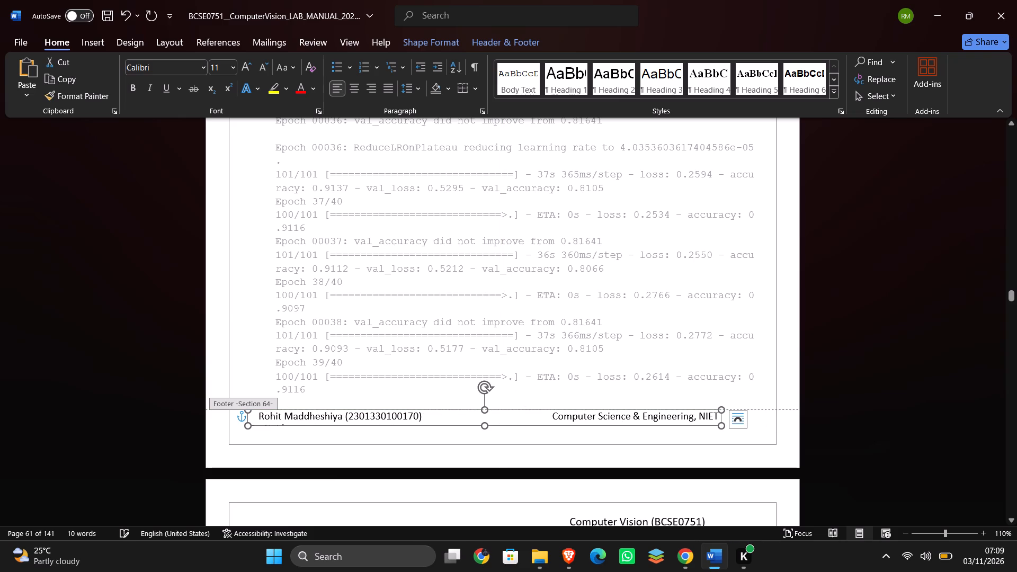
pyautogui.moveTo(721, 425); pyautogui.dragTo(738, 426)
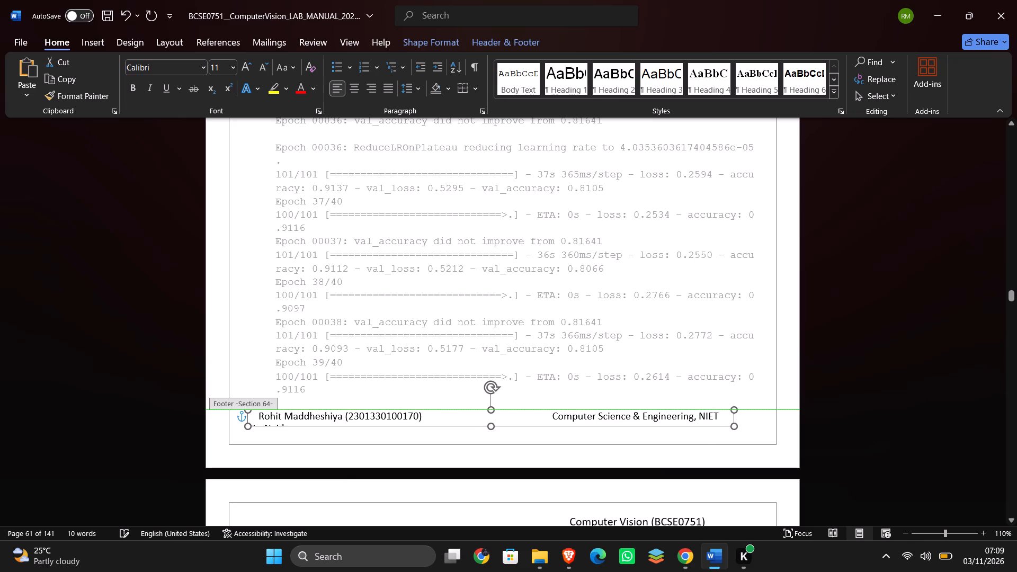
pyautogui.moveTo(738, 426); pyautogui.dragTo(766, 426)
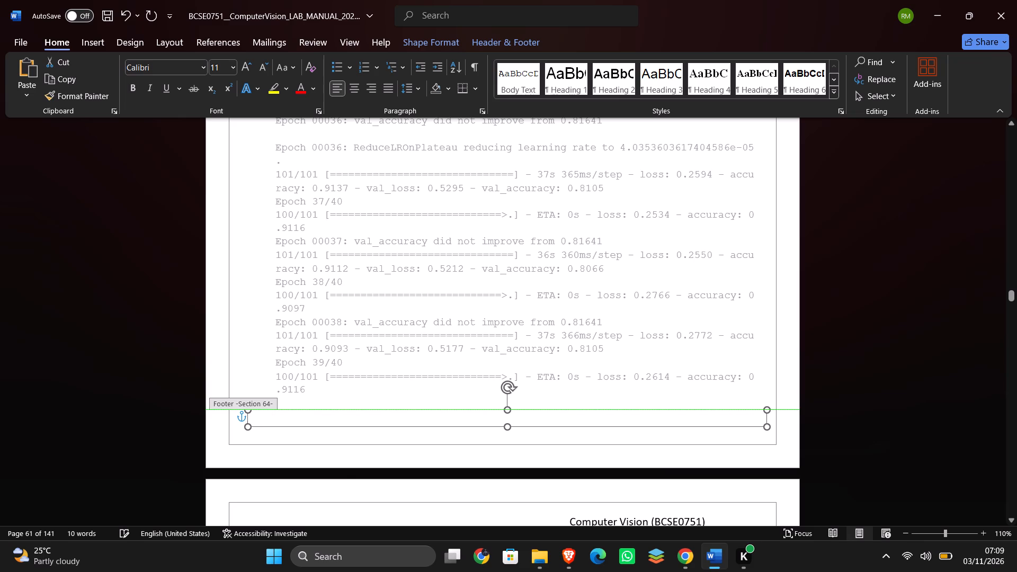
pyautogui.moveTo(766, 426); pyautogui.dragTo(766, 426)
# Delete the duplicated "h" from the student's surname in the Section 63 footer, below the Epoch 32/40 output.
pyautogui.scroll(2, 749, 348)
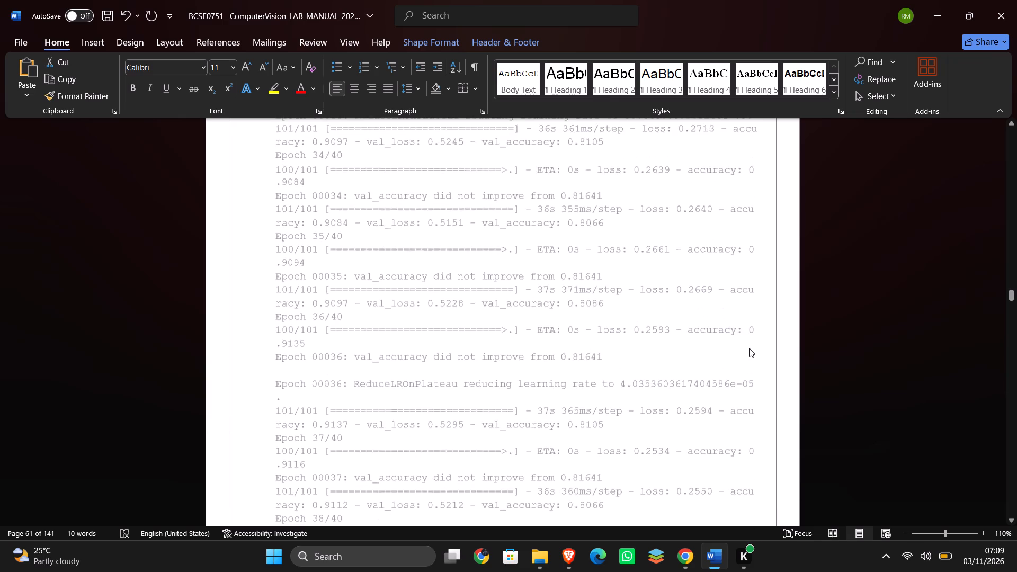
pyautogui.scroll(3, 749, 348)
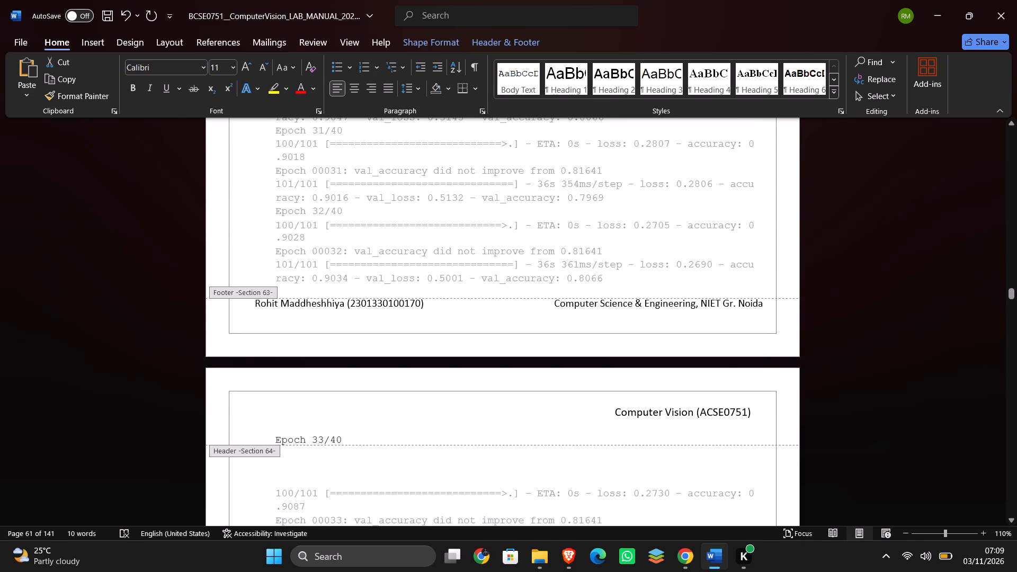
pyautogui.click(331, 309)
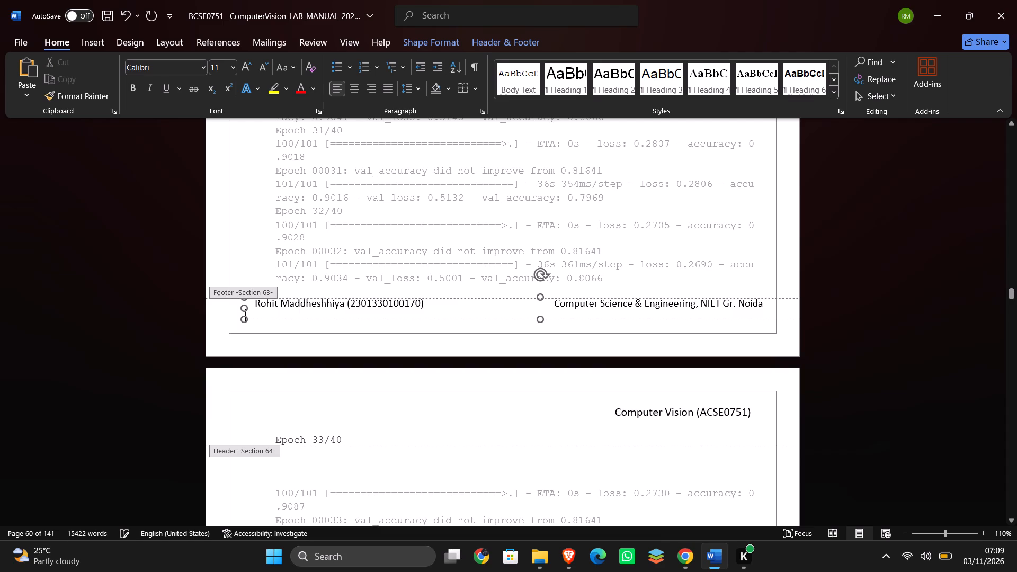
pyautogui.click(329, 303)
pyautogui.press('BackSpace')
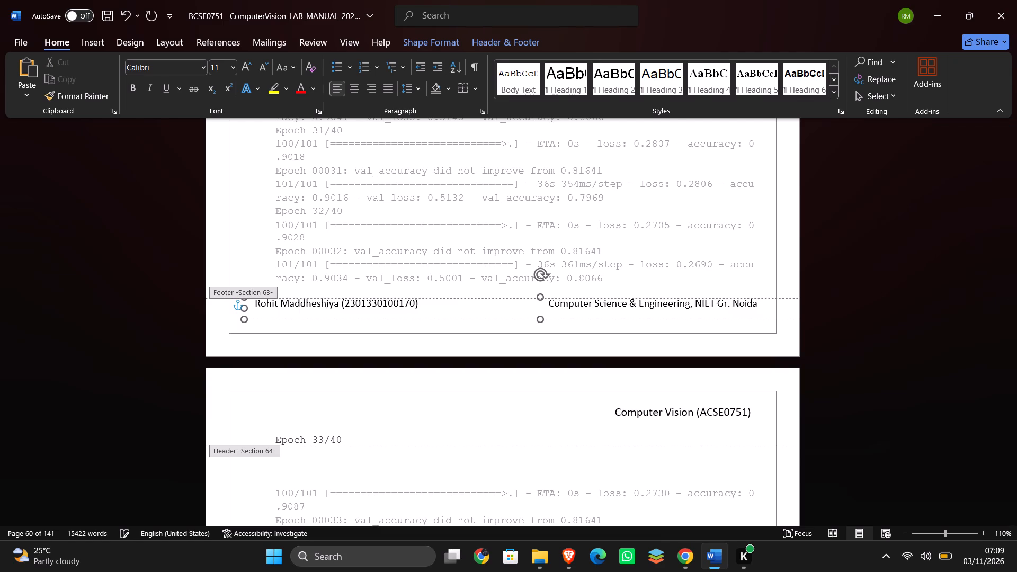
# Delete the duplicated "h" from the student's surname in the Section 62 footer, on the page ending with the Epoch 25 output.
pyautogui.scroll(3, 329, 303)
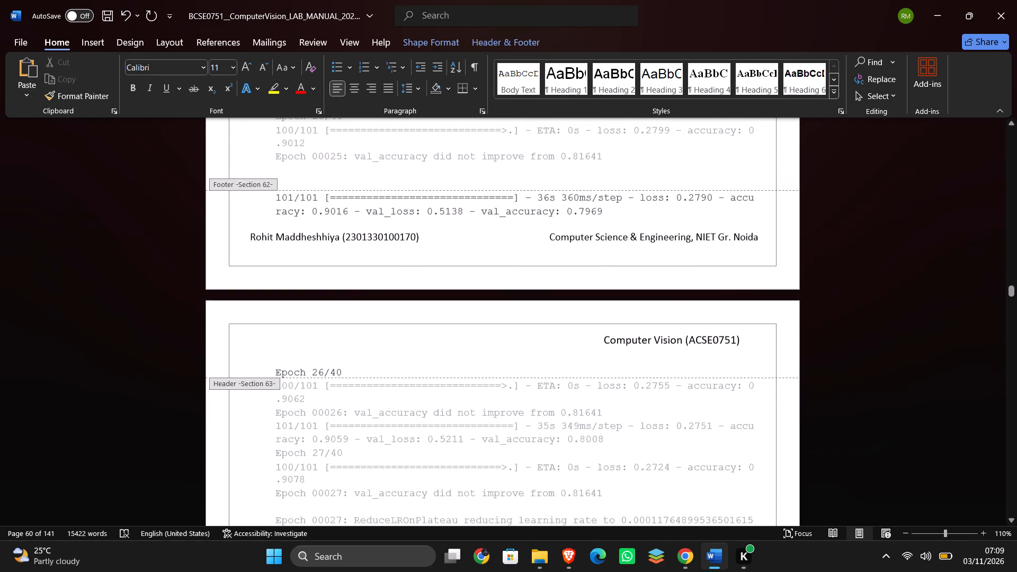
pyautogui.click(326, 238)
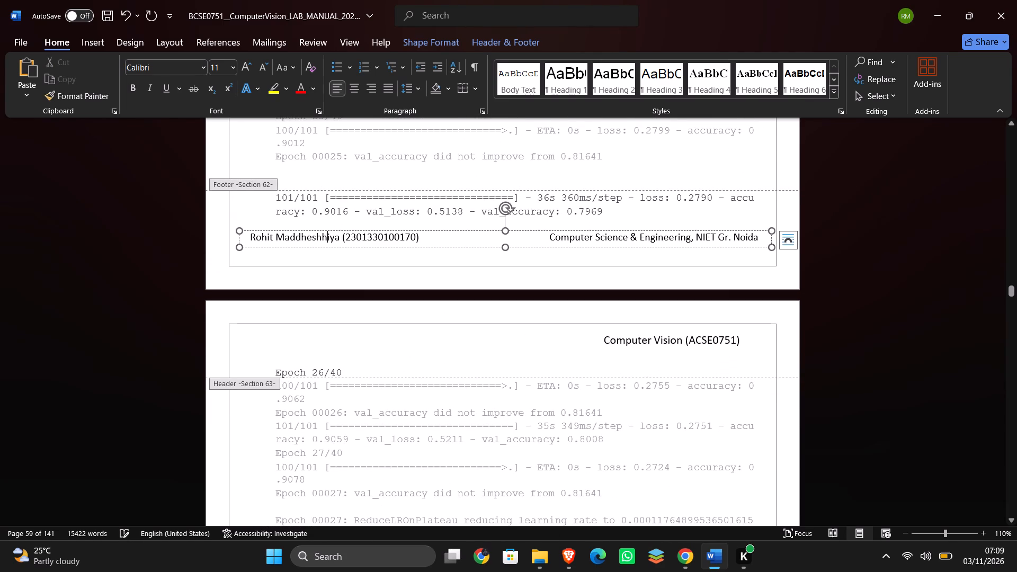
pyautogui.press('BackSpace')
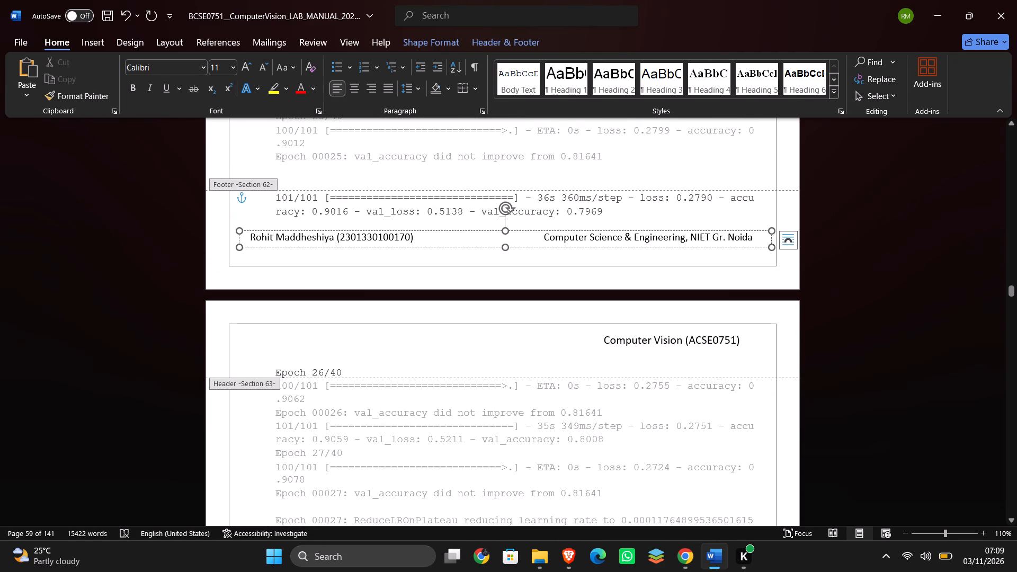
# Delete the duplicated "h" from the student's surname in the Section 61 footer, on the page ending with the Epoch 19 output.
pyautogui.scroll(3, 535, 239)
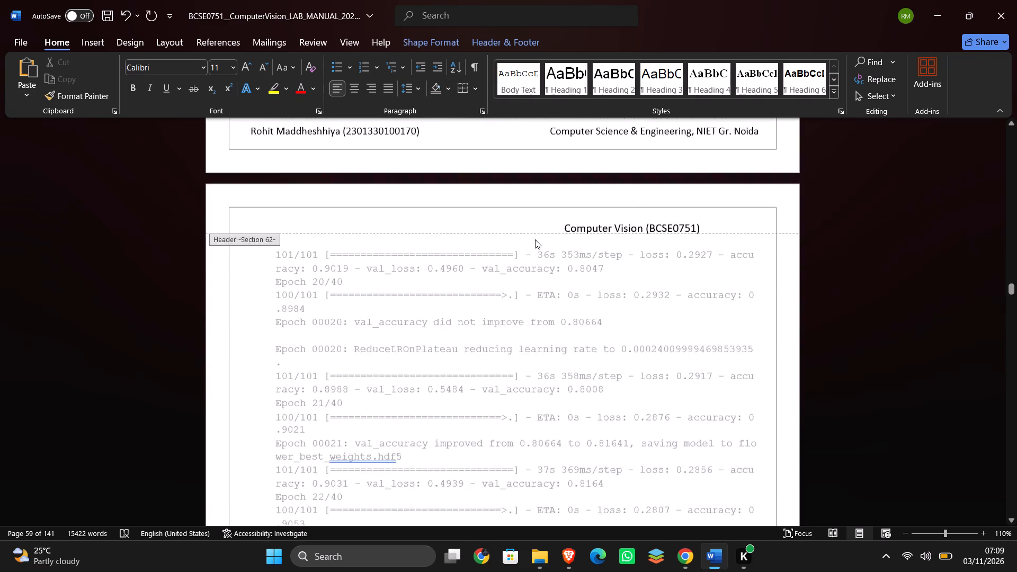
pyautogui.scroll(1, 535, 239)
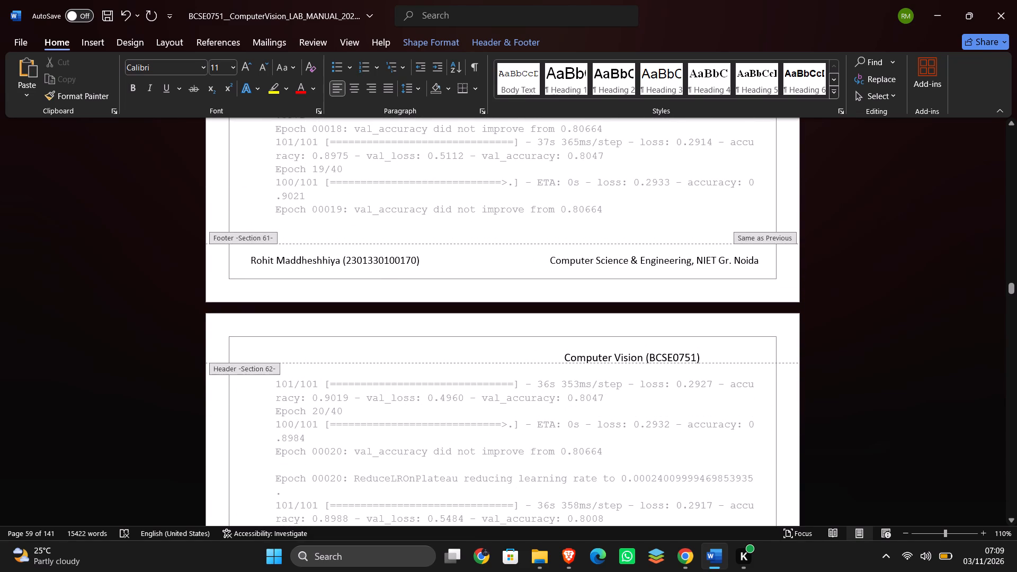
pyautogui.doubleClick(325, 260)
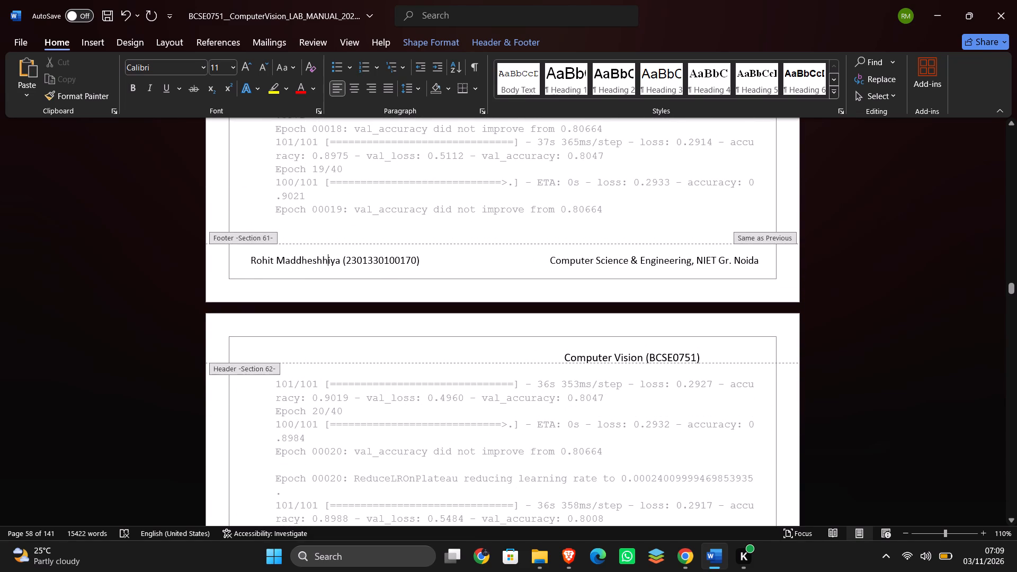
pyautogui.click(325, 260)
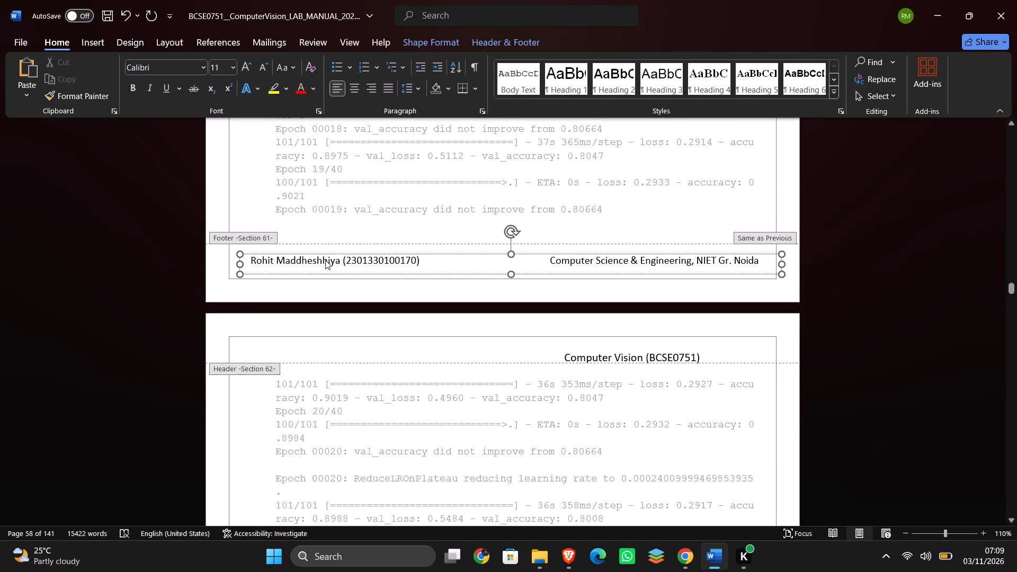
pyautogui.press('BackSpace')
# Check the headers and footers on the preceding pages, going back from Section 61 to Section 45.
pyautogui.scroll(1, 454, 292)
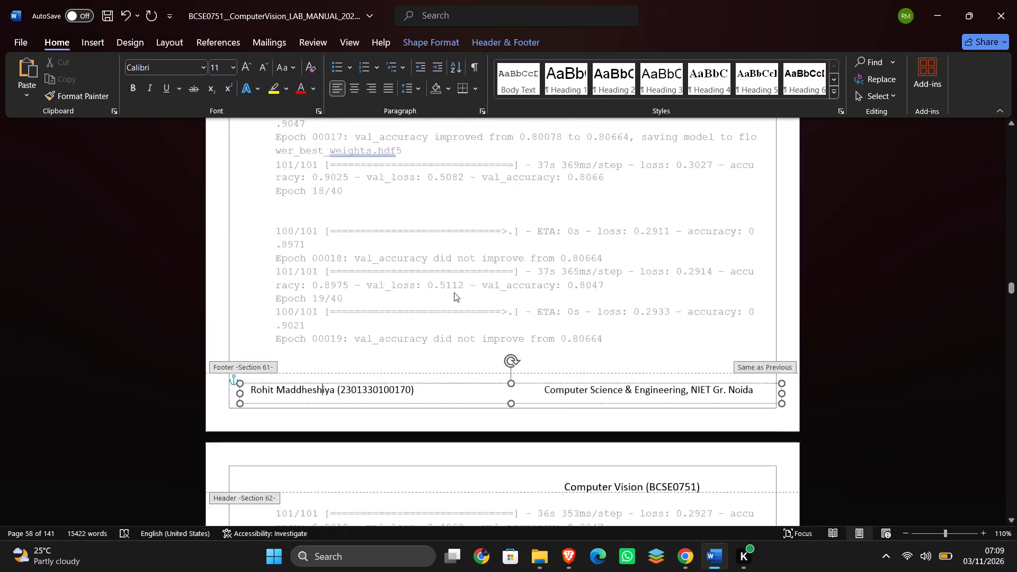
pyautogui.scroll(3, 454, 292)
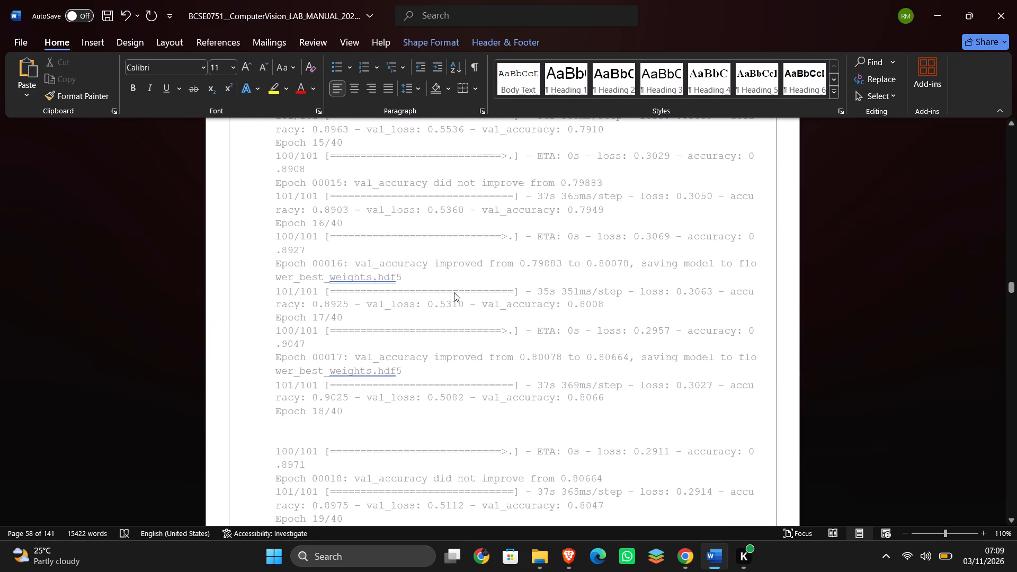
pyautogui.scroll(2, 454, 292)
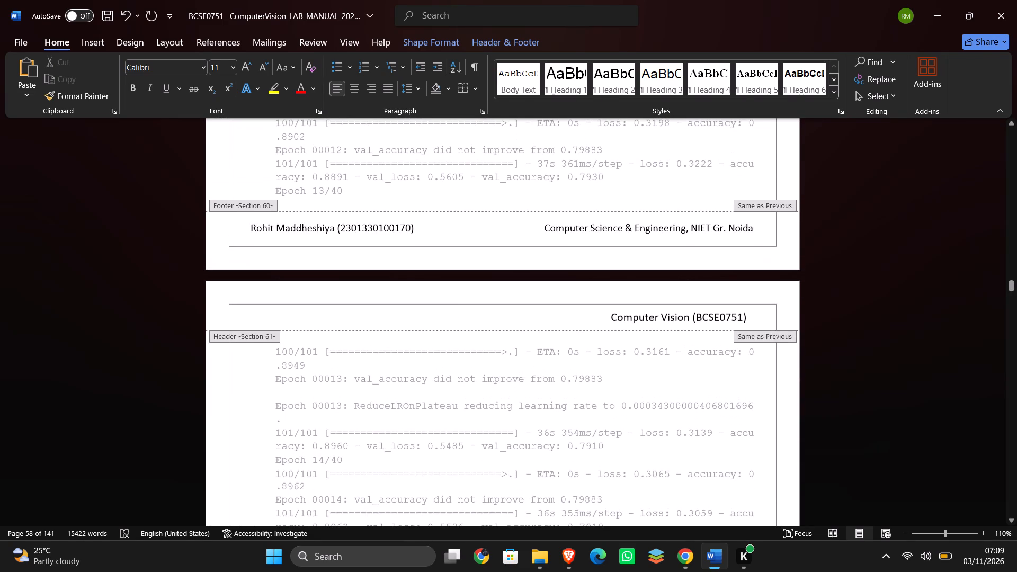
pyautogui.scroll(3, 454, 292)
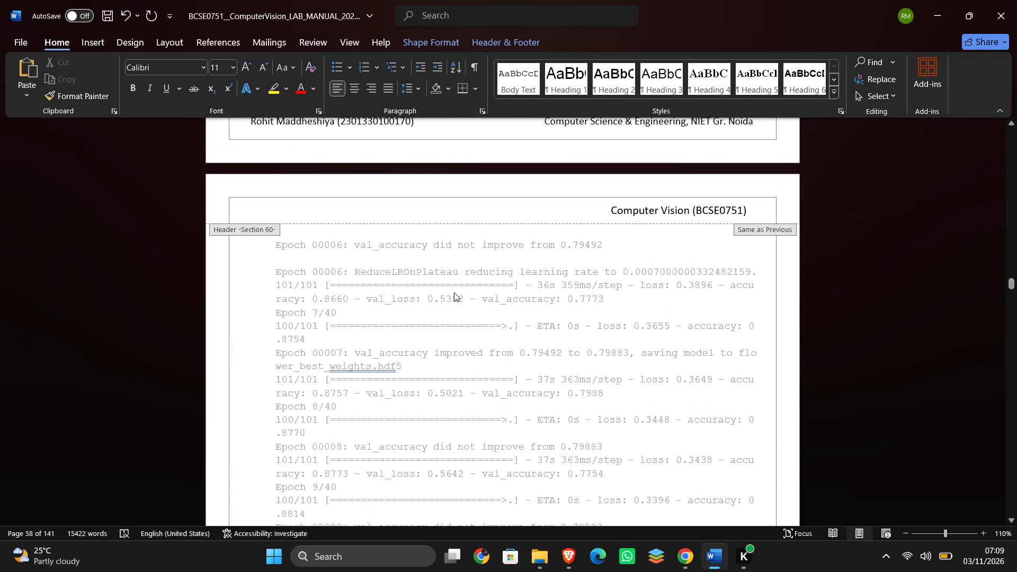
pyautogui.scroll(3, 454, 292)
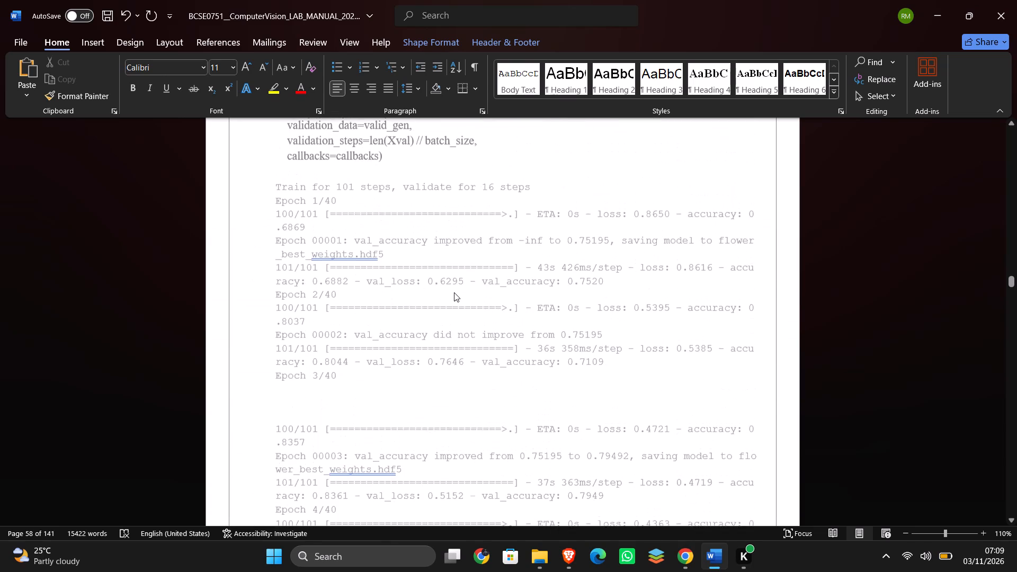
pyautogui.scroll(2, 454, 292)
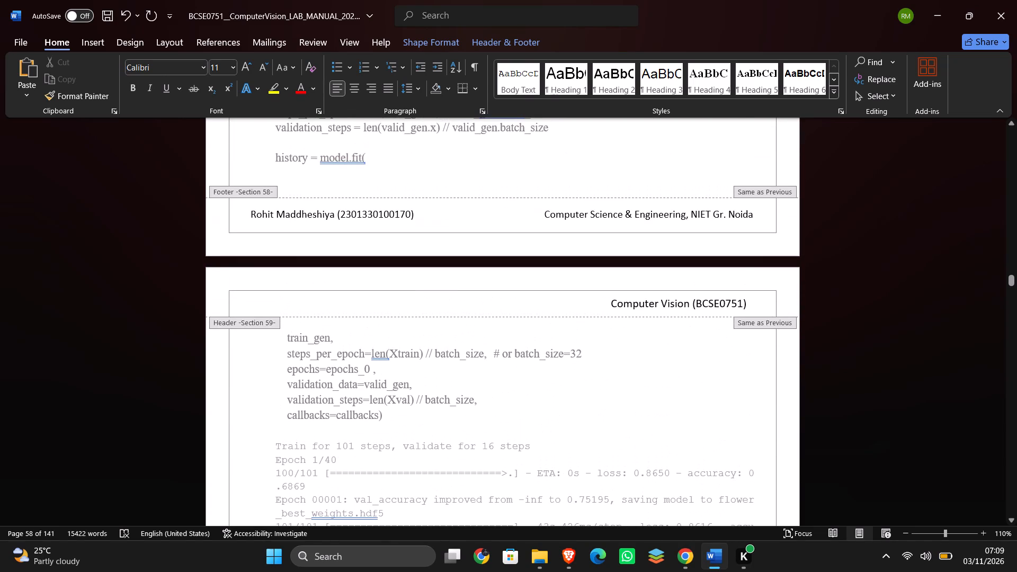
pyautogui.scroll(2, 454, 292)
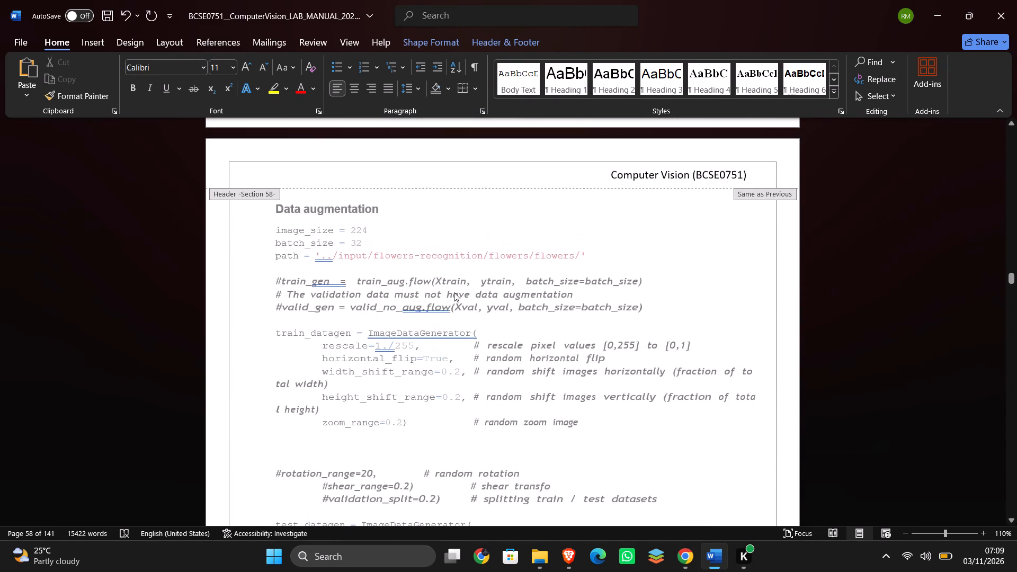
pyautogui.scroll(2, 454, 292)
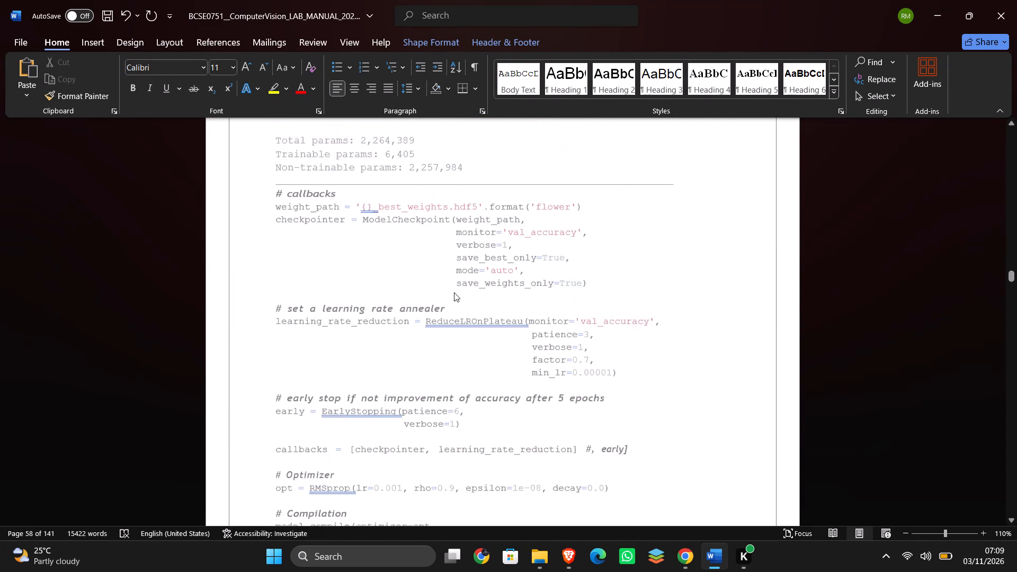
pyautogui.scroll(2, 454, 292)
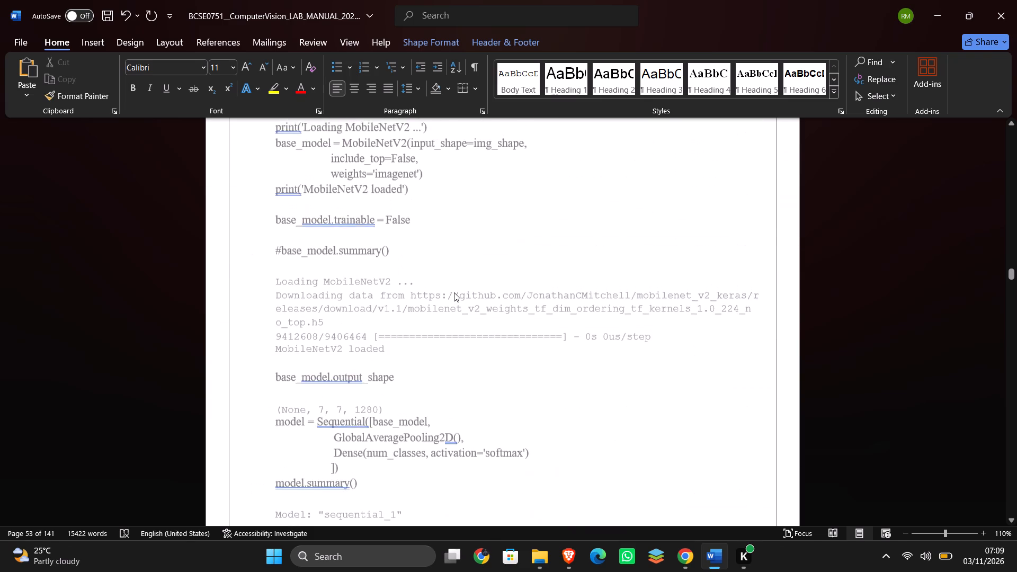
pyautogui.scroll(5, 454, 292)
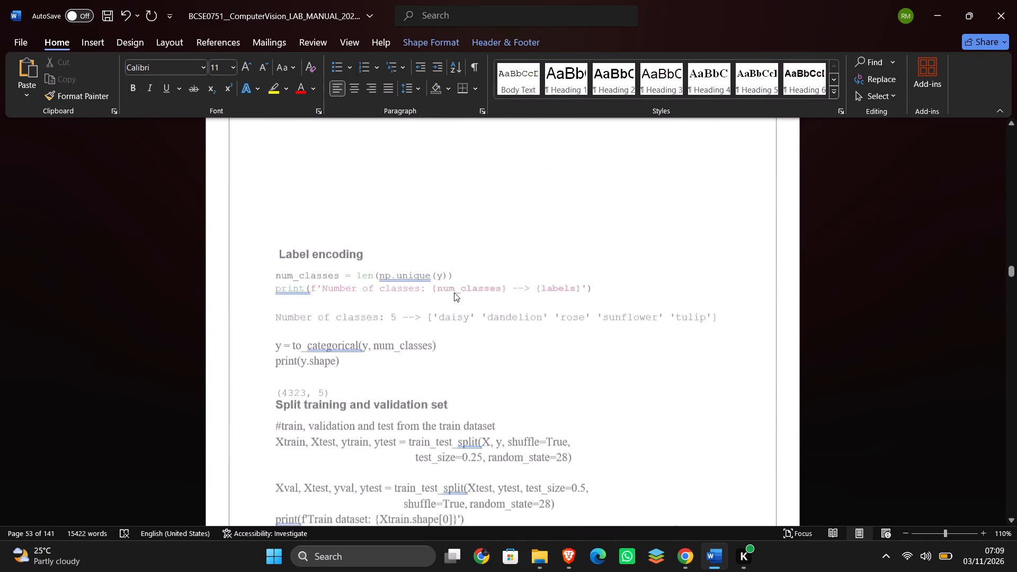
pyautogui.scroll(5, 454, 292)
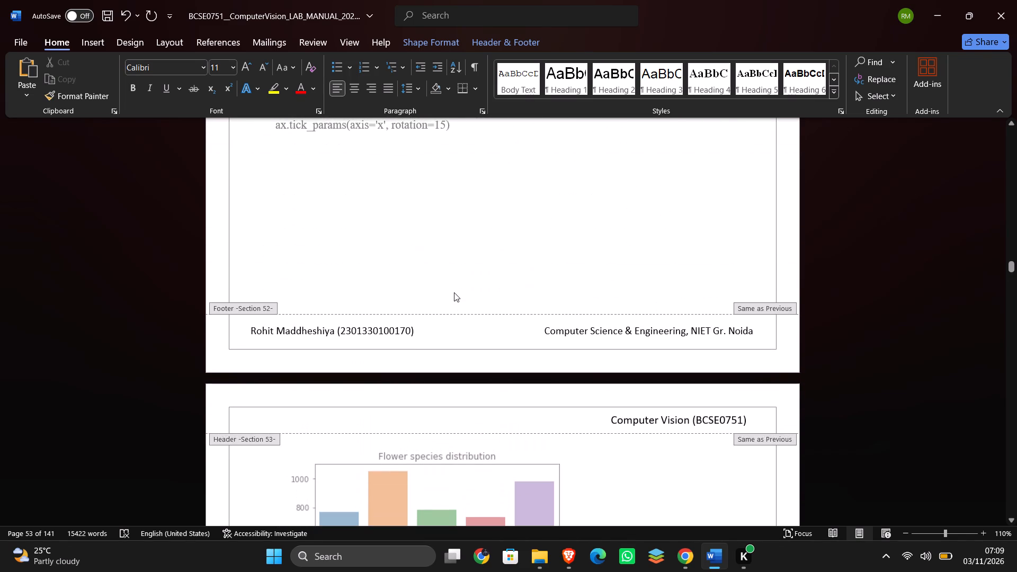
pyautogui.scroll(6, 454, 292)
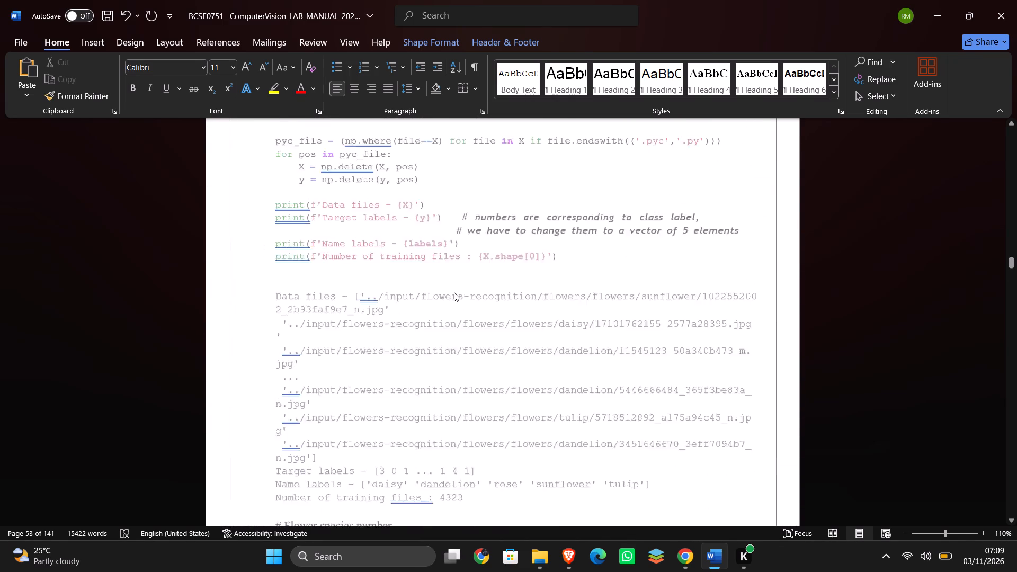
pyautogui.scroll(3, 454, 292)
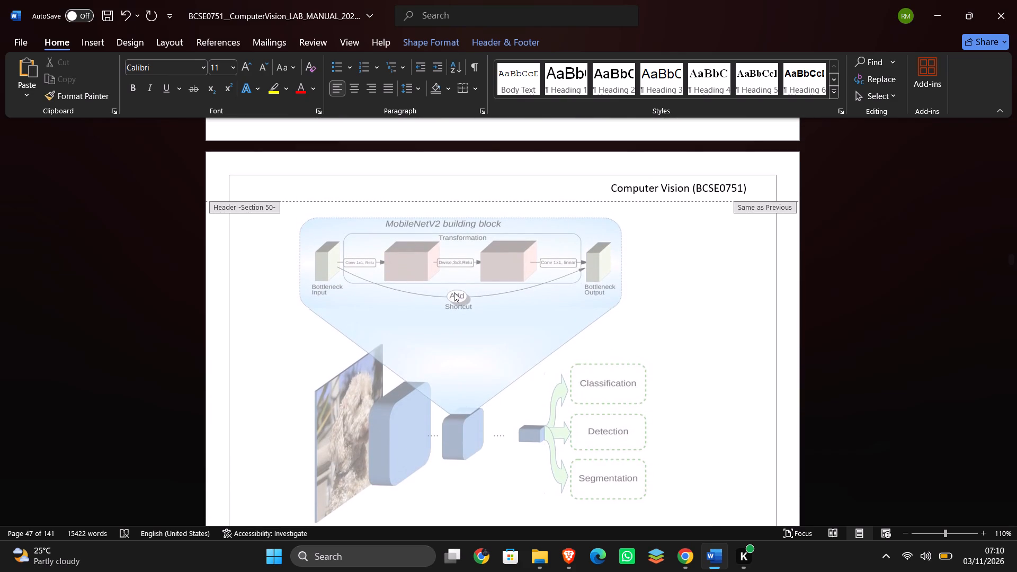
pyautogui.hscroll(3, 454, 292)
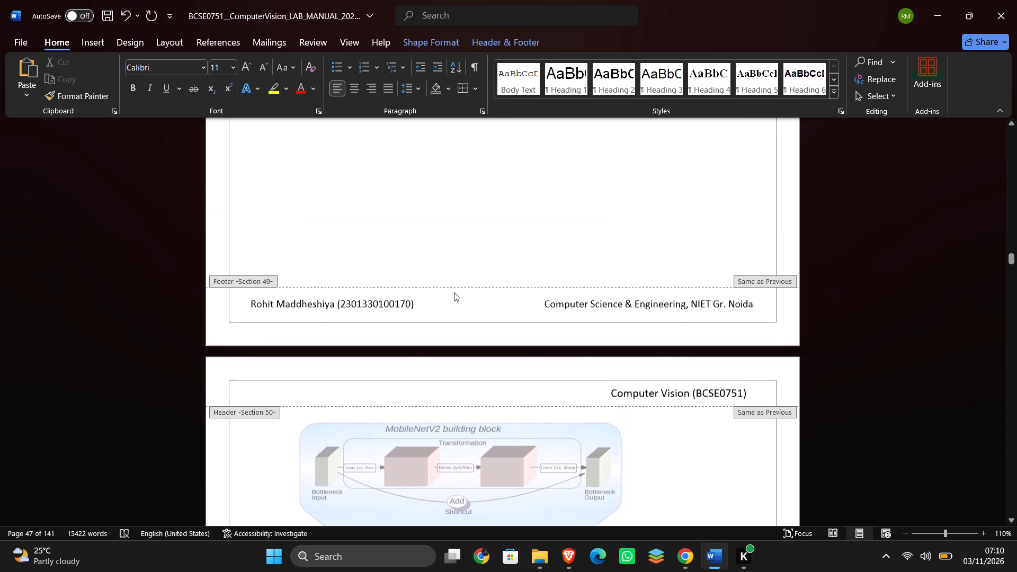
pyautogui.scroll(3, 454, 292)
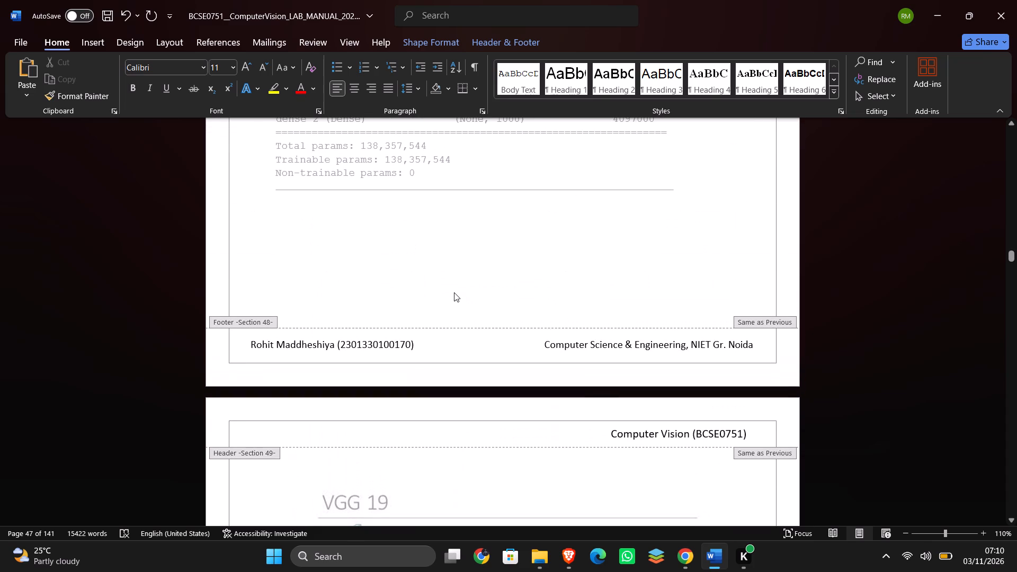
pyautogui.scroll(3, 454, 292)
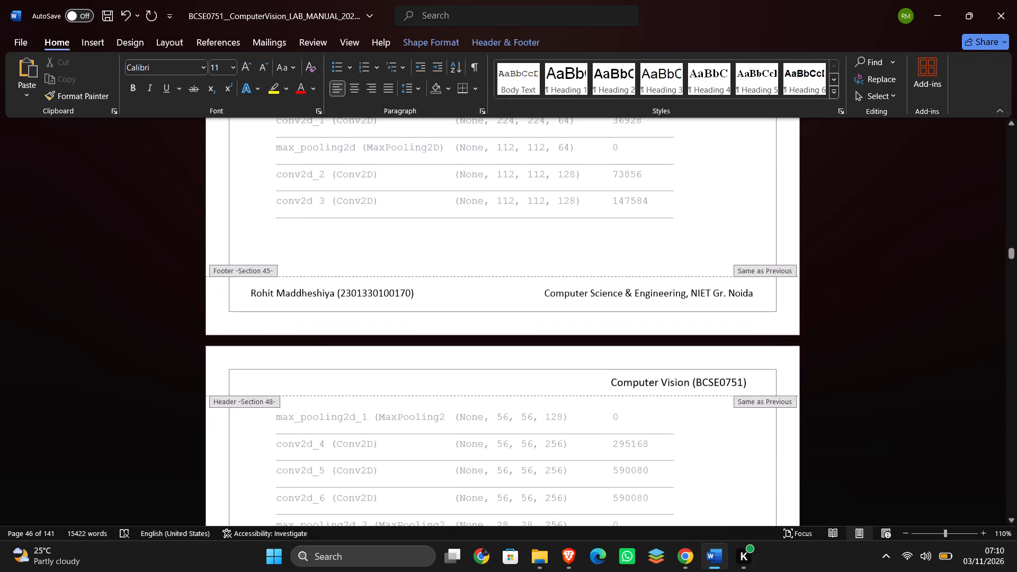
# Leave header and footer editing and return to the body text on page 45, below the conv2d layer table.
pyautogui.doubleClick(454, 292)
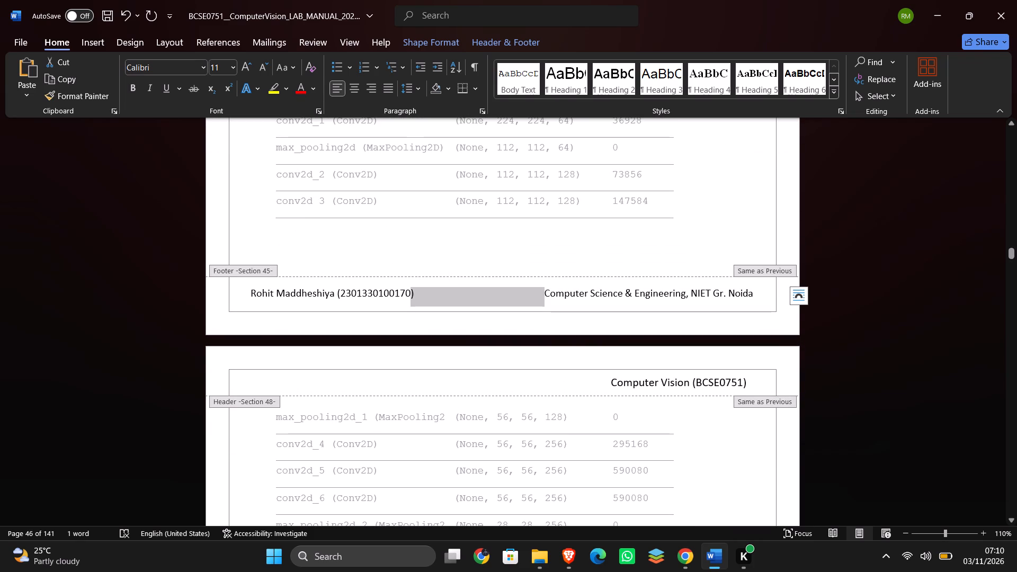
pyautogui.doubleClick(833, 345)
pyautogui.doubleClick(867, 269)
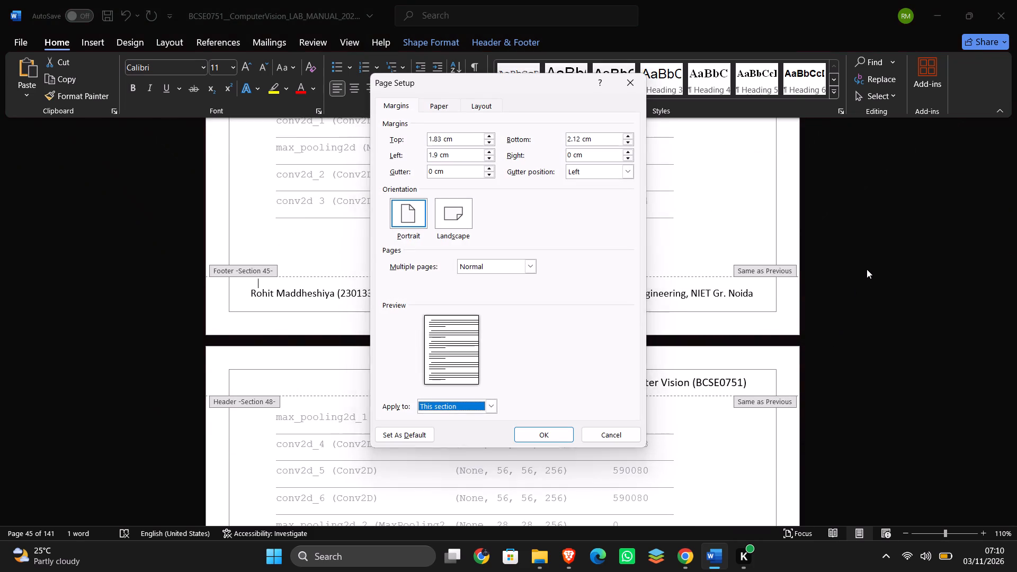
pyautogui.moveTo(867, 269); pyautogui.dragTo(612, 438)
pyautogui.click(612, 438)
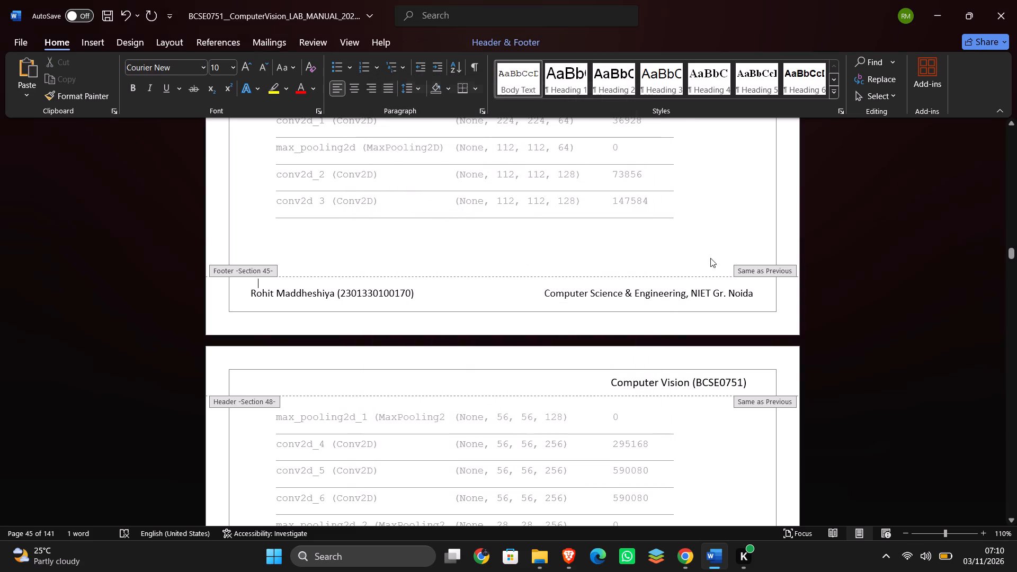
pyautogui.doubleClick(720, 249)
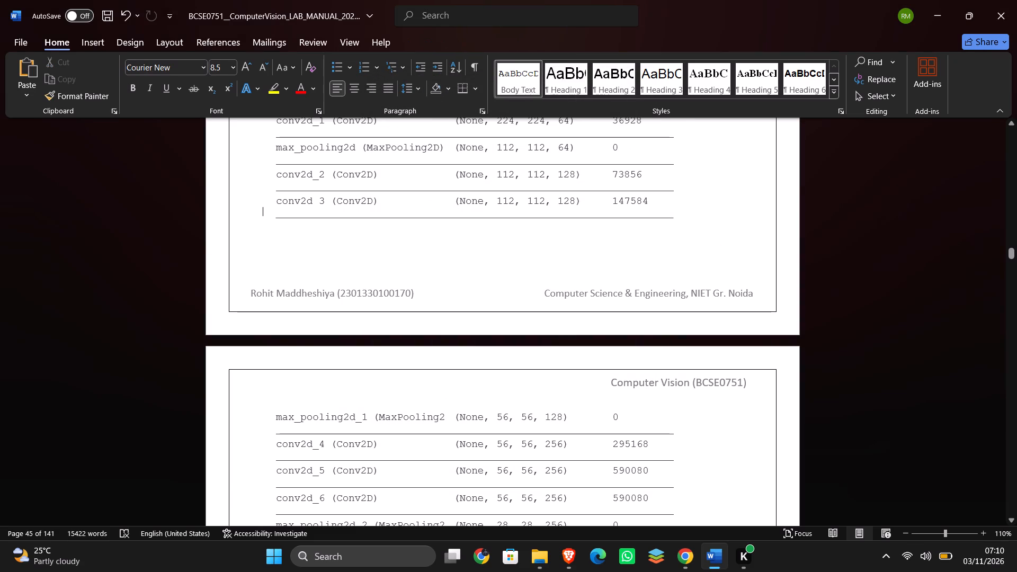
# Open the print preview and check the headers, footers and page layout from the cover page to page 59.
pyautogui.hotkey('ctrl', 'p')
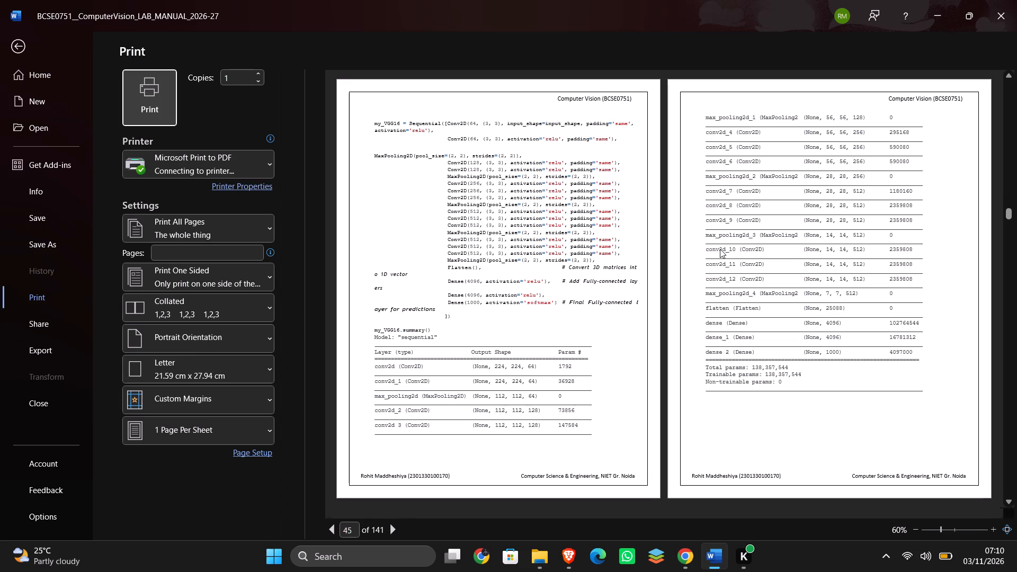
pyautogui.scroll(20, 710, 307)
pyautogui.scroll(20, 710, 307)
pyautogui.scroll(20, 710, 307)
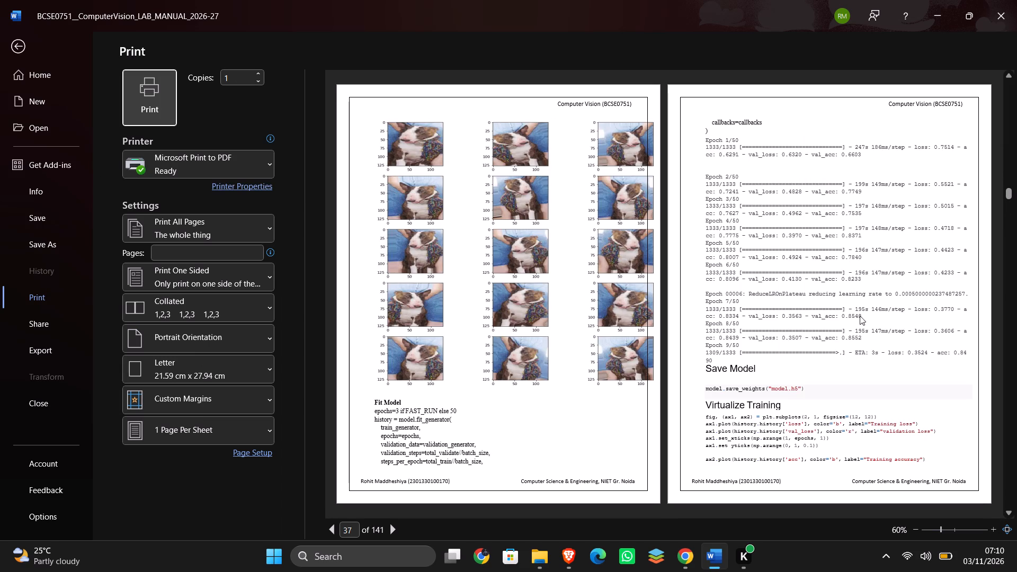
pyautogui.click(842, 311)
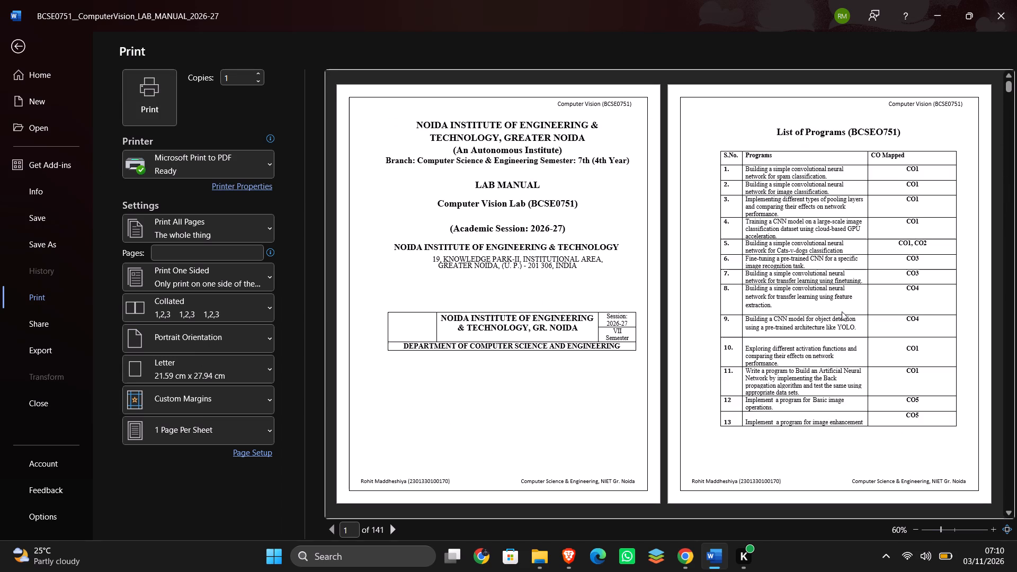
pyautogui.press('Down')
pyautogui.press('Down')
pyautogui.press('Down')
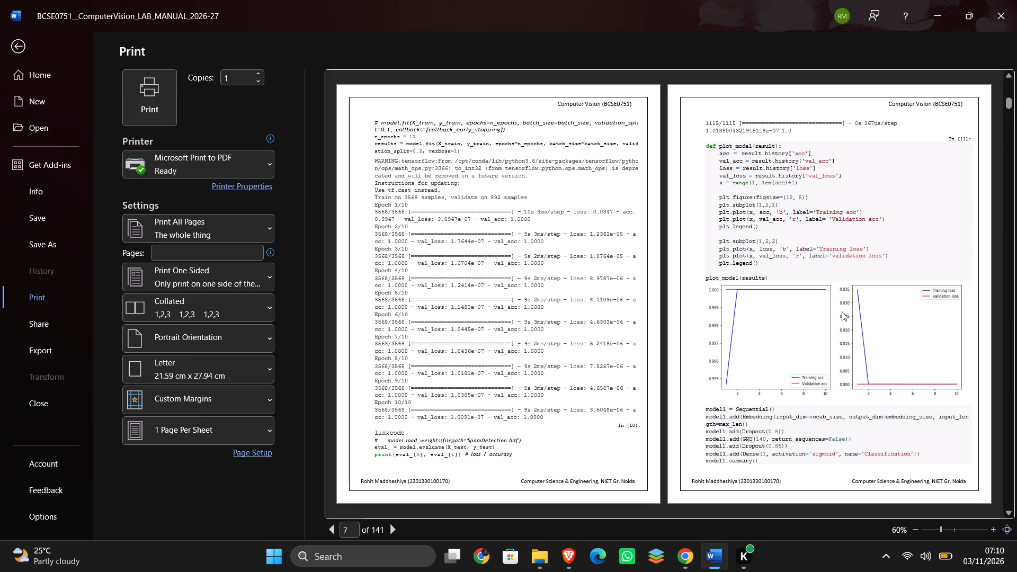
pyautogui.press('Down')
pyautogui.press('Down')
pyautogui.press('Down')
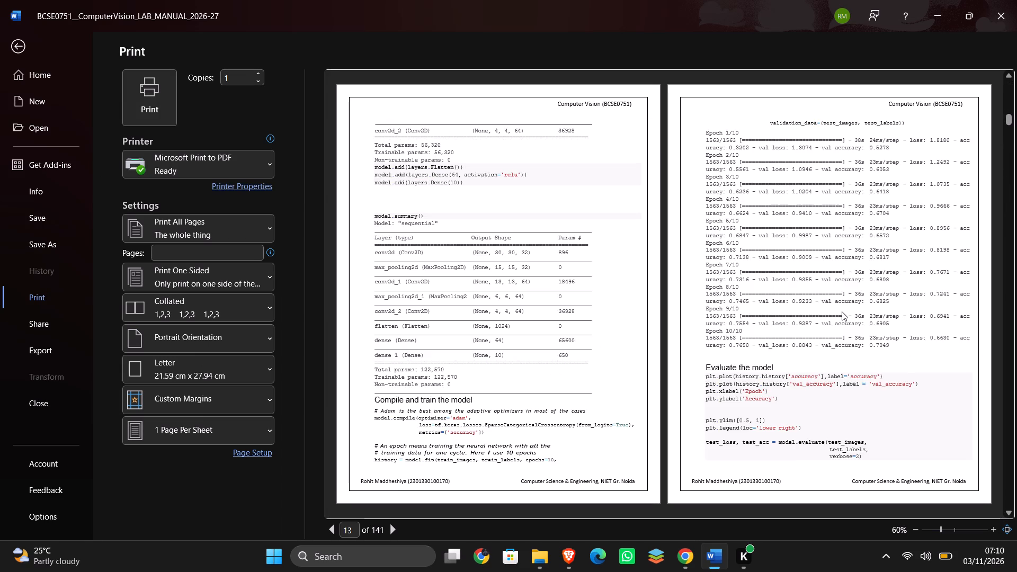
pyautogui.press('Down')
pyautogui.press('Down')
pyautogui.press('Down')
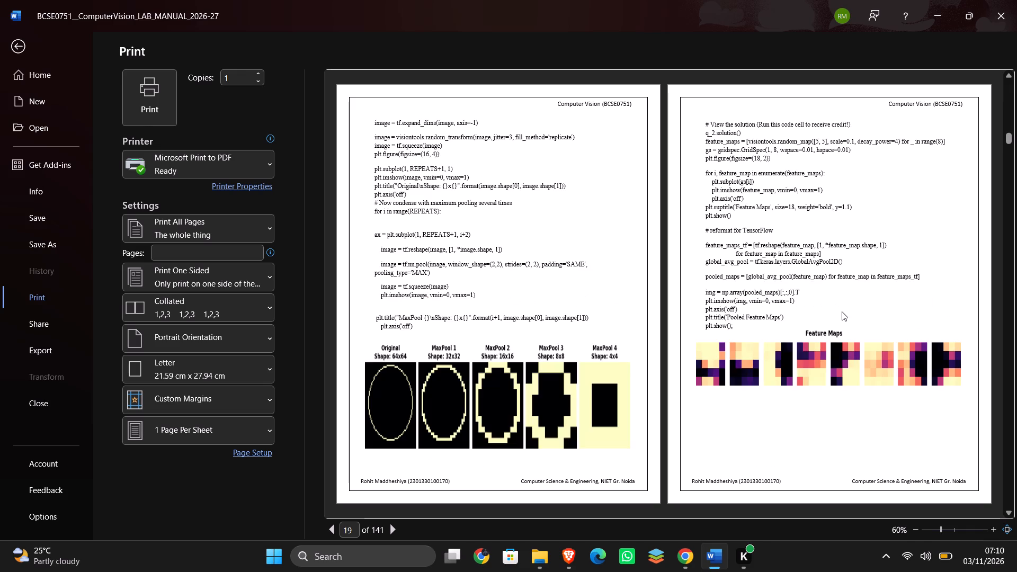
pyautogui.press('Down')
pyautogui.press('Down')
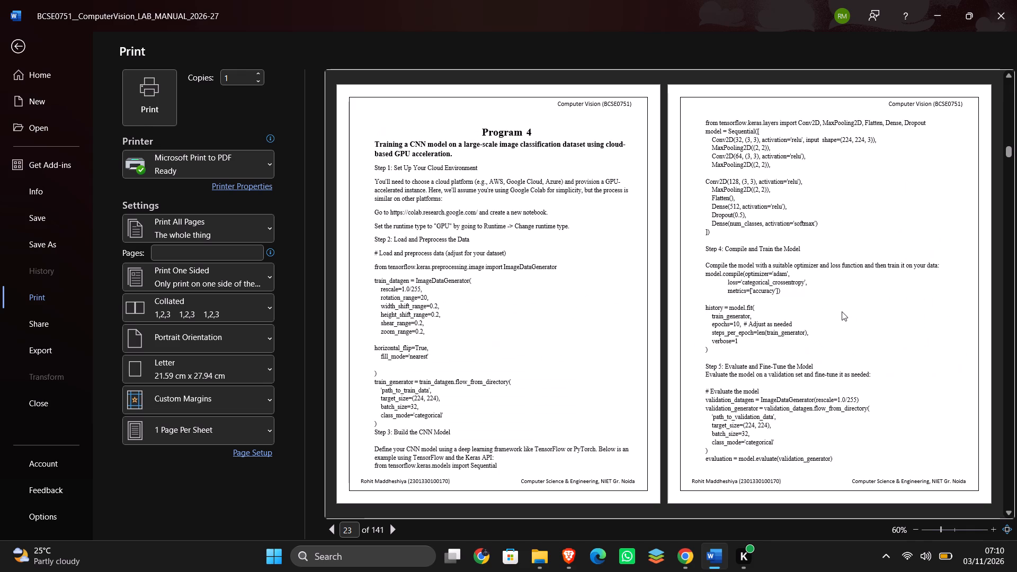
pyautogui.press('Down')
pyautogui.press('Down')
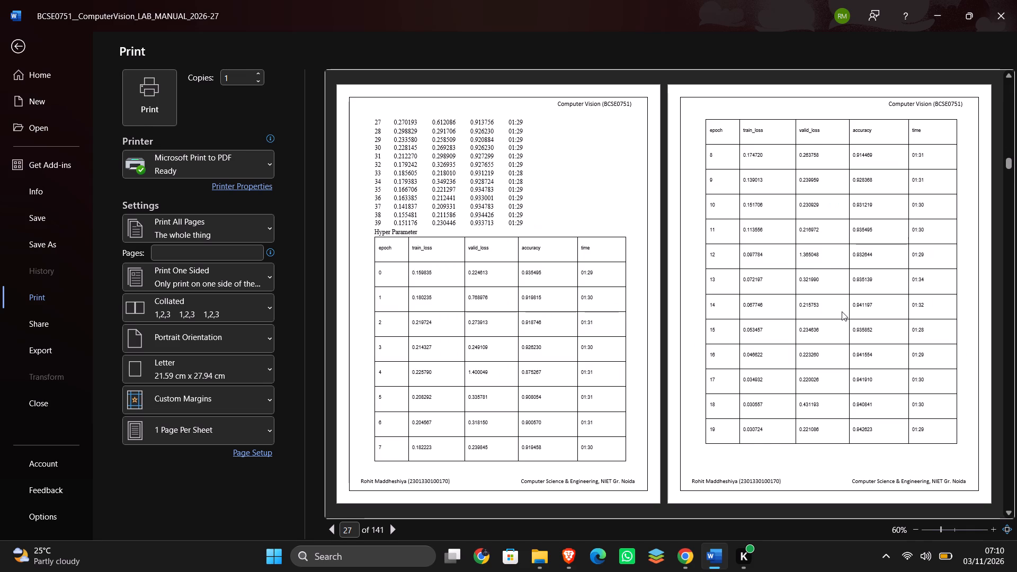
pyautogui.press('Down')
pyautogui.press('Down')
pyautogui.press('Down')
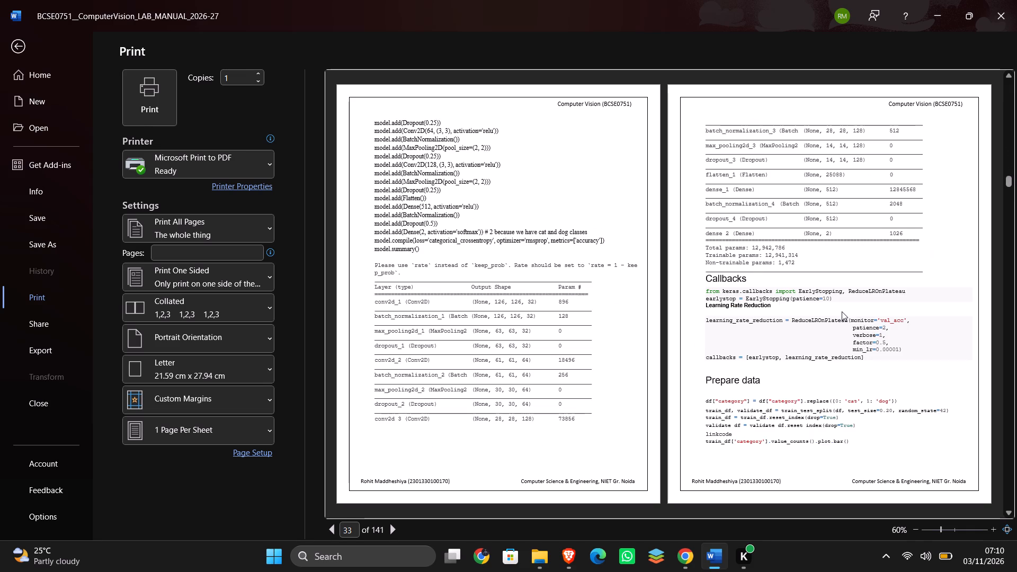
pyautogui.press('Down')
pyautogui.press('Down')
pyautogui.press('Down')
pyautogui.press('Down')
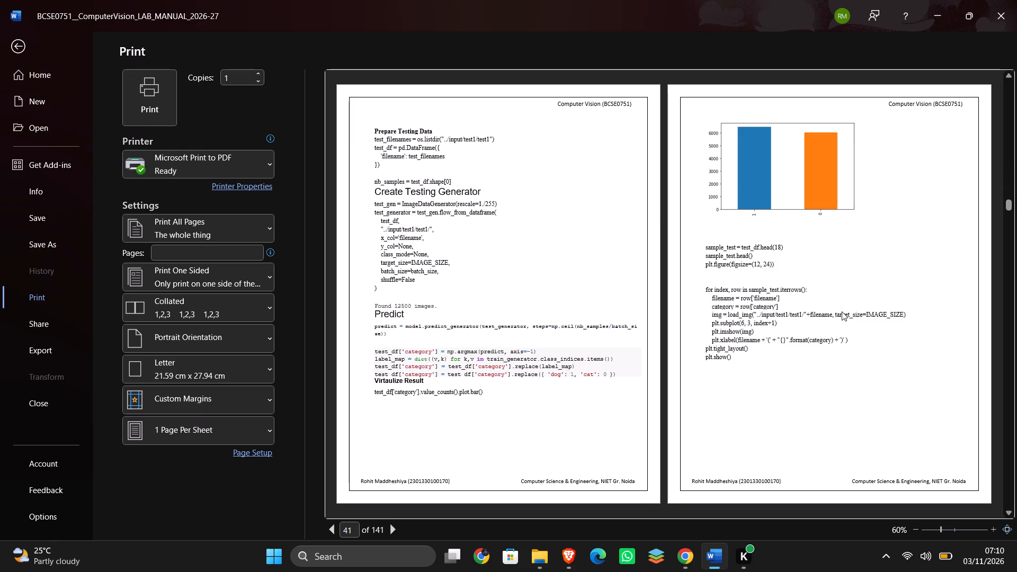
pyautogui.press('Down')
pyautogui.press('Down')
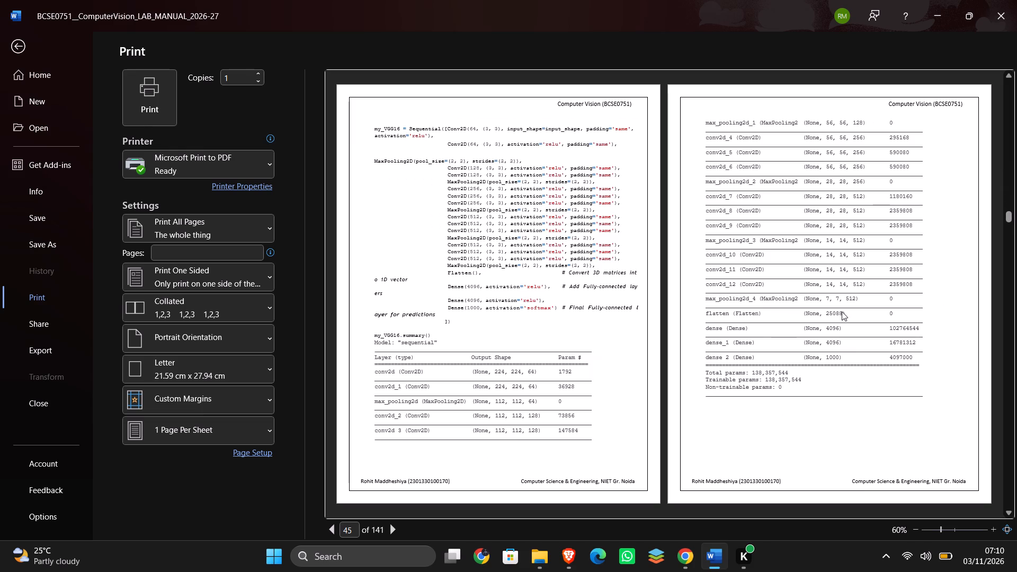
pyautogui.press('Down')
pyautogui.press('Down')
pyautogui.press('Down')
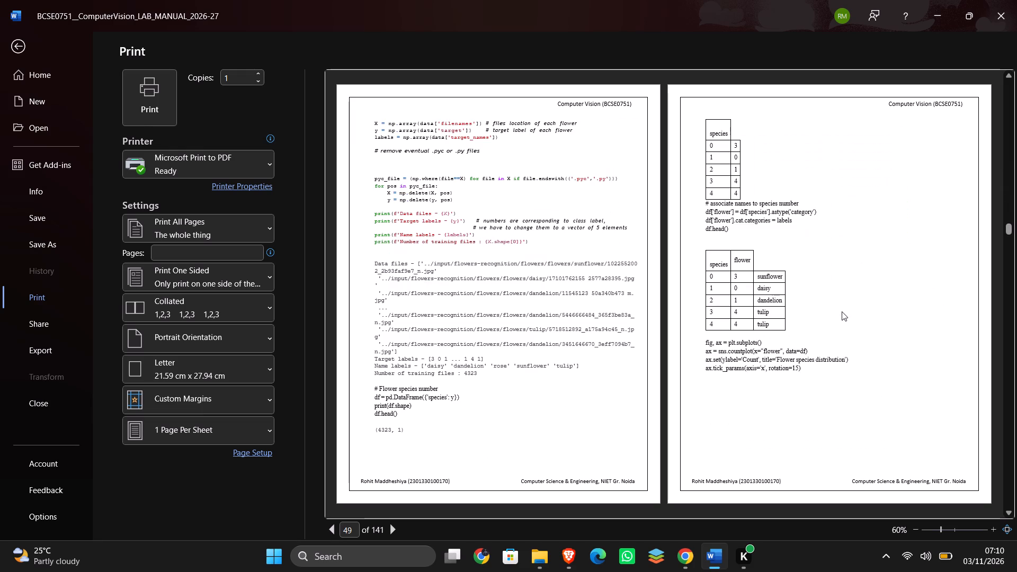
pyautogui.press('Down')
pyautogui.press('Down')
pyautogui.press('Down')
pyautogui.press('Down')
pyautogui.press('Down')
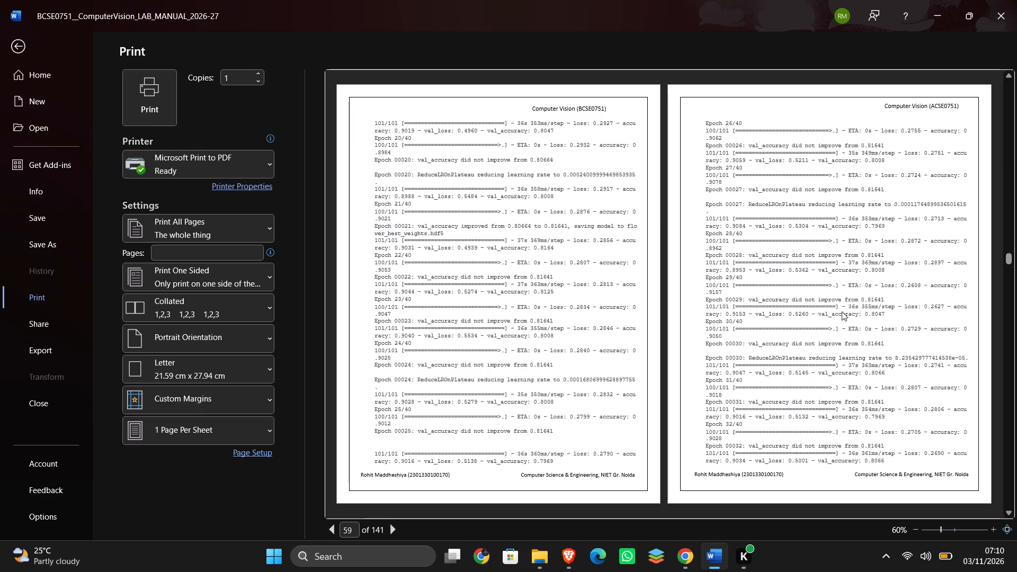
# Check the header course code and alignment, and the footer name spelling, on preview pages 59 to 86.
pyautogui.press('Up')
pyautogui.press('Down')
pyautogui.press('Down')
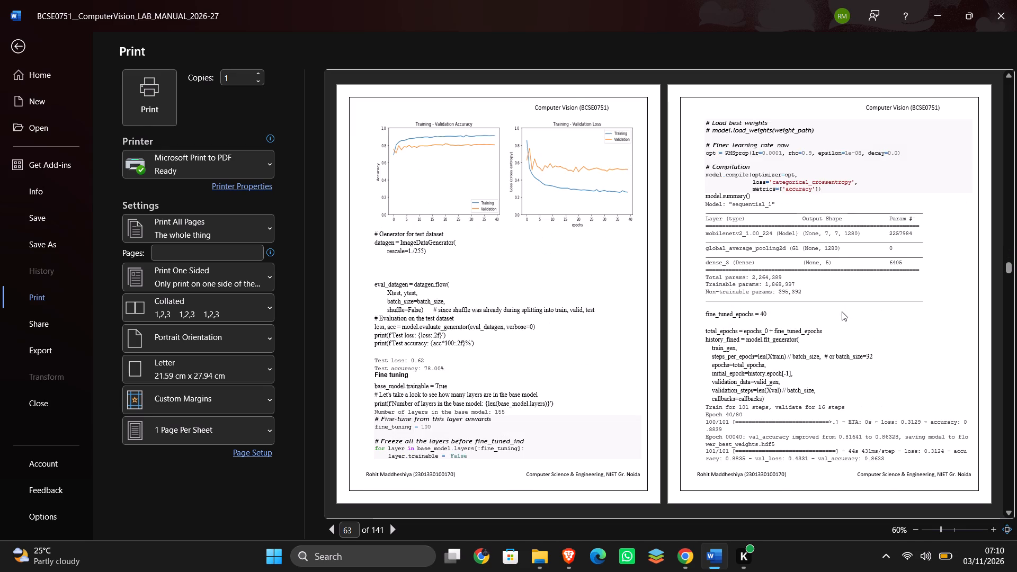
pyautogui.press('Down')
pyautogui.press('Down')
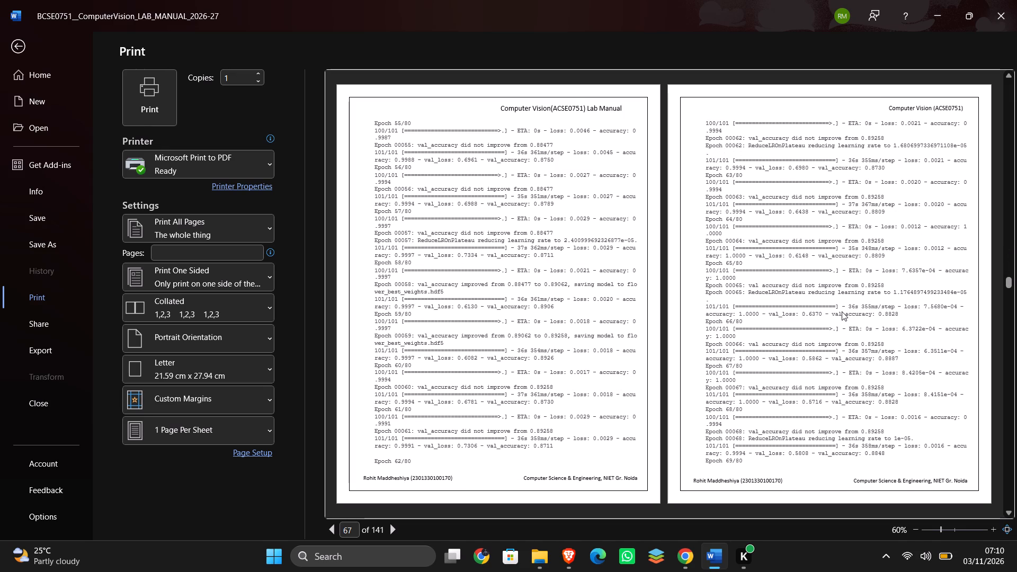
pyautogui.press('Down')
pyautogui.press('Down')
pyautogui.press('Down')
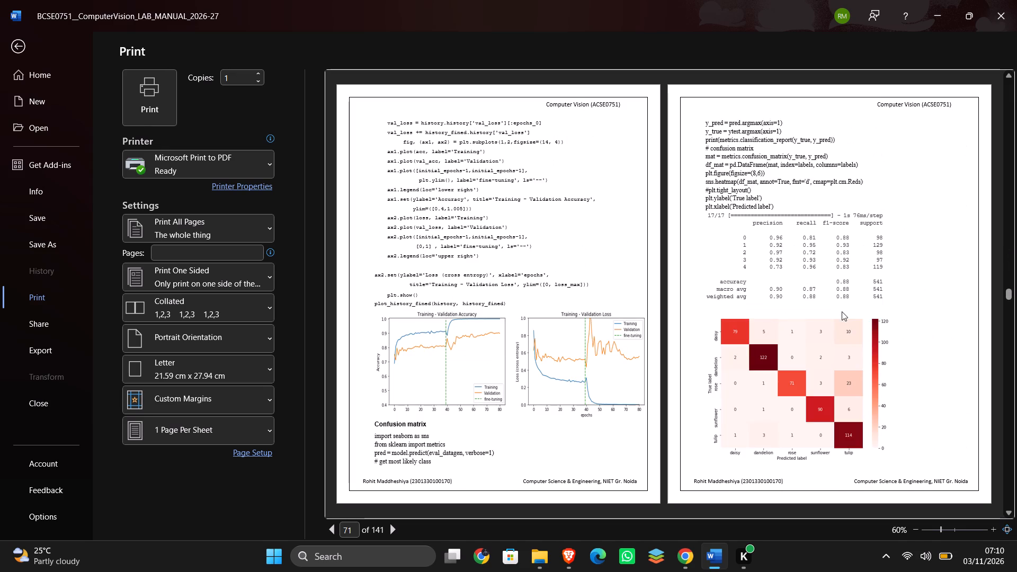
pyautogui.press('Down')
pyautogui.press('Down')
pyautogui.press('Down')
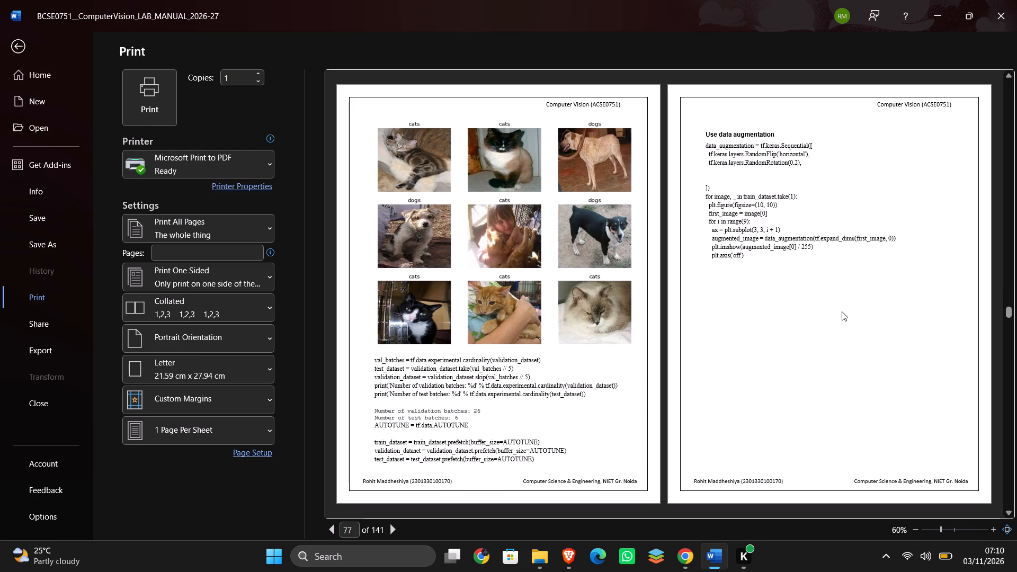
pyautogui.press('Down')
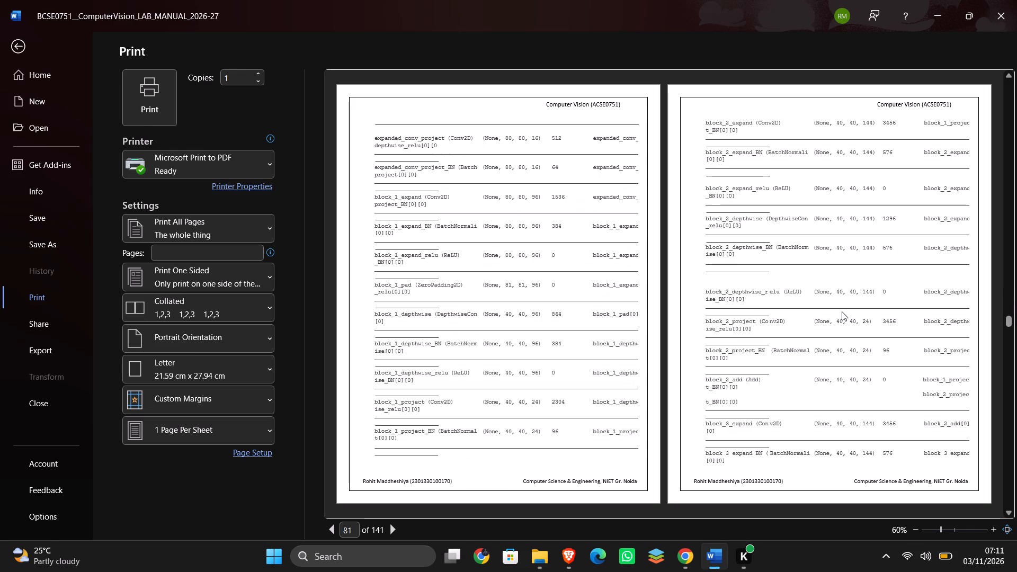
pyautogui.press('Down')
pyautogui.press('Down')
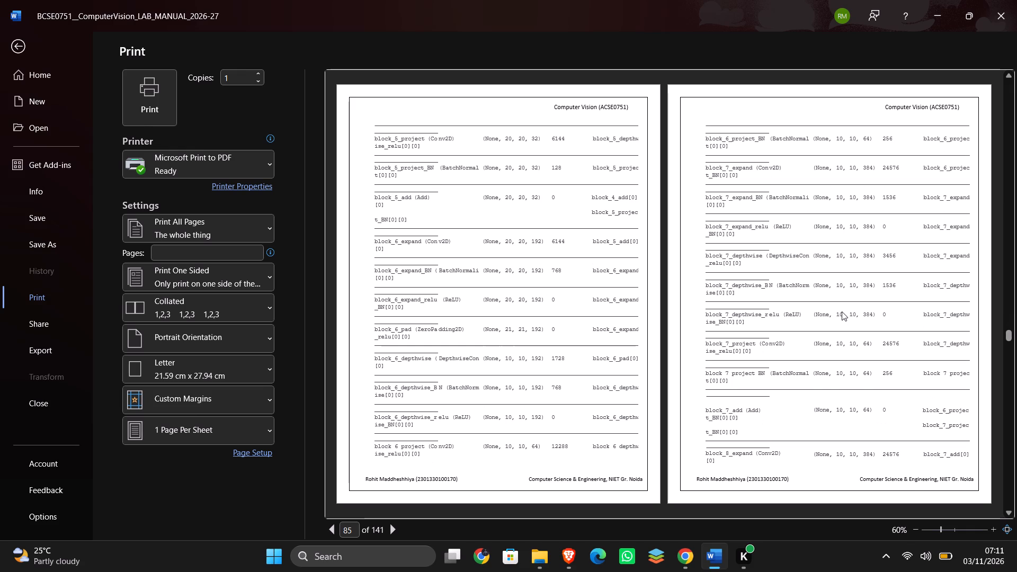
# Check the headers, footers and program titles on preview pages 87 to 141, and return to the document.
pyautogui.press('Down')
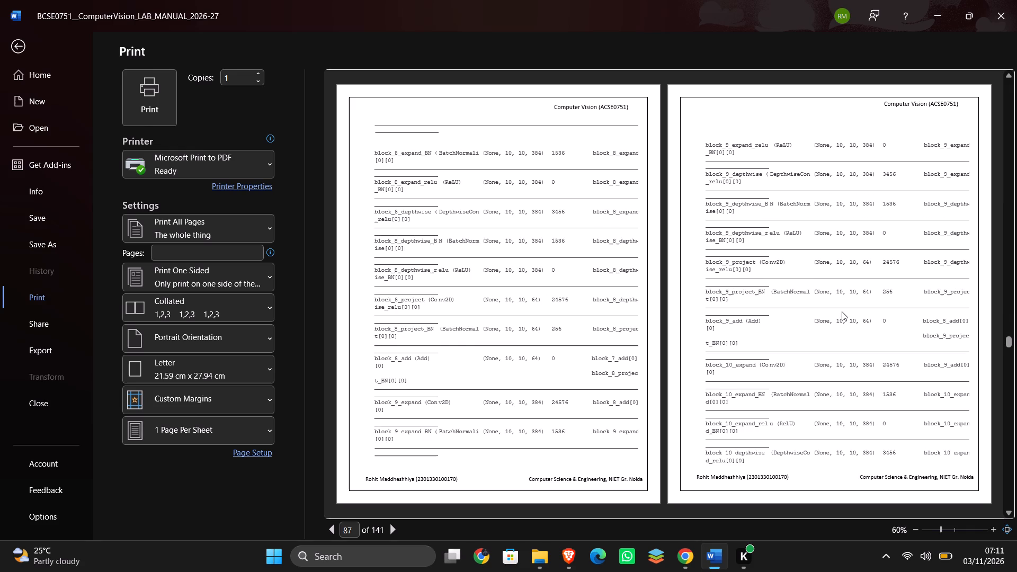
pyautogui.press('Down')
pyautogui.press('Down')
pyautogui.press('Down')
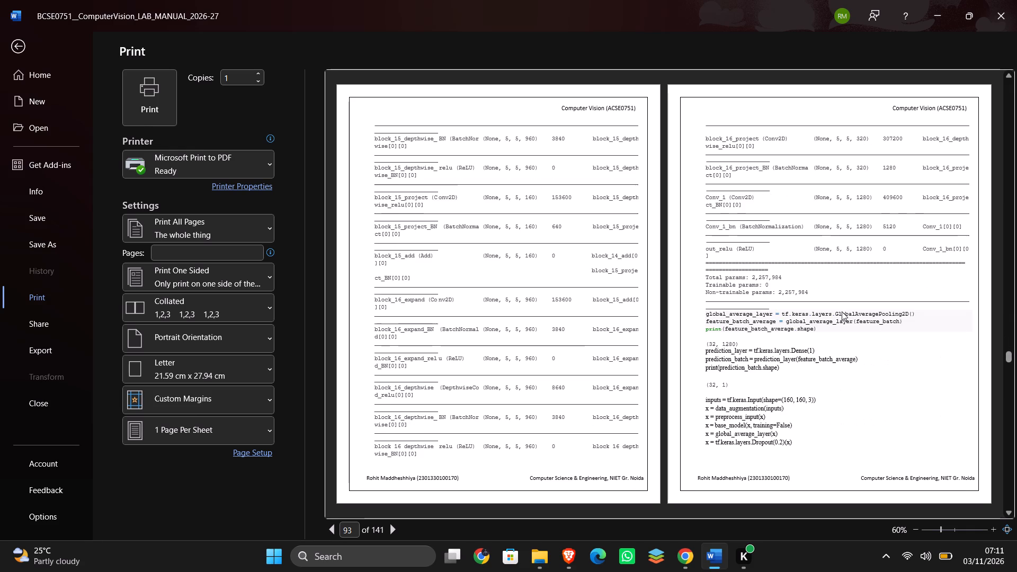
pyautogui.press('Down')
pyautogui.press('Down')
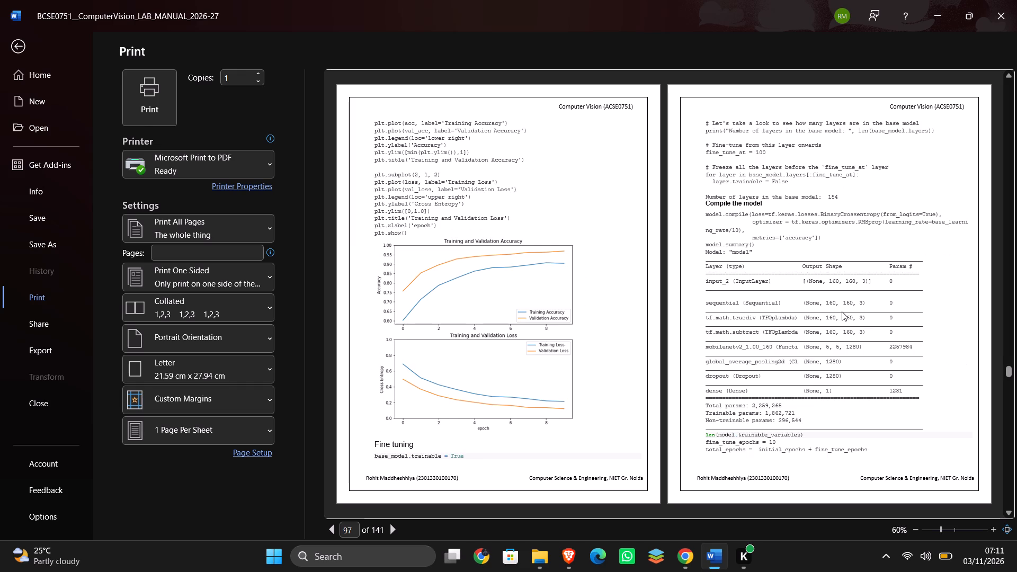
pyautogui.press('Down')
pyautogui.press('Down')
pyautogui.press('Down')
pyautogui.press('Down')
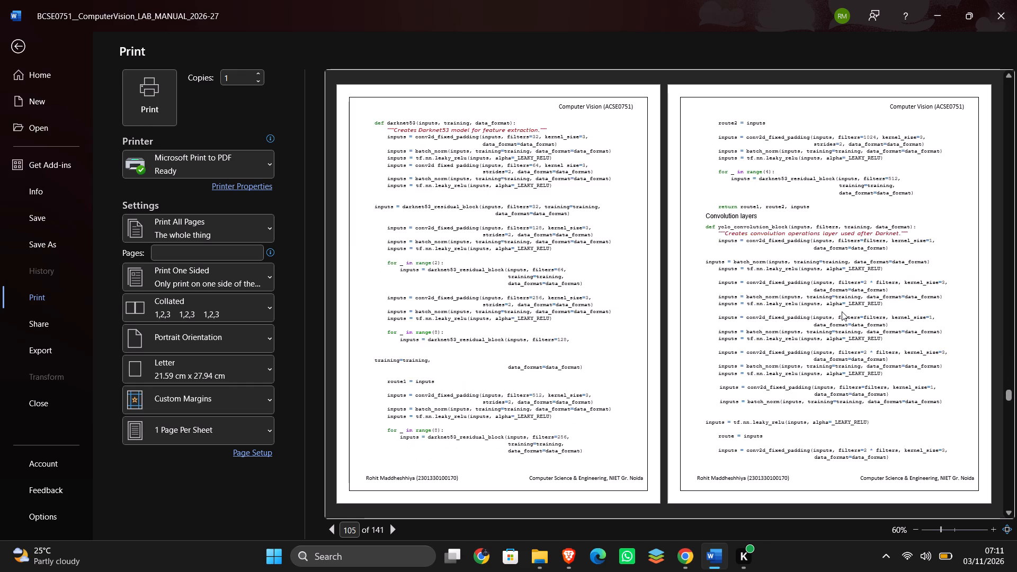
pyautogui.press('Down')
pyautogui.press('Down')
pyautogui.press('Down')
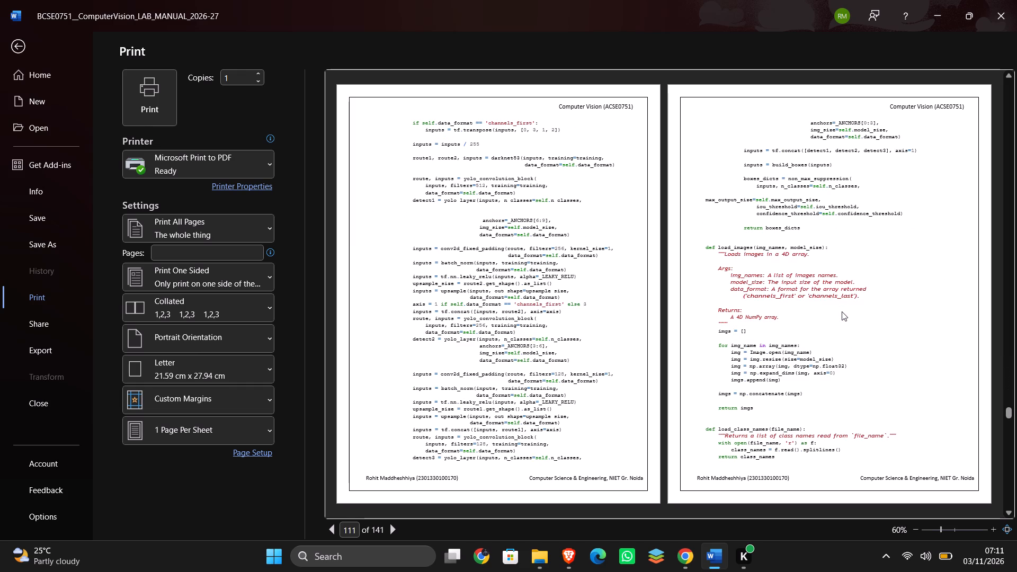
pyautogui.press('Down')
pyautogui.press('Down')
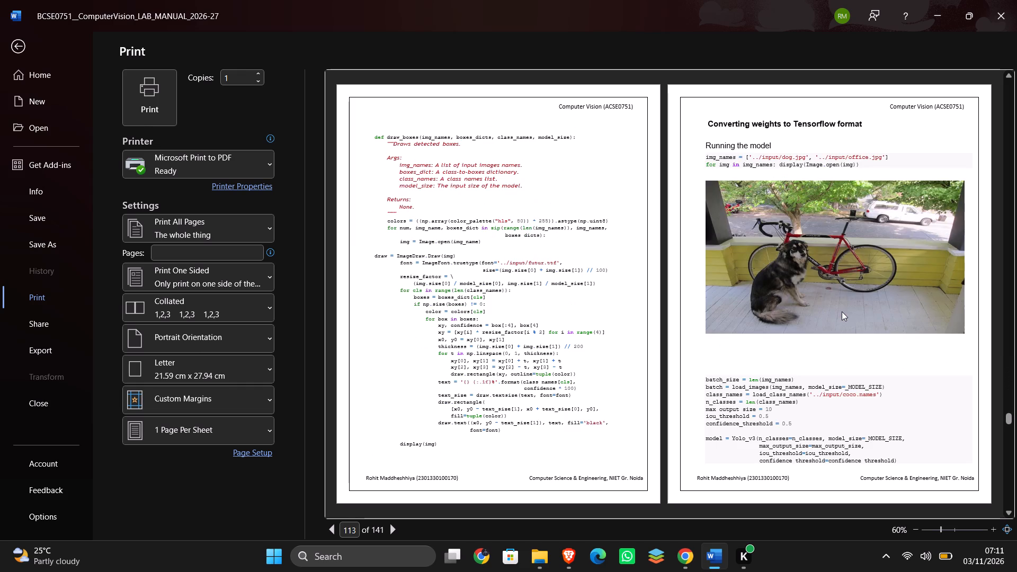
pyautogui.press('Down')
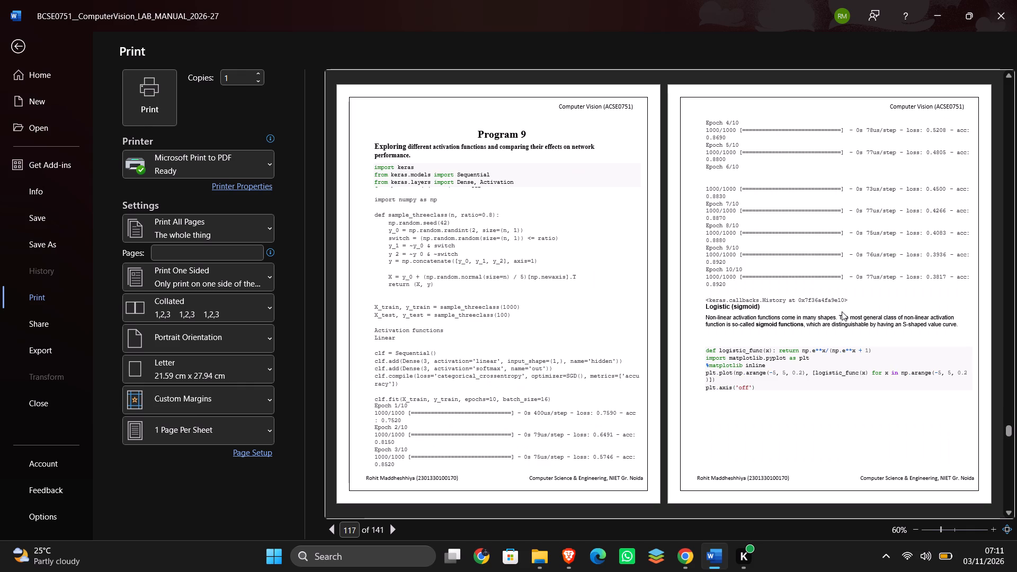
pyautogui.press('Down')
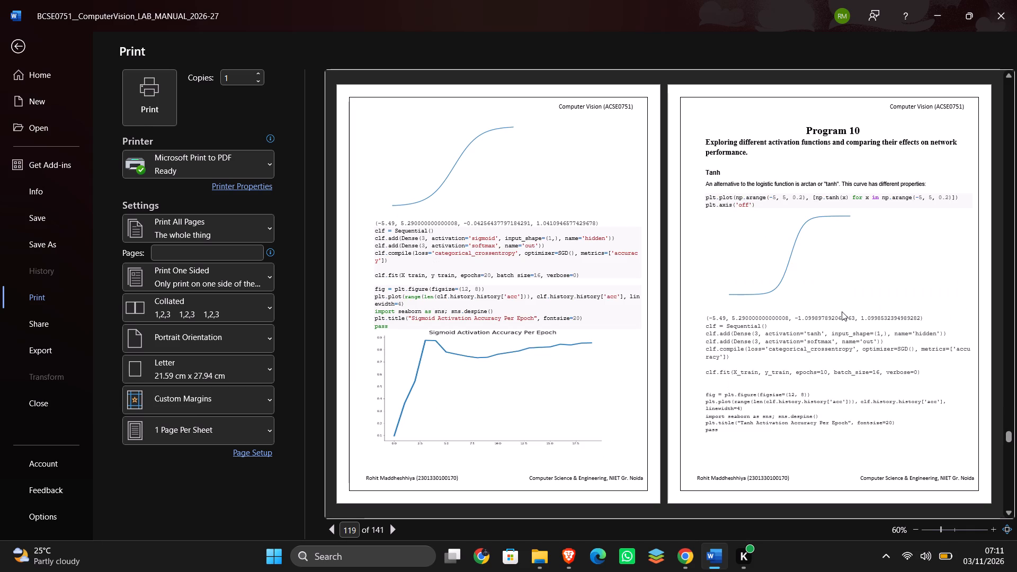
pyautogui.press('Down')
pyautogui.press('Down')
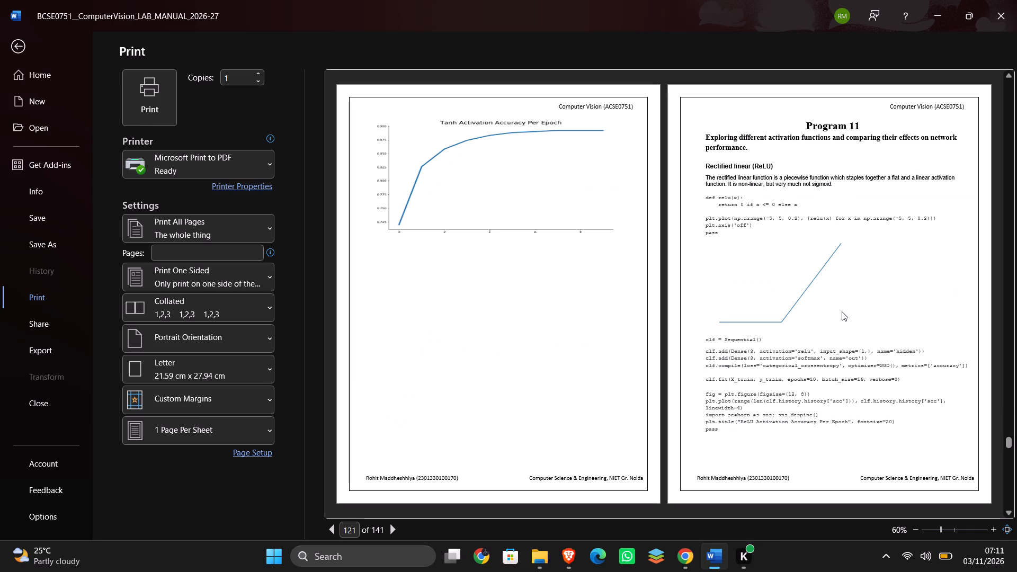
pyautogui.press('Down')
pyautogui.press('Down')
pyautogui.press('Down')
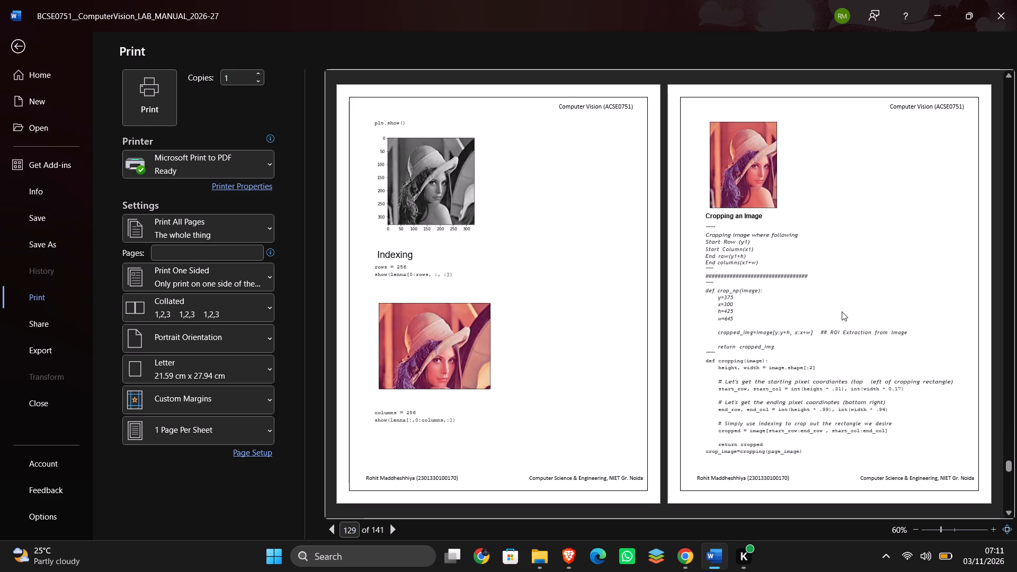
pyautogui.press('Down')
pyautogui.press('Down')
pyautogui.press('Down')
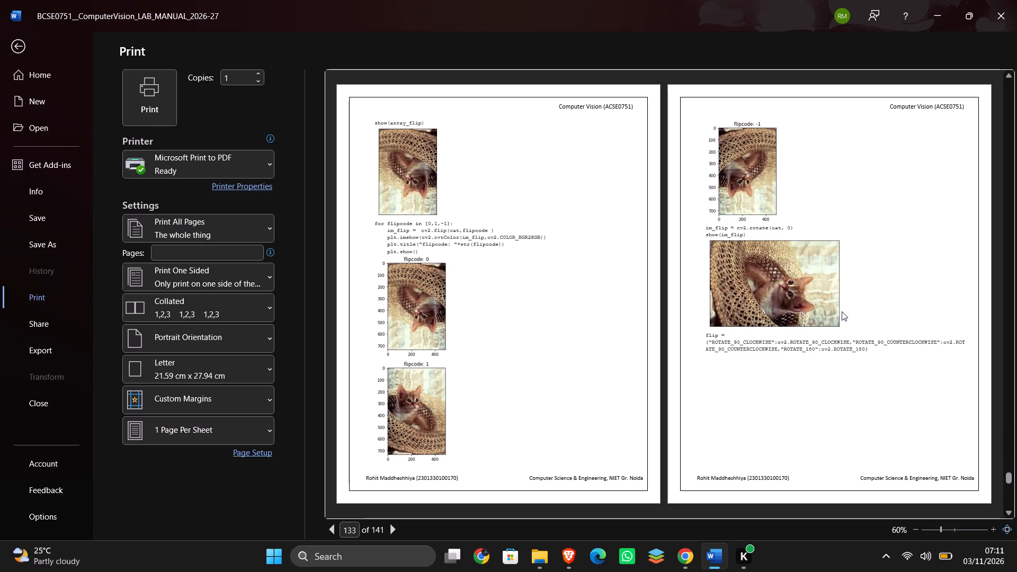
pyautogui.press('Down')
pyautogui.press('Down')
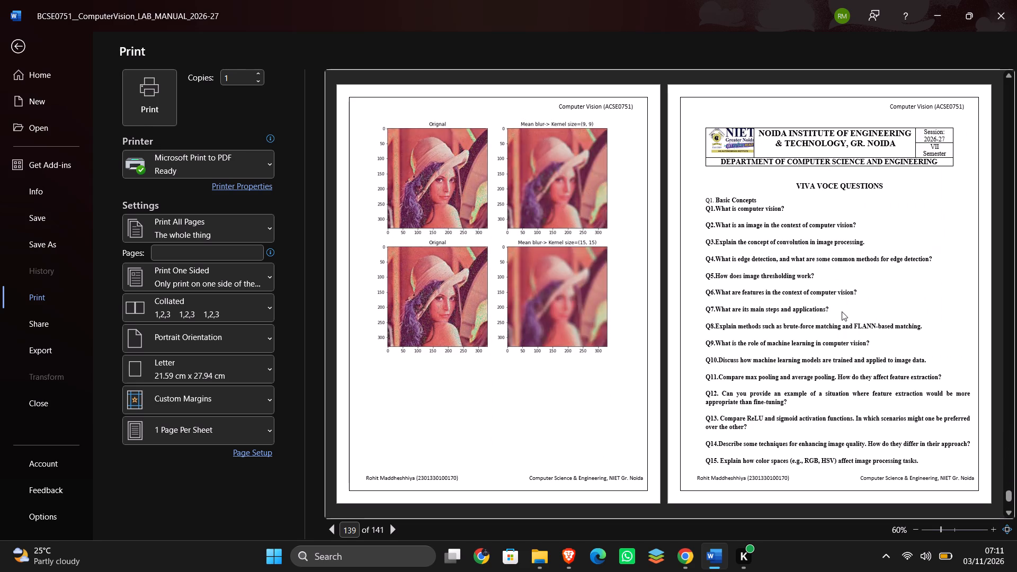
pyautogui.press('Down')
pyautogui.press('Down')
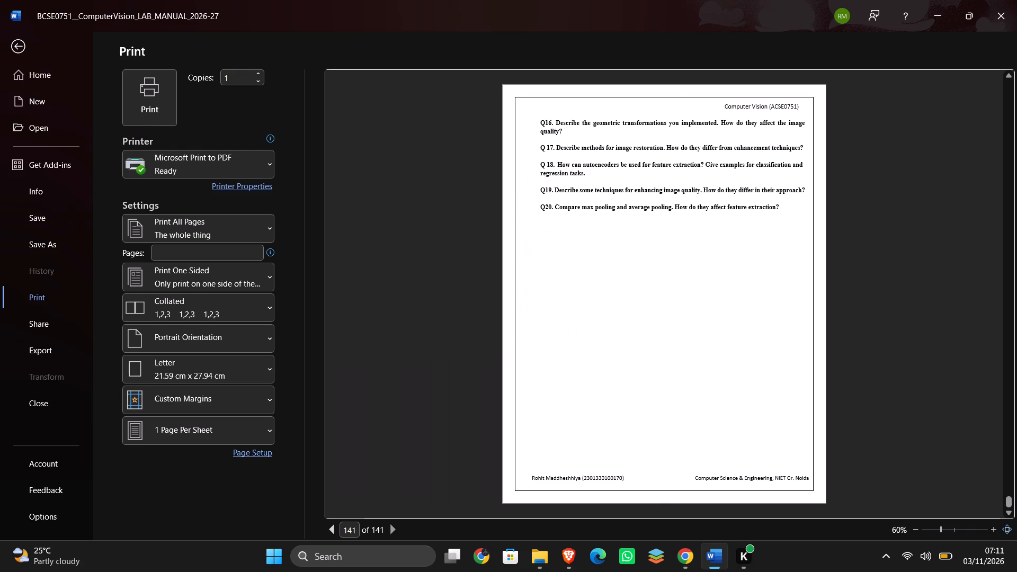
pyautogui.press('Escape')
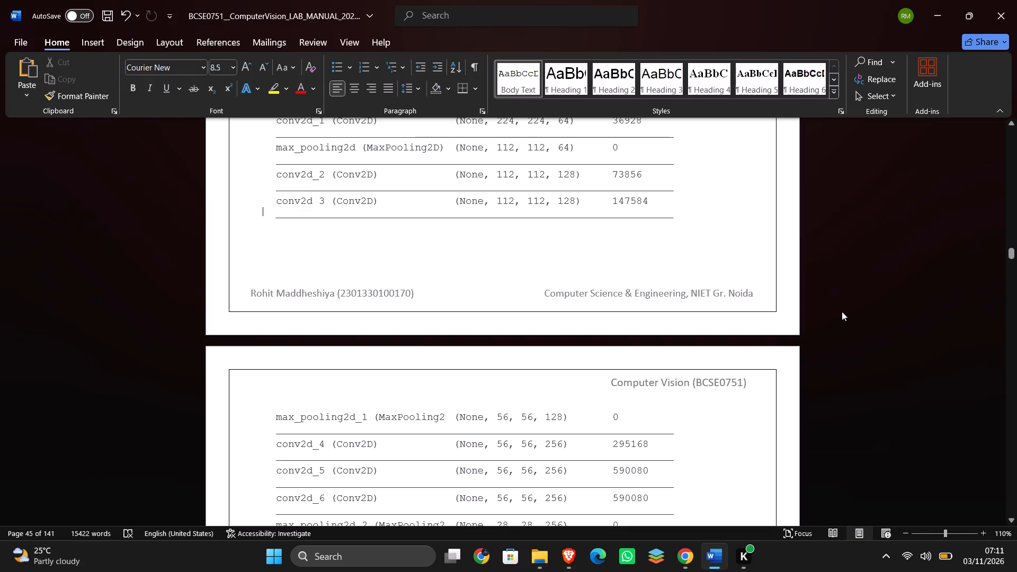
# Correct the student's surname in the footer on the last page, page 141, by removing the extra "h".
pyautogui.scroll(-14, 842, 311)
pyautogui.scroll(-20, 842, 311)
pyautogui.scroll(-20, 842, 311)
pyautogui.scroll(-20, 842, 311)
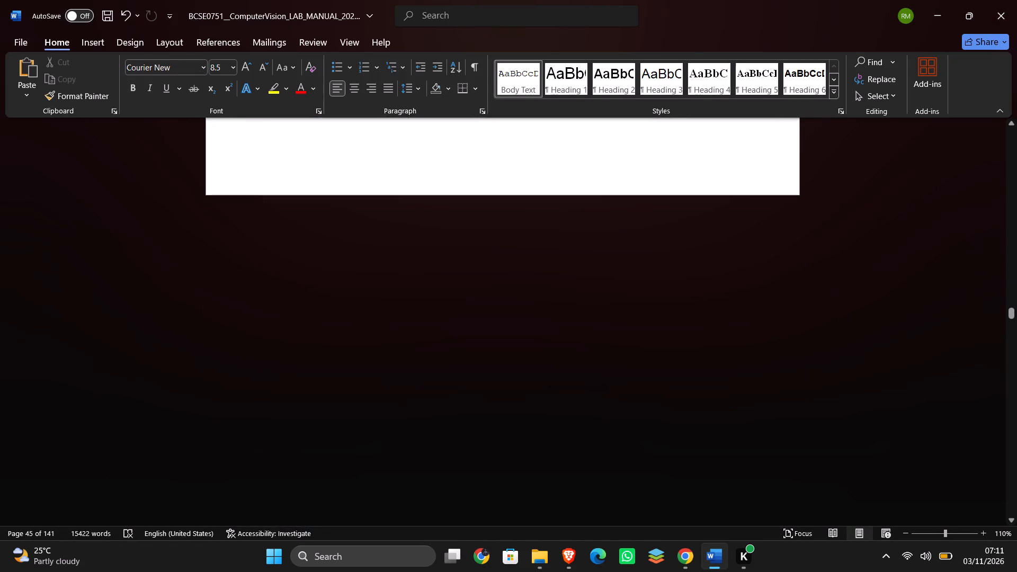
pyautogui.scroll(-20, 842, 311)
pyautogui.scroll(-20, 842, 311)
pyautogui.scroll(-20, 842, 311)
pyautogui.scroll(-1, 842, 311)
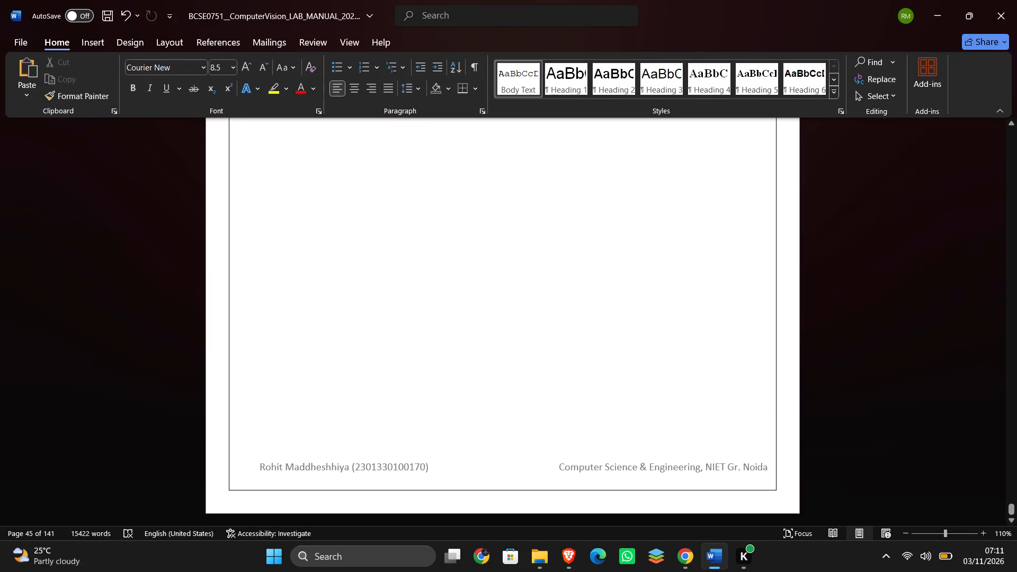
pyautogui.doubleClick(337, 468)
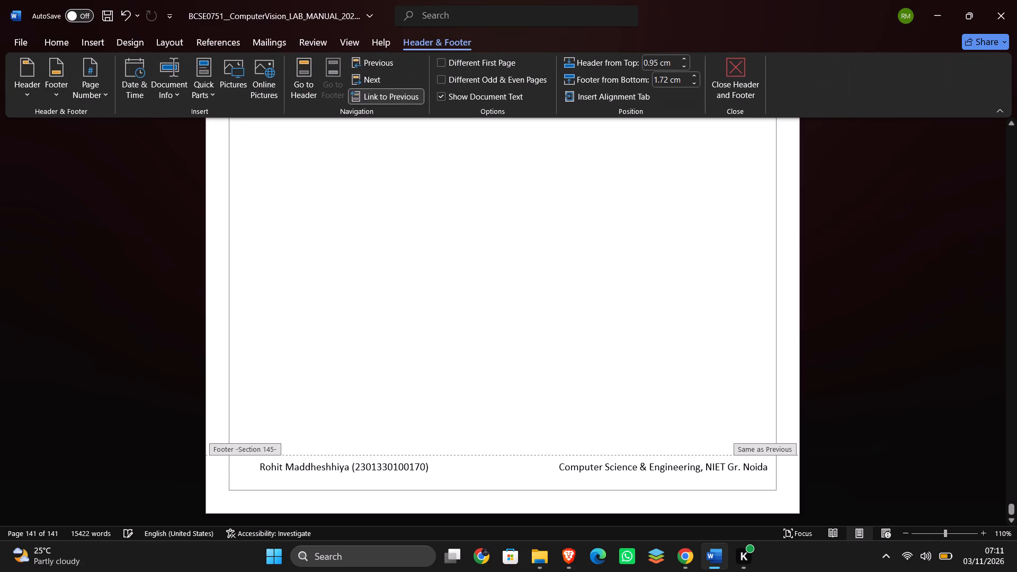
pyautogui.click(336, 467)
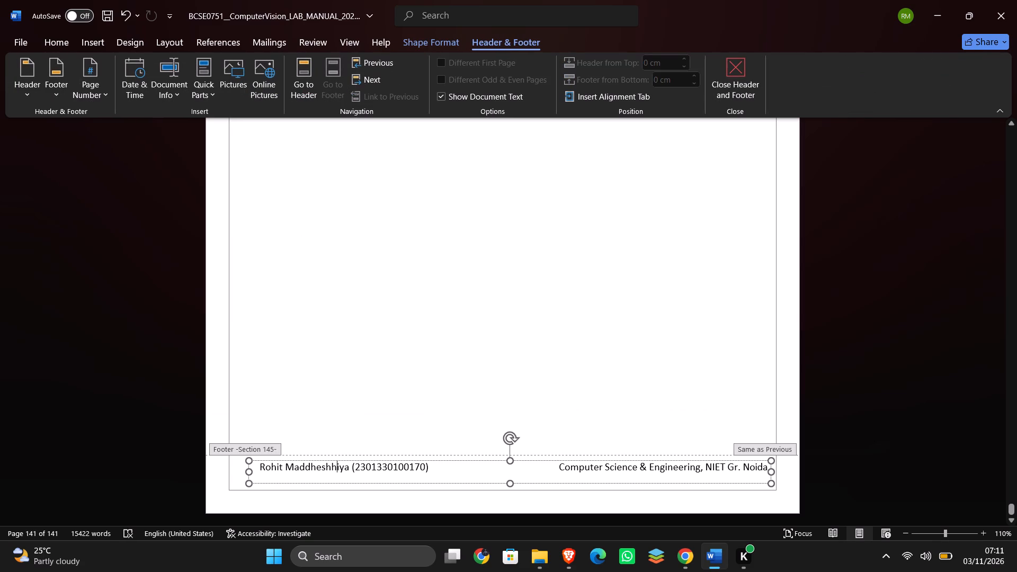
pyautogui.press('BackSpace')
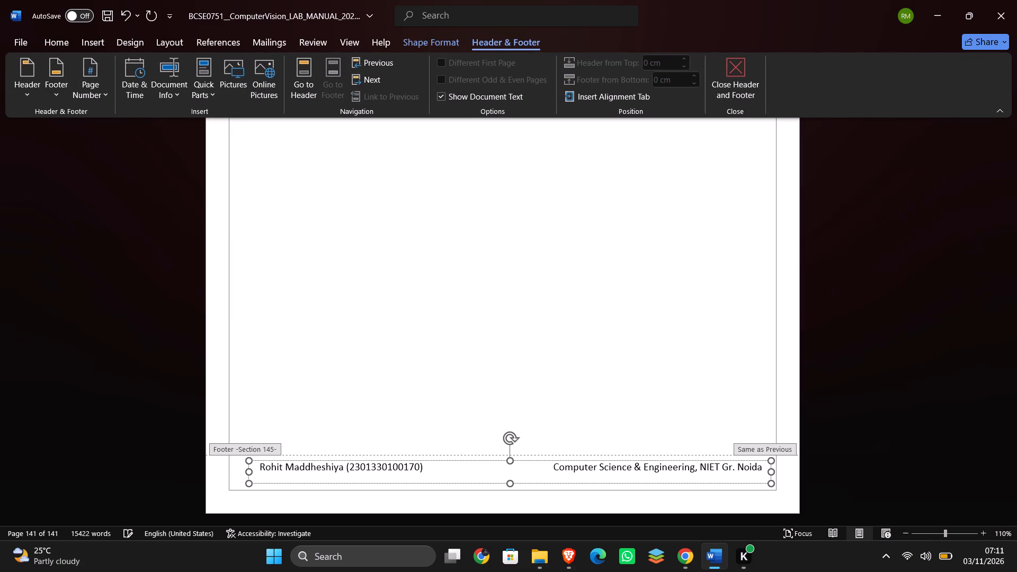
# Check the footer name spelling and header course code from the closing questions back to the start of Experiment 13.
pyautogui.scroll(5, 336, 467)
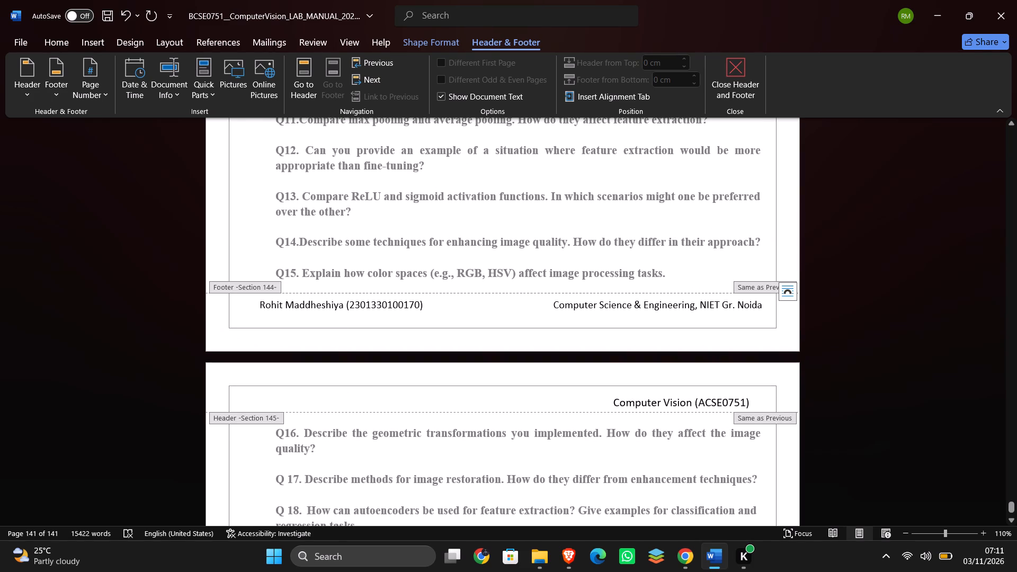
pyautogui.click(335, 307)
pyautogui.scroll(1, 425, 345)
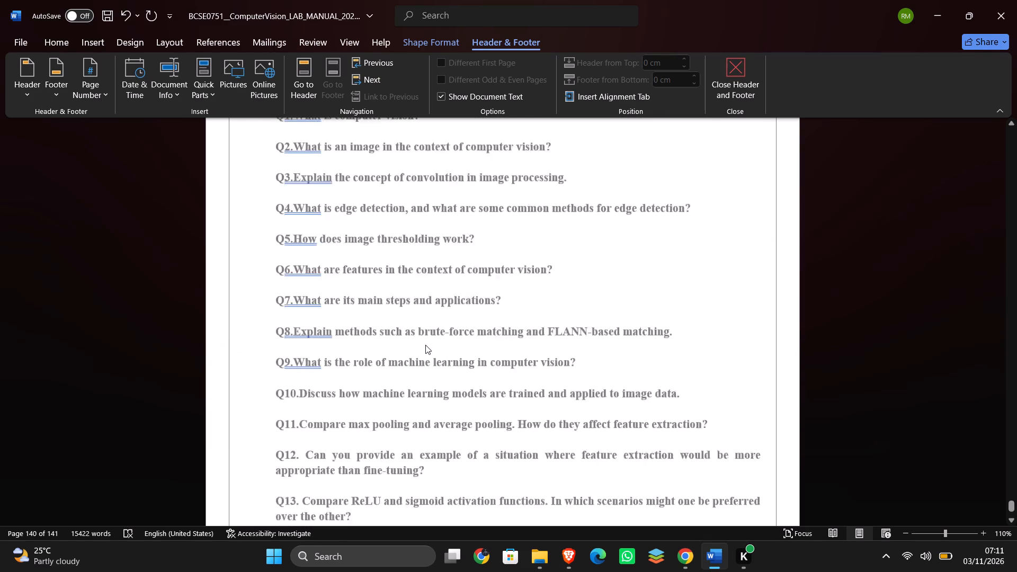
pyautogui.scroll(5, 425, 345)
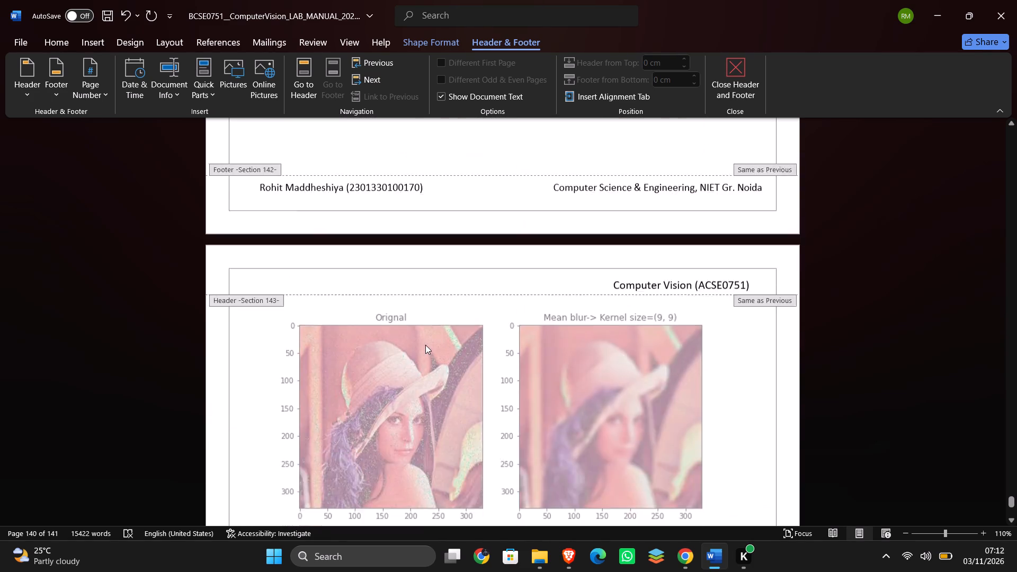
pyautogui.scroll(4, 425, 345)
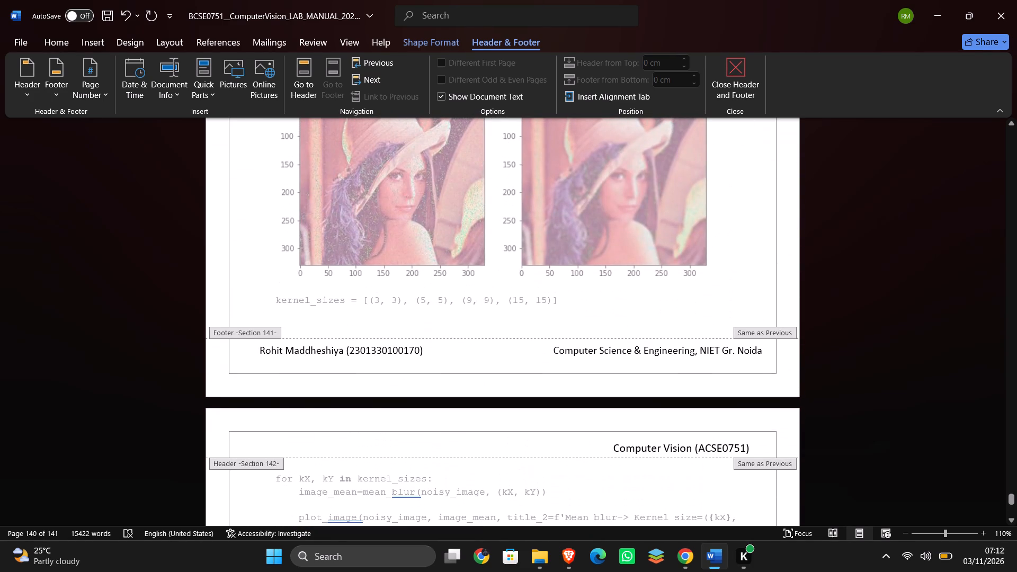
pyautogui.scroll(3, 425, 345)
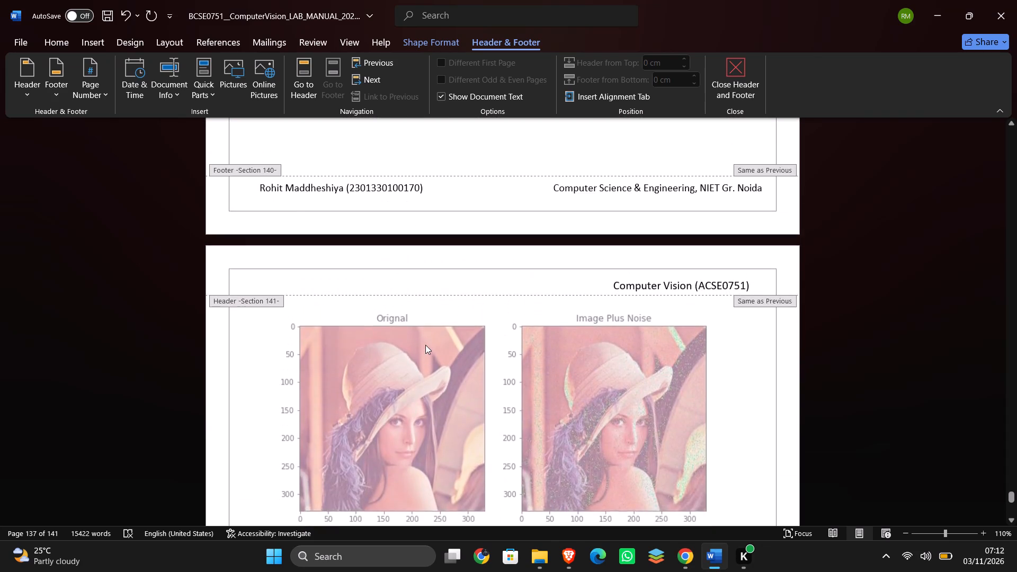
pyautogui.scroll(3, 425, 345)
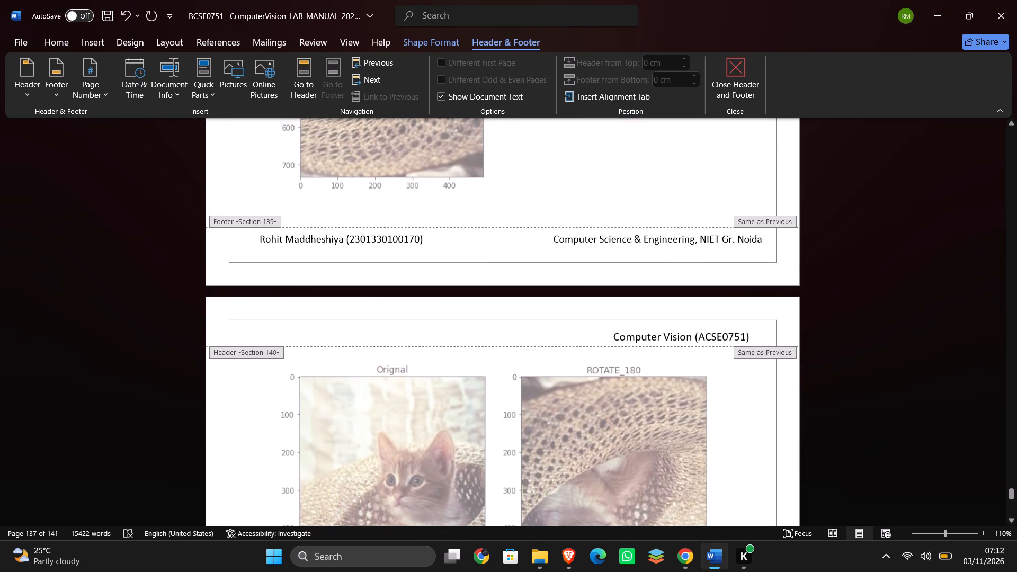
pyautogui.scroll(3, 425, 345)
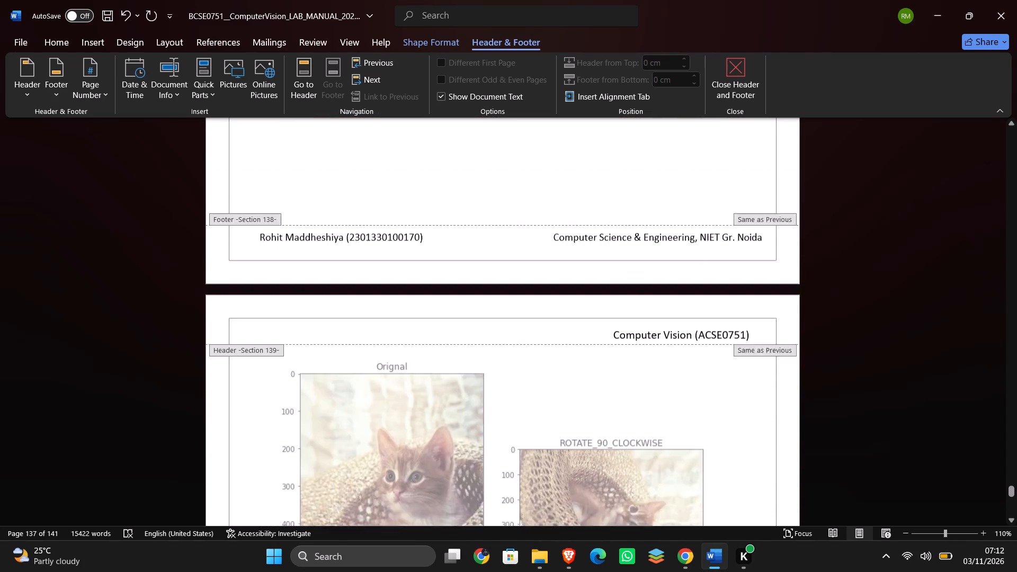
pyautogui.scroll(1, 425, 345)
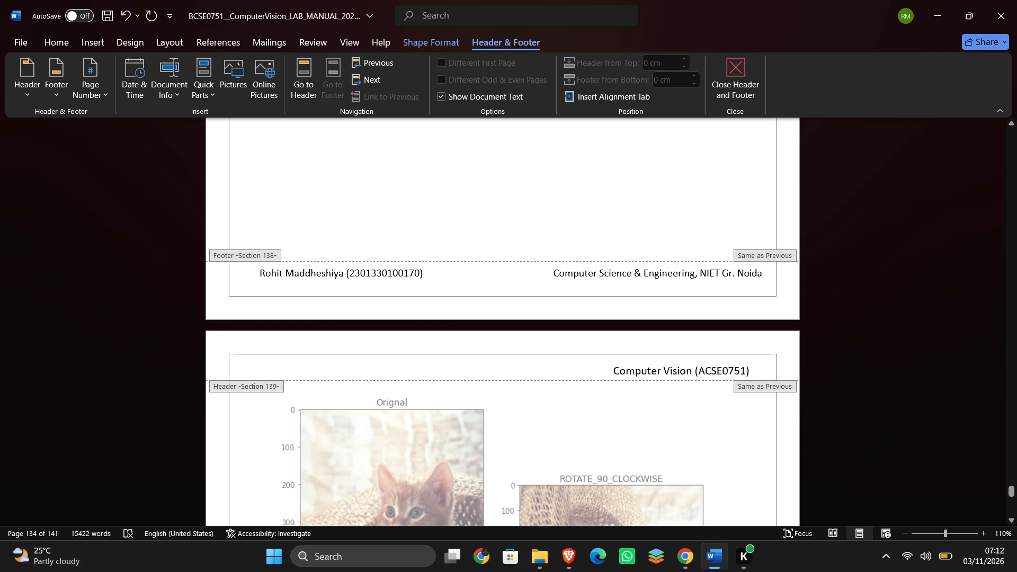
pyautogui.scroll(3, 425, 345)
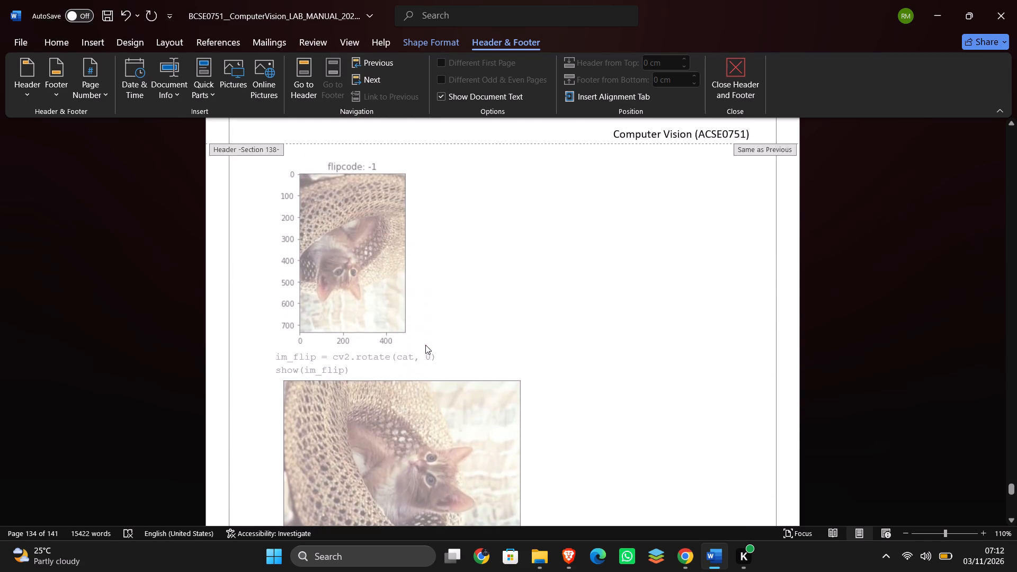
pyautogui.scroll(8, 425, 345)
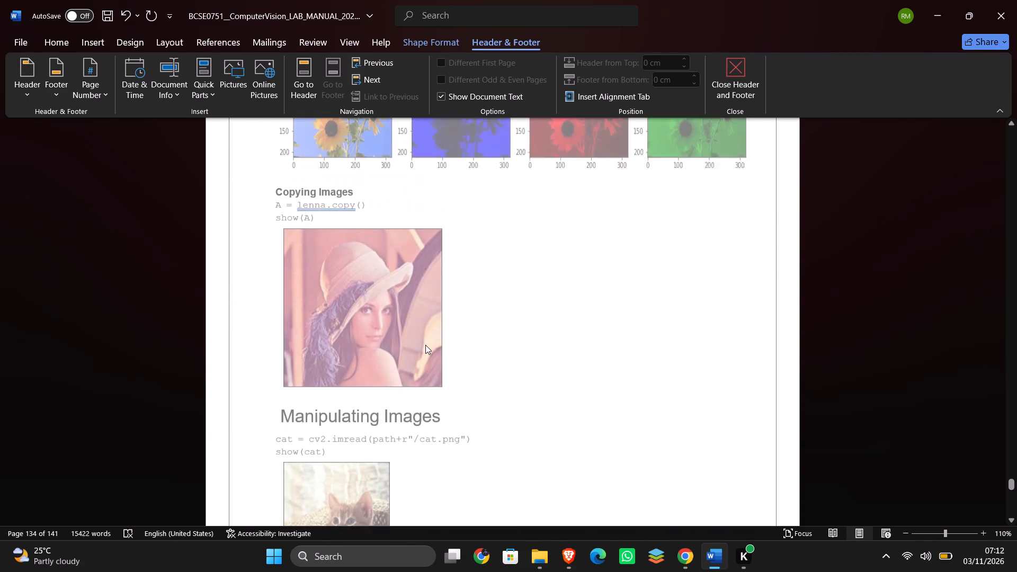
pyautogui.scroll(4, 425, 345)
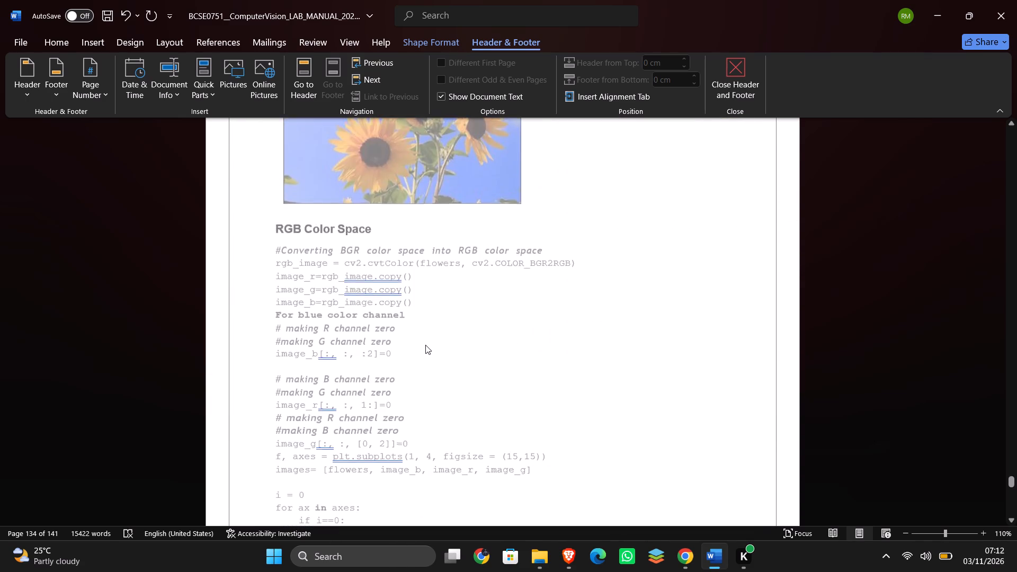
pyautogui.scroll(3, 425, 345)
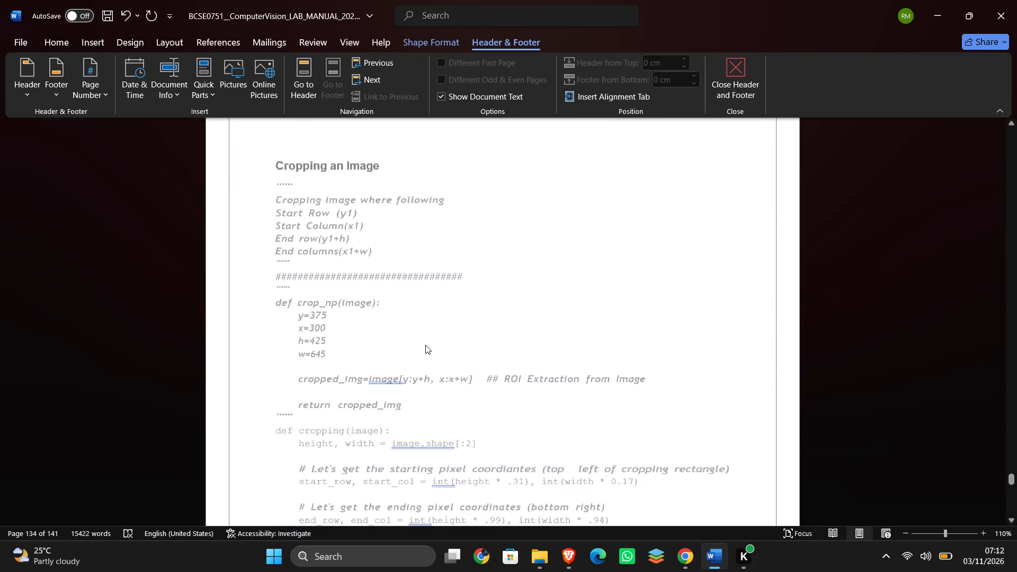
pyautogui.scroll(4, 425, 345)
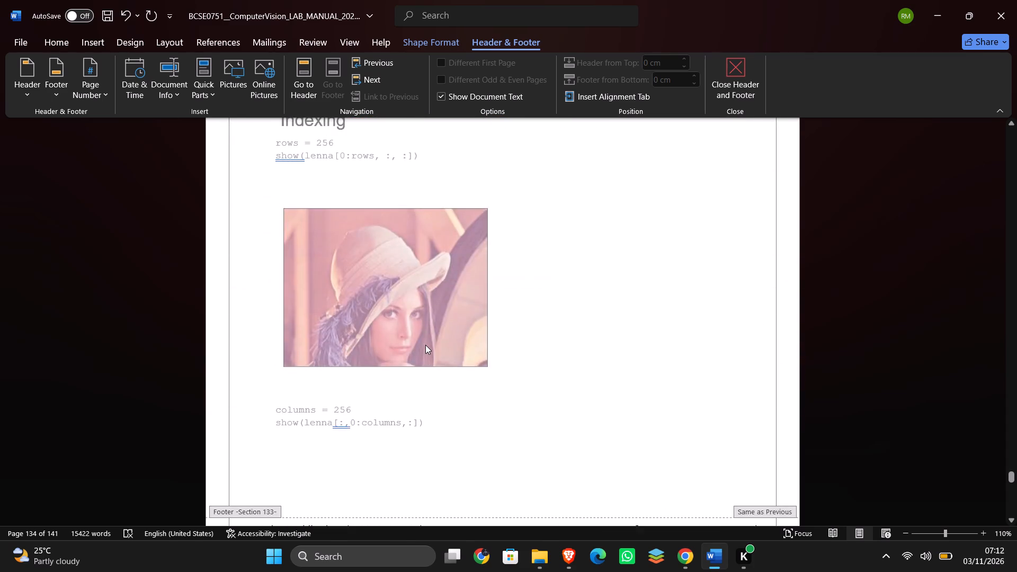
pyautogui.scroll(3, 425, 345)
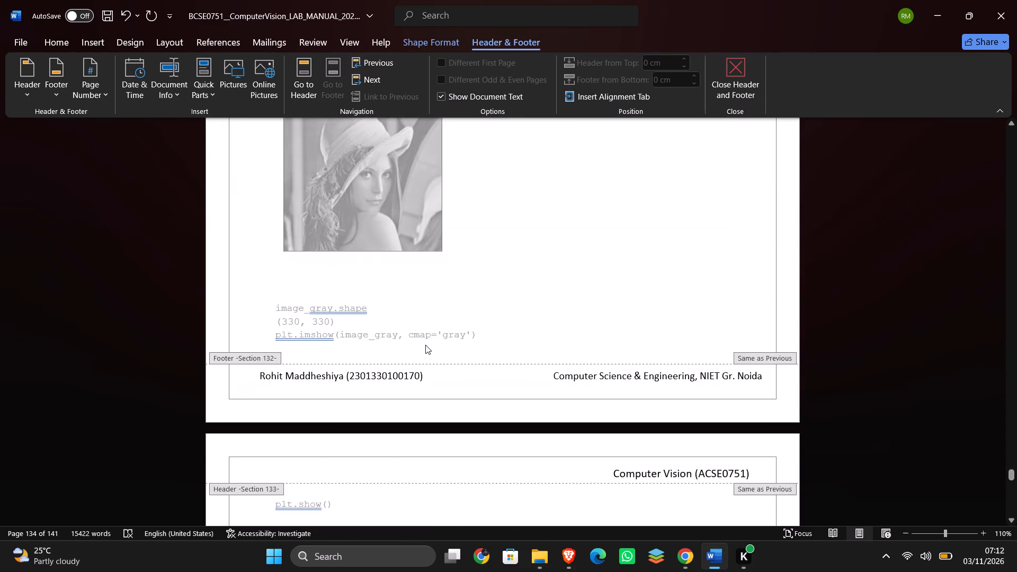
pyautogui.scroll(3, 425, 345)
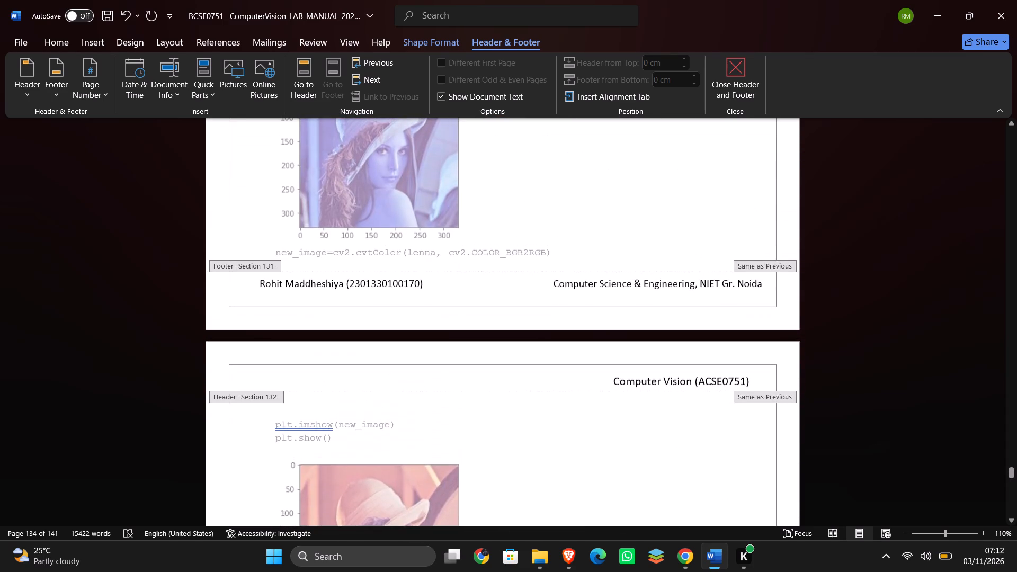
pyautogui.scroll(3, 425, 345)
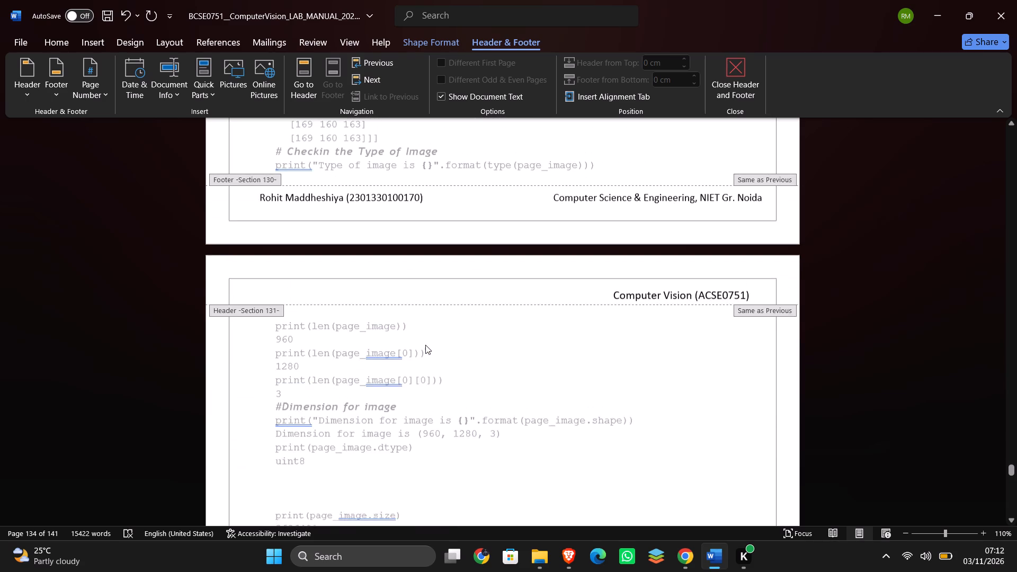
pyautogui.scroll(3, 425, 345)
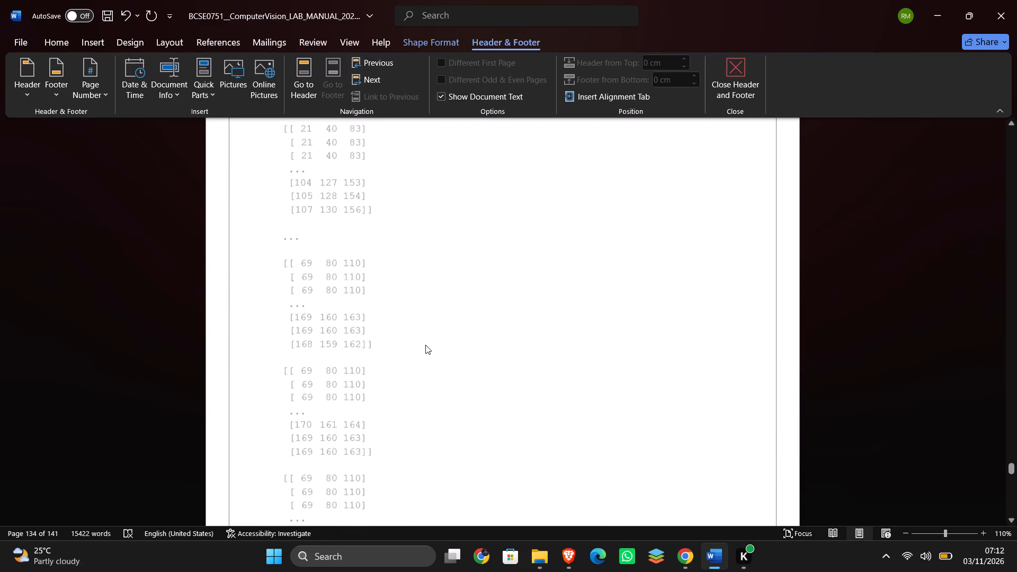
pyautogui.scroll(3, 425, 345)
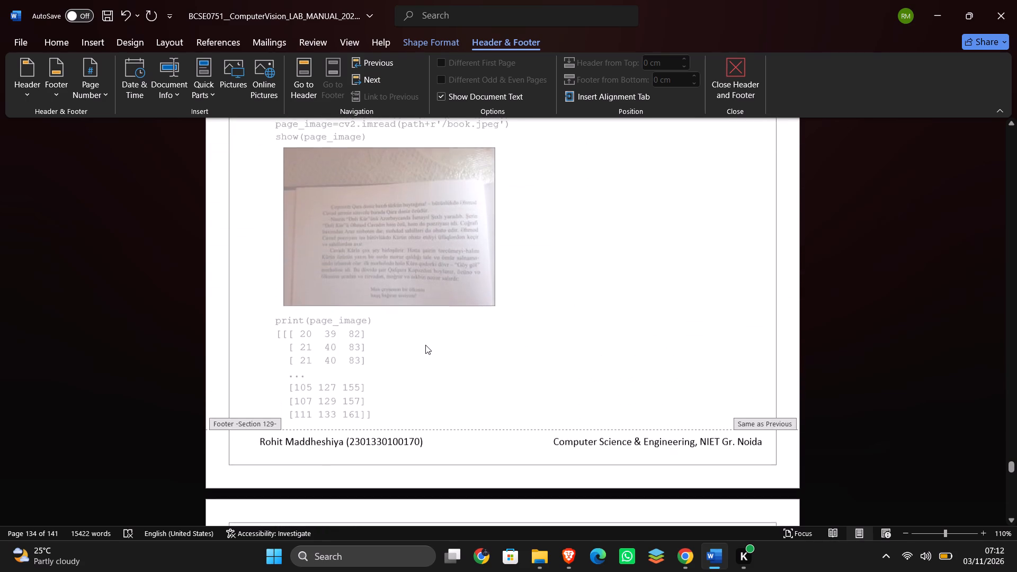
pyautogui.scroll(4, 425, 345)
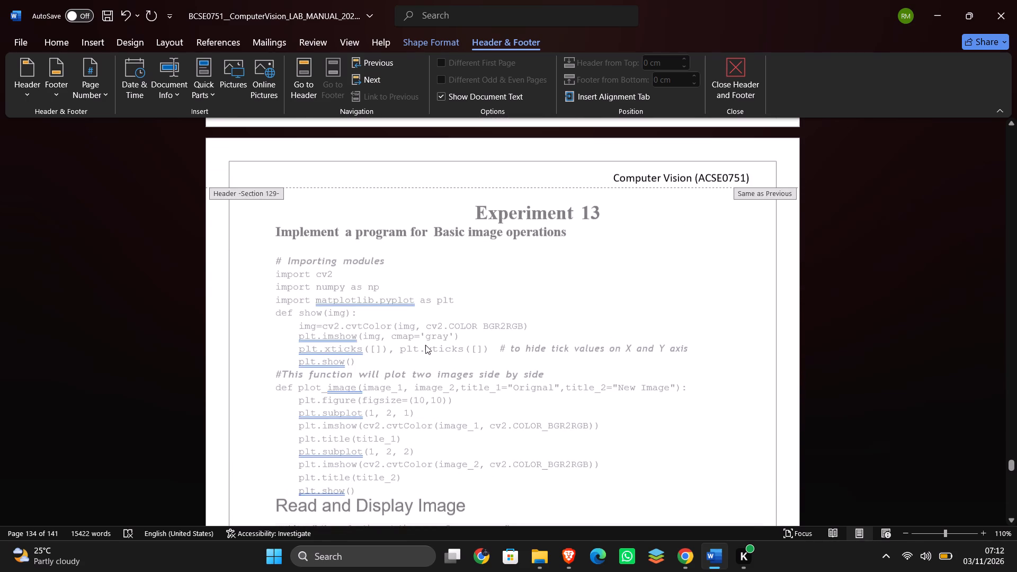
# Check the header course code and footer name spelling backwards through the Program 12 and Program 11 pages.
pyautogui.scroll(3, 425, 345)
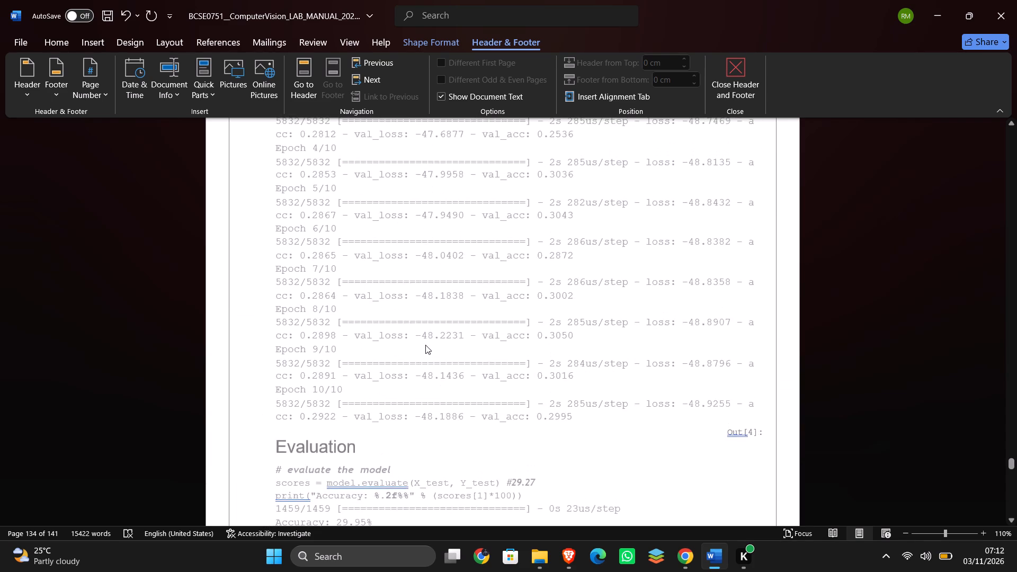
pyautogui.scroll(3, 425, 345)
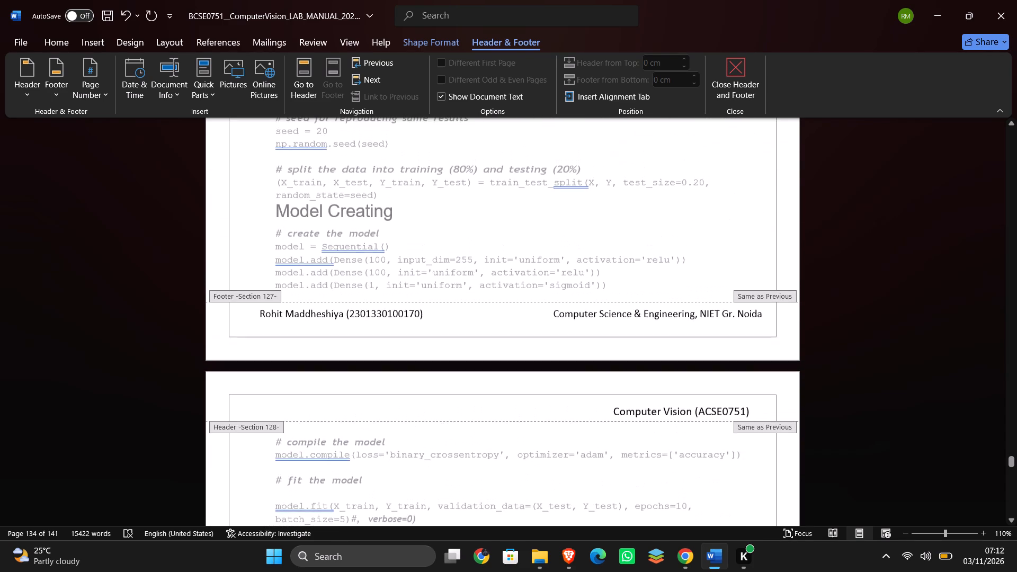
pyautogui.scroll(3, 425, 345)
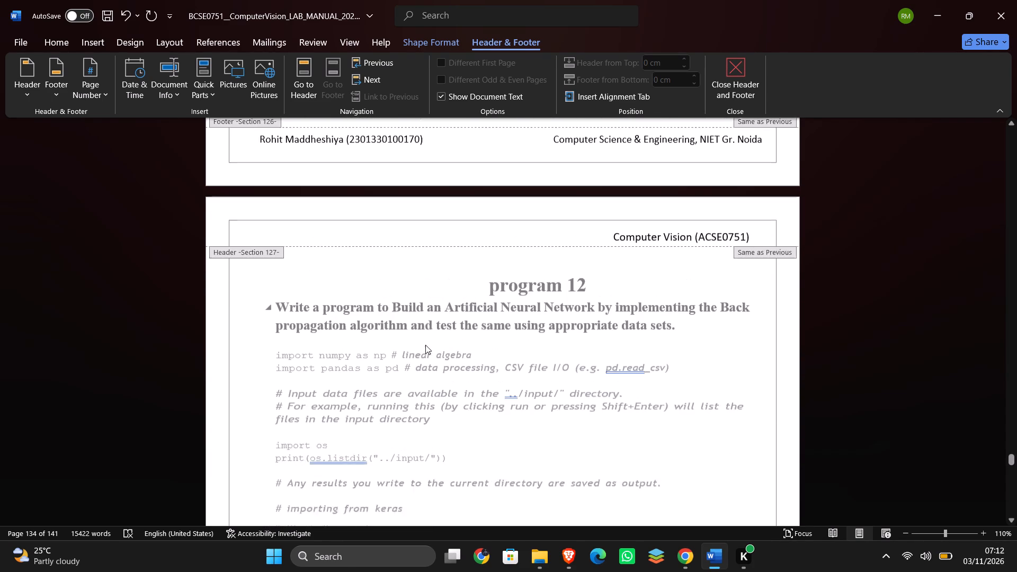
pyautogui.scroll(2, 425, 345)
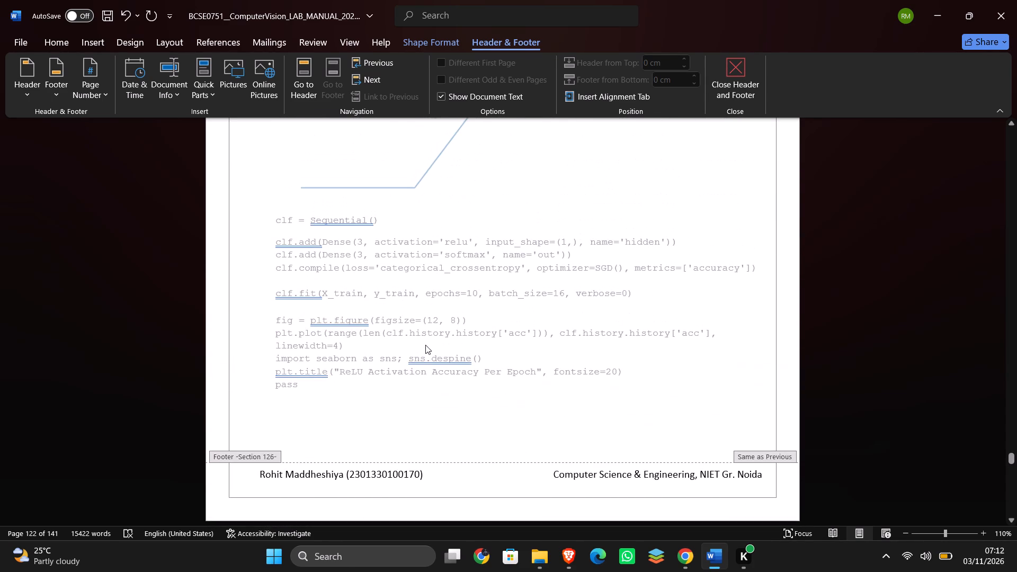
pyautogui.scroll(3, 425, 345)
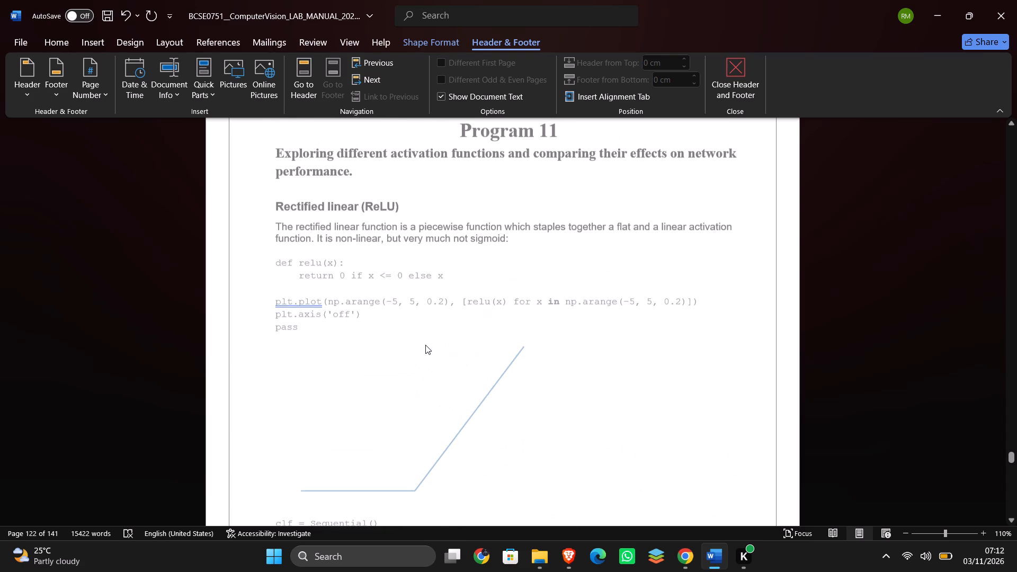
pyautogui.scroll(3, 425, 345)
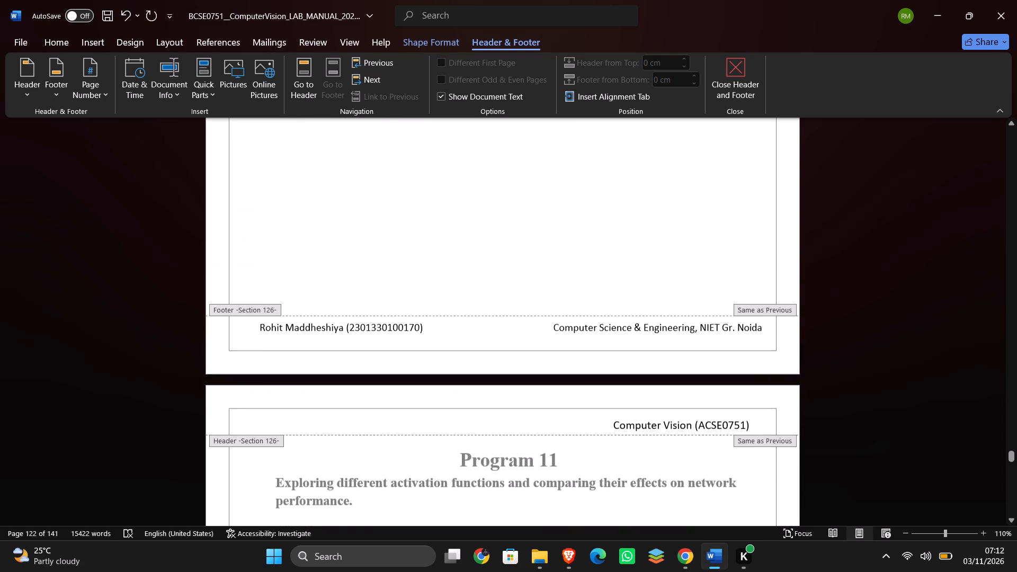
# Check the header course code, footer name spelling and titles backwards from Program 10 to the start of Program 9.
pyautogui.scroll(9, 425, 345)
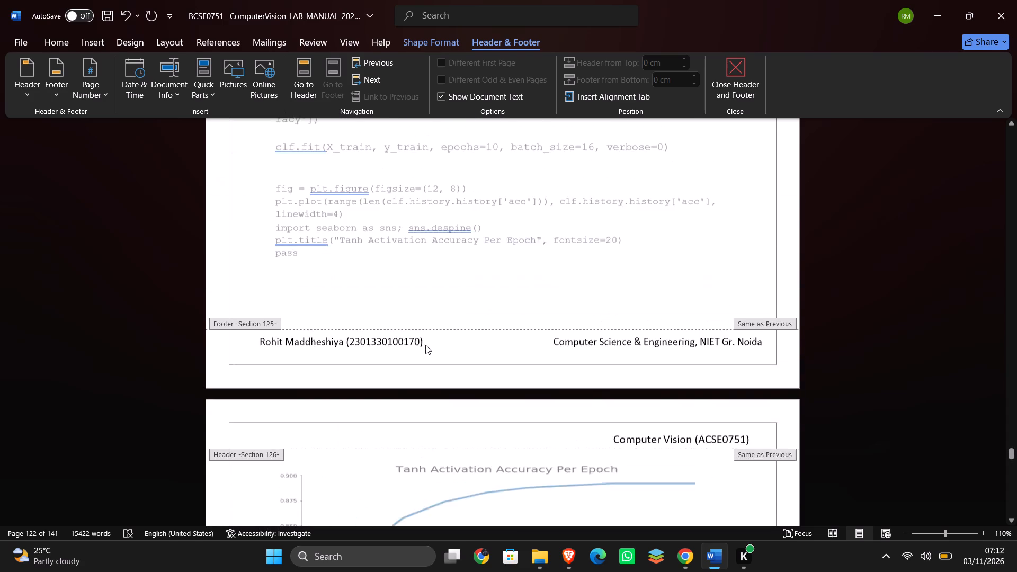
pyautogui.scroll(2, 425, 345)
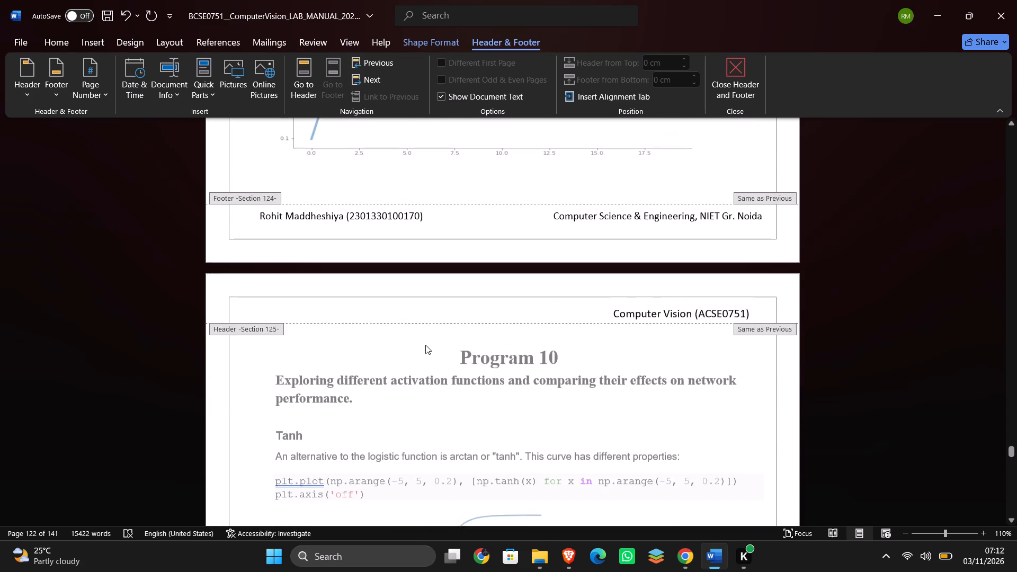
pyautogui.scroll(4, 425, 345)
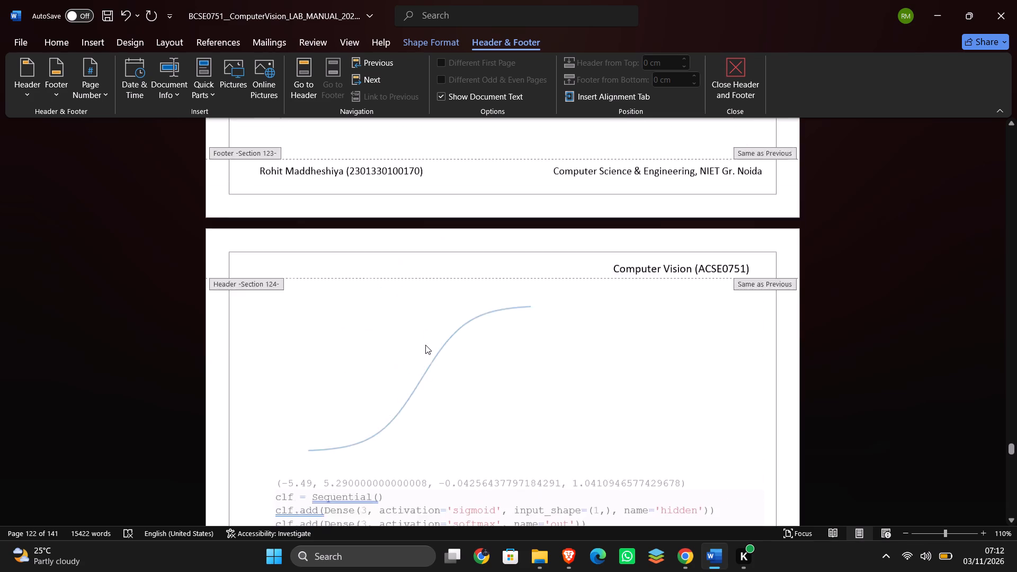
pyautogui.scroll(3, 425, 345)
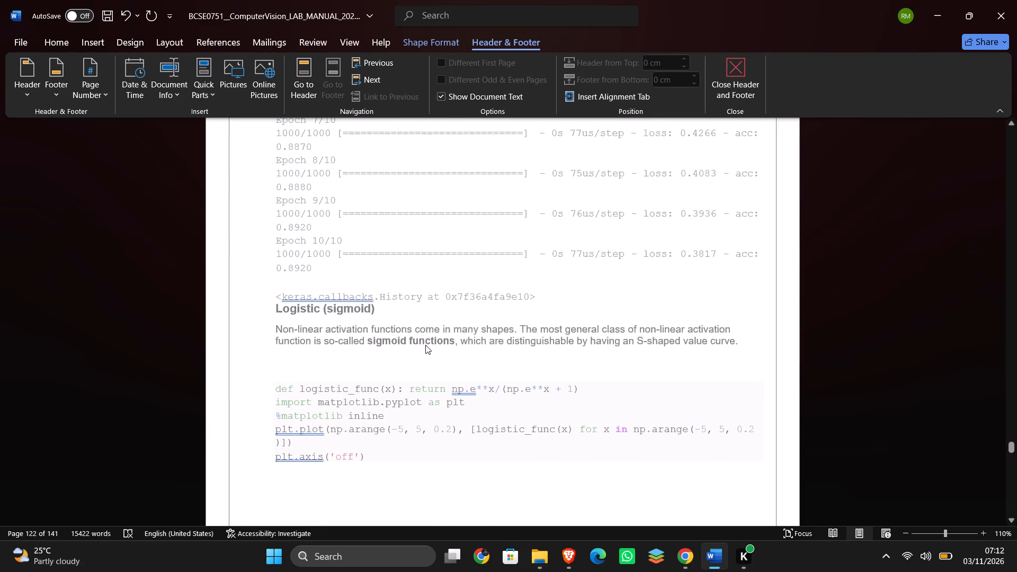
pyautogui.scroll(3, 425, 345)
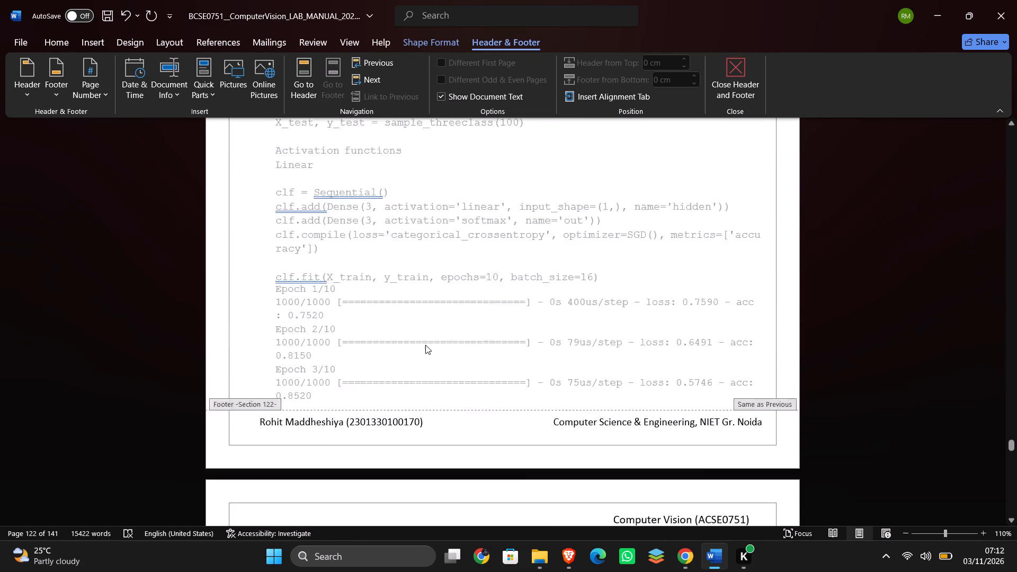
pyautogui.scroll(4, 425, 345)
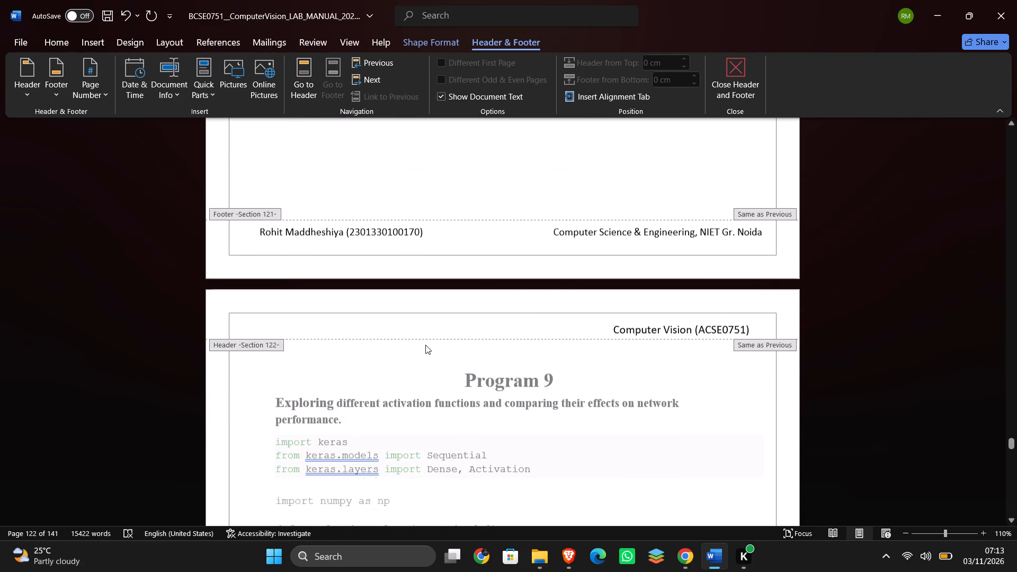
# Check the headers and footers on Program 8's closing pages, from the detection output images back to the draw_boxes code.
pyautogui.scroll(4, 425, 345)
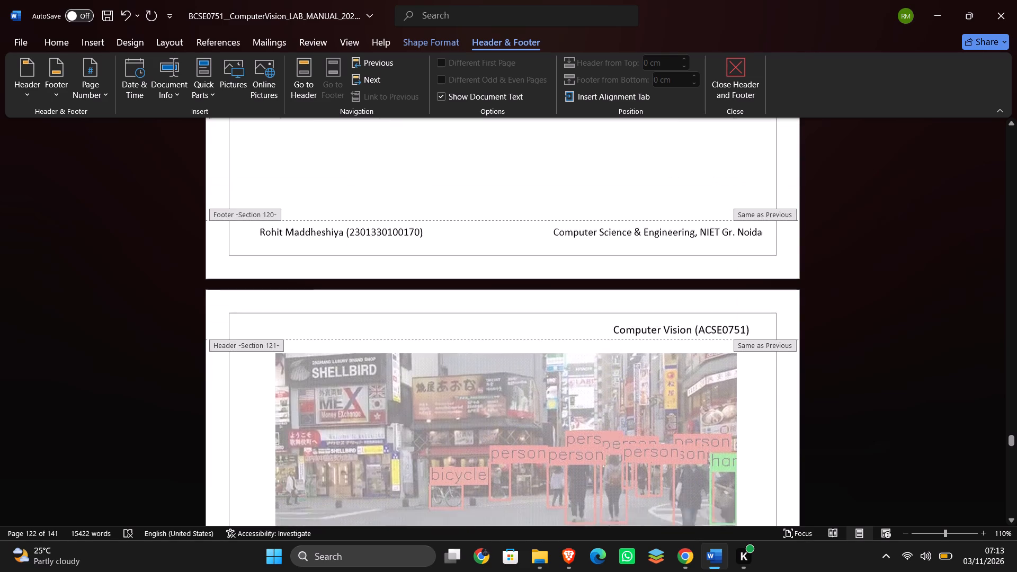
pyautogui.scroll(3, 425, 345)
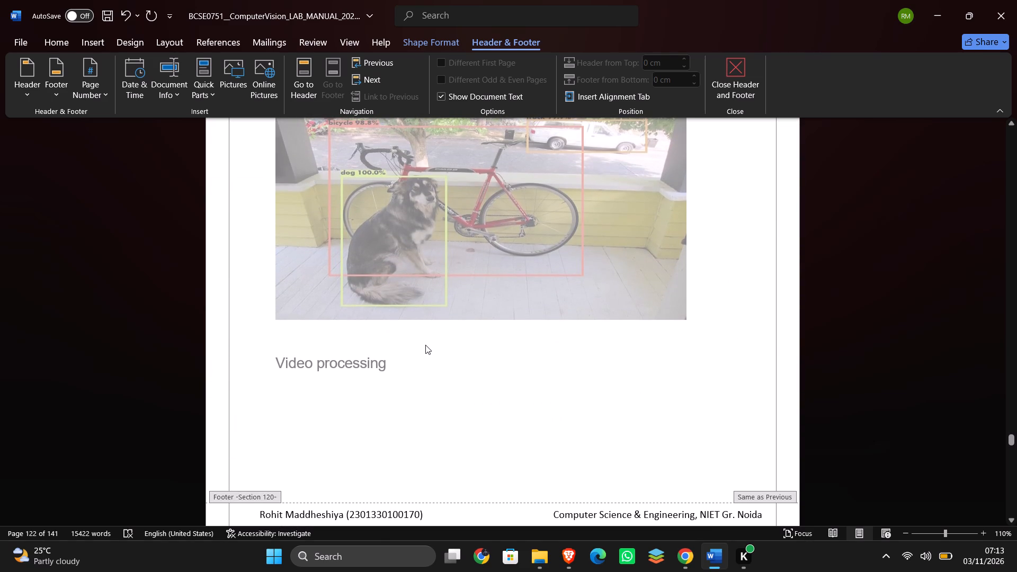
pyautogui.scroll(6, 425, 345)
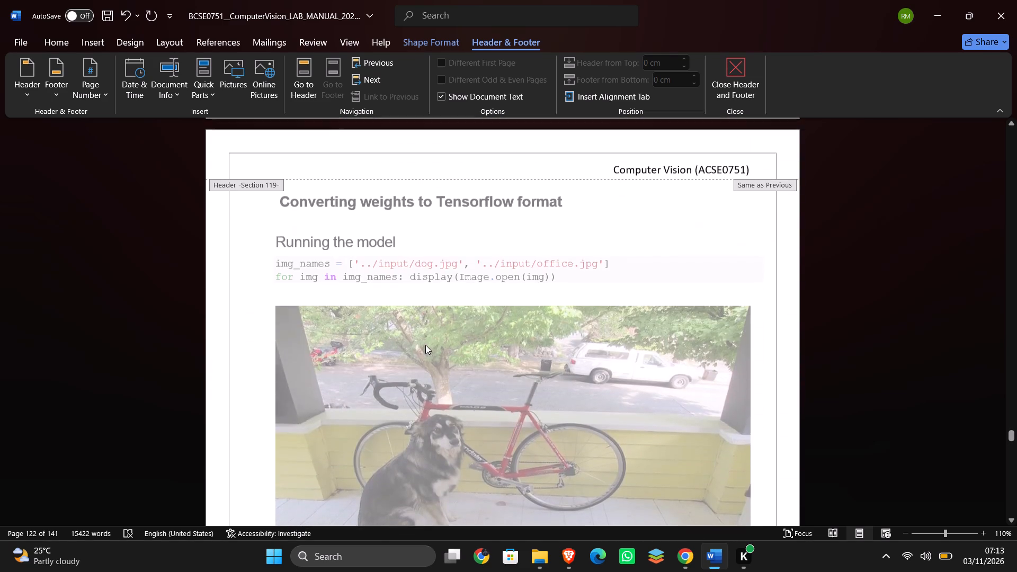
pyautogui.scroll(2, 425, 345)
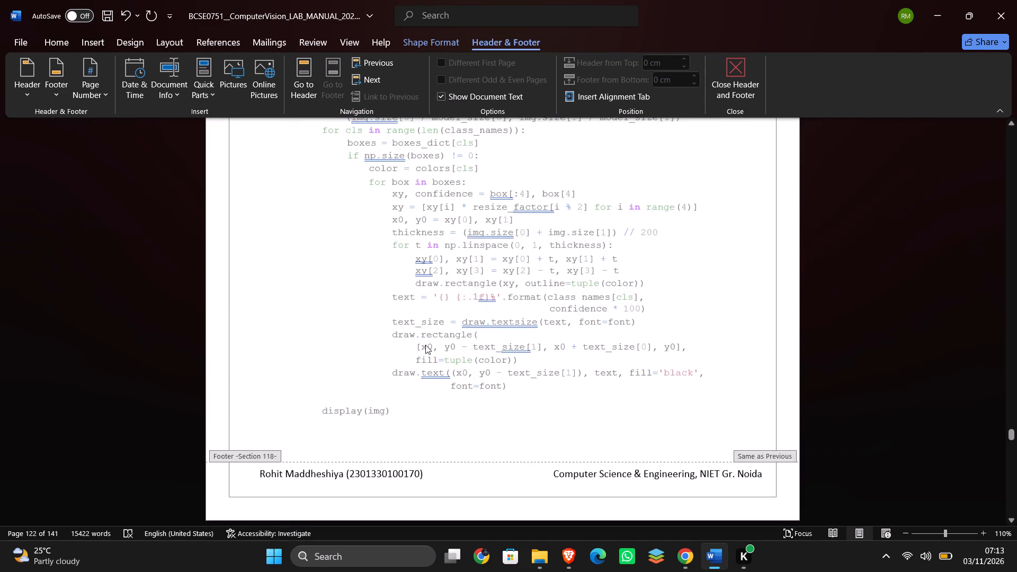
pyautogui.scroll(3, 425, 345)
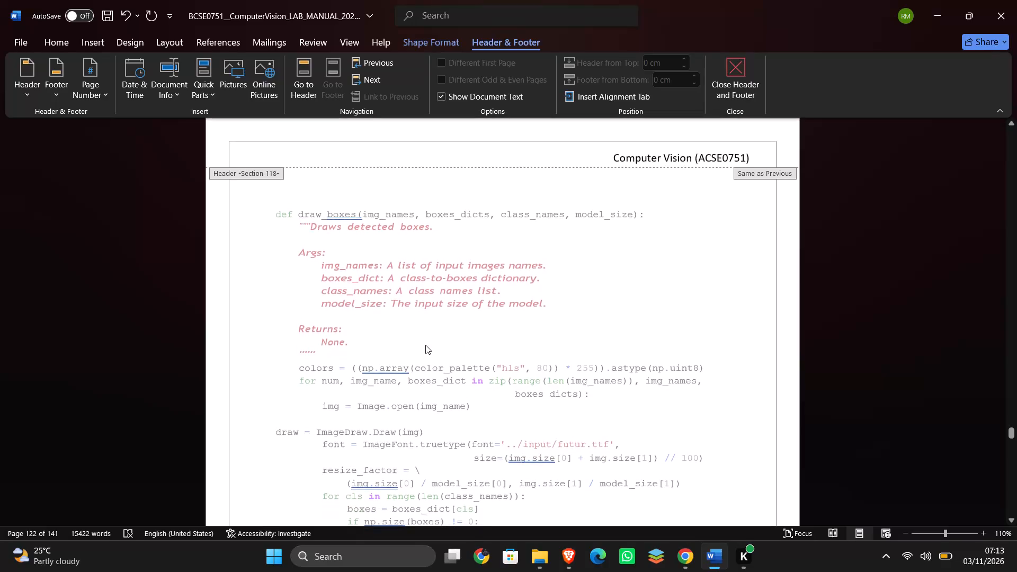
# Check the headers and footers on Program 8's YOLO code pages, from load_images back to the box centre calculations.
pyautogui.scroll(4, 425, 345)
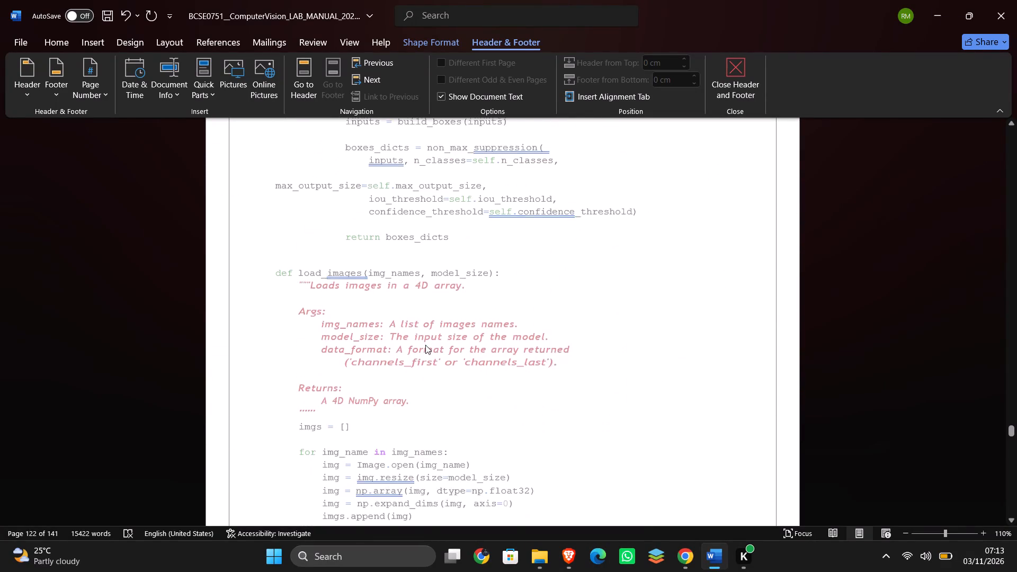
pyautogui.scroll(4, 425, 345)
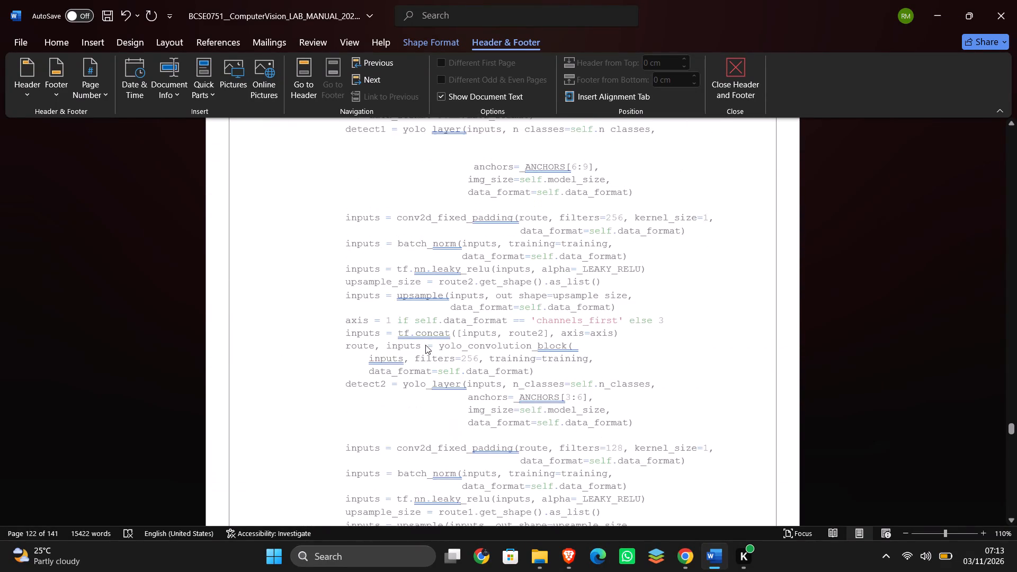
pyautogui.scroll(3, 425, 345)
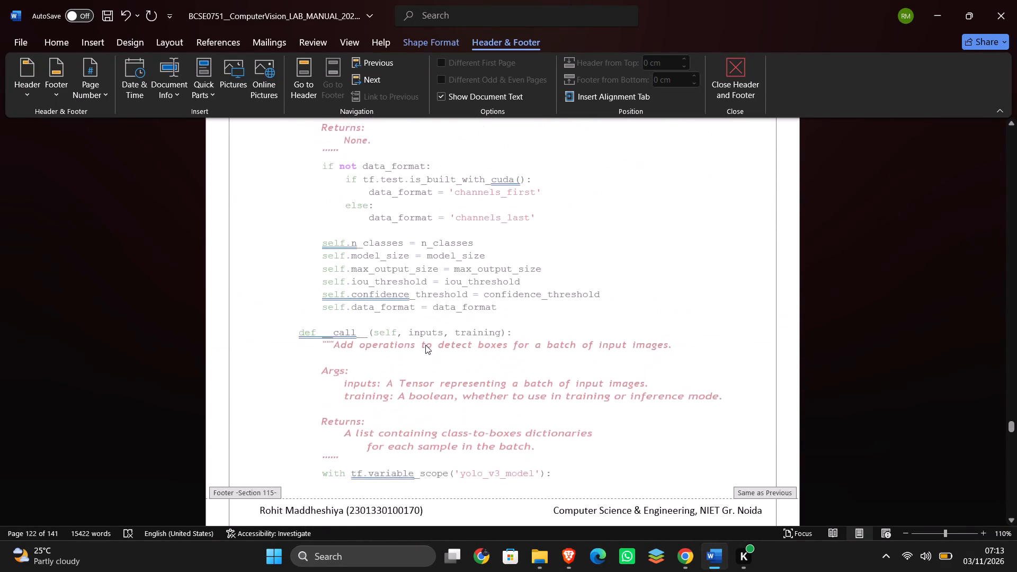
pyautogui.scroll(3, 425, 345)
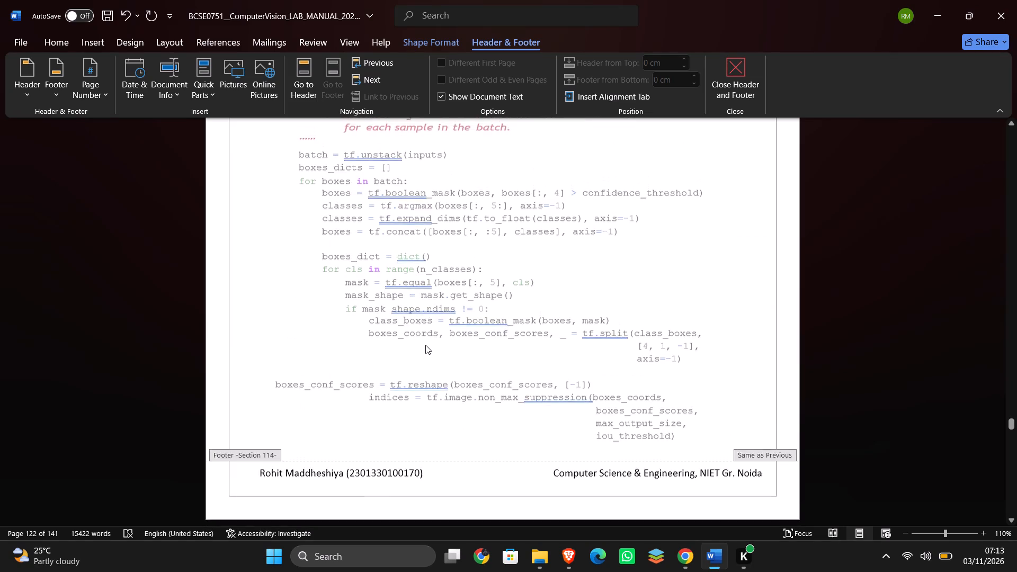
pyautogui.scroll(4, 425, 345)
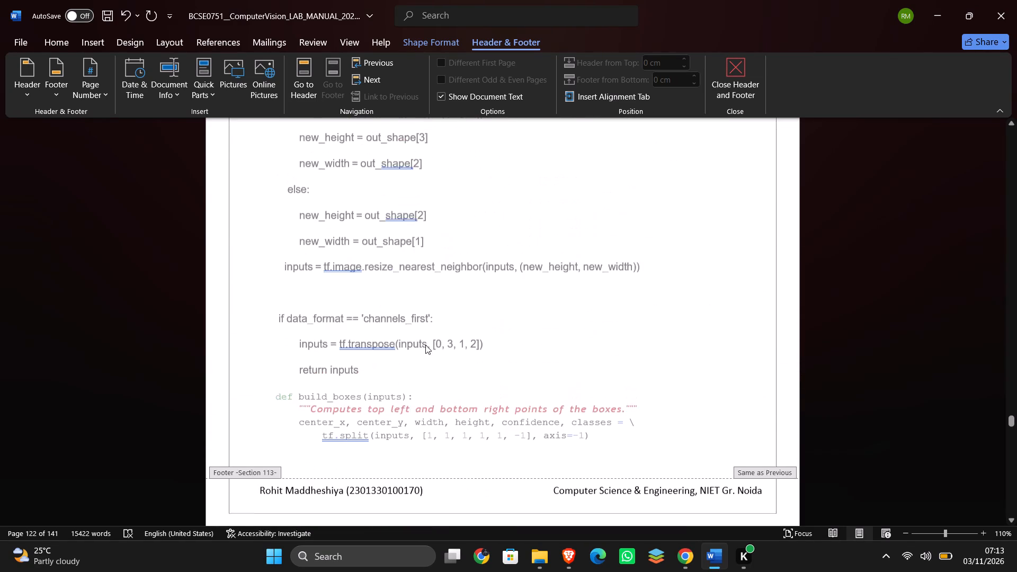
pyautogui.scroll(2, 425, 345)
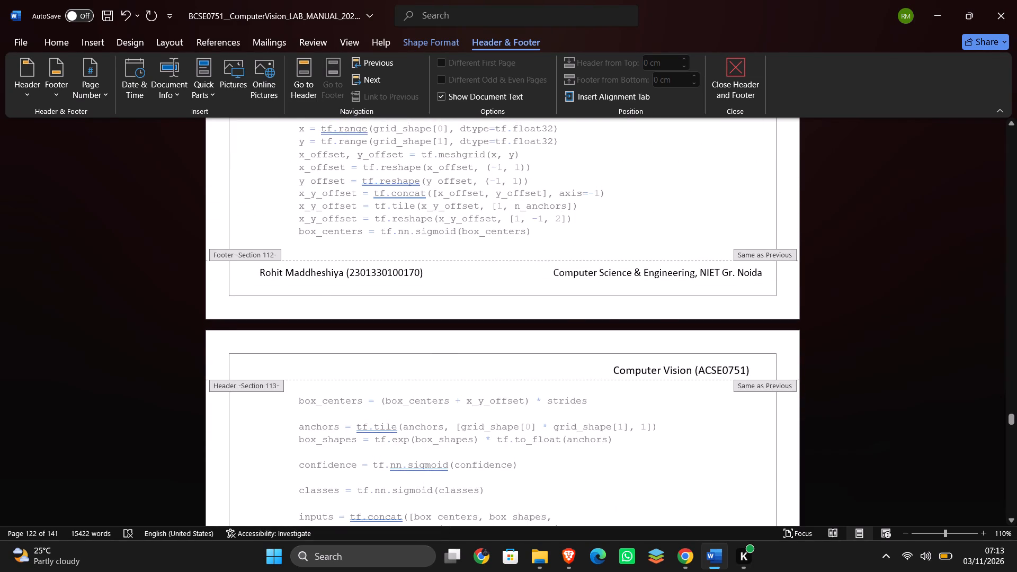
# Check the headers and footers from Program 8's convolution layer and Darknet-53 code back to its title page.
pyautogui.scroll(3, 425, 345)
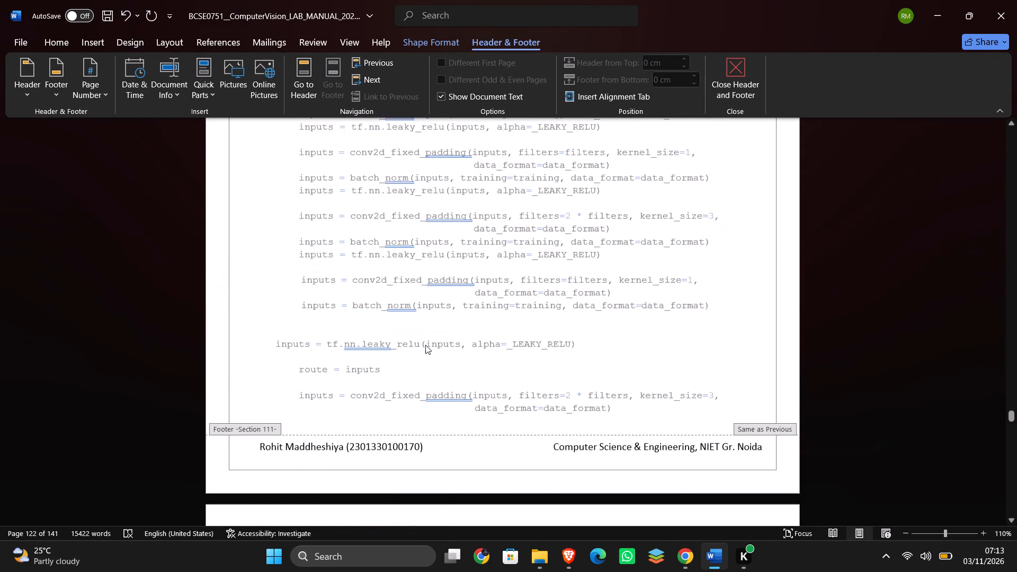
pyautogui.scroll(3, 425, 345)
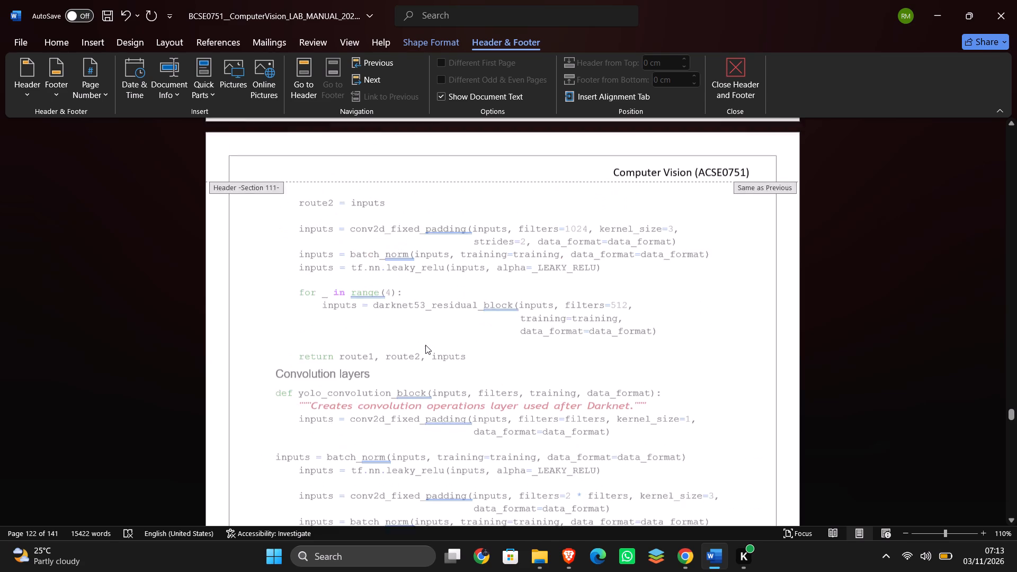
pyautogui.scroll(2, 425, 345)
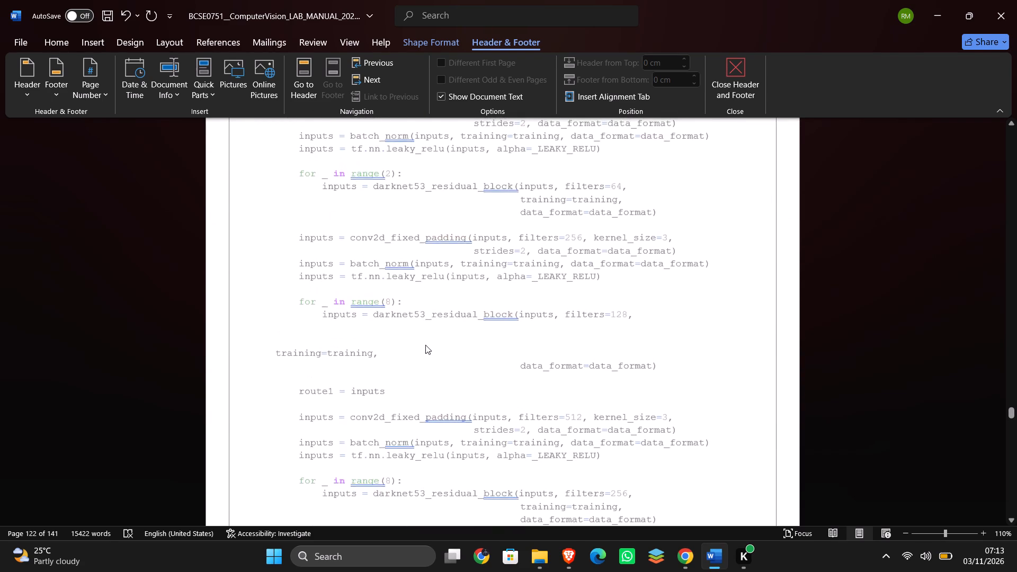
pyautogui.scroll(3, 425, 345)
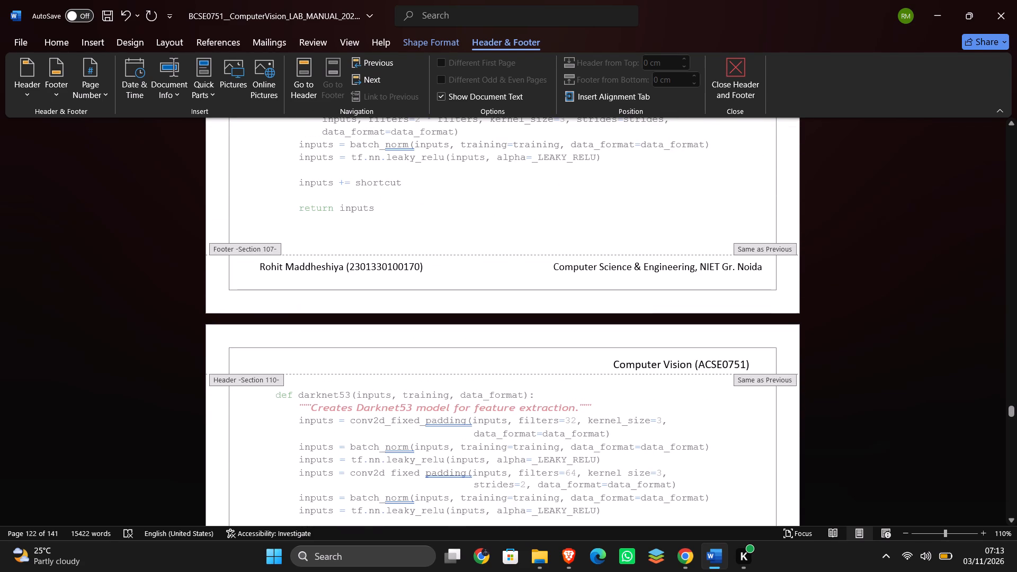
pyautogui.scroll(1, 425, 345)
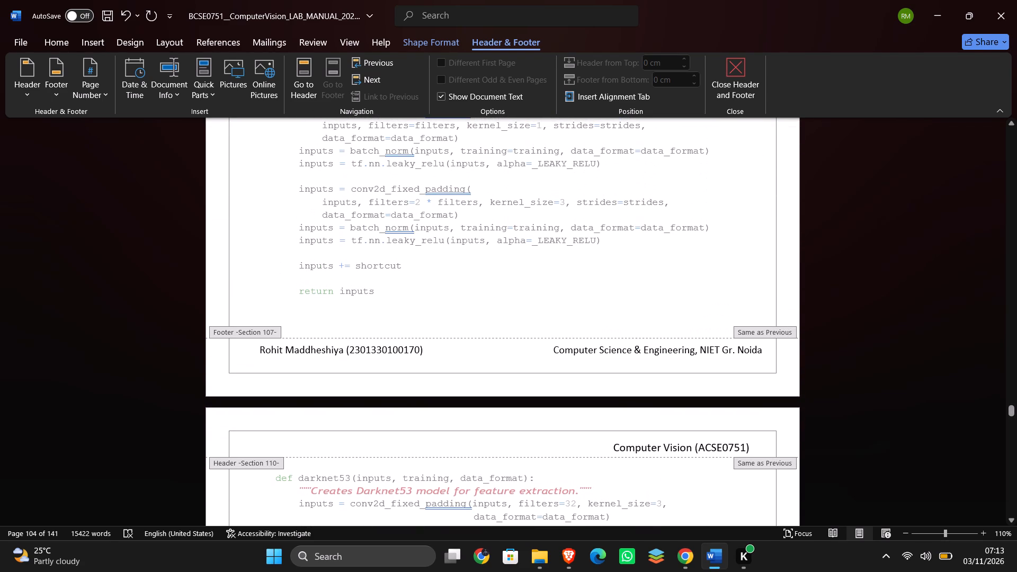
pyautogui.scroll(2, 425, 342)
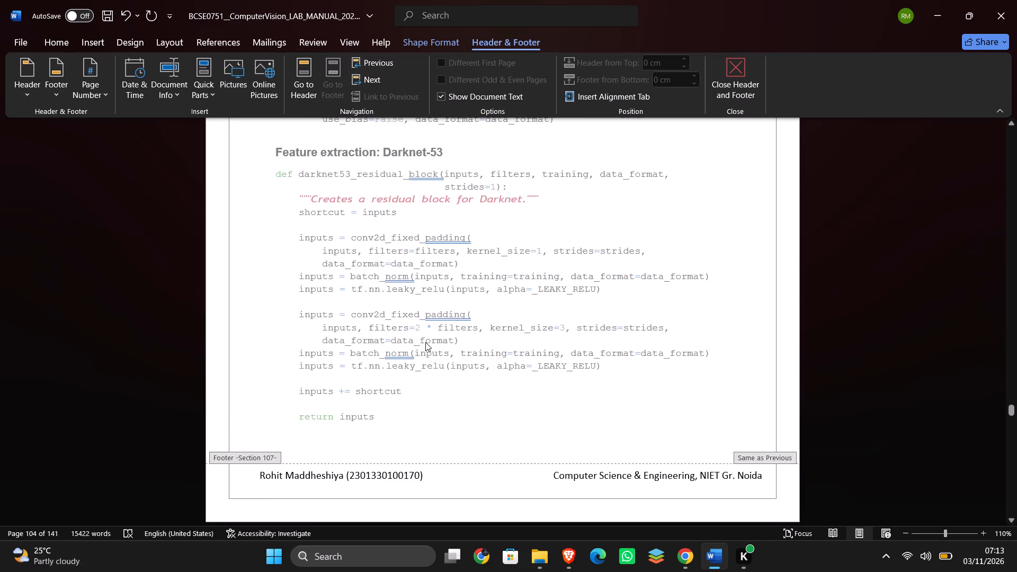
pyautogui.scroll(2, 425, 342)
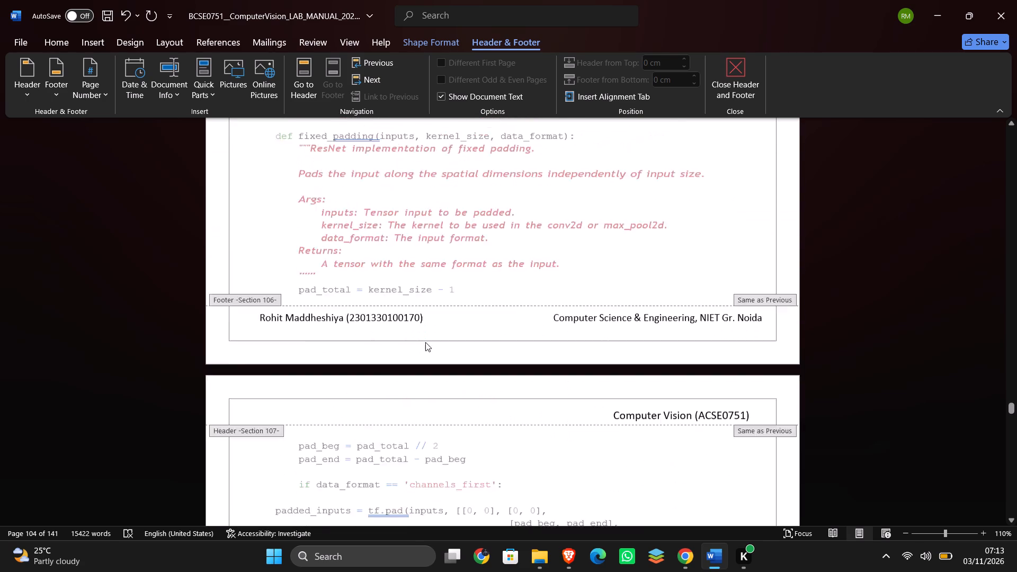
pyautogui.scroll(3, 425, 342)
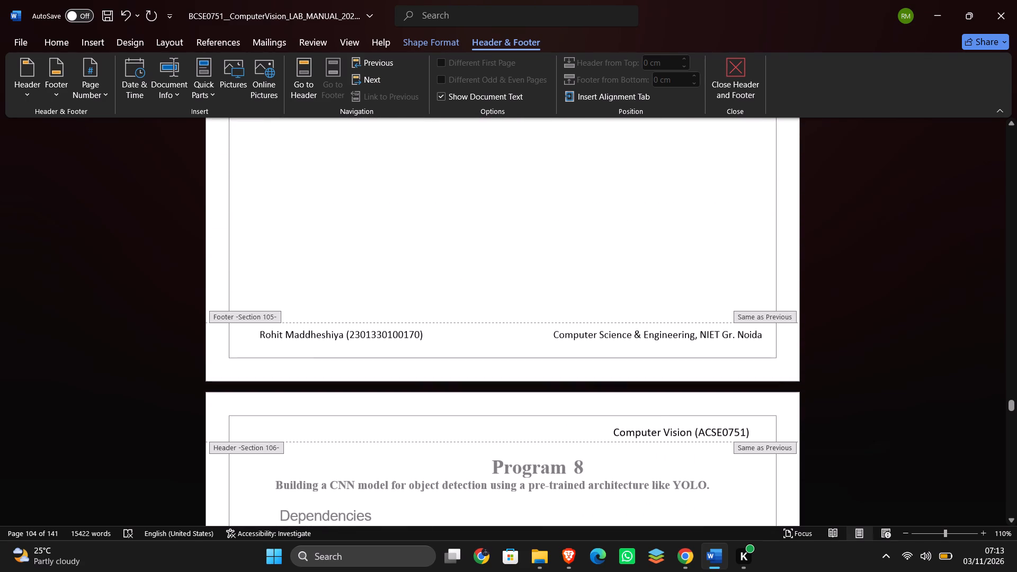
# Check the headers and footers on the pages before Program 8, from the prediction images back to the fine-tuning epoch log.
pyautogui.scroll(3, 425, 342)
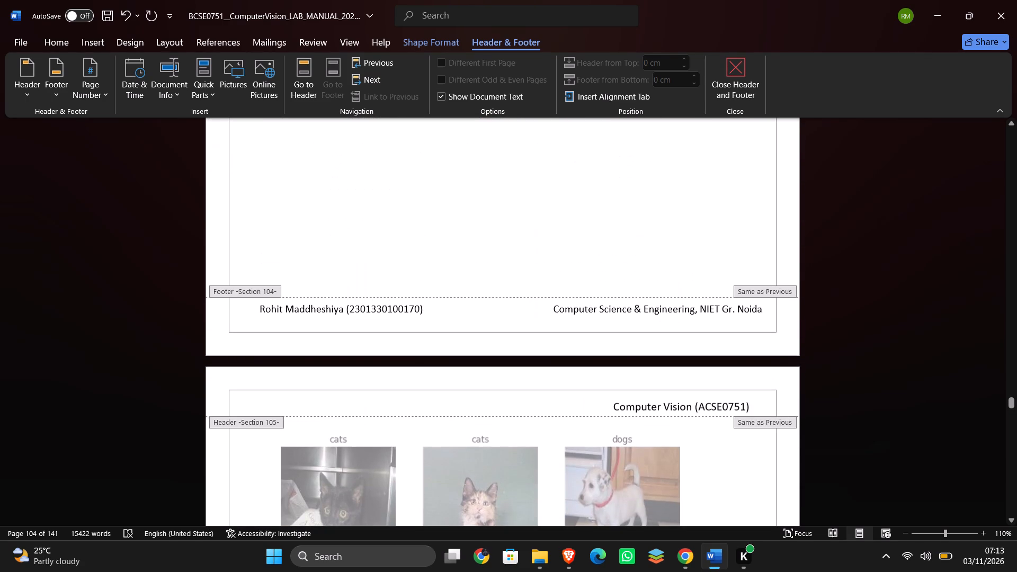
pyautogui.scroll(3, 425, 342)
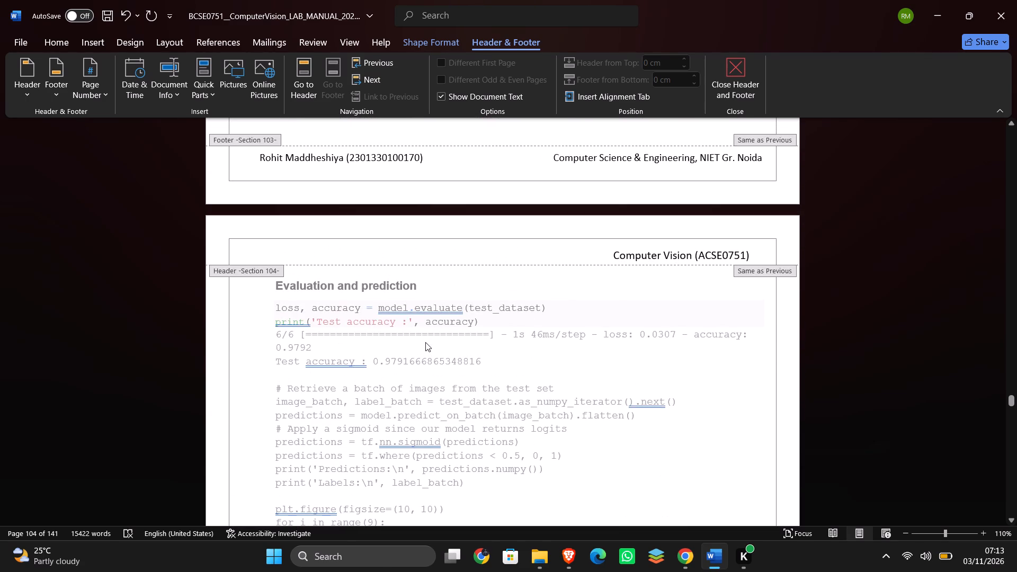
pyautogui.scroll(3, 425, 342)
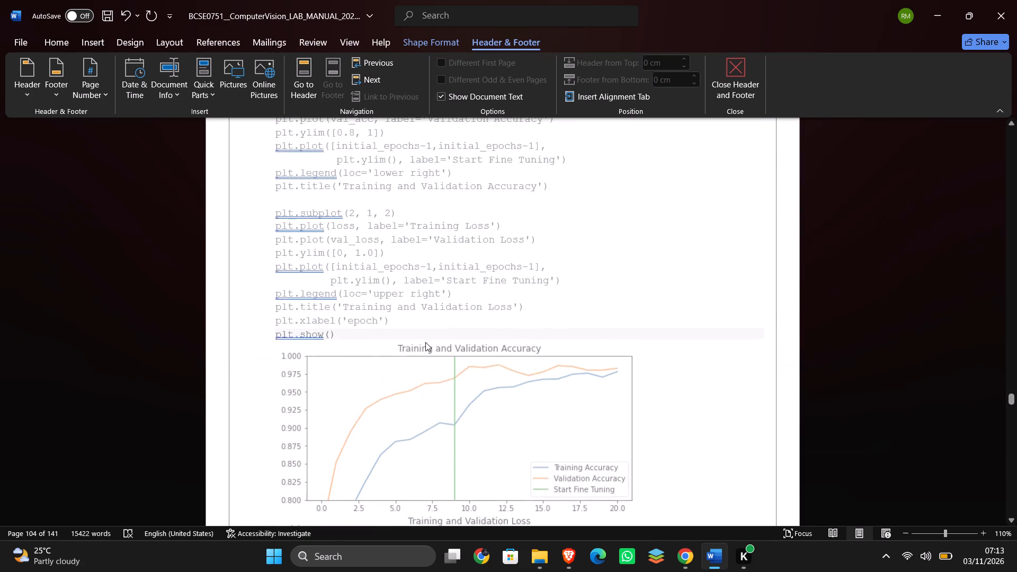
pyautogui.scroll(3, 425, 342)
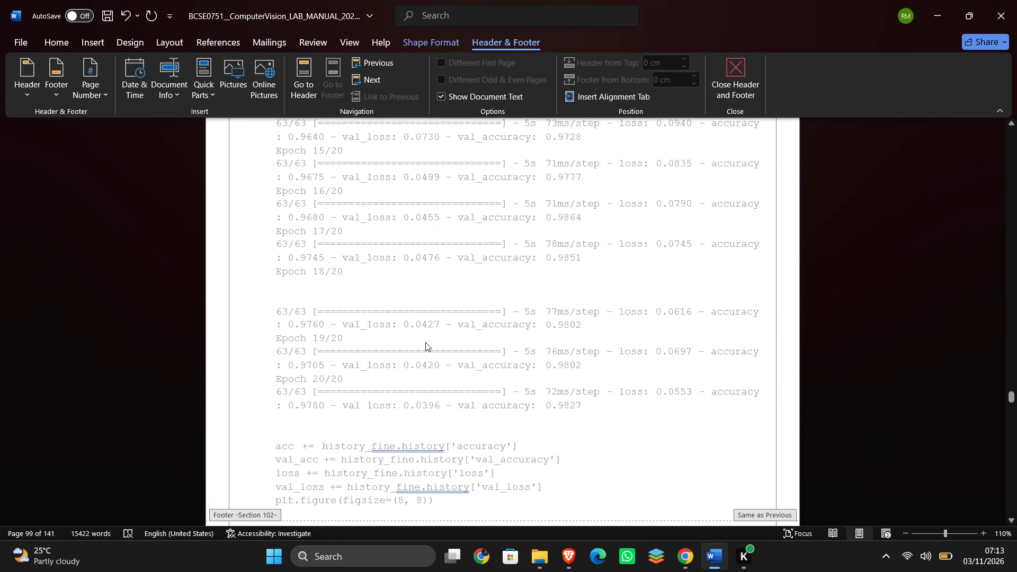
pyautogui.scroll(3, 425, 342)
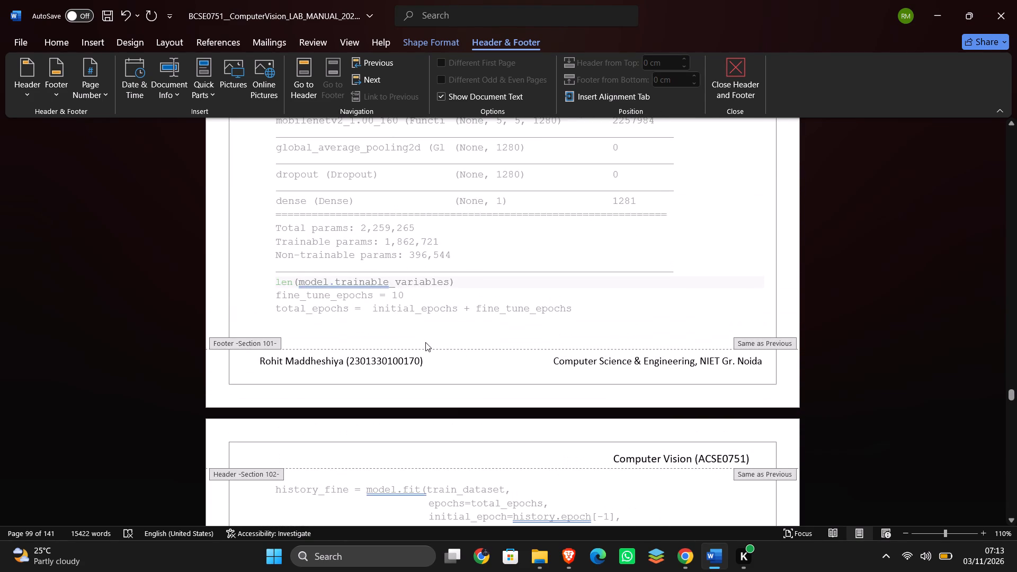
# Check the headers and footers from the fine-tuning model summary back to the first model summary, Sections 101 to 98.
pyautogui.scroll(4, 425, 342)
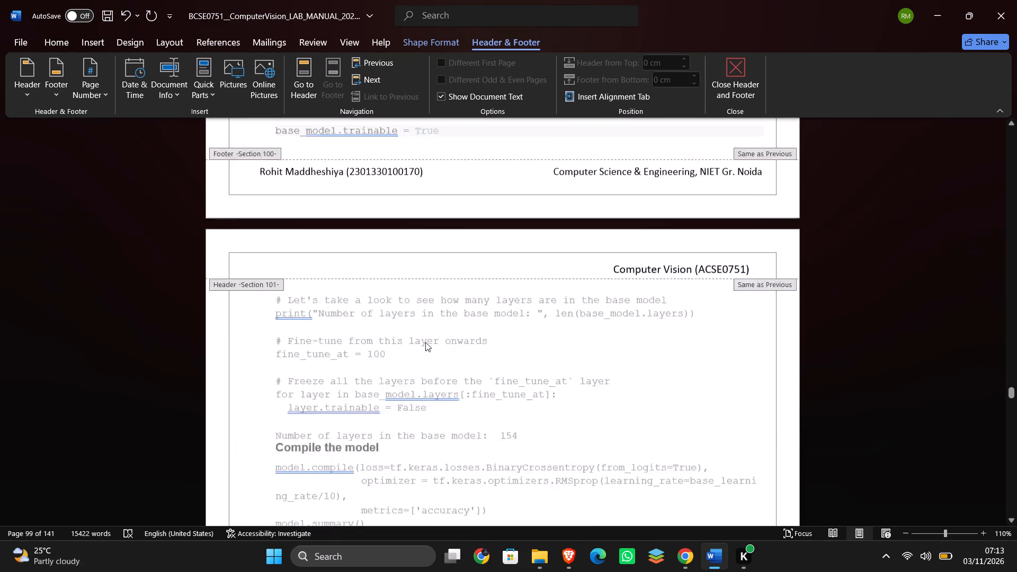
pyautogui.scroll(2, 425, 342)
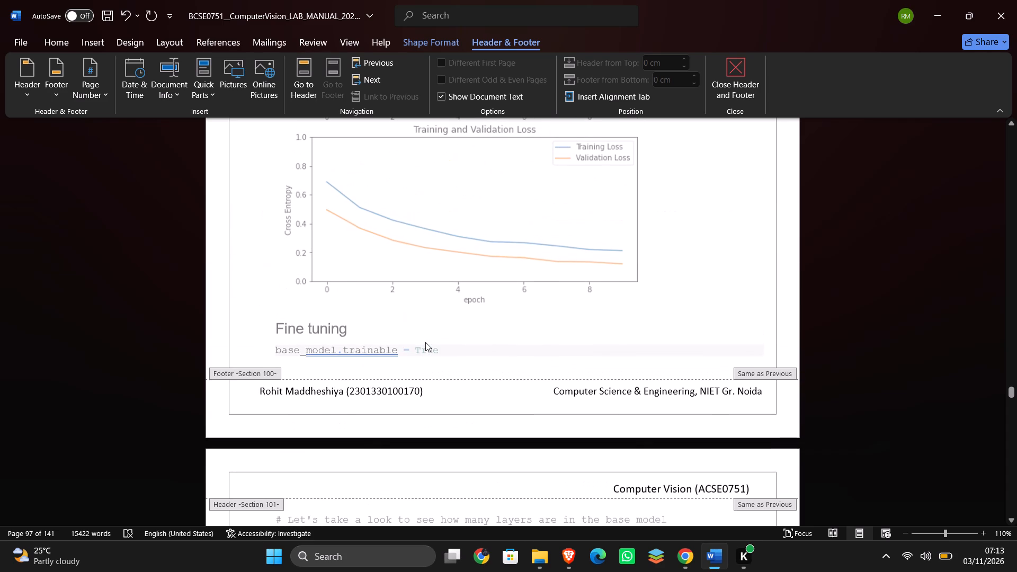
pyautogui.scroll(3, 425, 342)
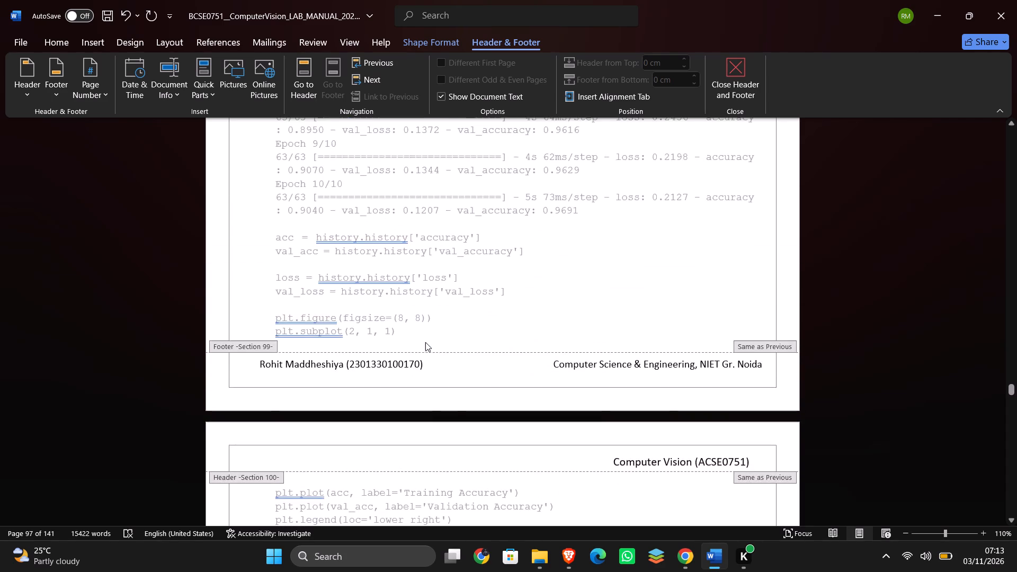
pyautogui.scroll(1, 425, 342)
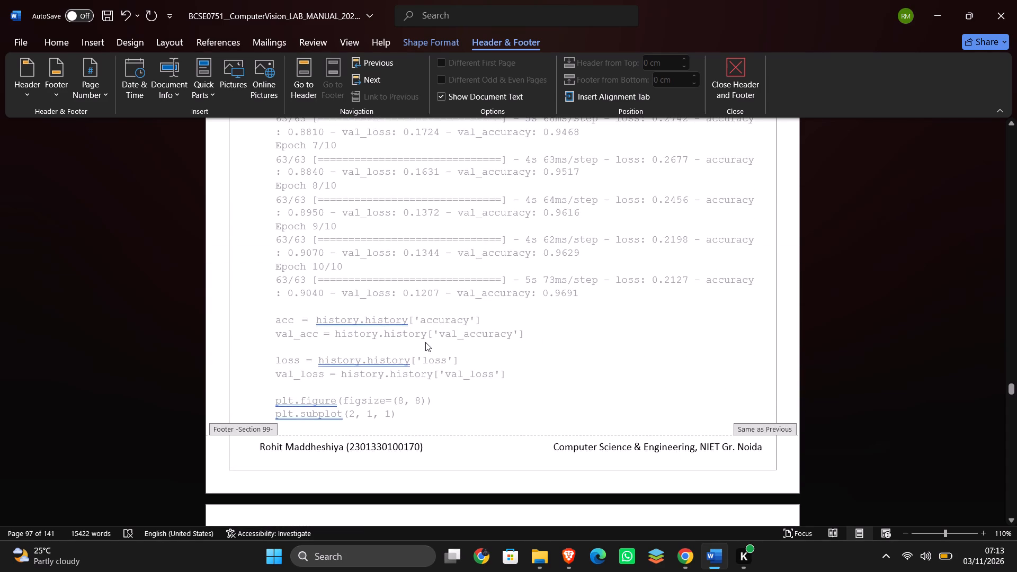
pyautogui.scroll(4, 425, 342)
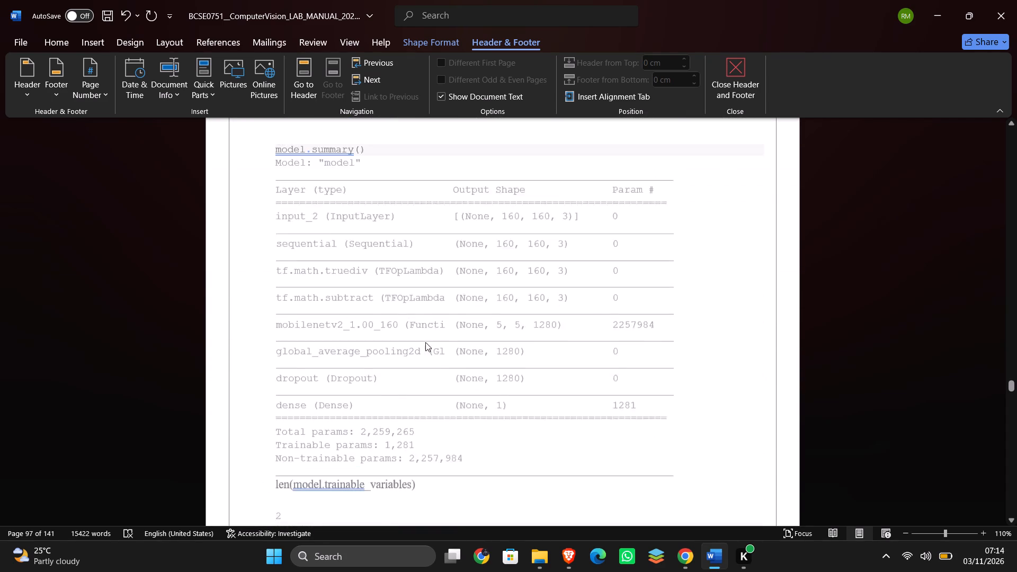
# Delete the extra h from the student's surname in the Section 97 footer.
pyautogui.scroll(2, 425, 342)
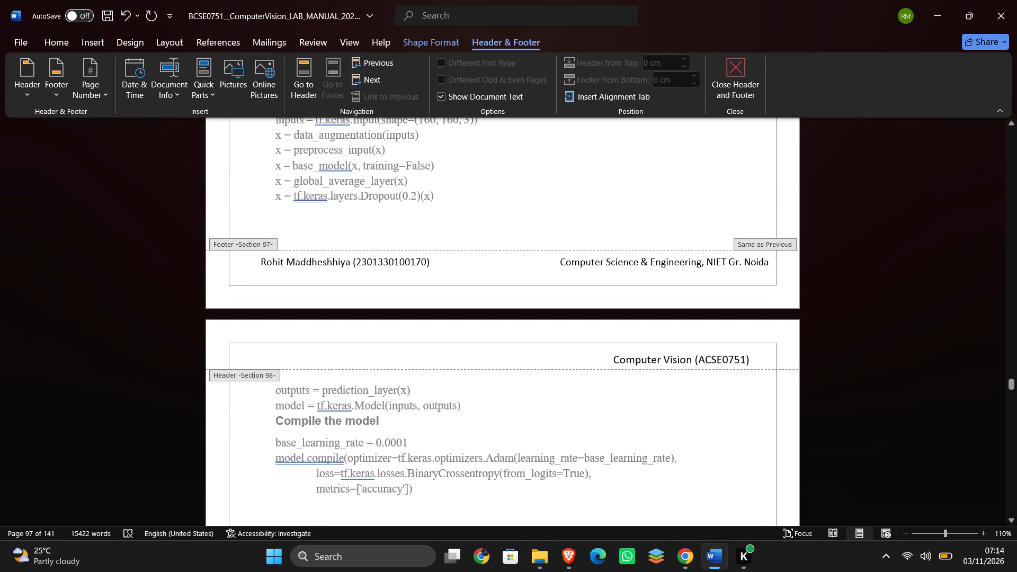
pyautogui.click(335, 263)
pyautogui.press('BackSpace')
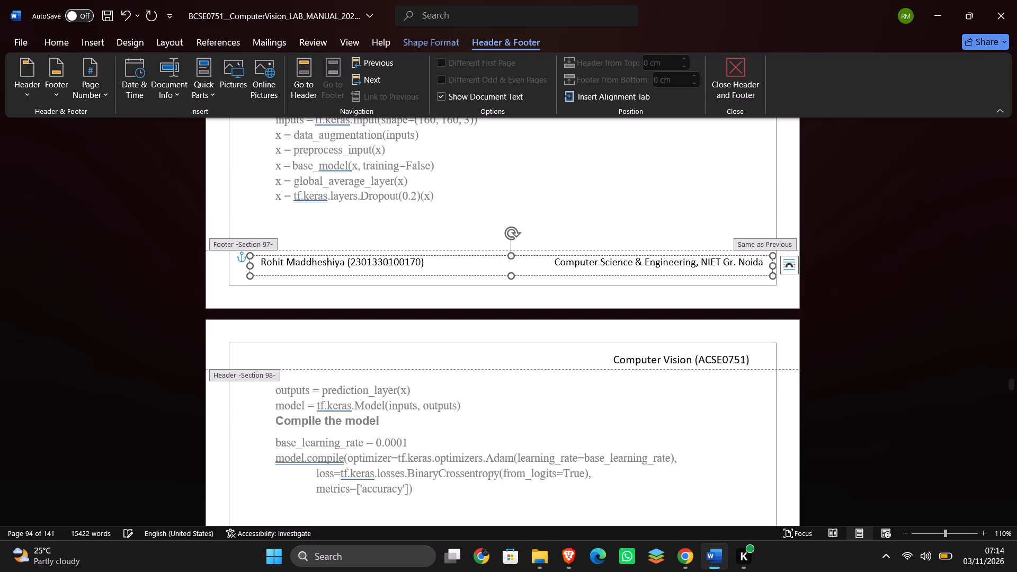
# Delete the extra h from the student's surname in the Section 94 footer, checking the Section 96 and 95 pages on the way.
pyautogui.scroll(3, 335, 263)
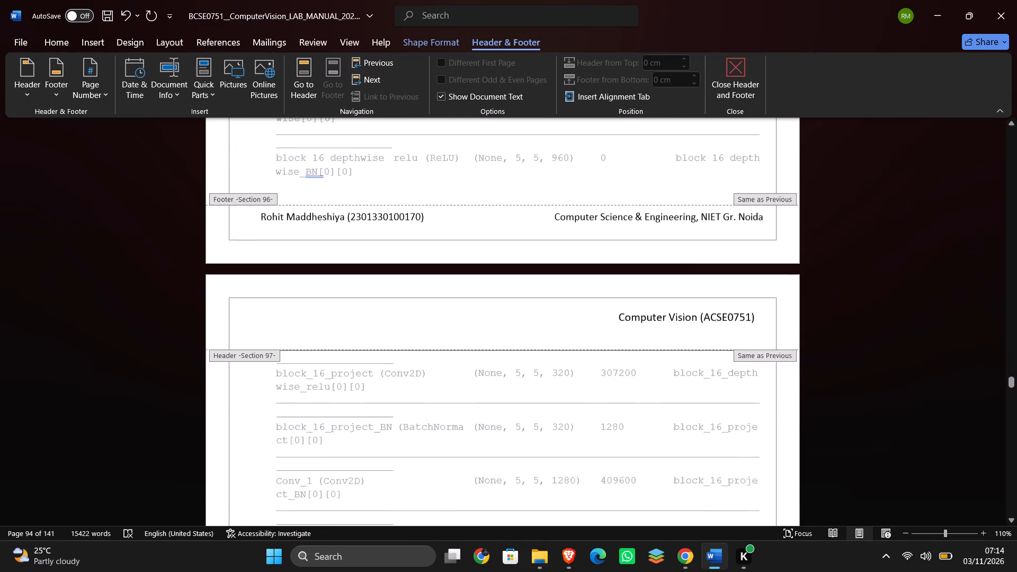
pyautogui.scroll(5, 343, 243)
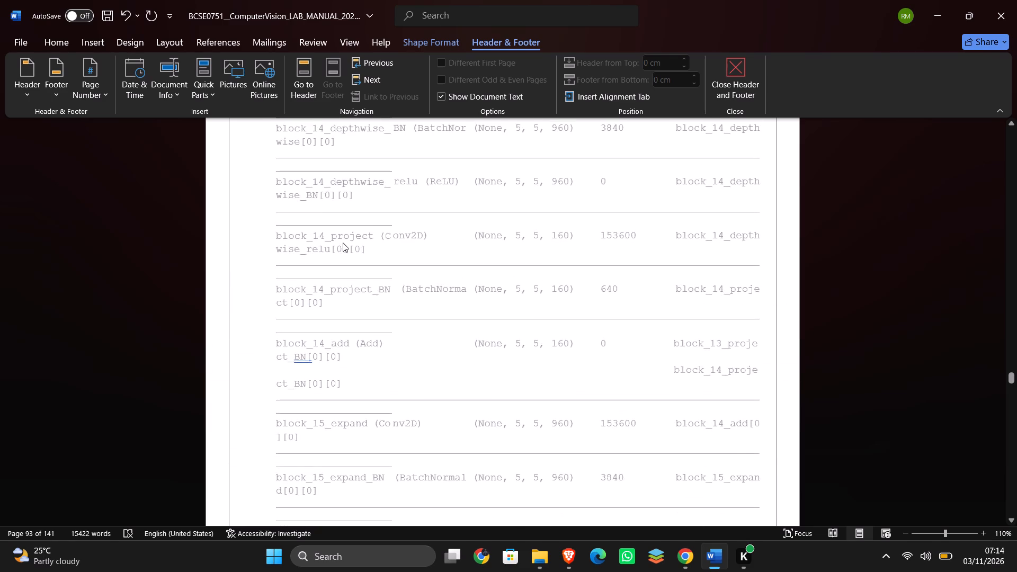
pyautogui.scroll(1, 343, 243)
pyautogui.click(324, 195)
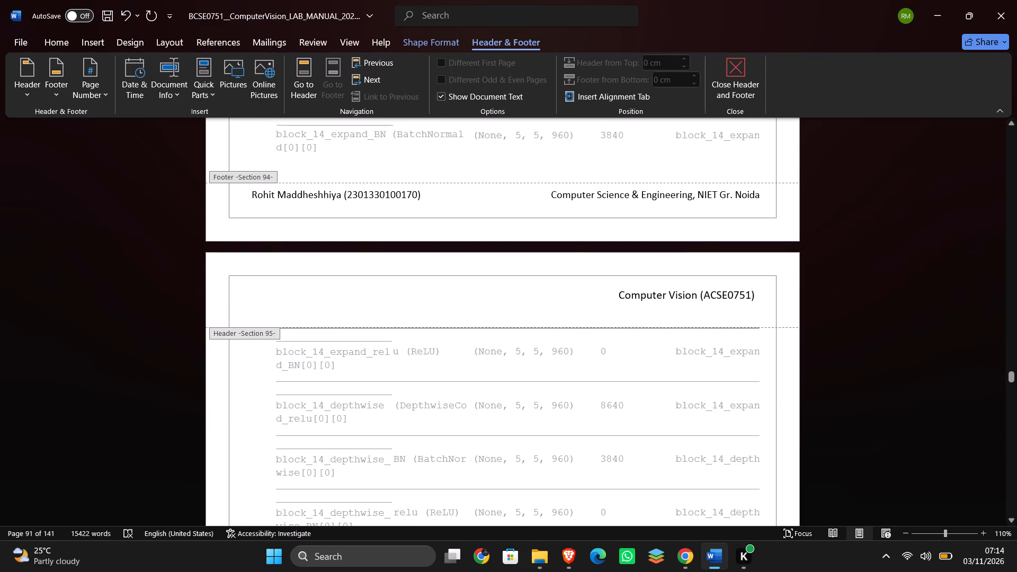
pyautogui.press('BackSpace')
# Delete the extra h from the student's surname in the Section 93 footer.
pyautogui.scroll(2, 324, 195)
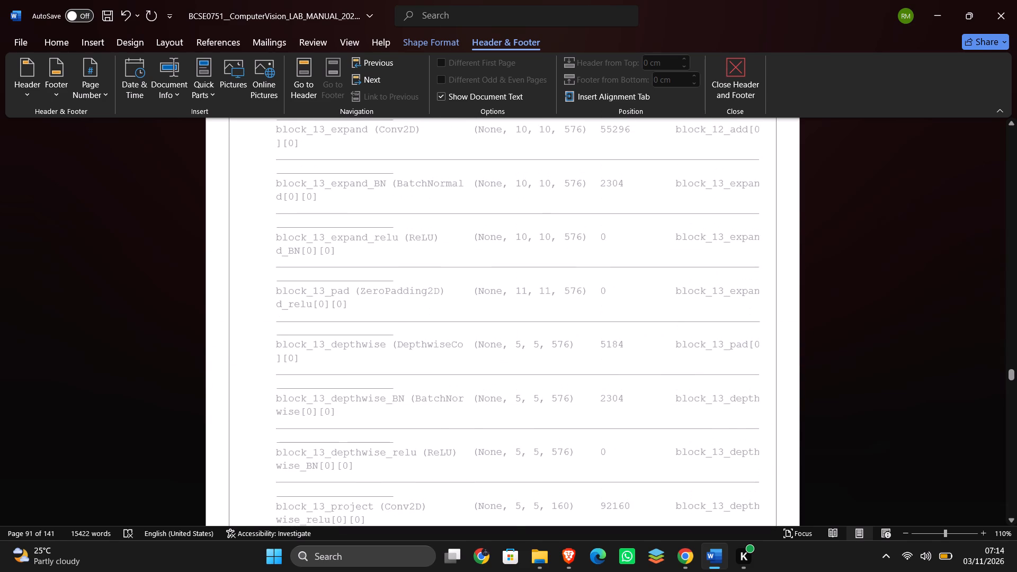
pyautogui.scroll(2, 324, 195)
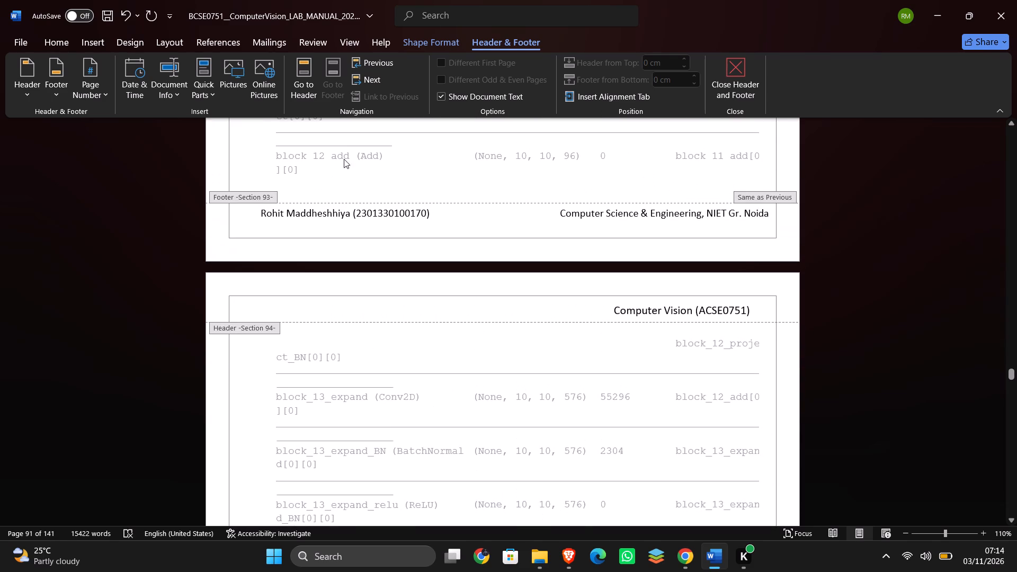
pyautogui.click(336, 216)
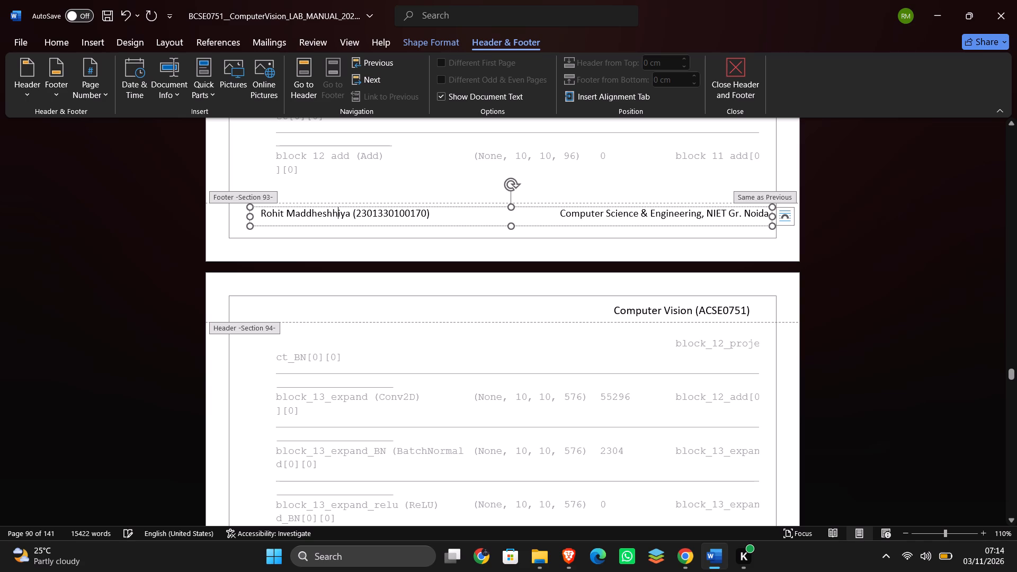
pyautogui.press('BackSpace')
# Delete the extra h from the student's surname in the Section 91 footer.
pyautogui.scroll(1, 336, 216)
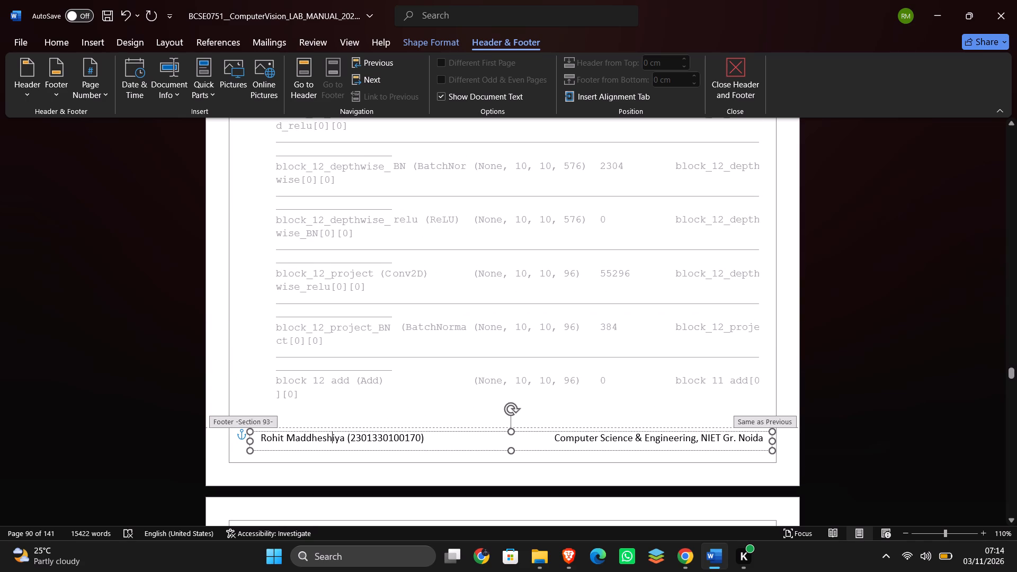
pyautogui.scroll(2, 336, 216)
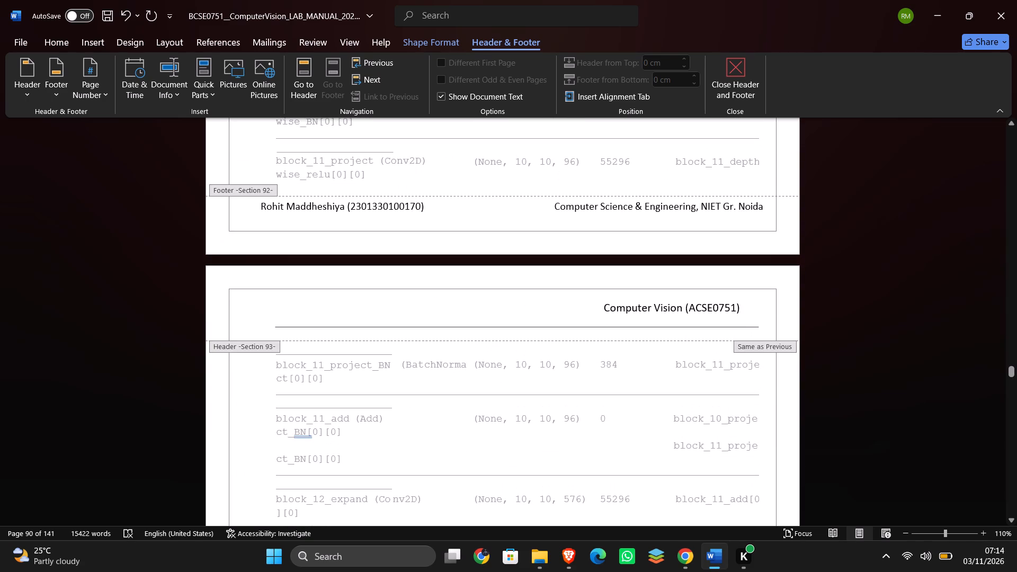
pyautogui.scroll(3, 336, 216)
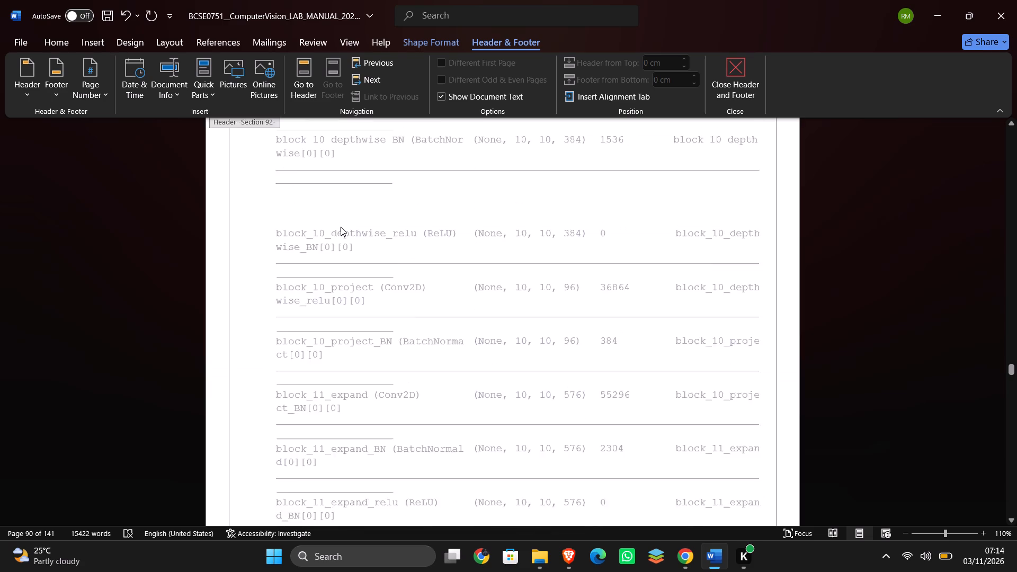
pyautogui.scroll(2, 341, 227)
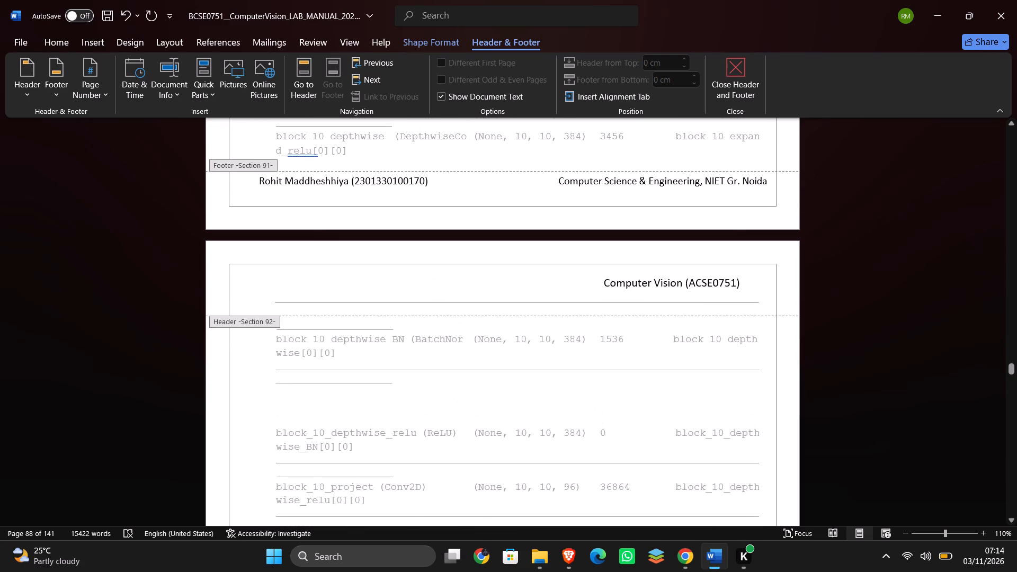
pyautogui.click(334, 184)
pyautogui.press('BackSpace')
# Delete the extra h from the student's surname in the Section 90 footer.
pyautogui.scroll(2, 334, 184)
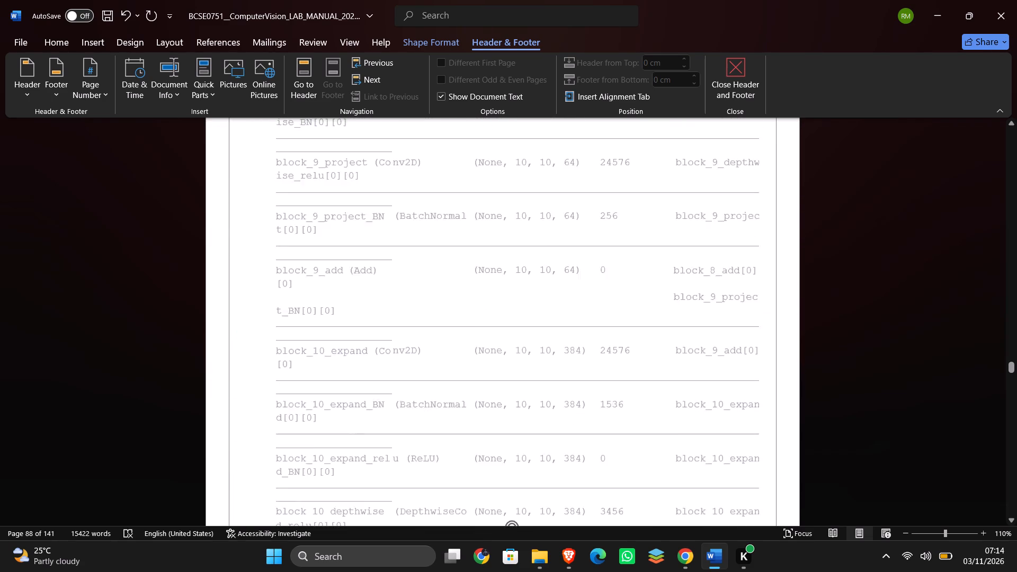
pyautogui.scroll(3, 334, 184)
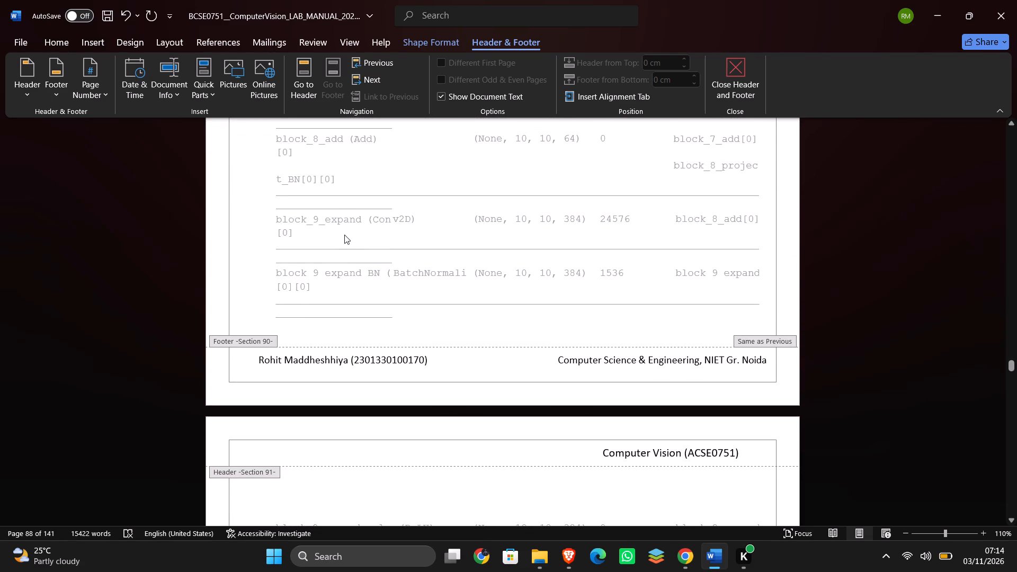
pyautogui.click(333, 362)
pyautogui.press('BackSpace')
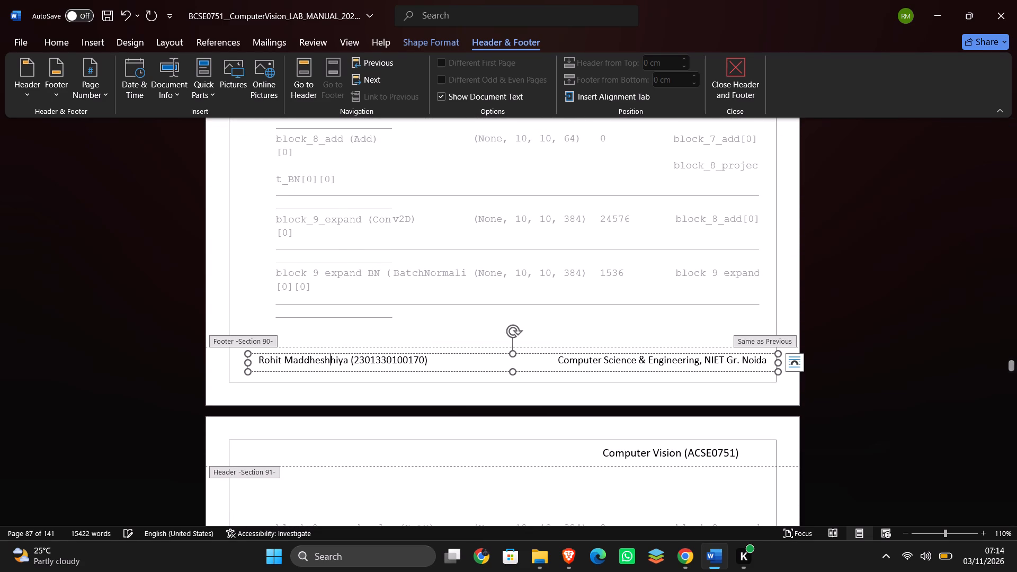
# Check the headers and footers backwards through the model summary pages from Section 90 to the start of Section 87.
pyautogui.scroll(3, 333, 362)
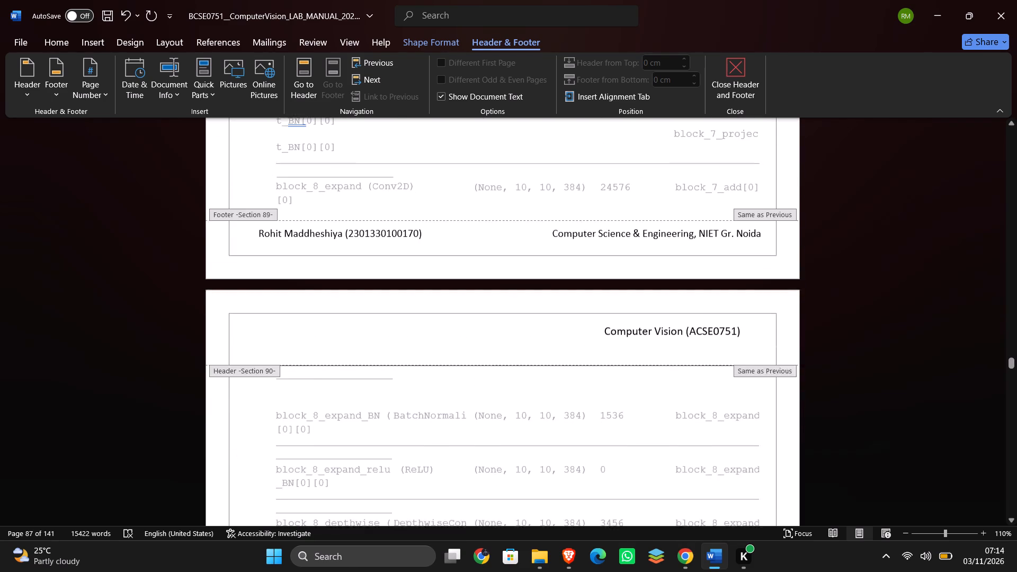
pyautogui.scroll(2, 326, 312)
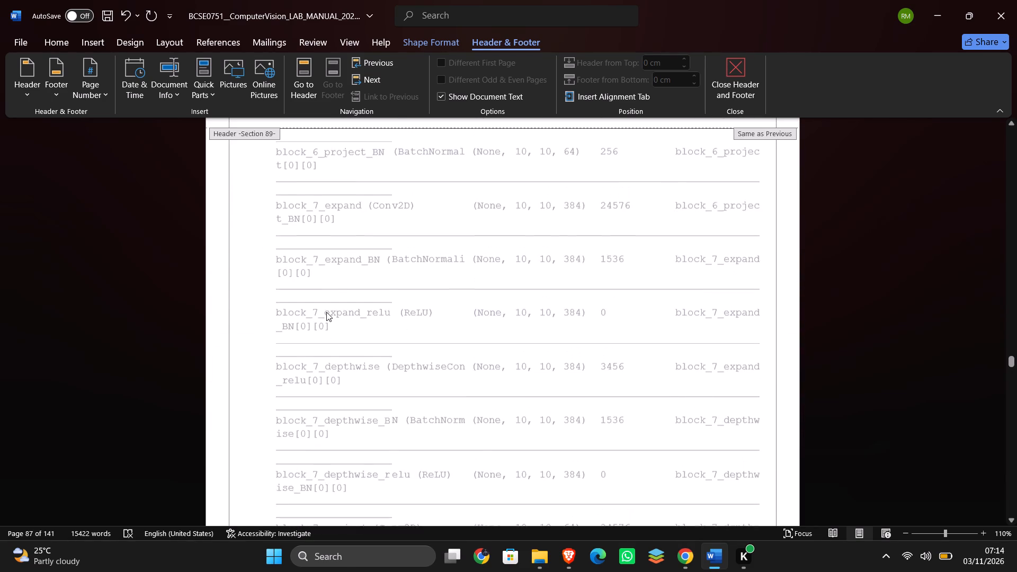
pyautogui.scroll(2, 326, 312)
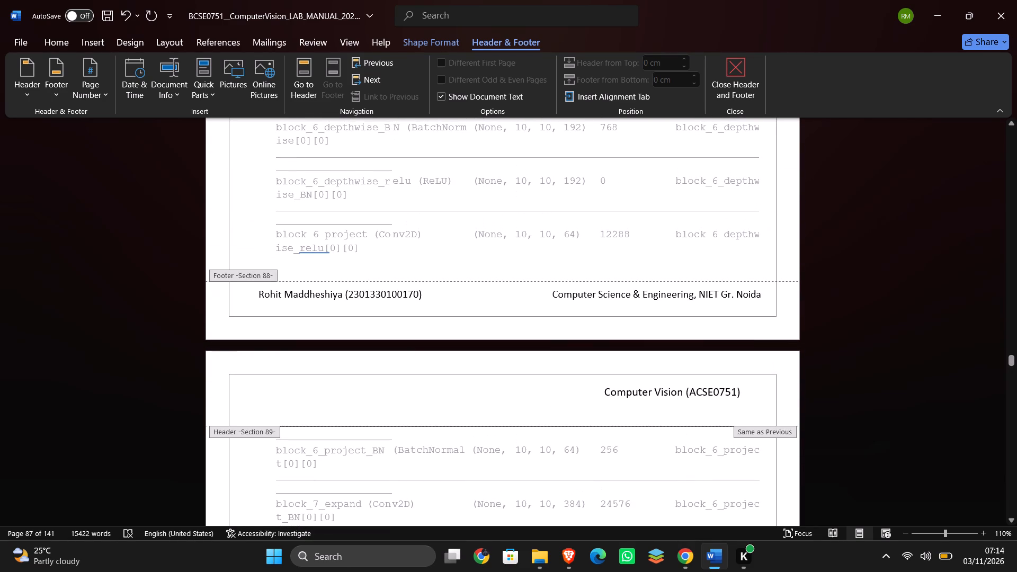
pyautogui.scroll(3, 331, 303)
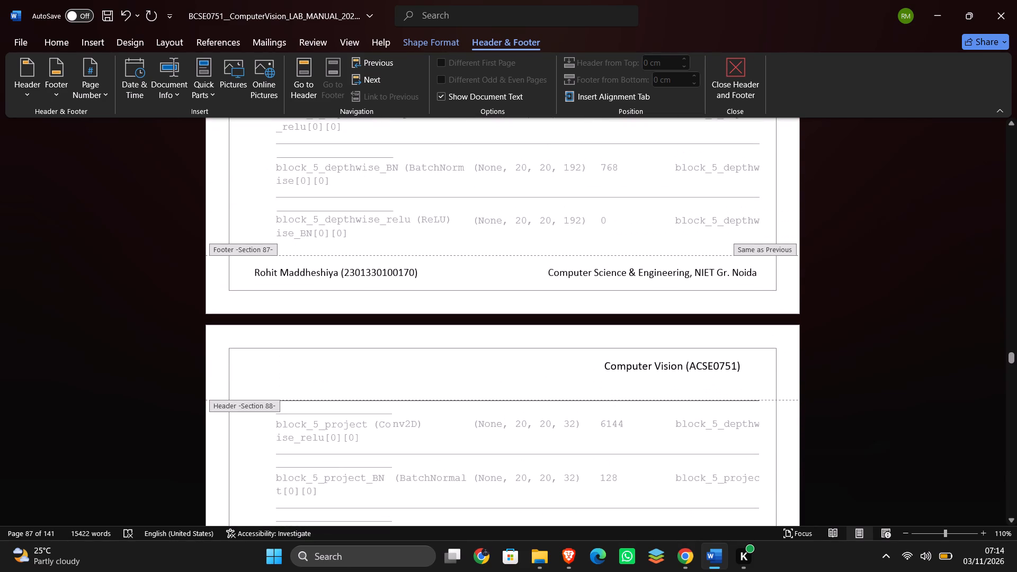
pyautogui.scroll(1, 331, 303)
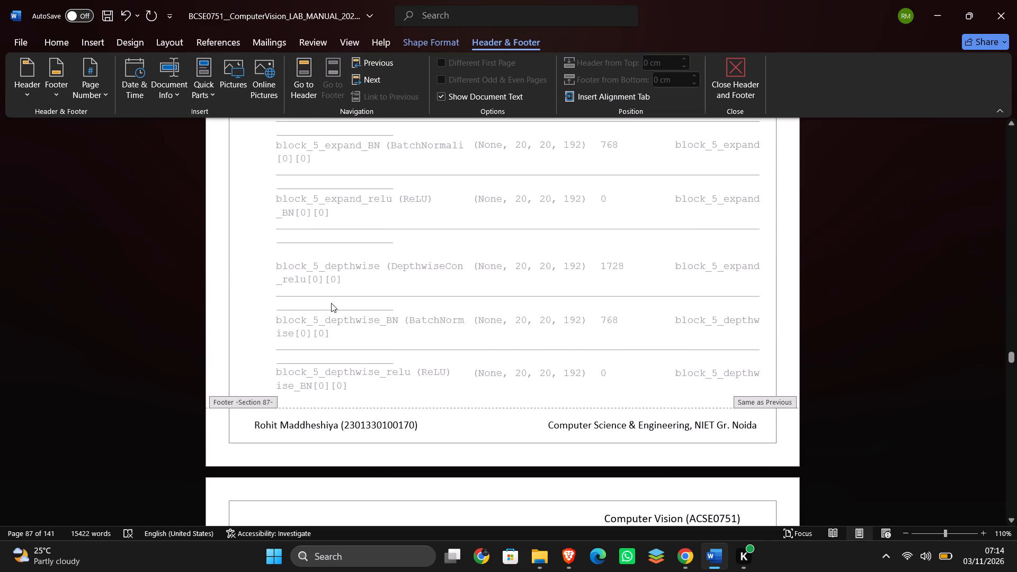
pyautogui.scroll(2, 331, 303)
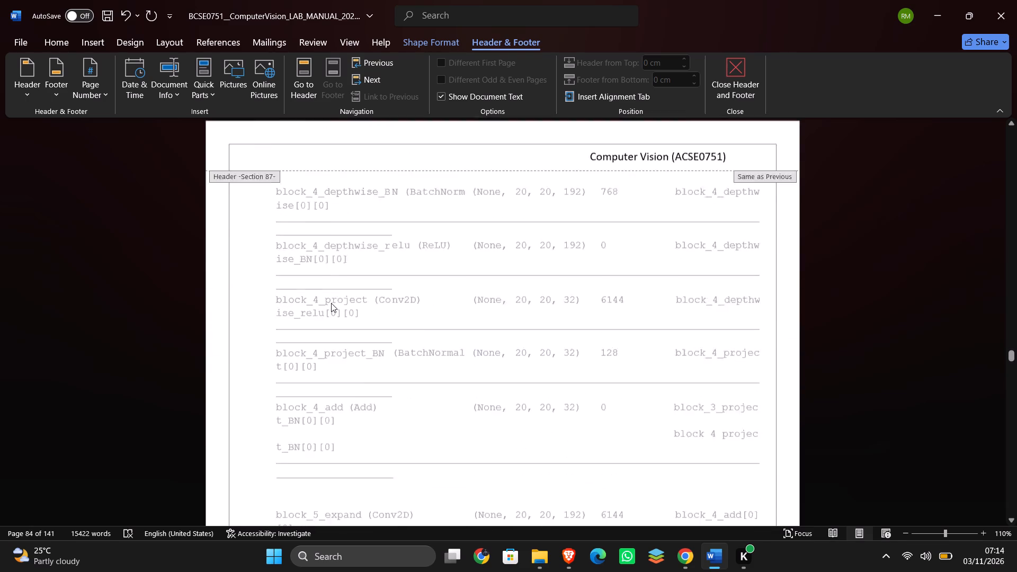
# Check the headers and footers on the model summary pages from block_4 back to block_1, Sections 86 to 84.
pyautogui.scroll(4, 331, 303)
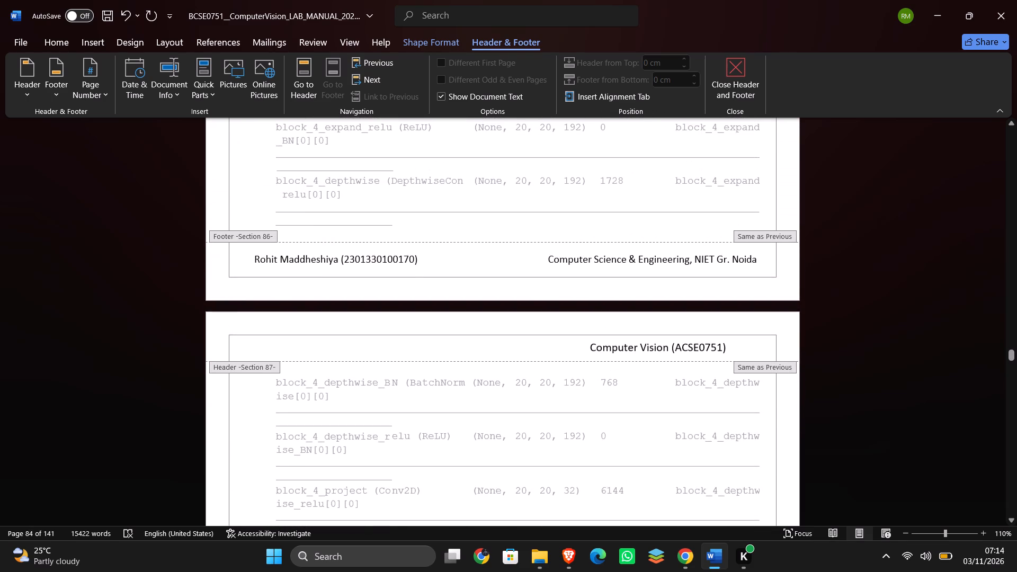
pyautogui.scroll(3, 331, 303)
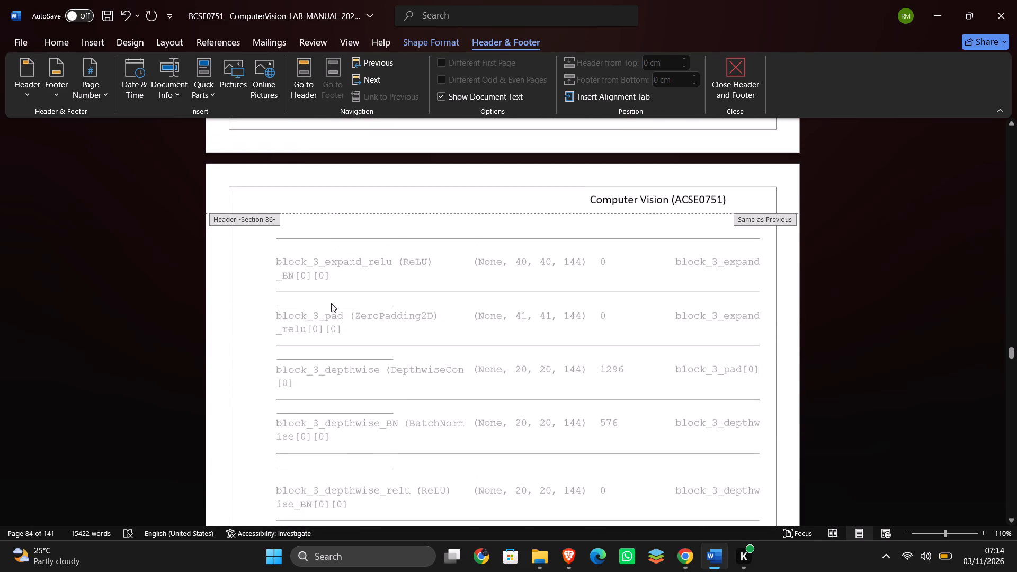
pyautogui.scroll(1, 331, 303)
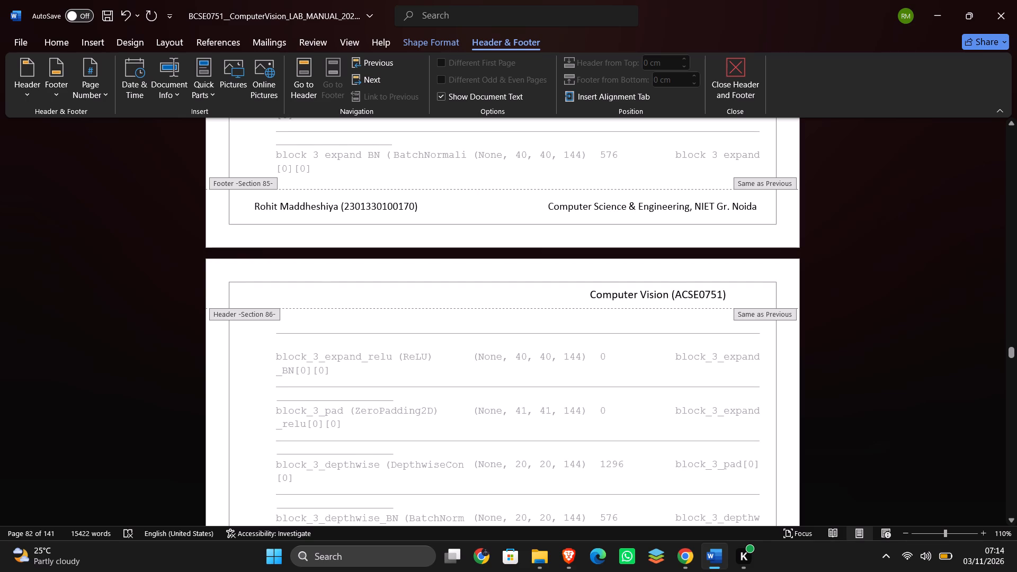
pyautogui.scroll(3, 331, 303)
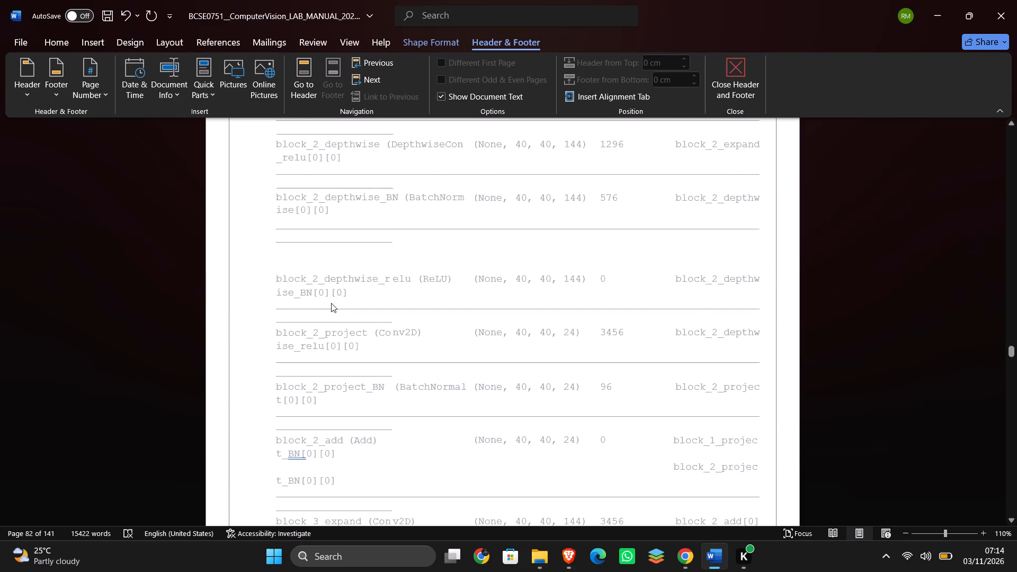
pyautogui.scroll(2, 331, 303)
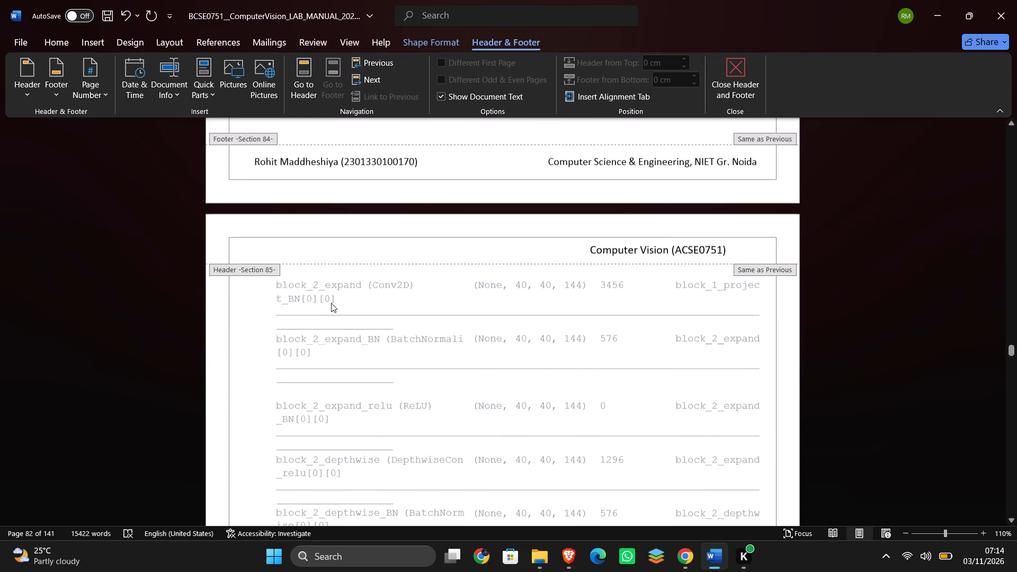
pyautogui.scroll(1, 331, 303)
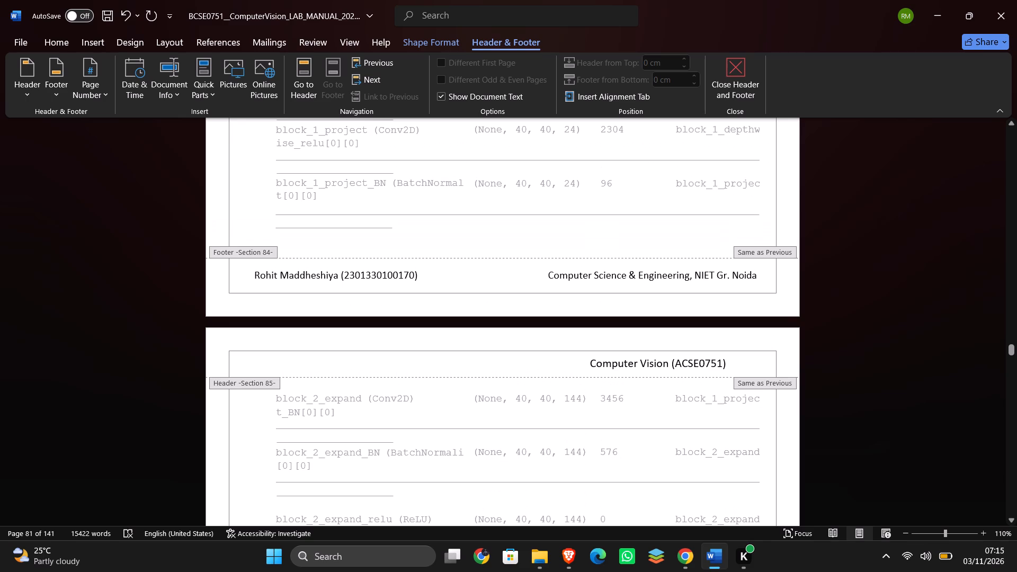
# Save the lab manual document.
pyautogui.hotkey('ctrl', 's')
pyautogui.hotkey('ctrl', 's')
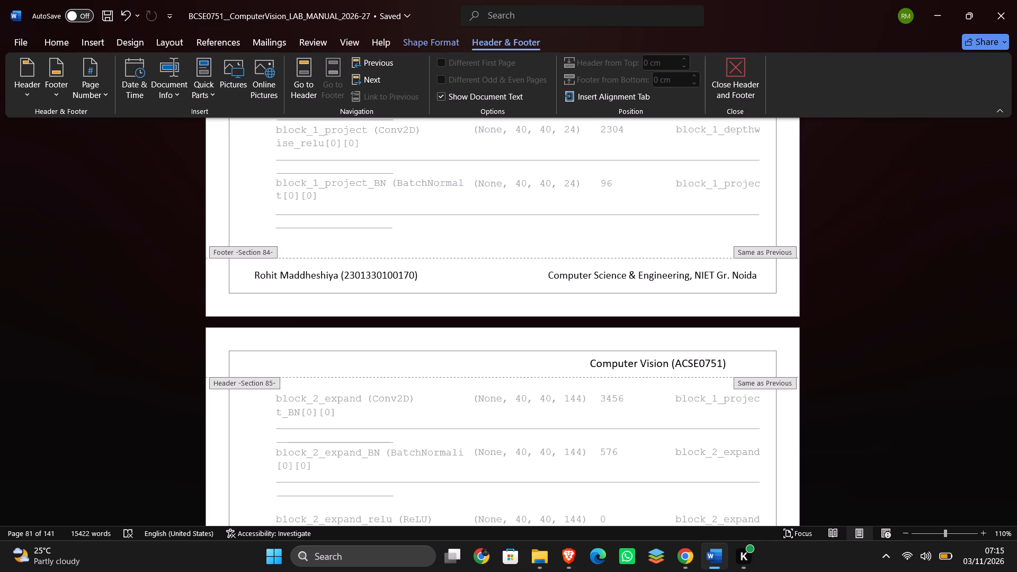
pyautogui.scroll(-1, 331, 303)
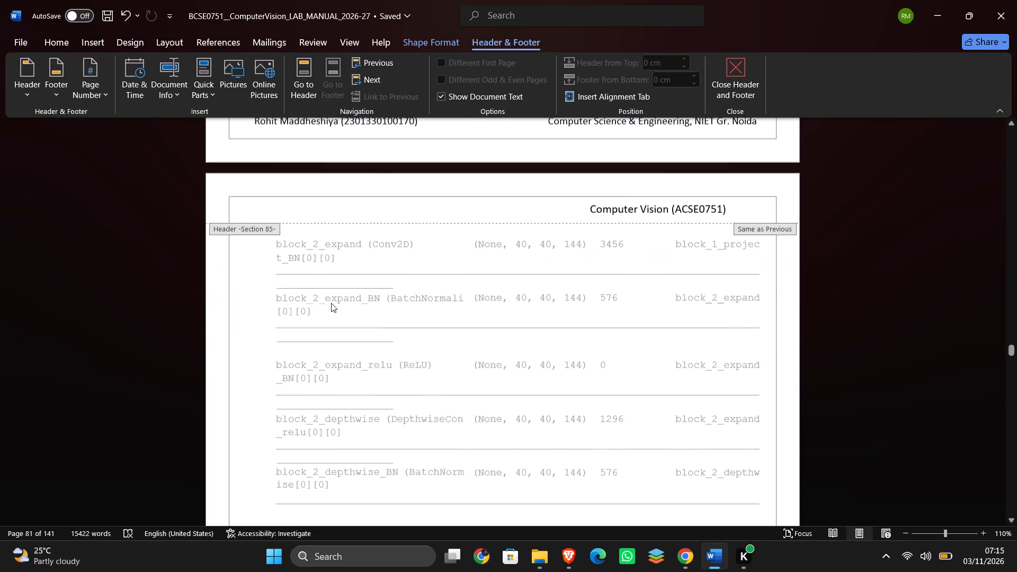